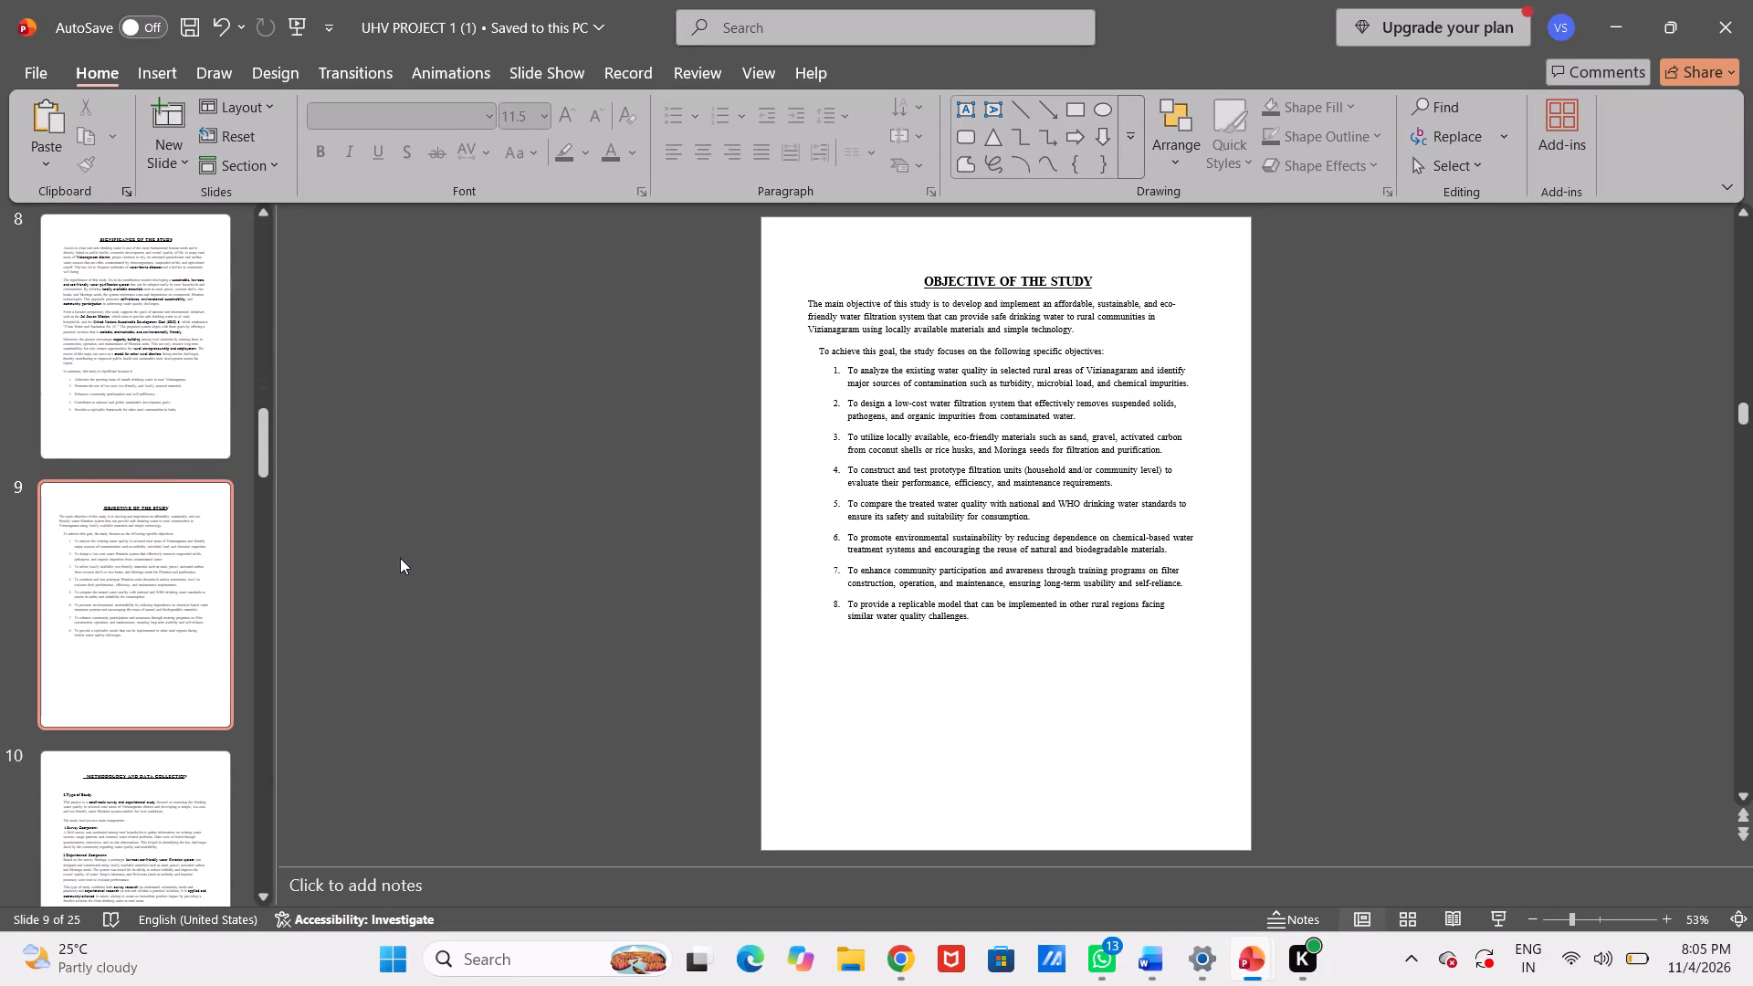
# Go back from the objectives slide to review slide 7, Present Scenario, and slide 6, Past and Present Scenario.
pyautogui.scroll(2, 141, 427)
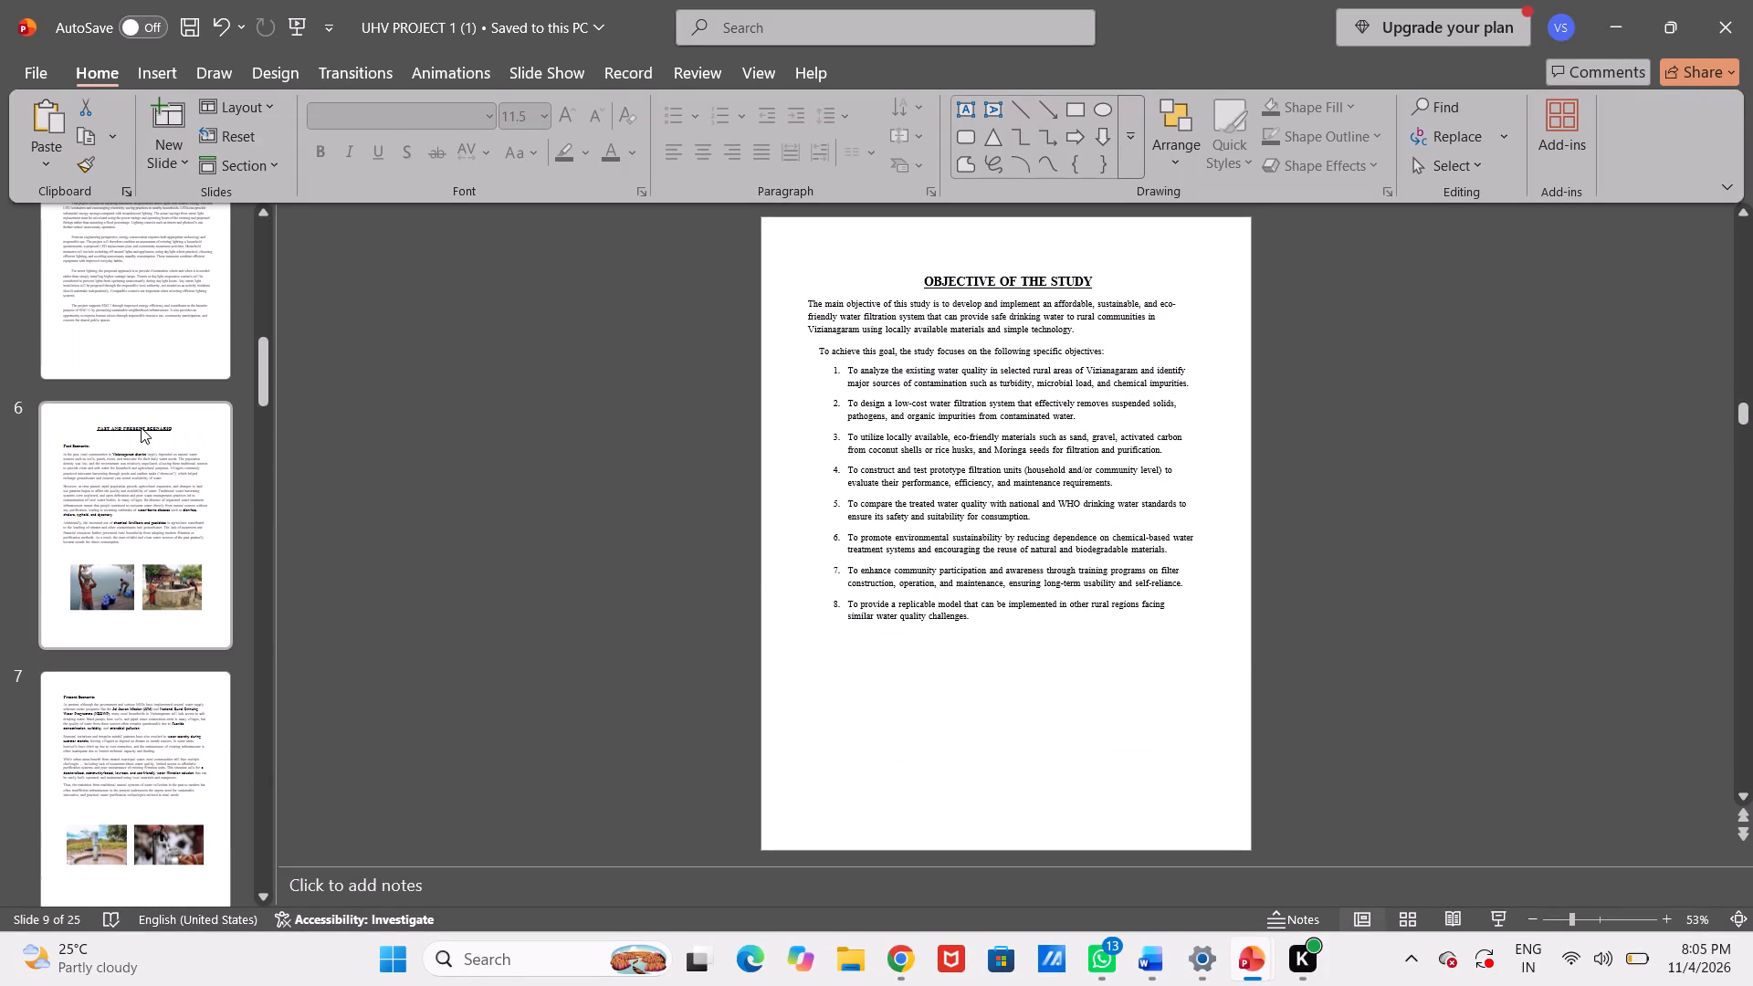
pyautogui.scroll(-1, 141, 427)
pyautogui.click(117, 769)
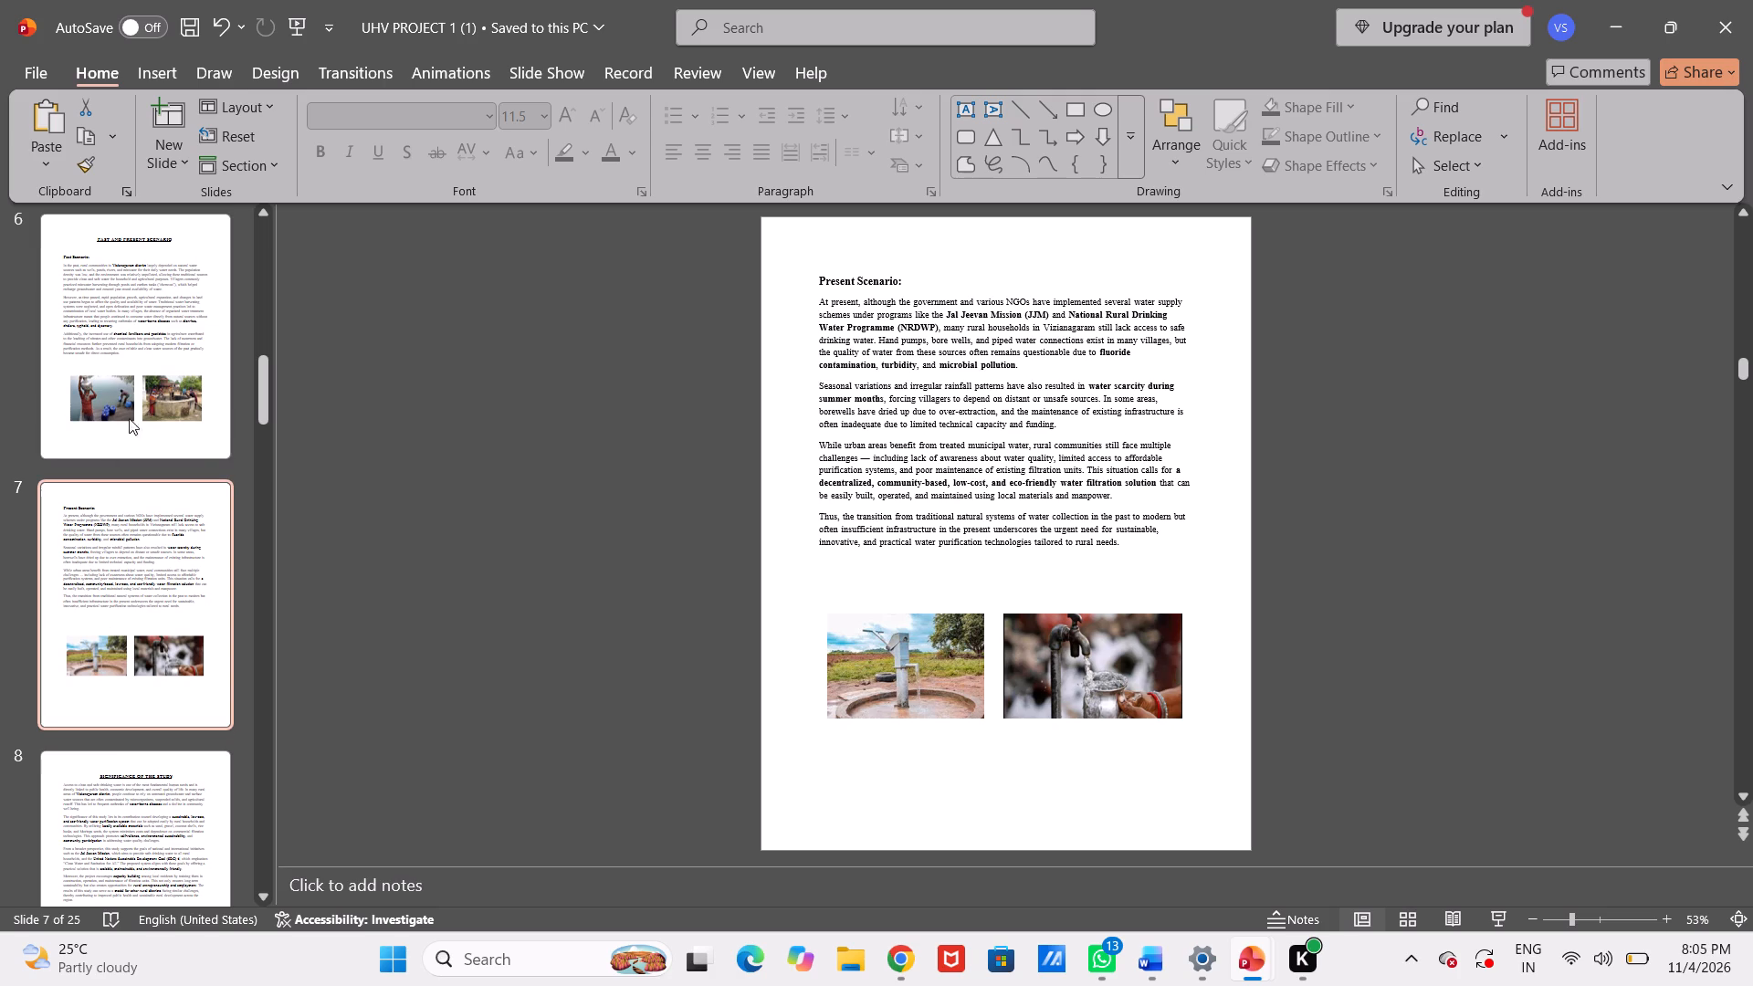
pyautogui.click(151, 356)
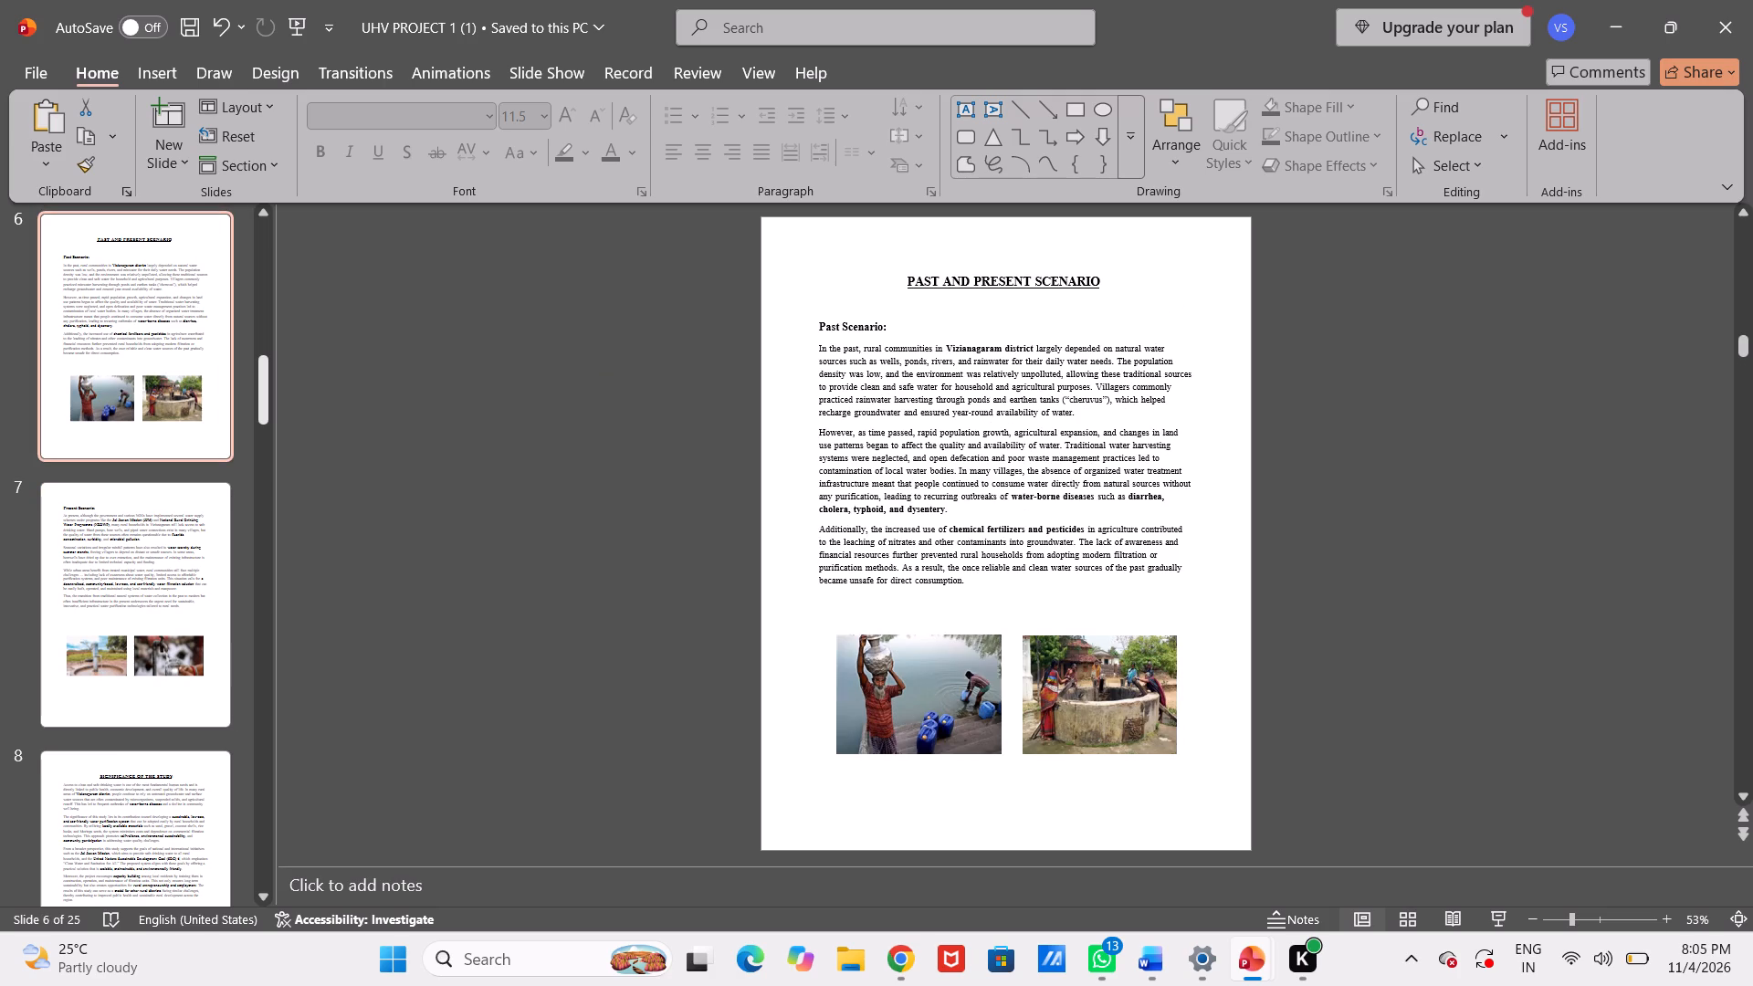
# Delete the three body paragraphs under the "Past Scenario:" heading on slide 6, keeping the title and heading.
pyautogui.click(838, 351)
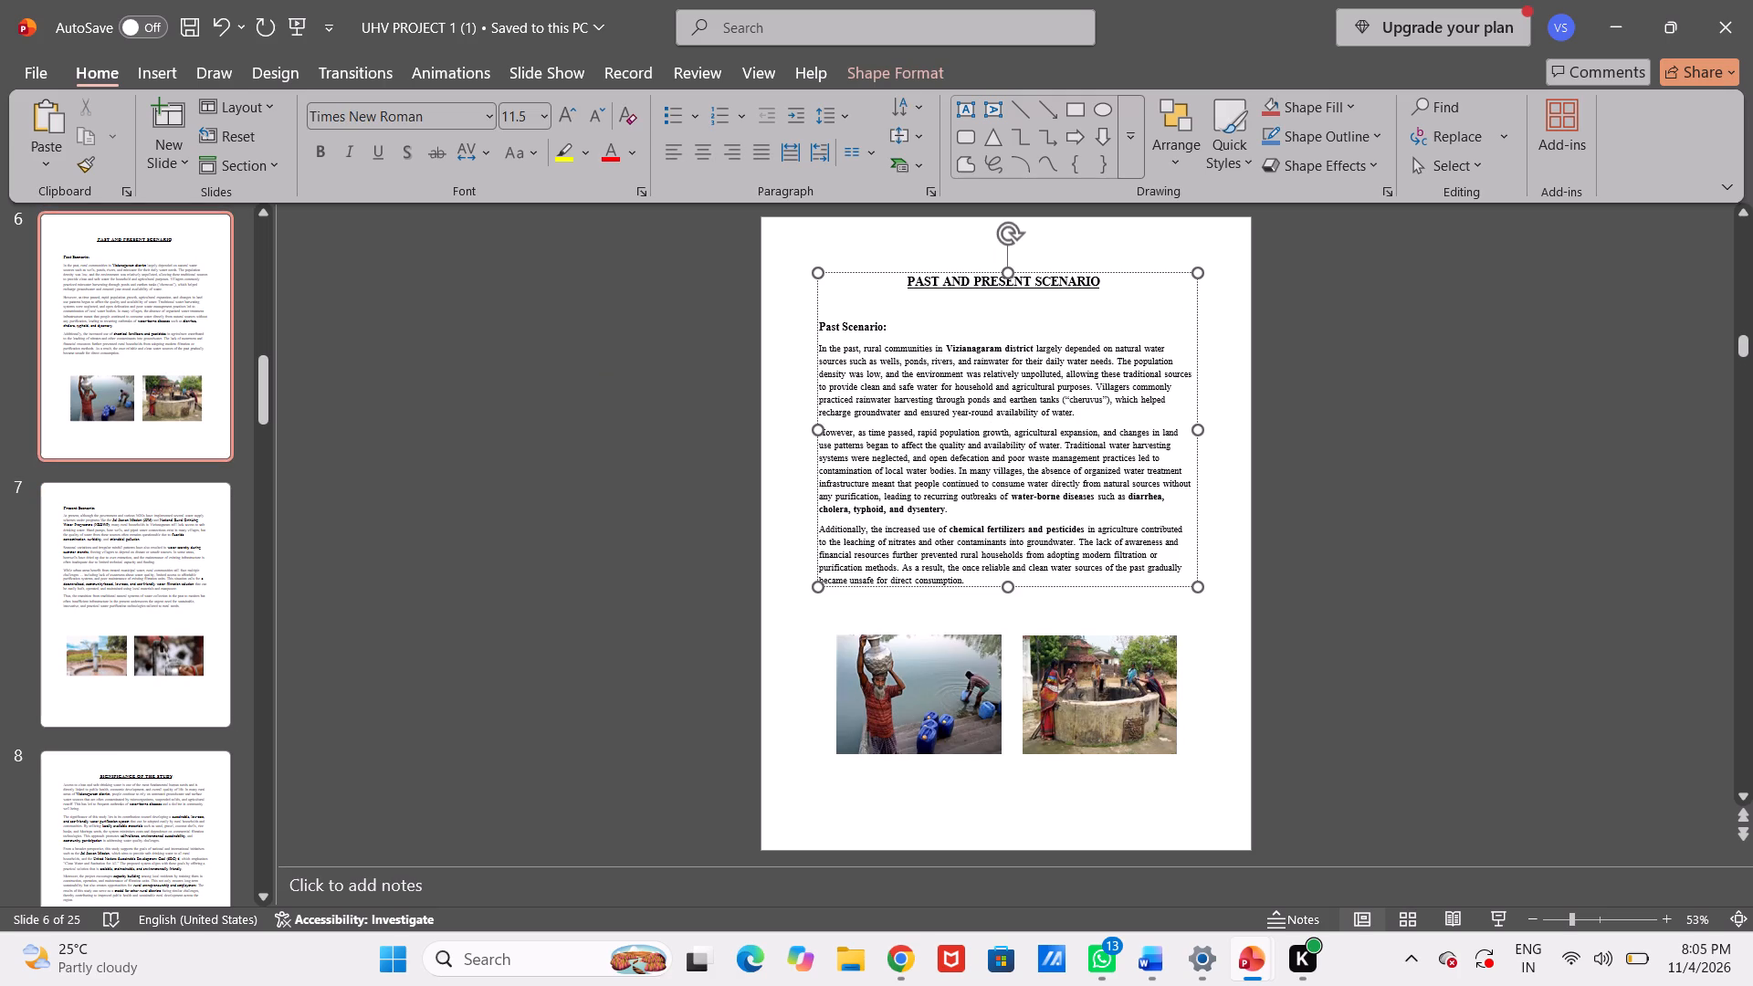
pyautogui.moveTo(821, 351); pyautogui.dragTo(1013, 578)
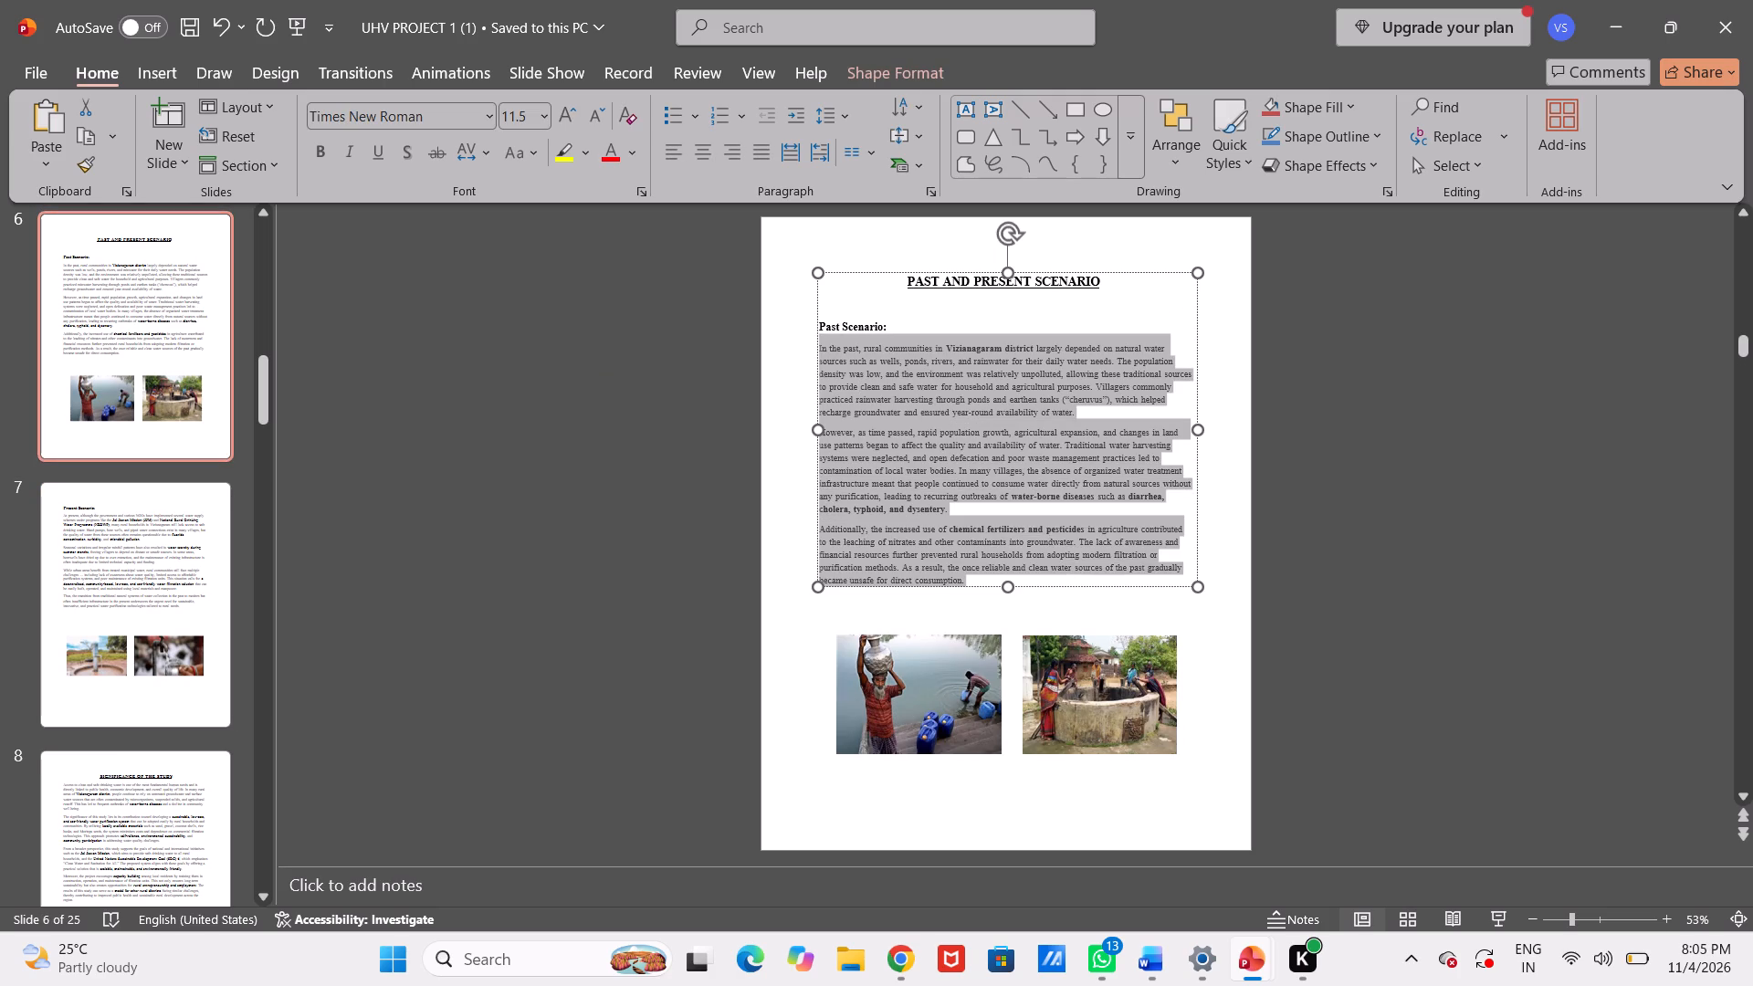
pyautogui.moveTo(1013, 578); pyautogui.dragTo(985, 582)
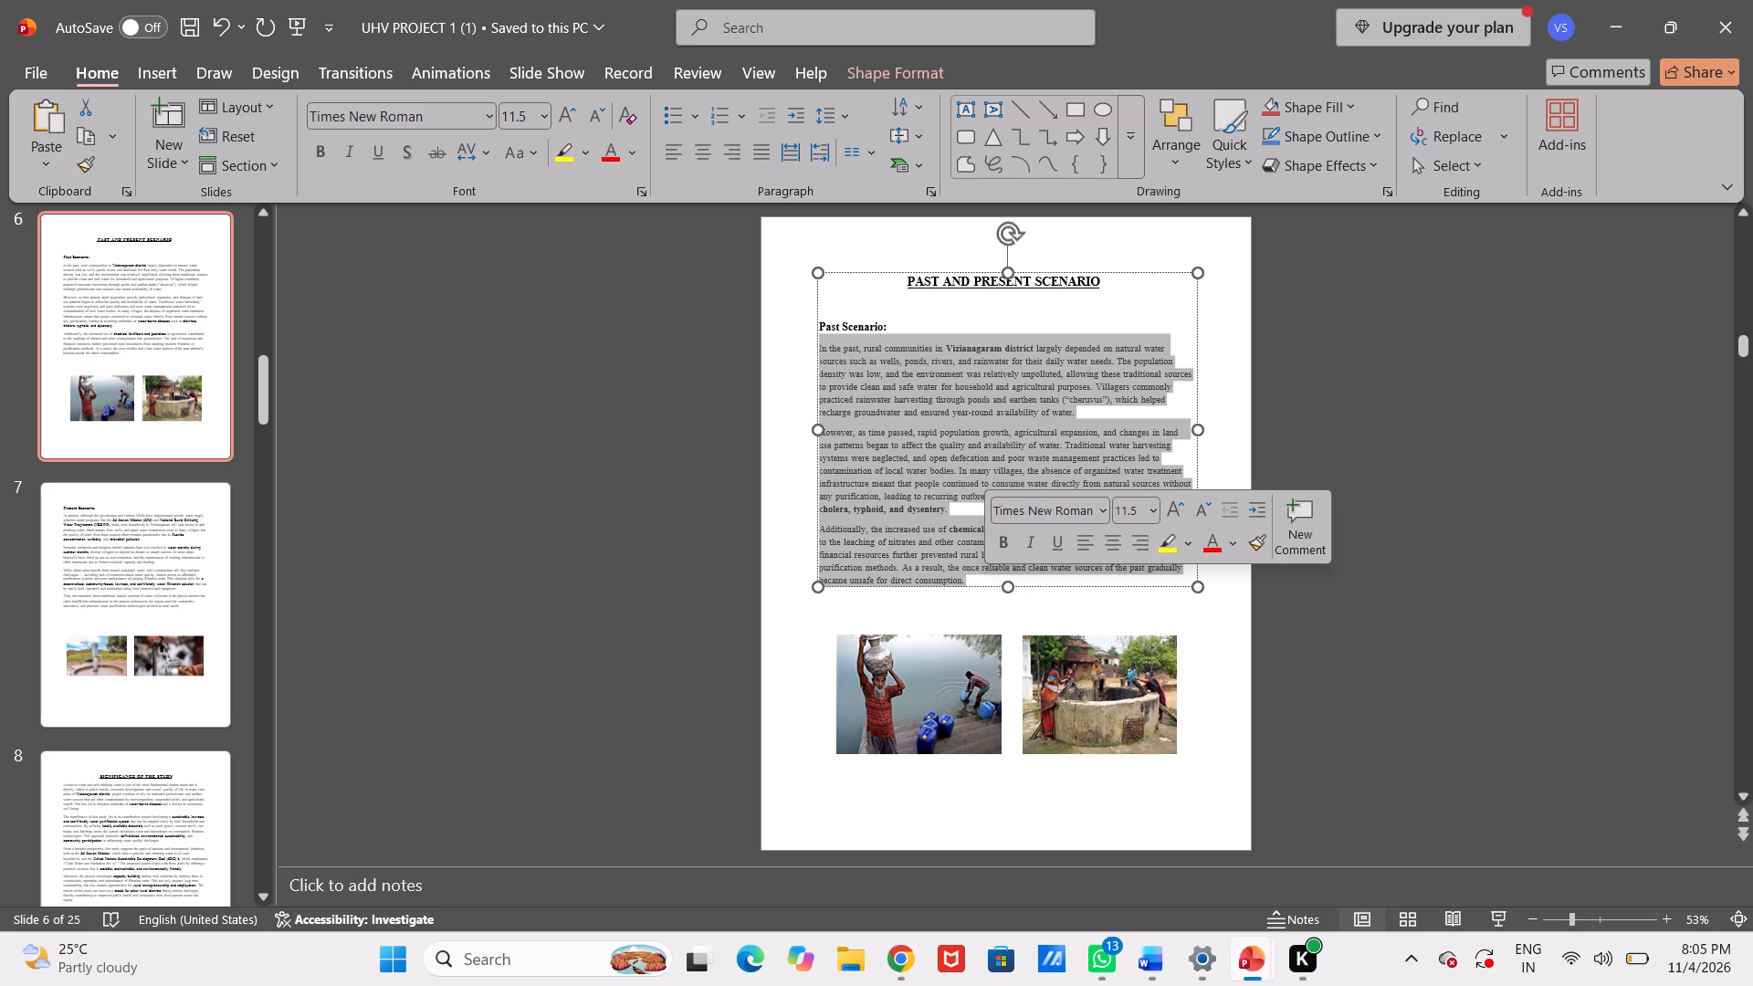
pyautogui.press('BackSpace')
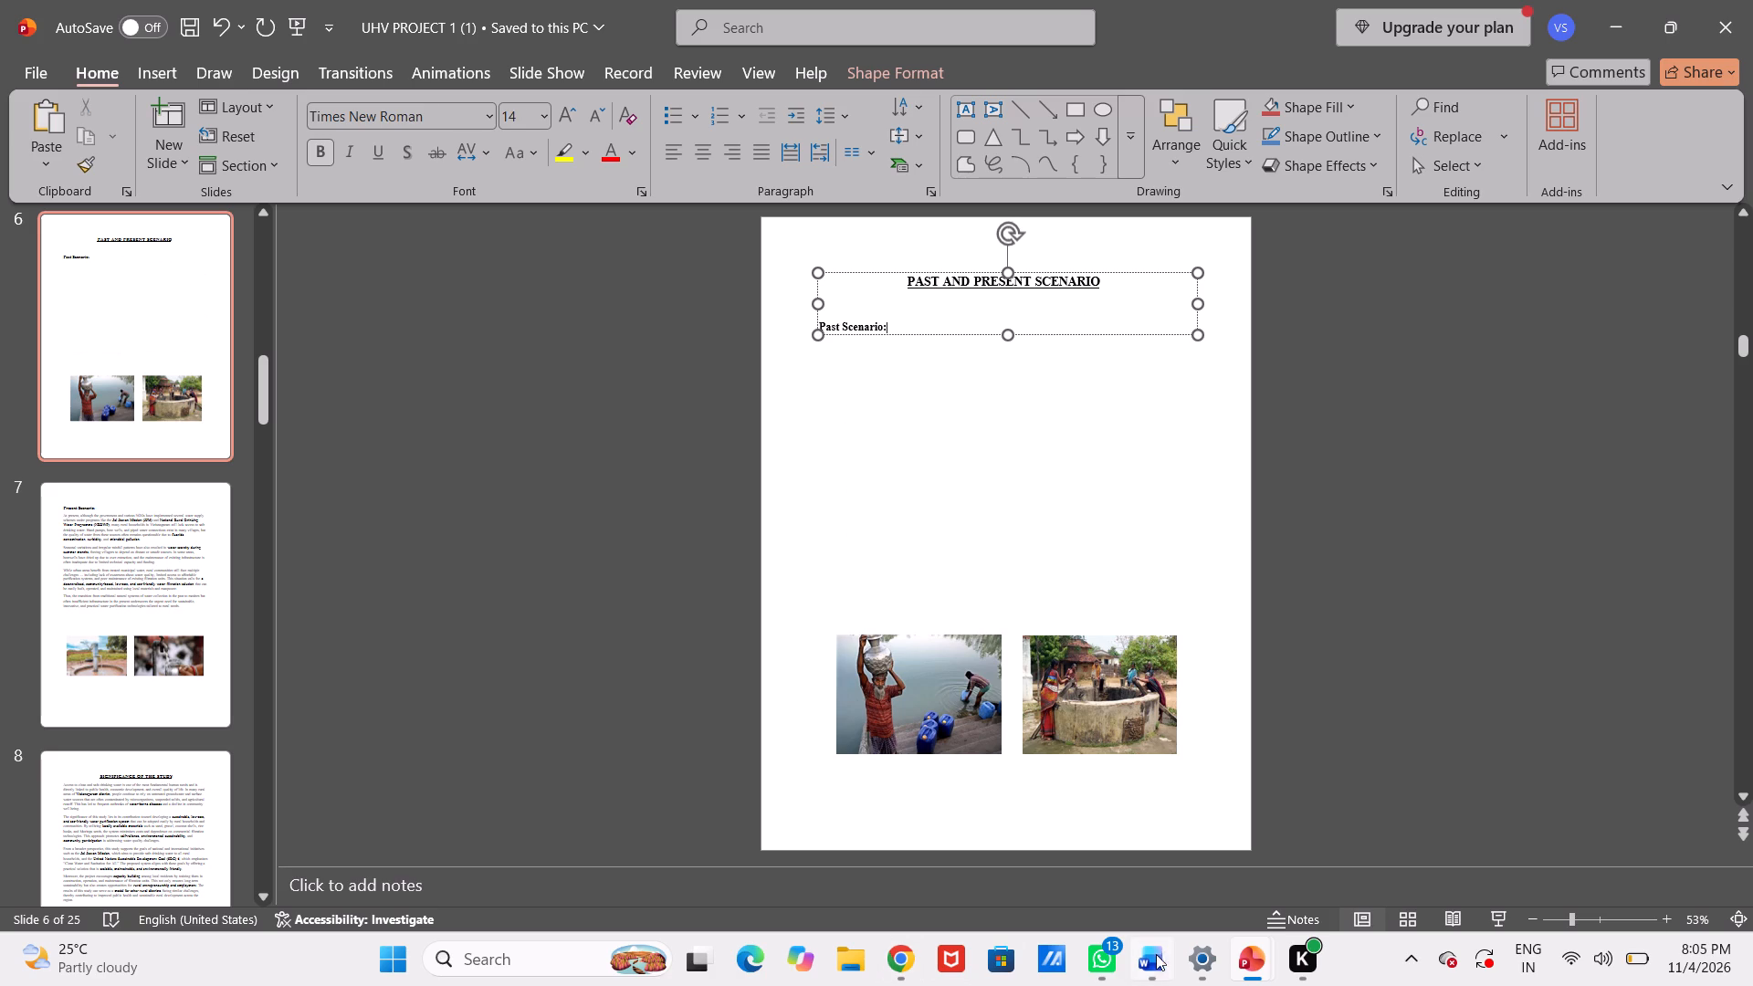
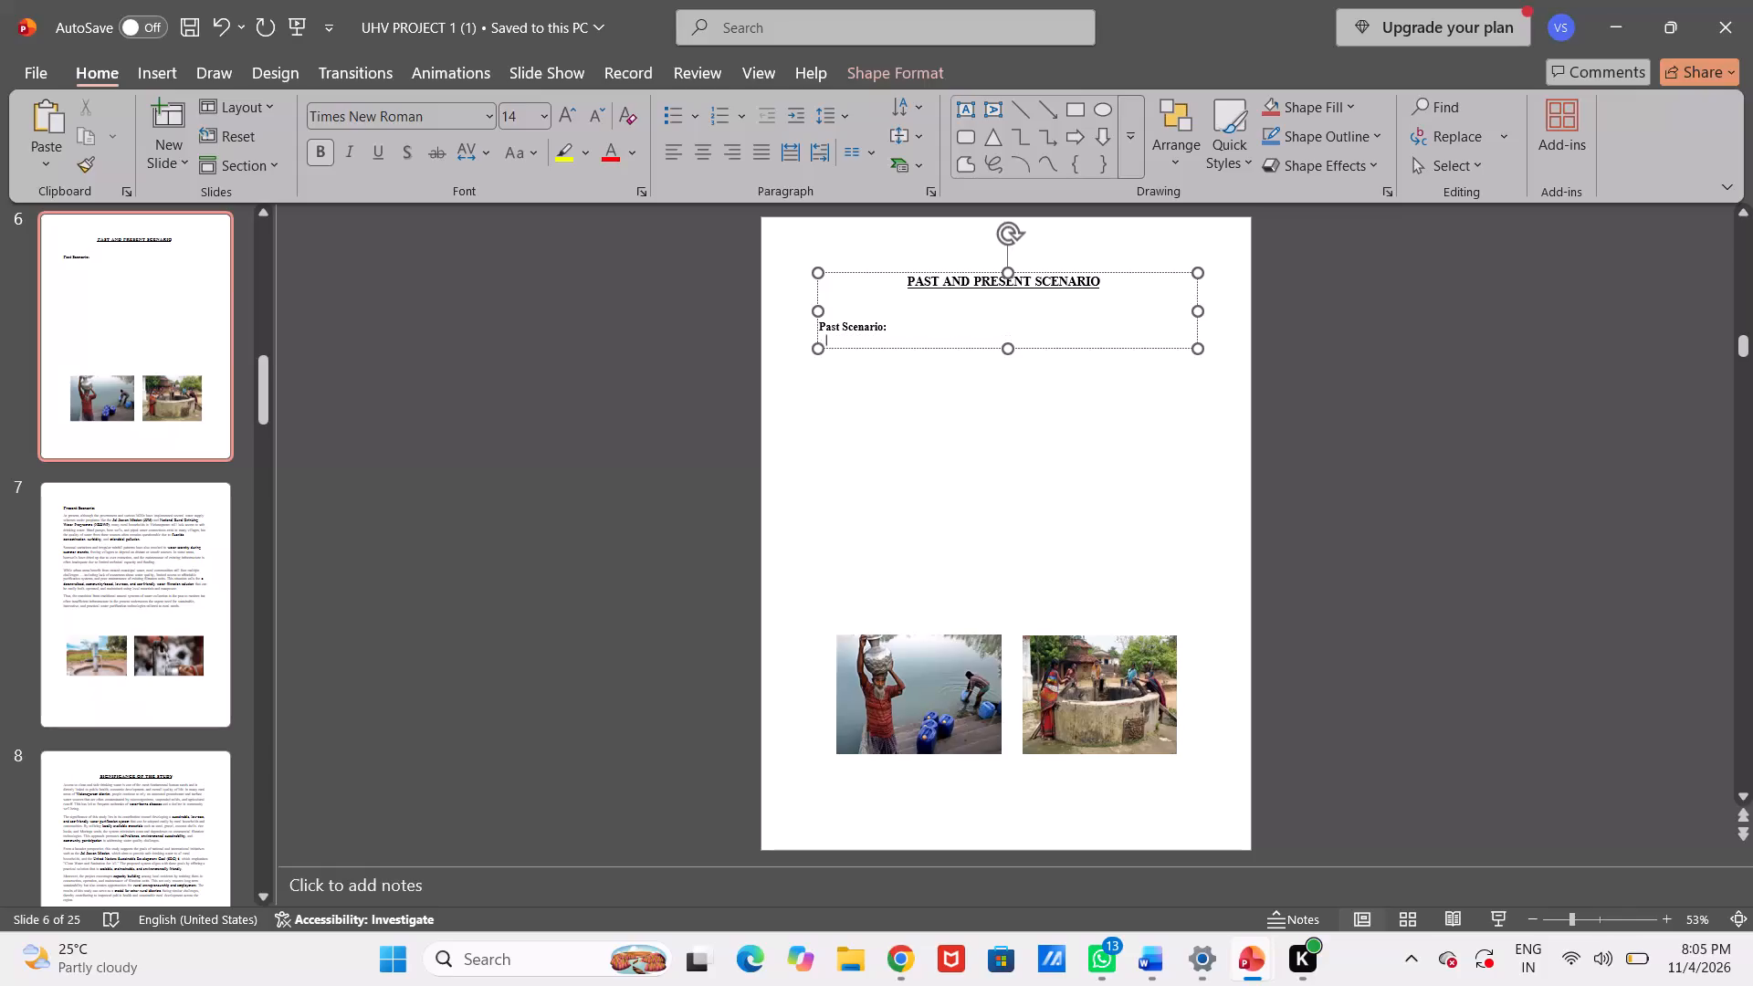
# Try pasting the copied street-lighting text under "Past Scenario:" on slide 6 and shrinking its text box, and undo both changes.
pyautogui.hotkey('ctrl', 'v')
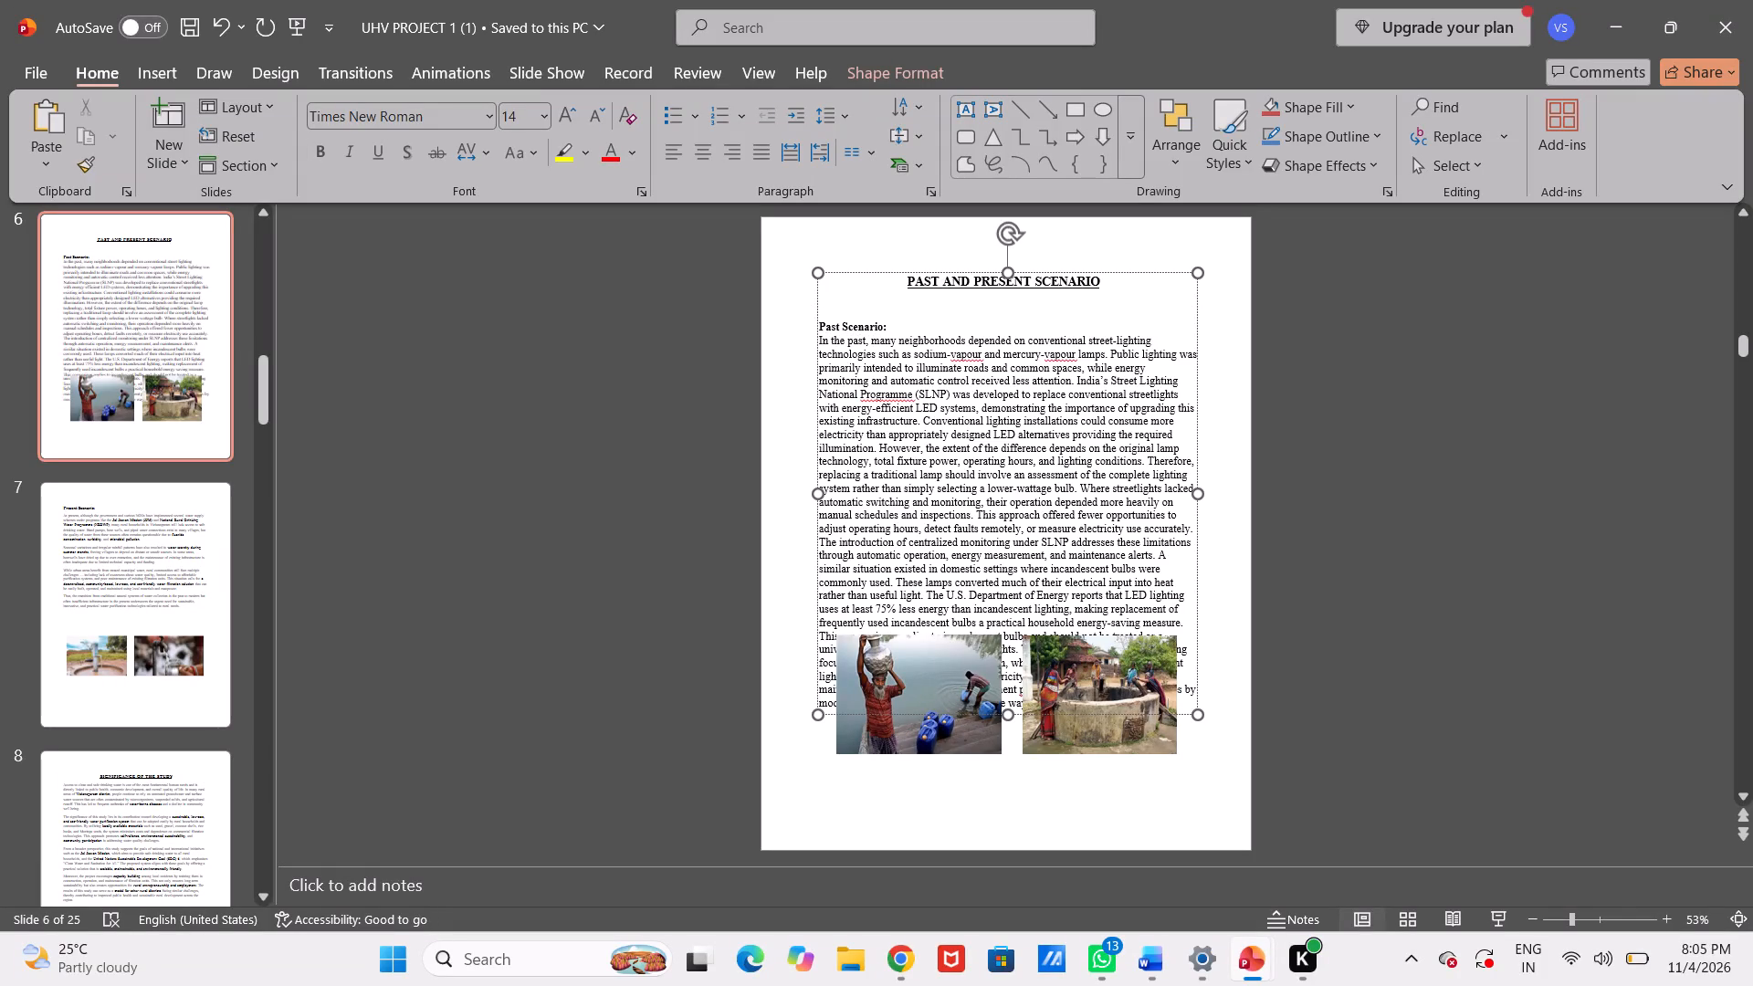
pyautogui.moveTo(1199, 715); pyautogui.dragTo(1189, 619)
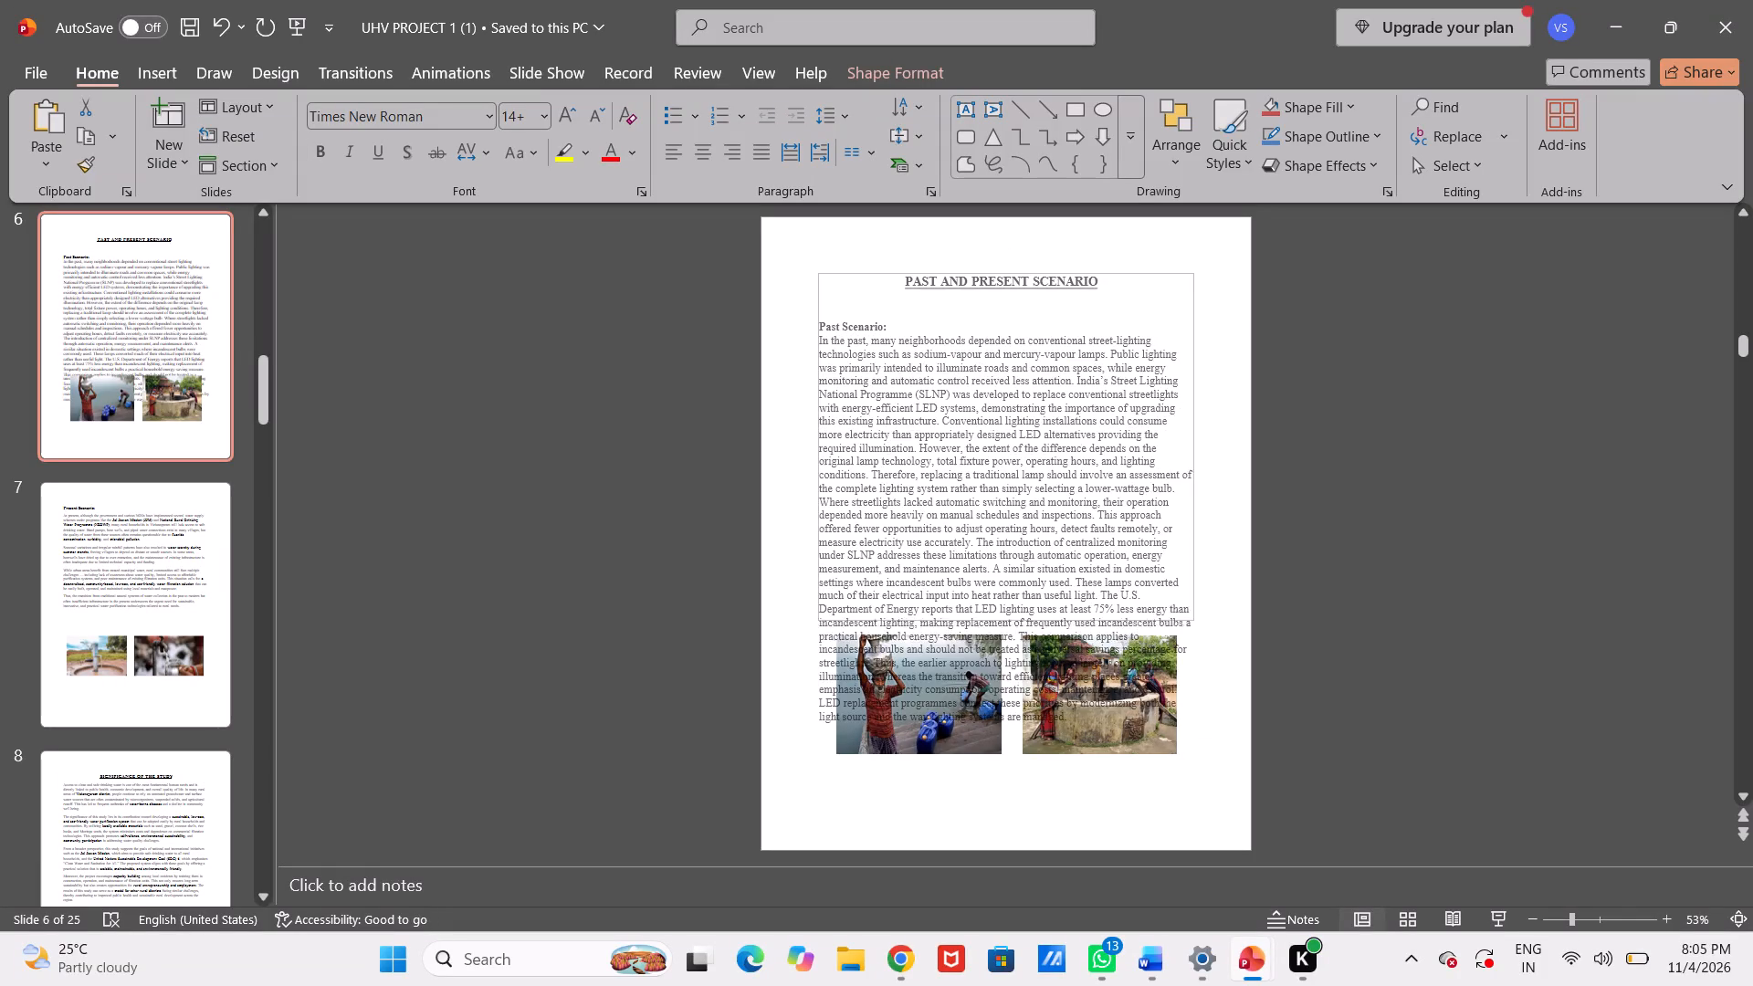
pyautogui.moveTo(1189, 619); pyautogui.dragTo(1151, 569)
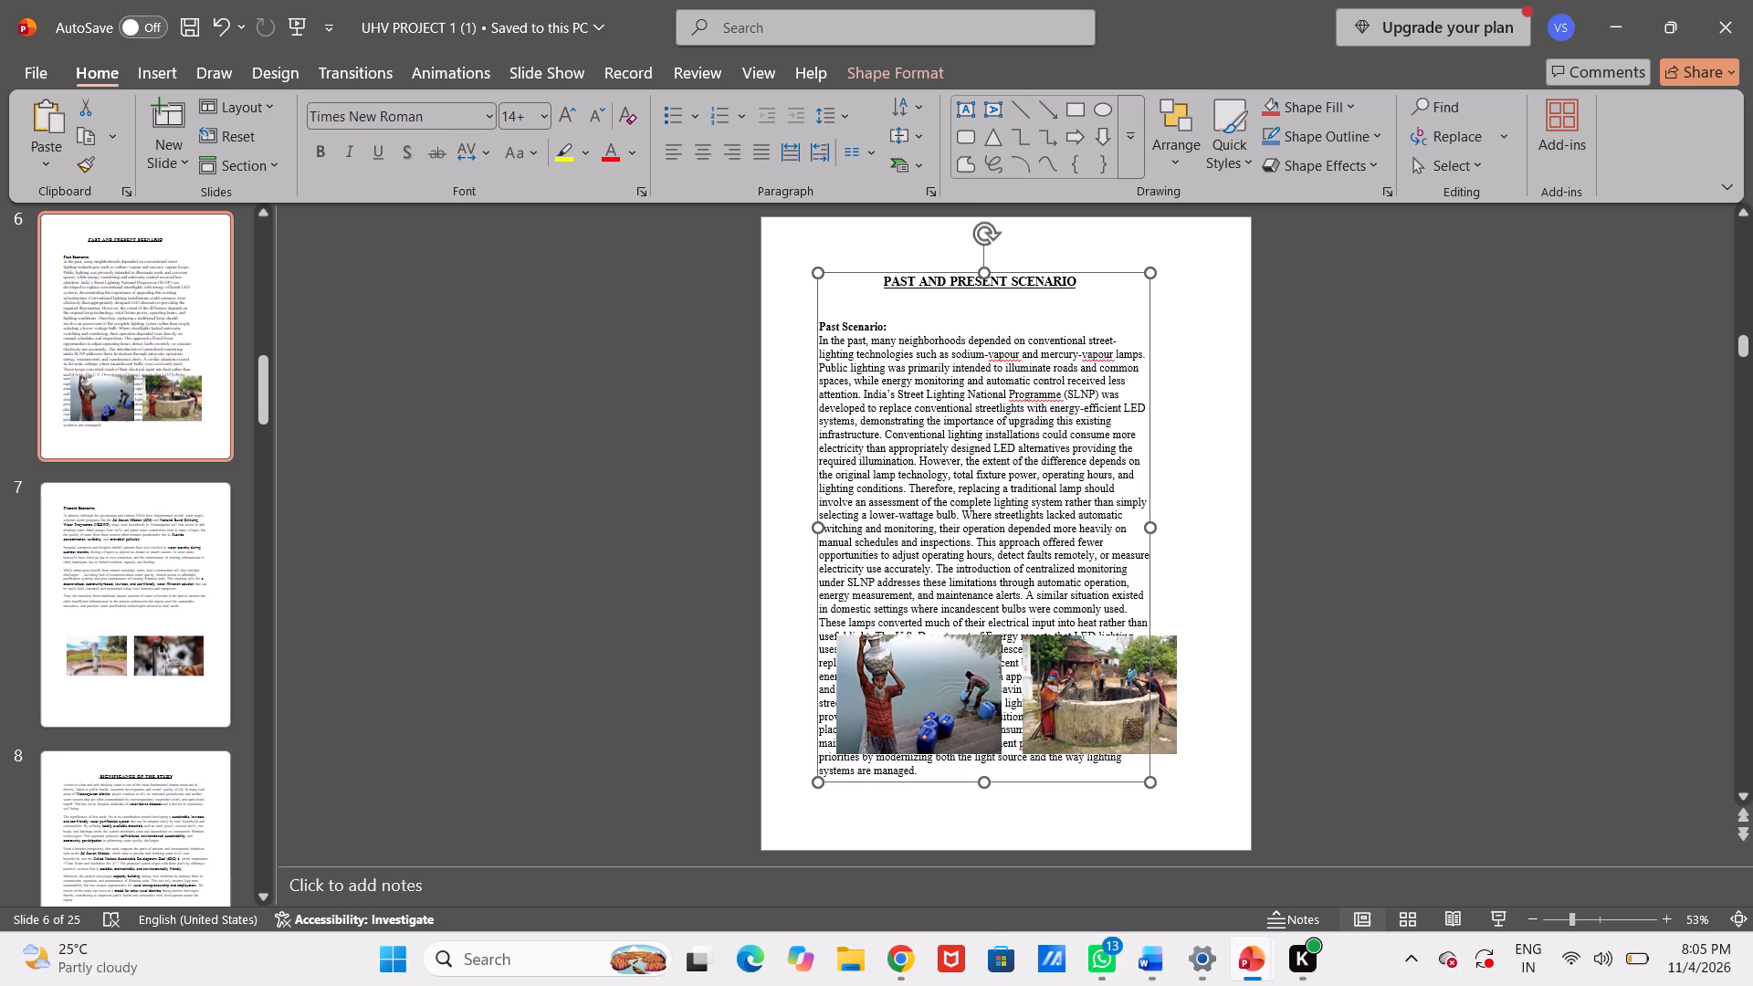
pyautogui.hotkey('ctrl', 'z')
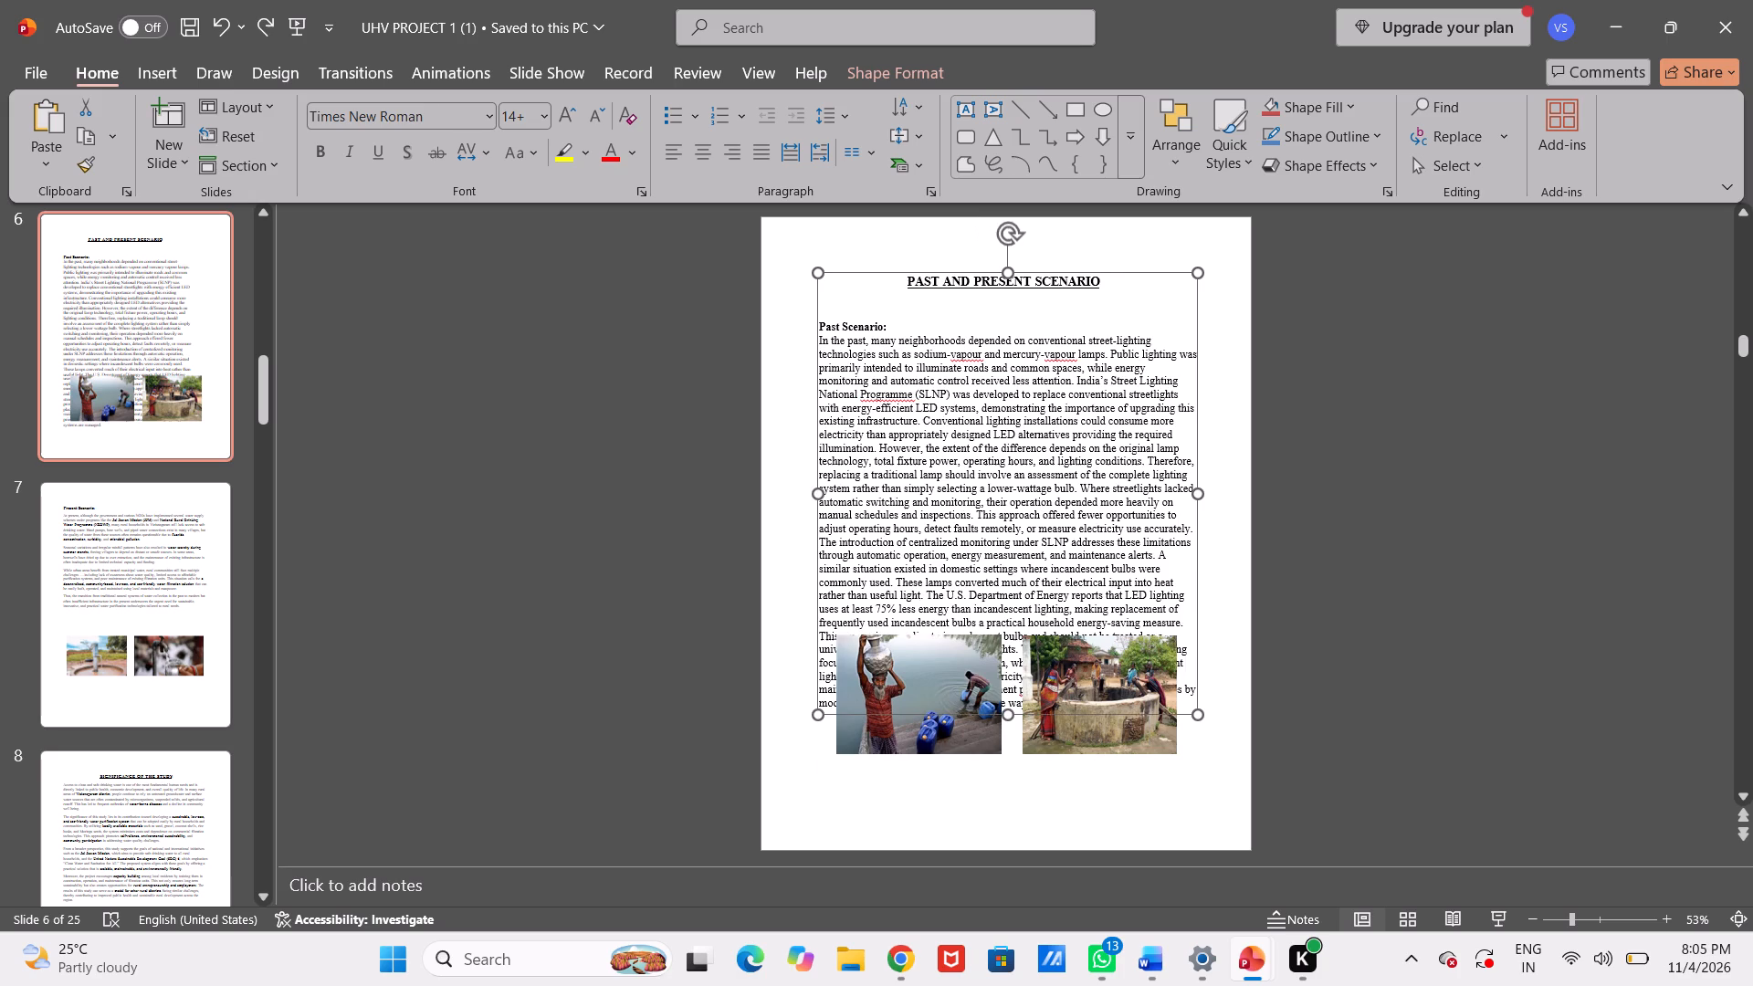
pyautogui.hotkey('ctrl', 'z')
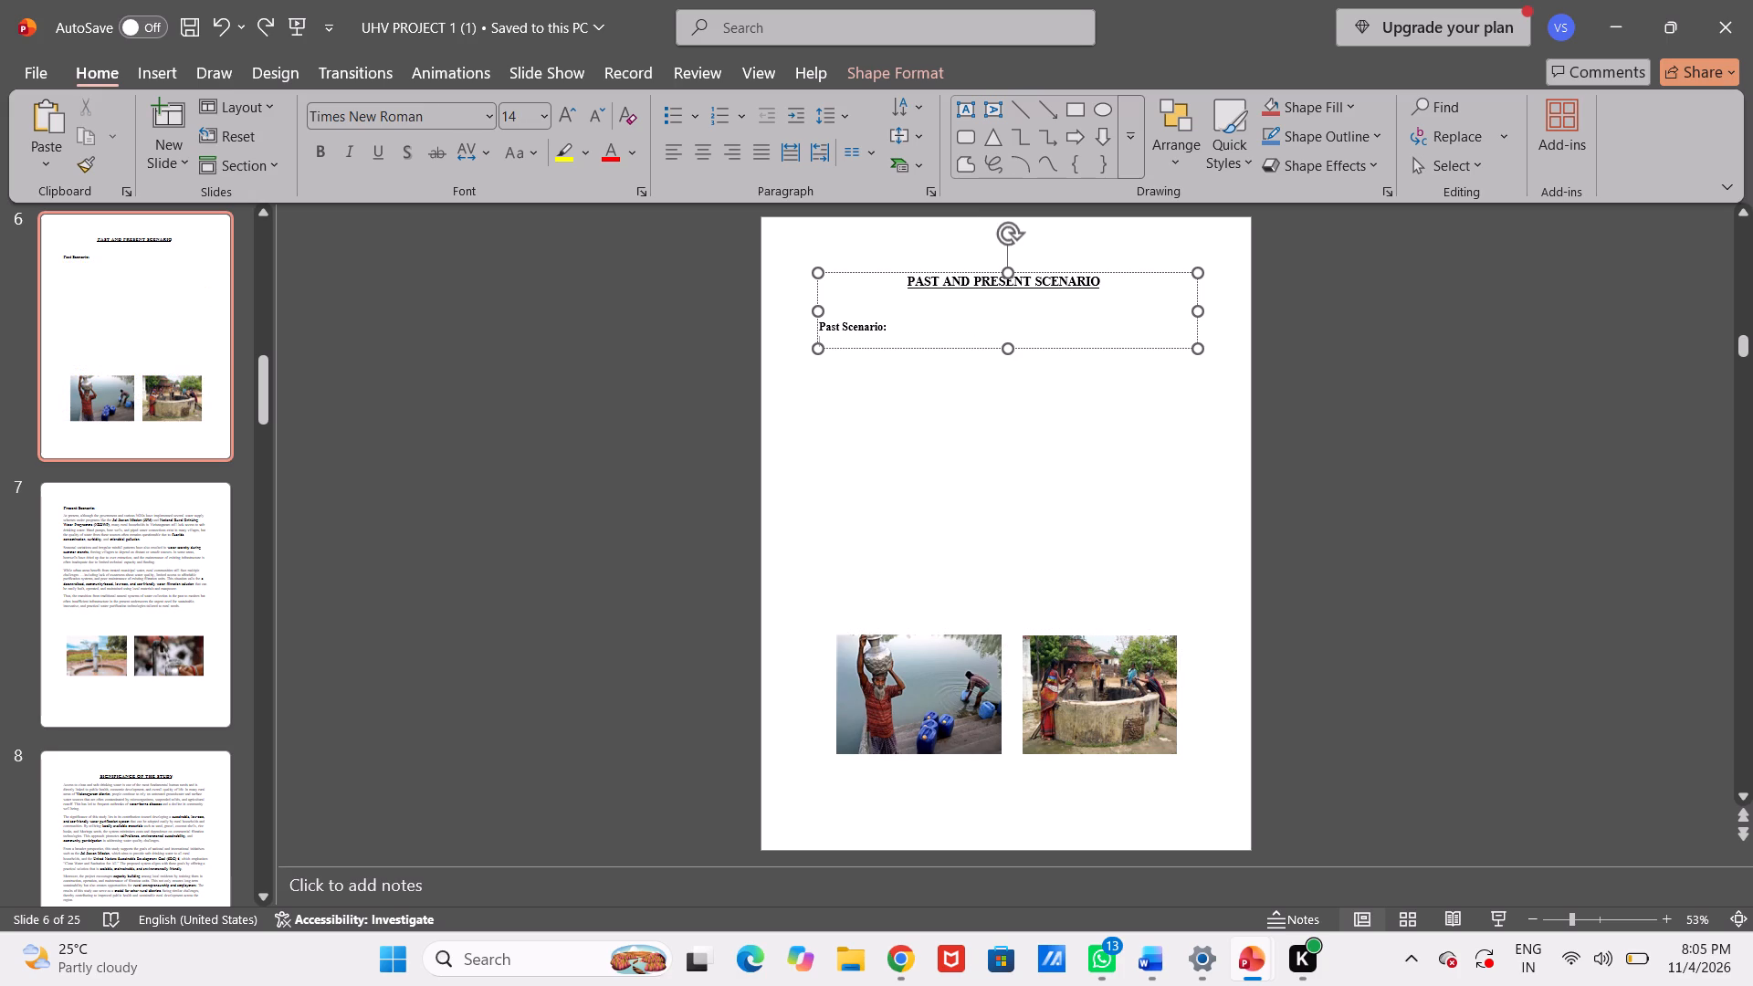
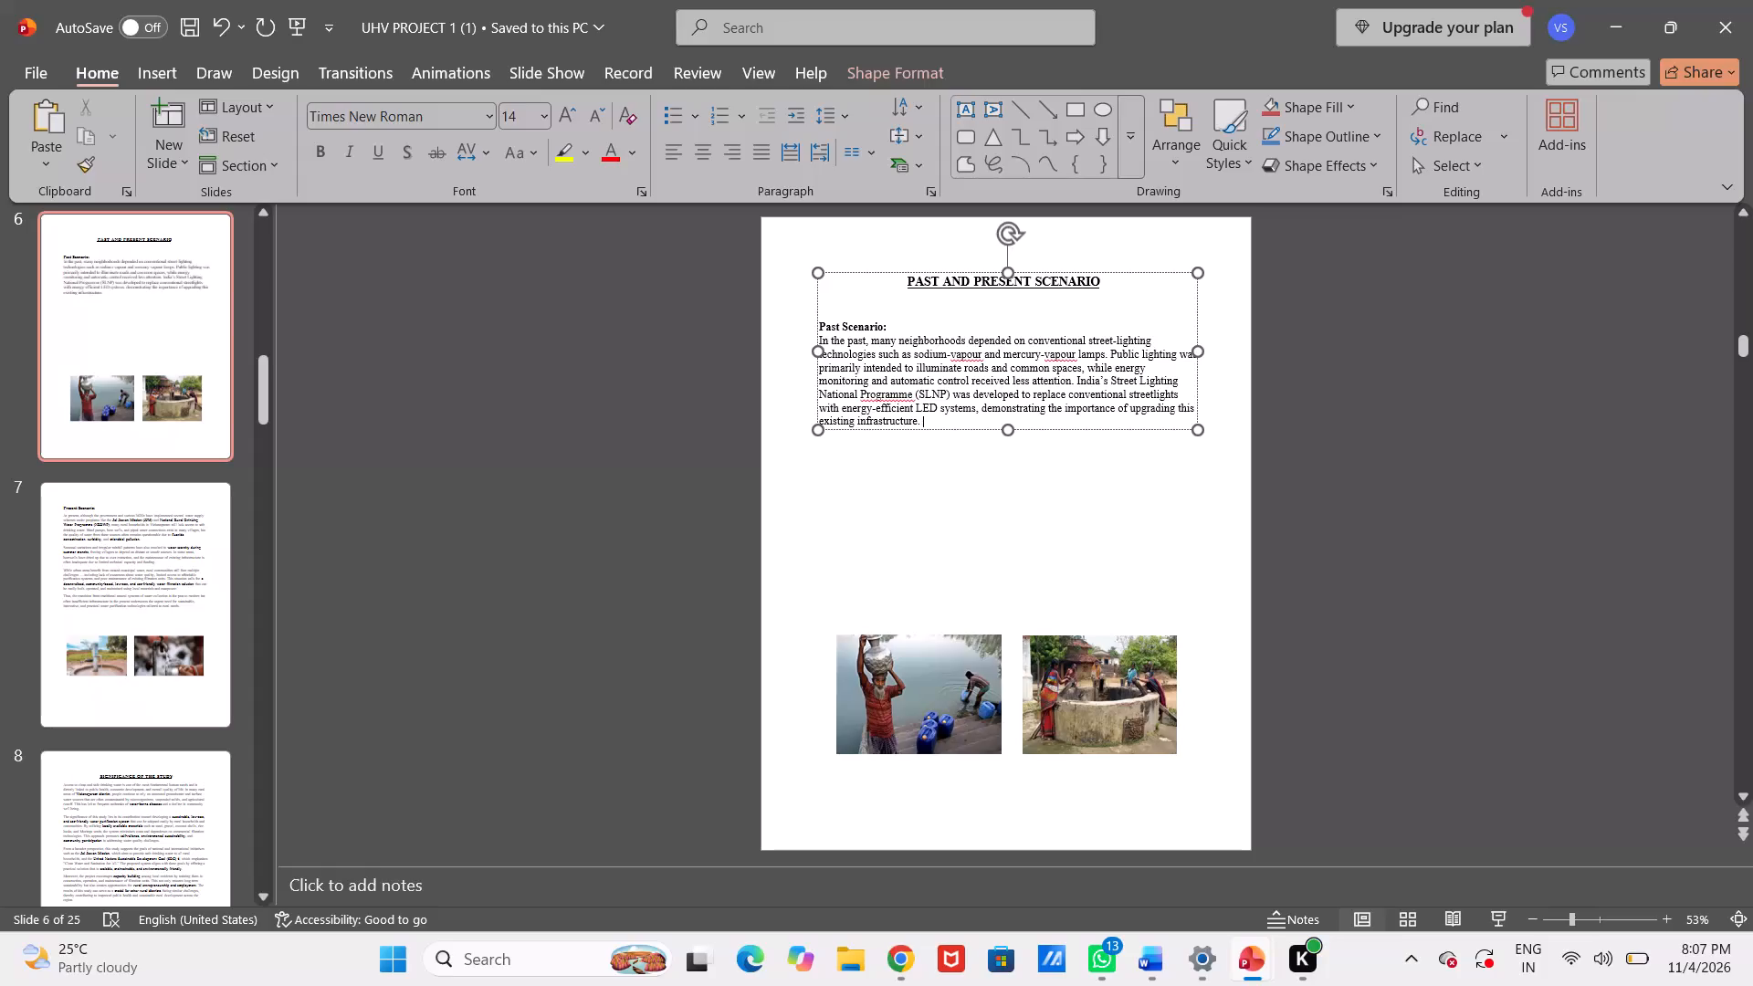
# Add a new line after the Past Scenario paragraph ending "existing infrastructure." on slide 6.
pyautogui.press('Return')
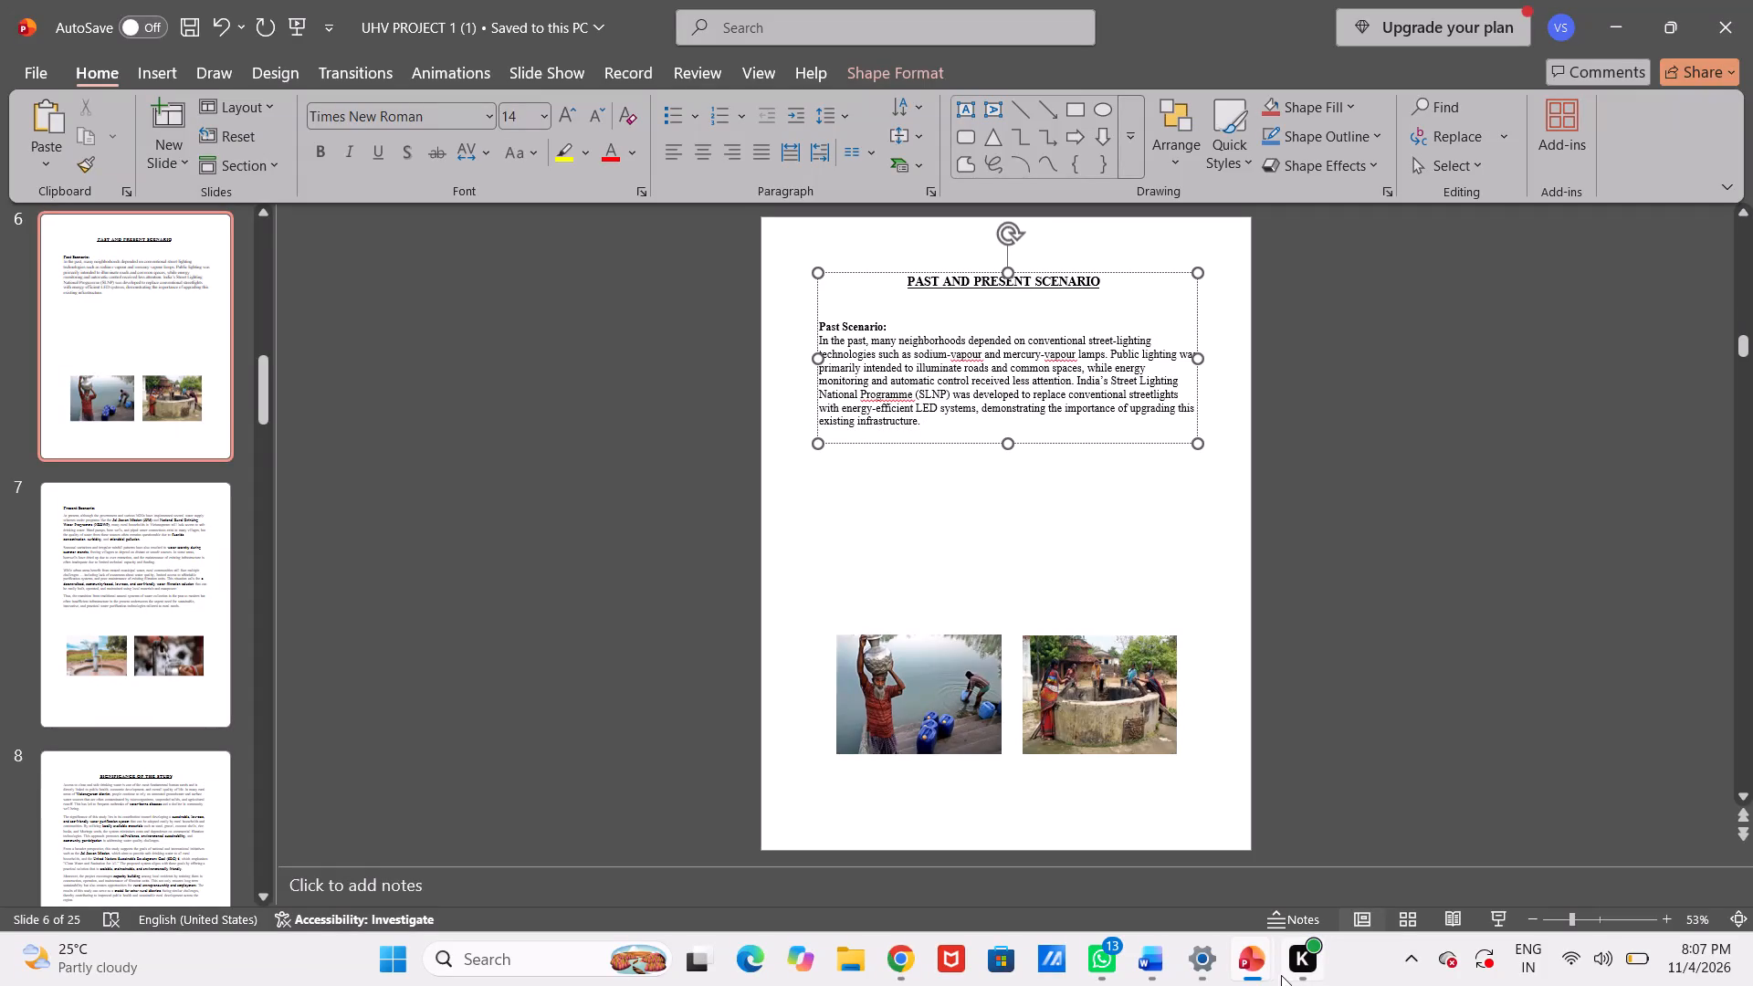
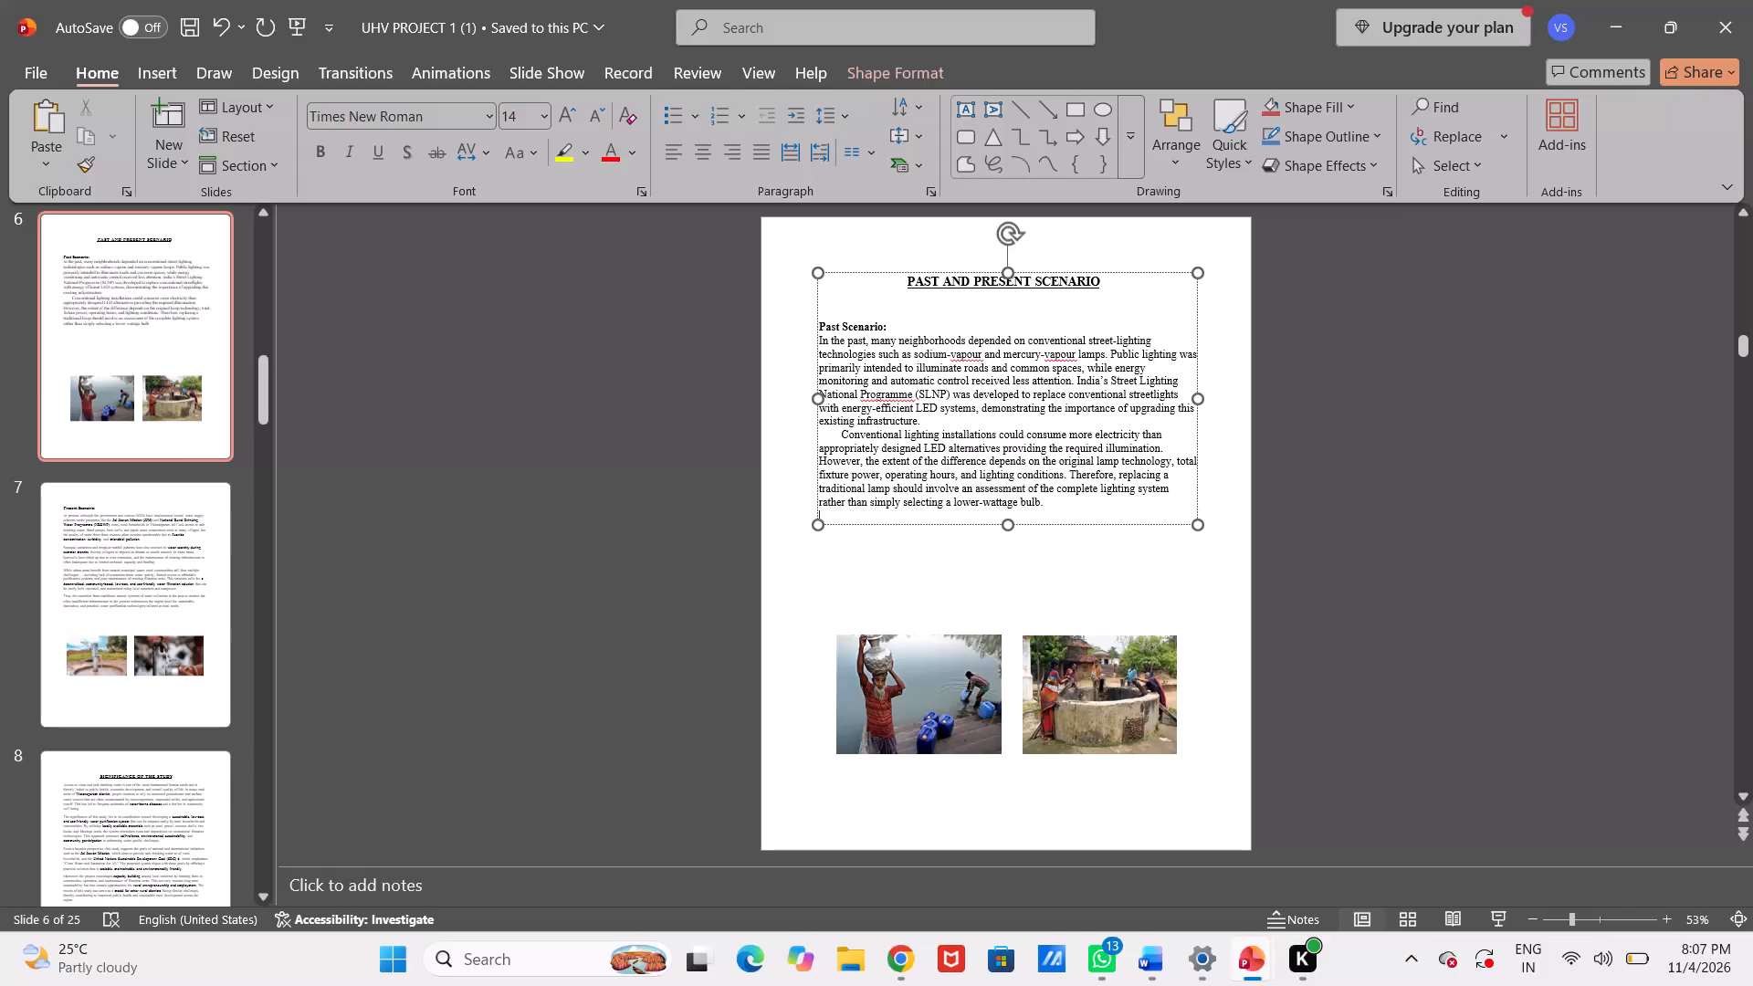
# Paste the copied paragraph starting "Where streetlights lacked automatic switching and monitoring" at the end of slide 6's Past Scenario text and indent its first line with three spaces.
pyautogui.hotkey('ctrl', 'v')
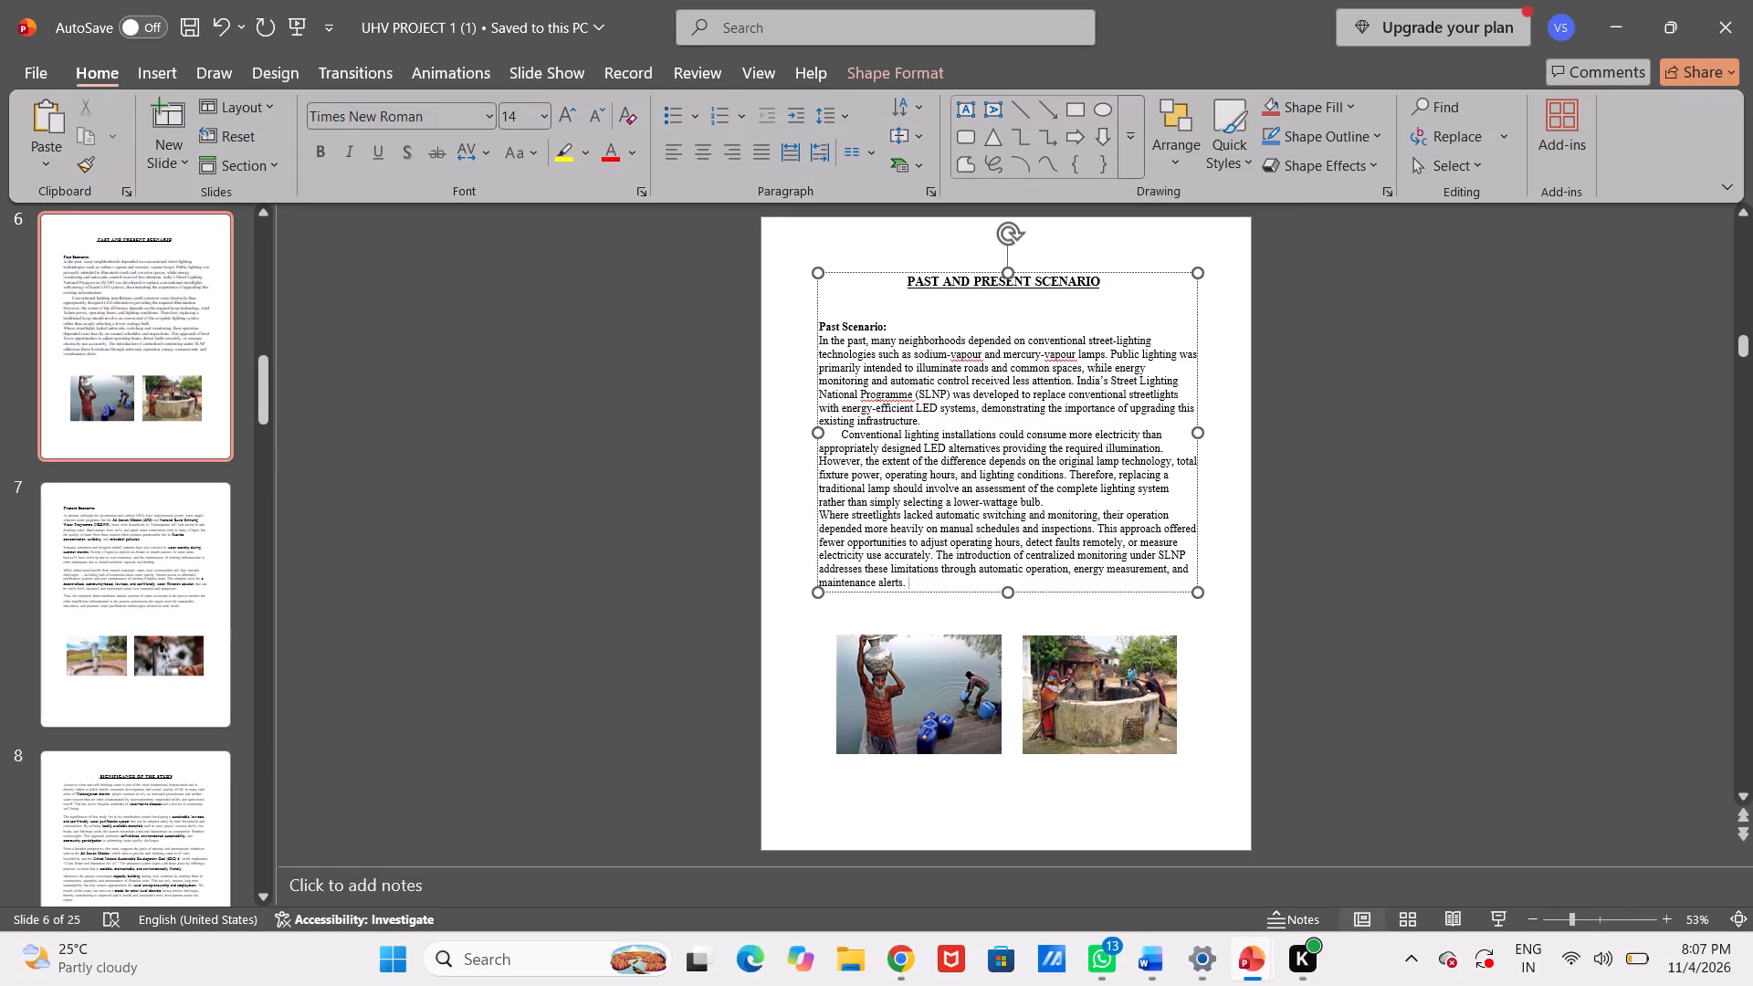
pyautogui.click(821, 515)
pyautogui.press('space')
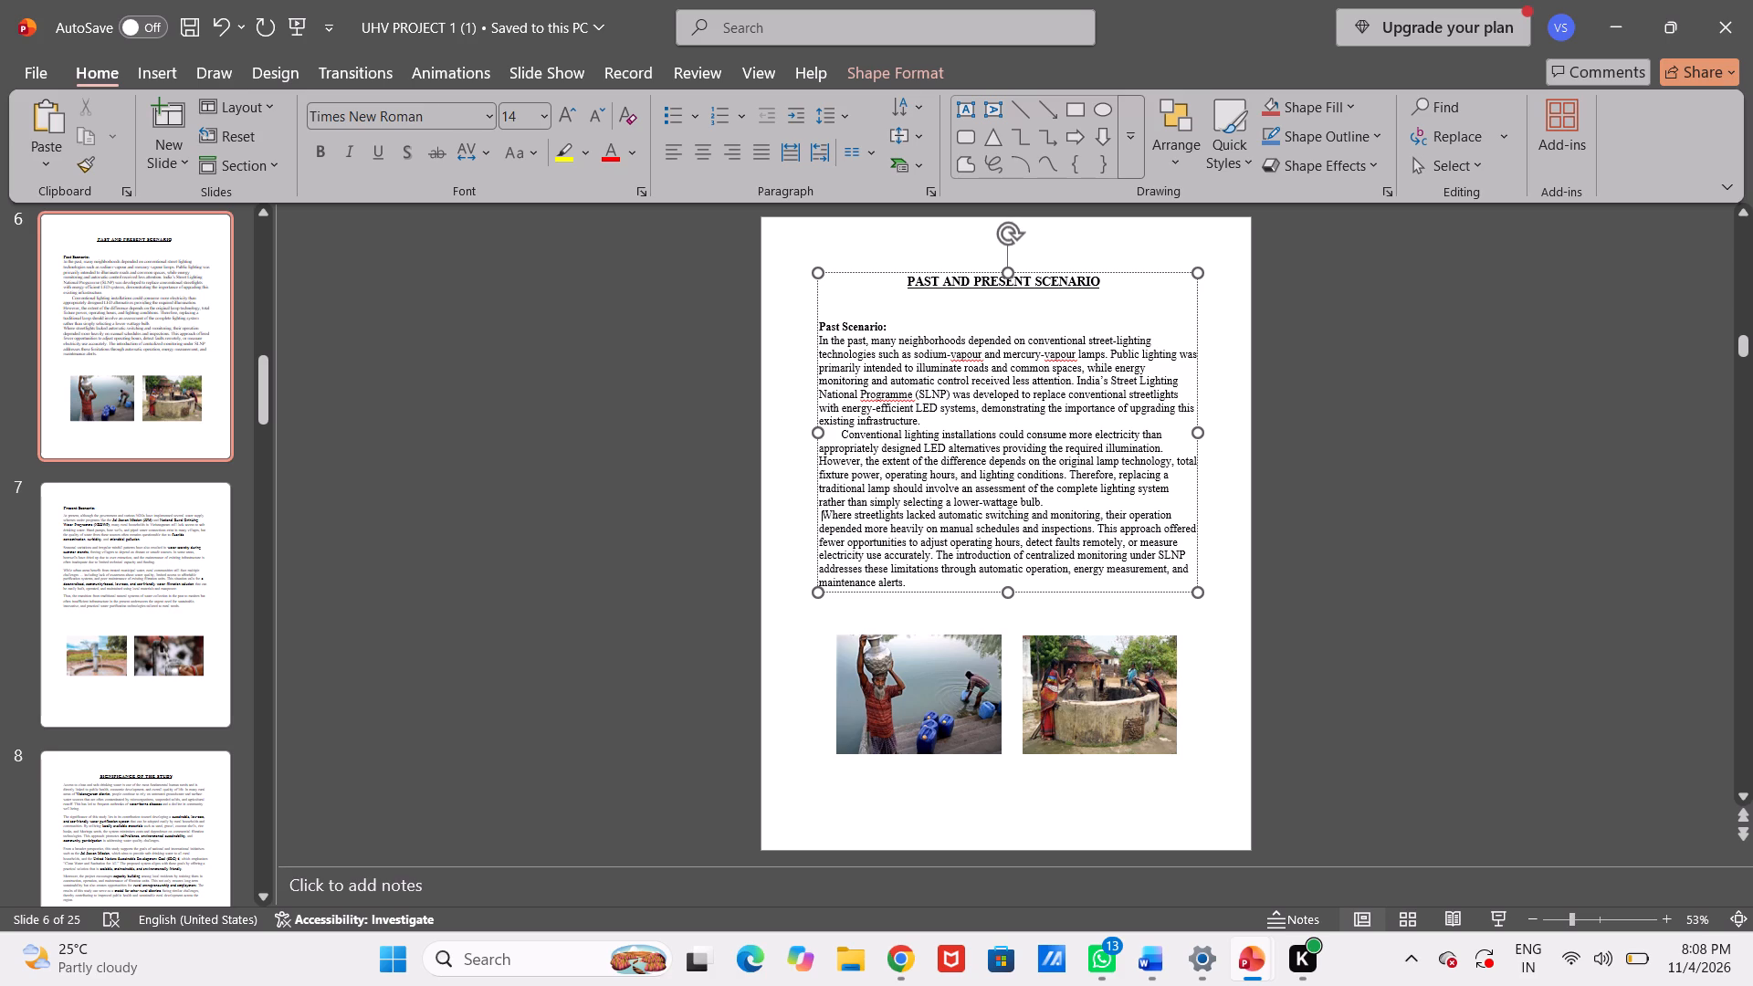
pyautogui.press('space')
pyautogui.press('space')
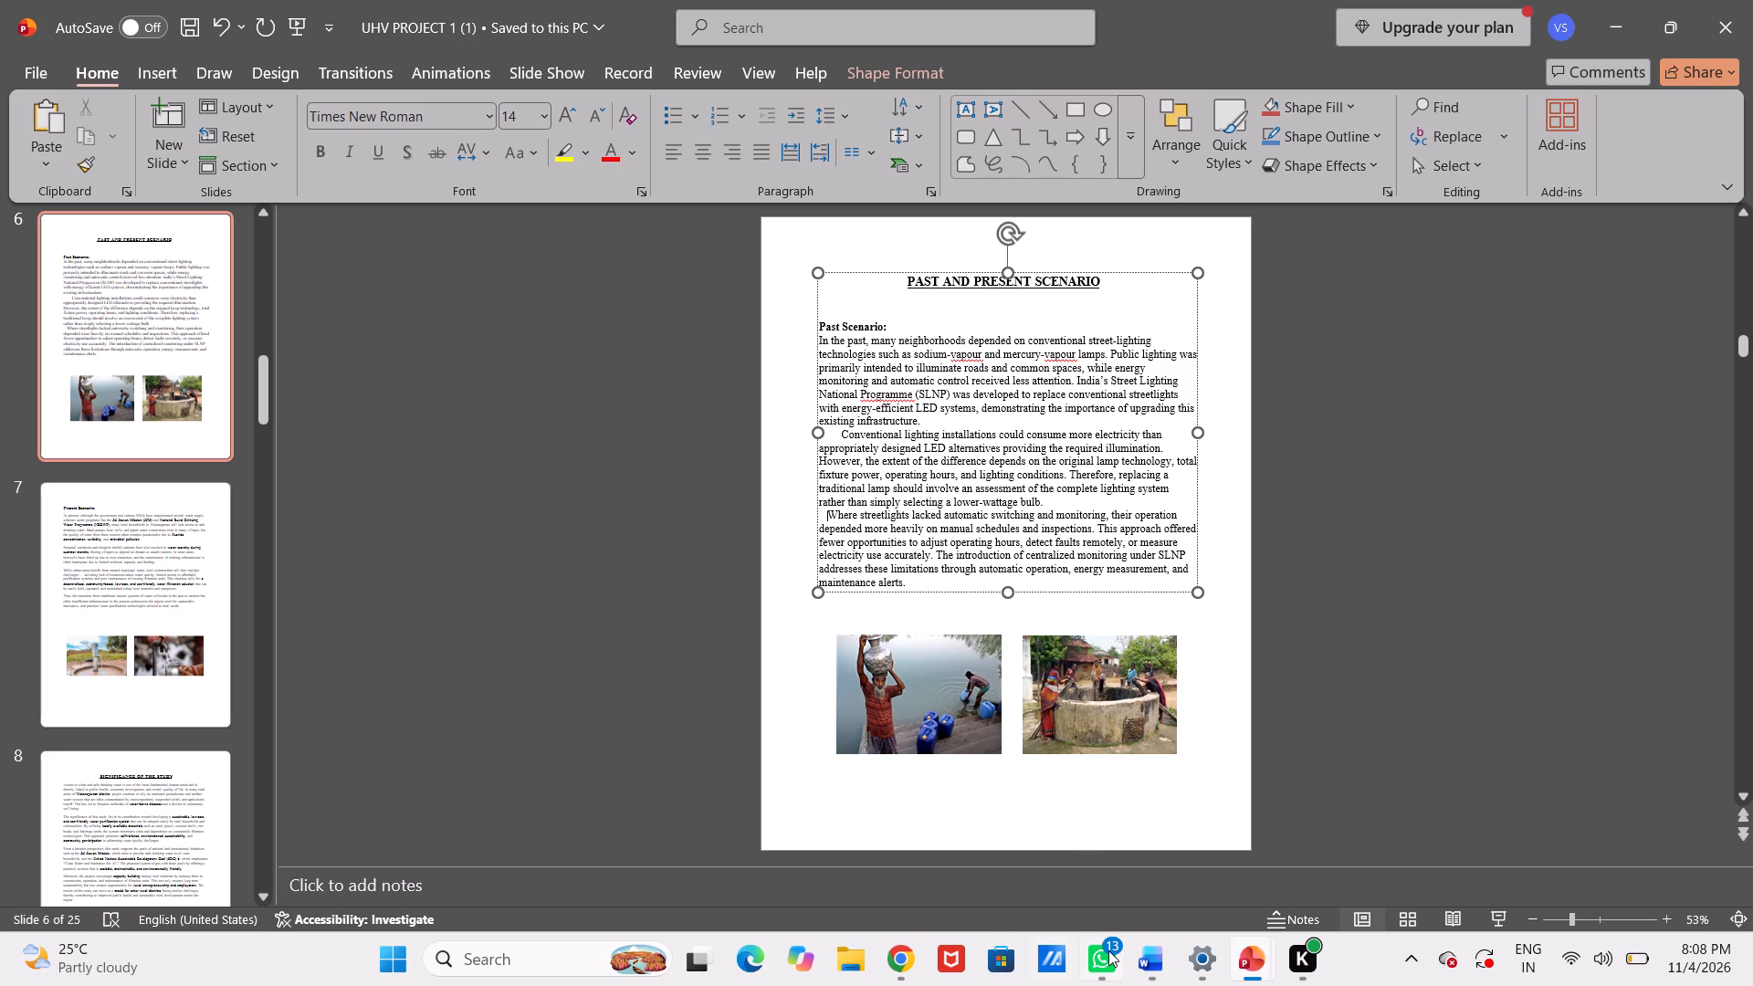
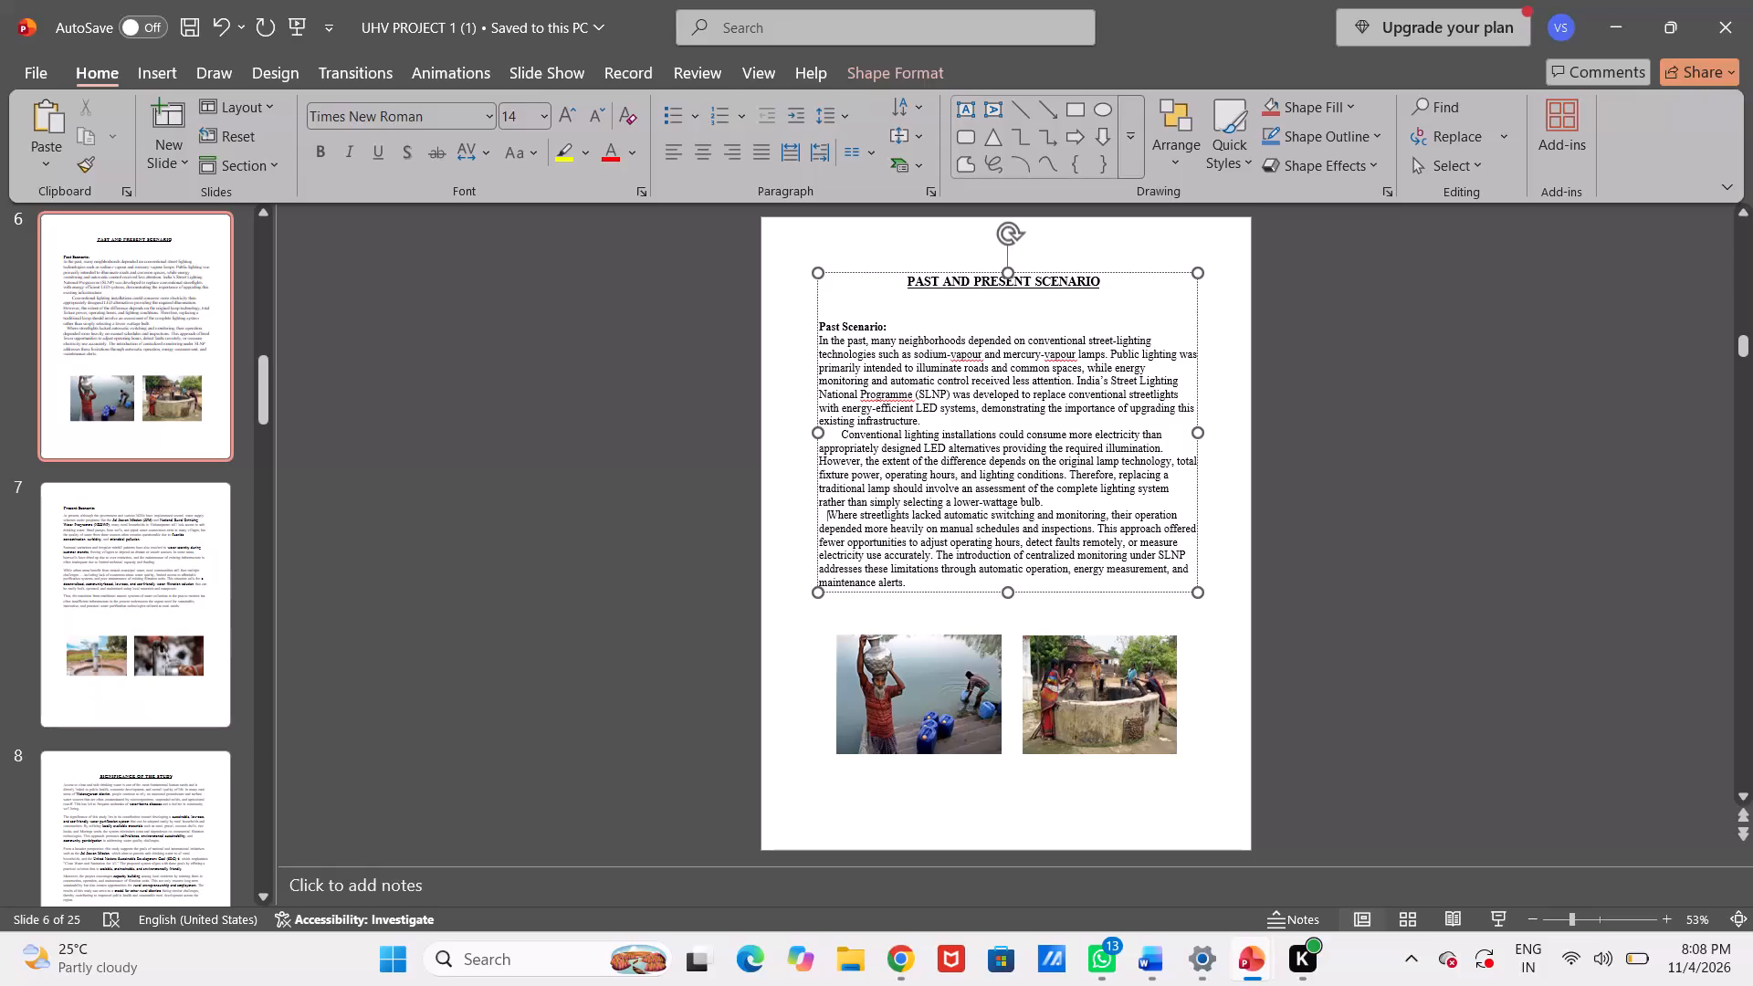
# Paste the copied paragraph starting "Thus, the earlier approach to lighting" on a new line at the end of slide 6's Past Scenario text.
pyautogui.click(915, 583)
pyautogui.press('Return')
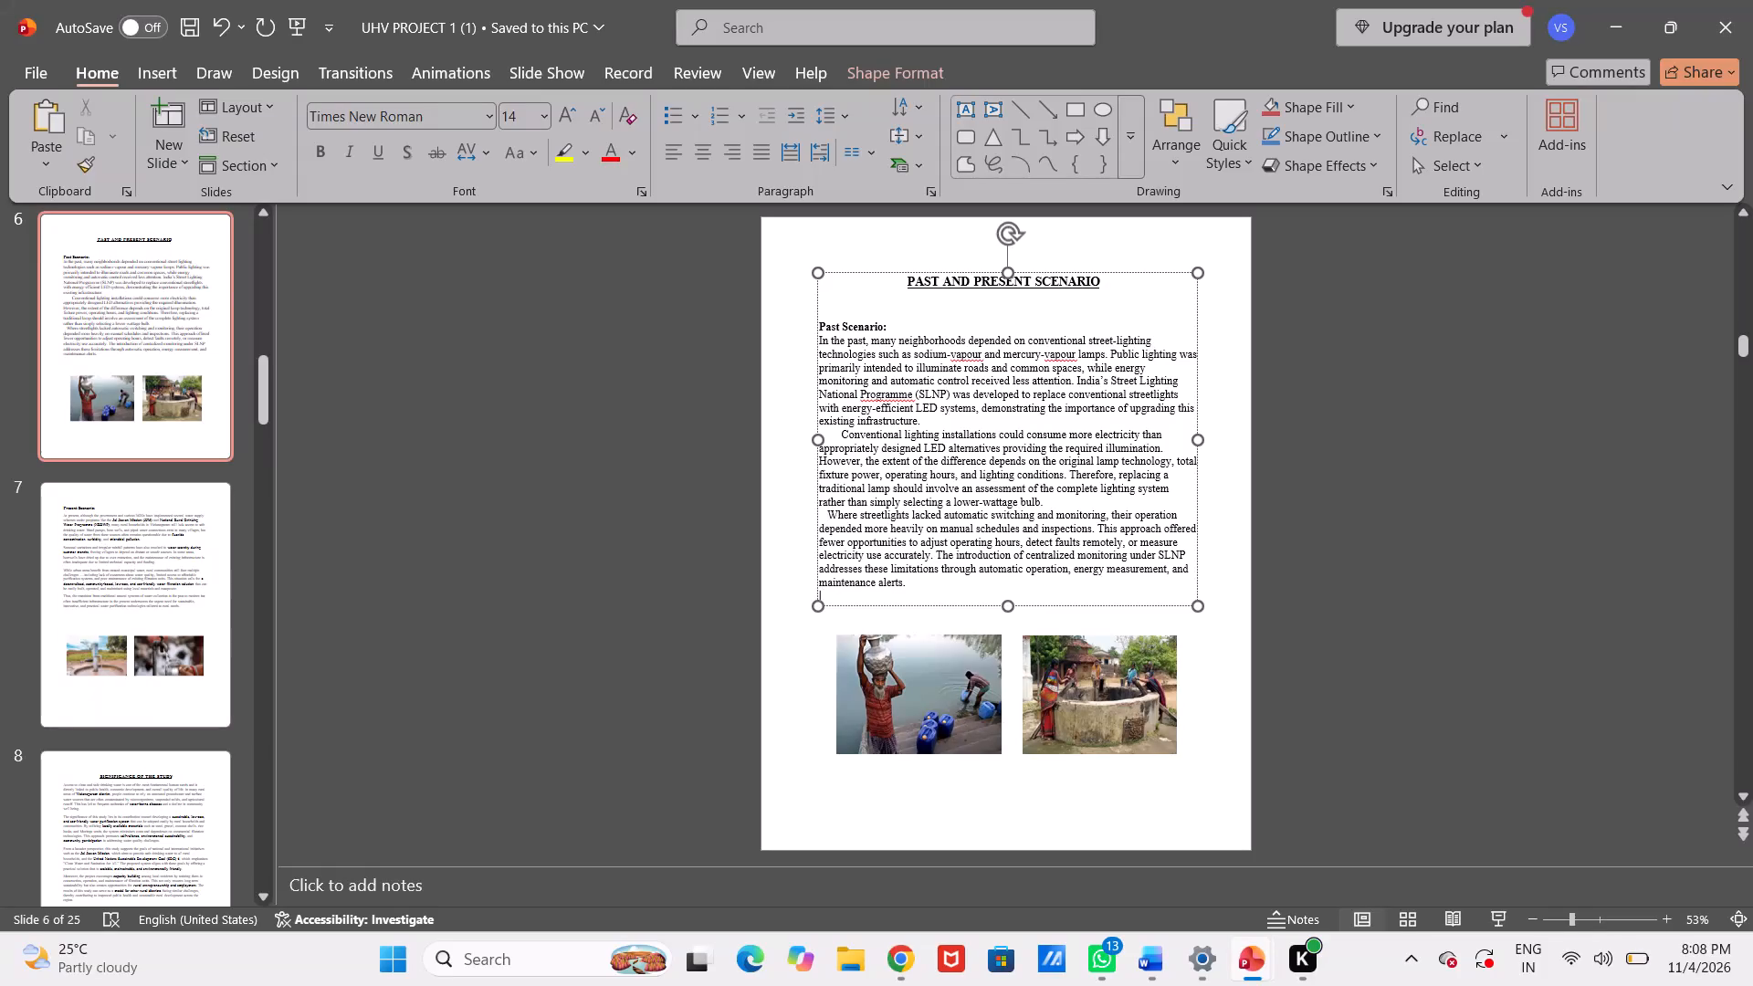
pyautogui.hotkey('ctrl', 'v')
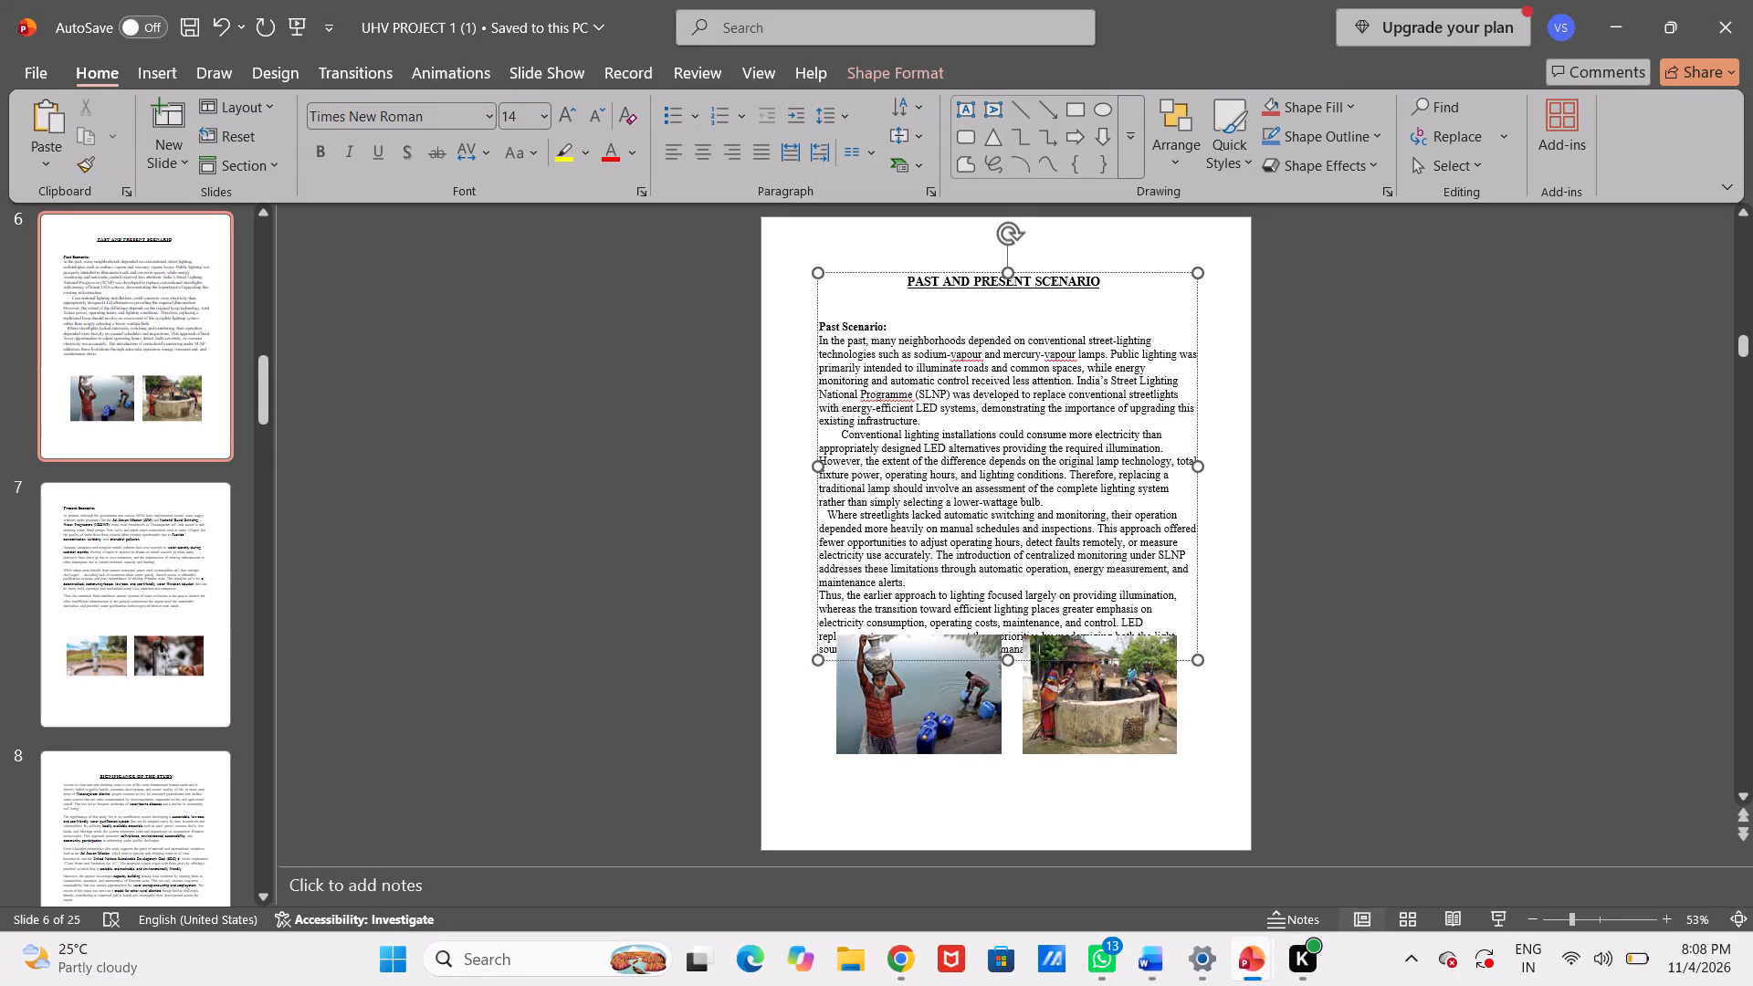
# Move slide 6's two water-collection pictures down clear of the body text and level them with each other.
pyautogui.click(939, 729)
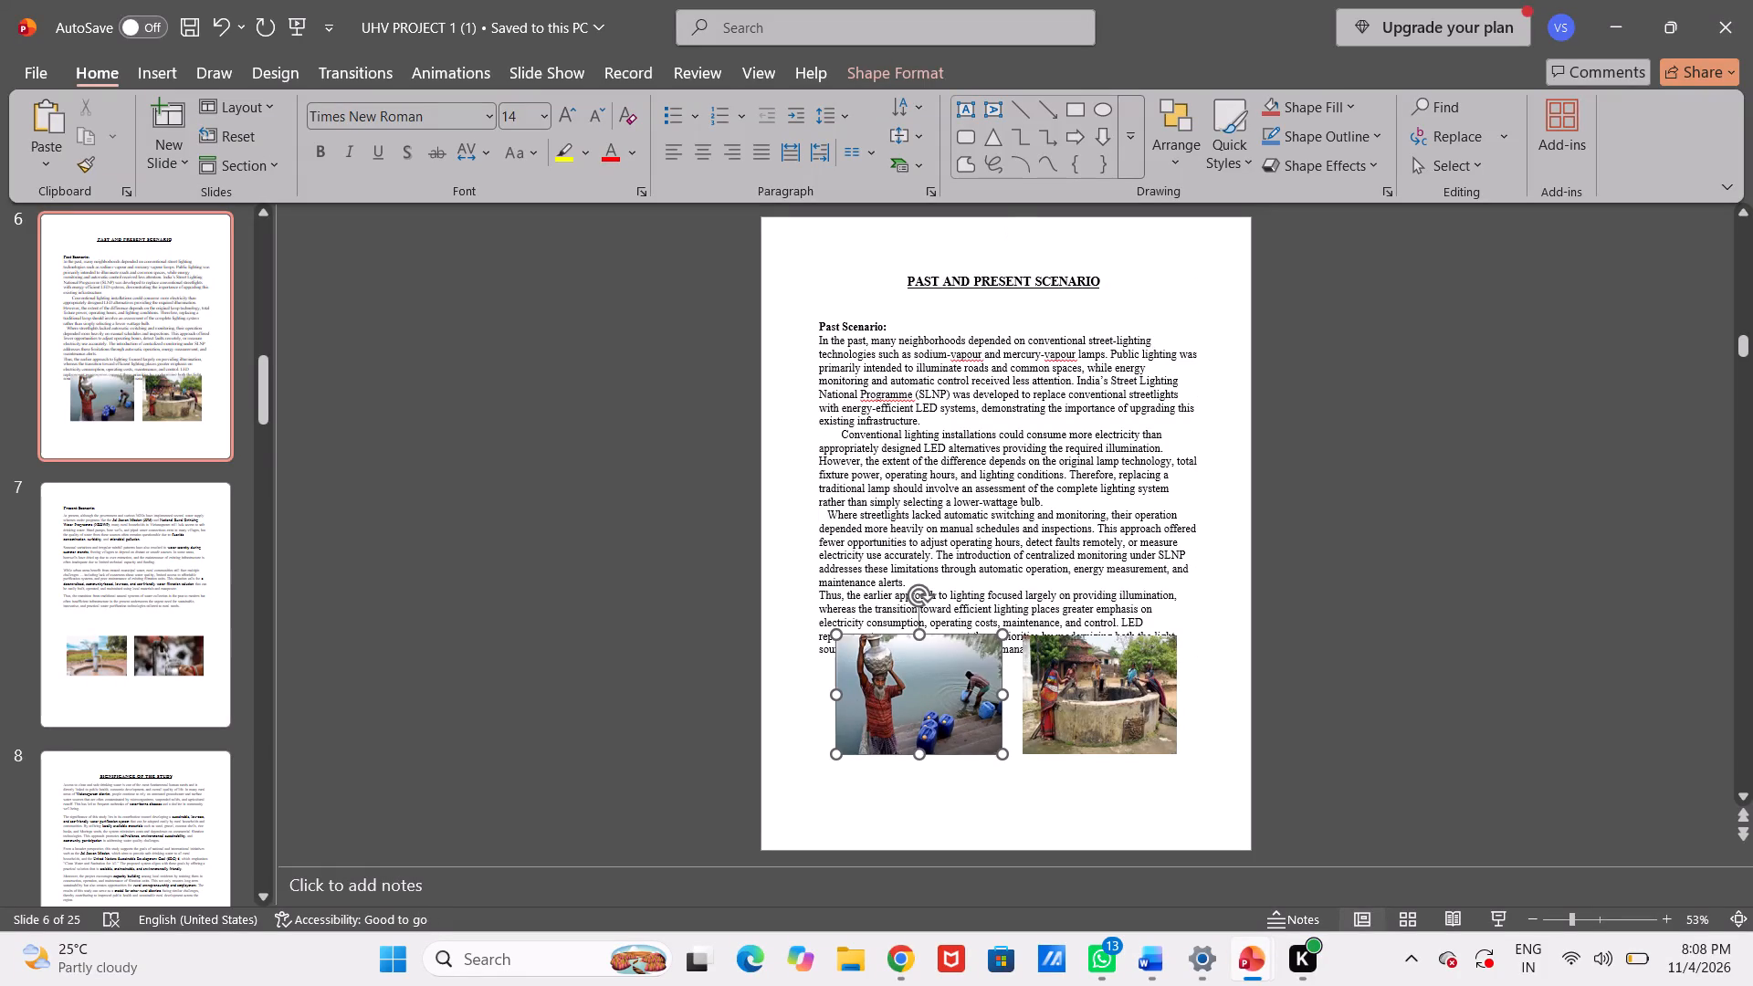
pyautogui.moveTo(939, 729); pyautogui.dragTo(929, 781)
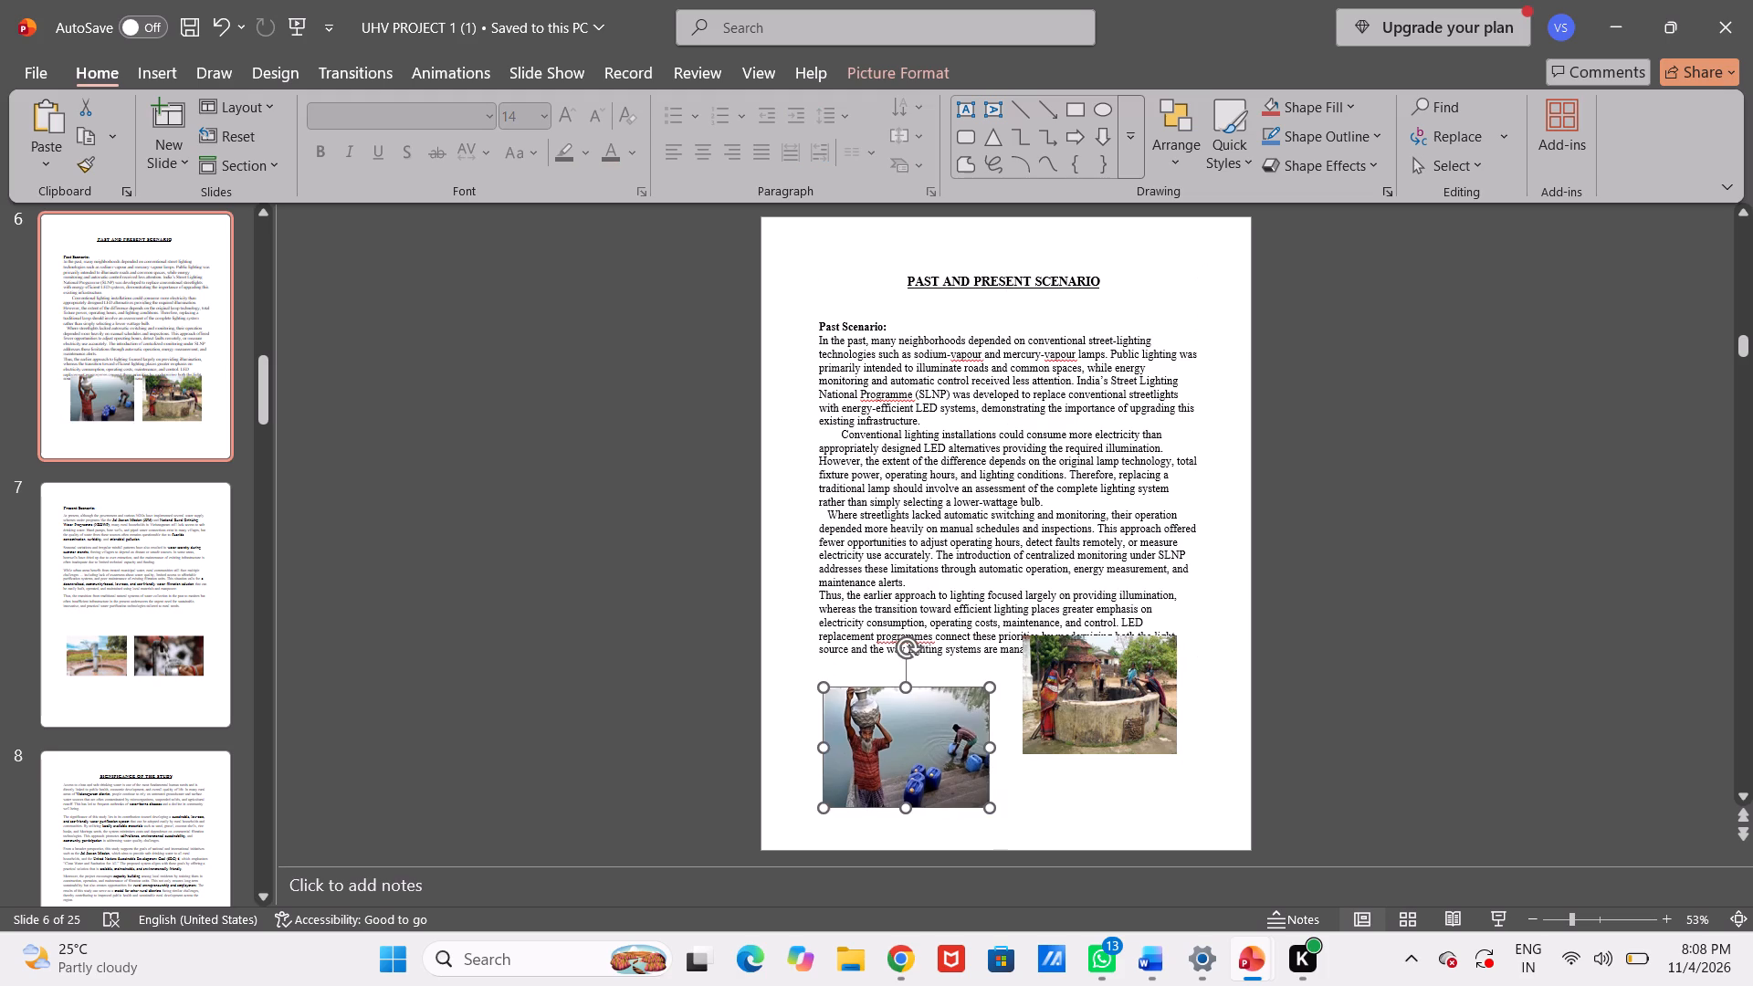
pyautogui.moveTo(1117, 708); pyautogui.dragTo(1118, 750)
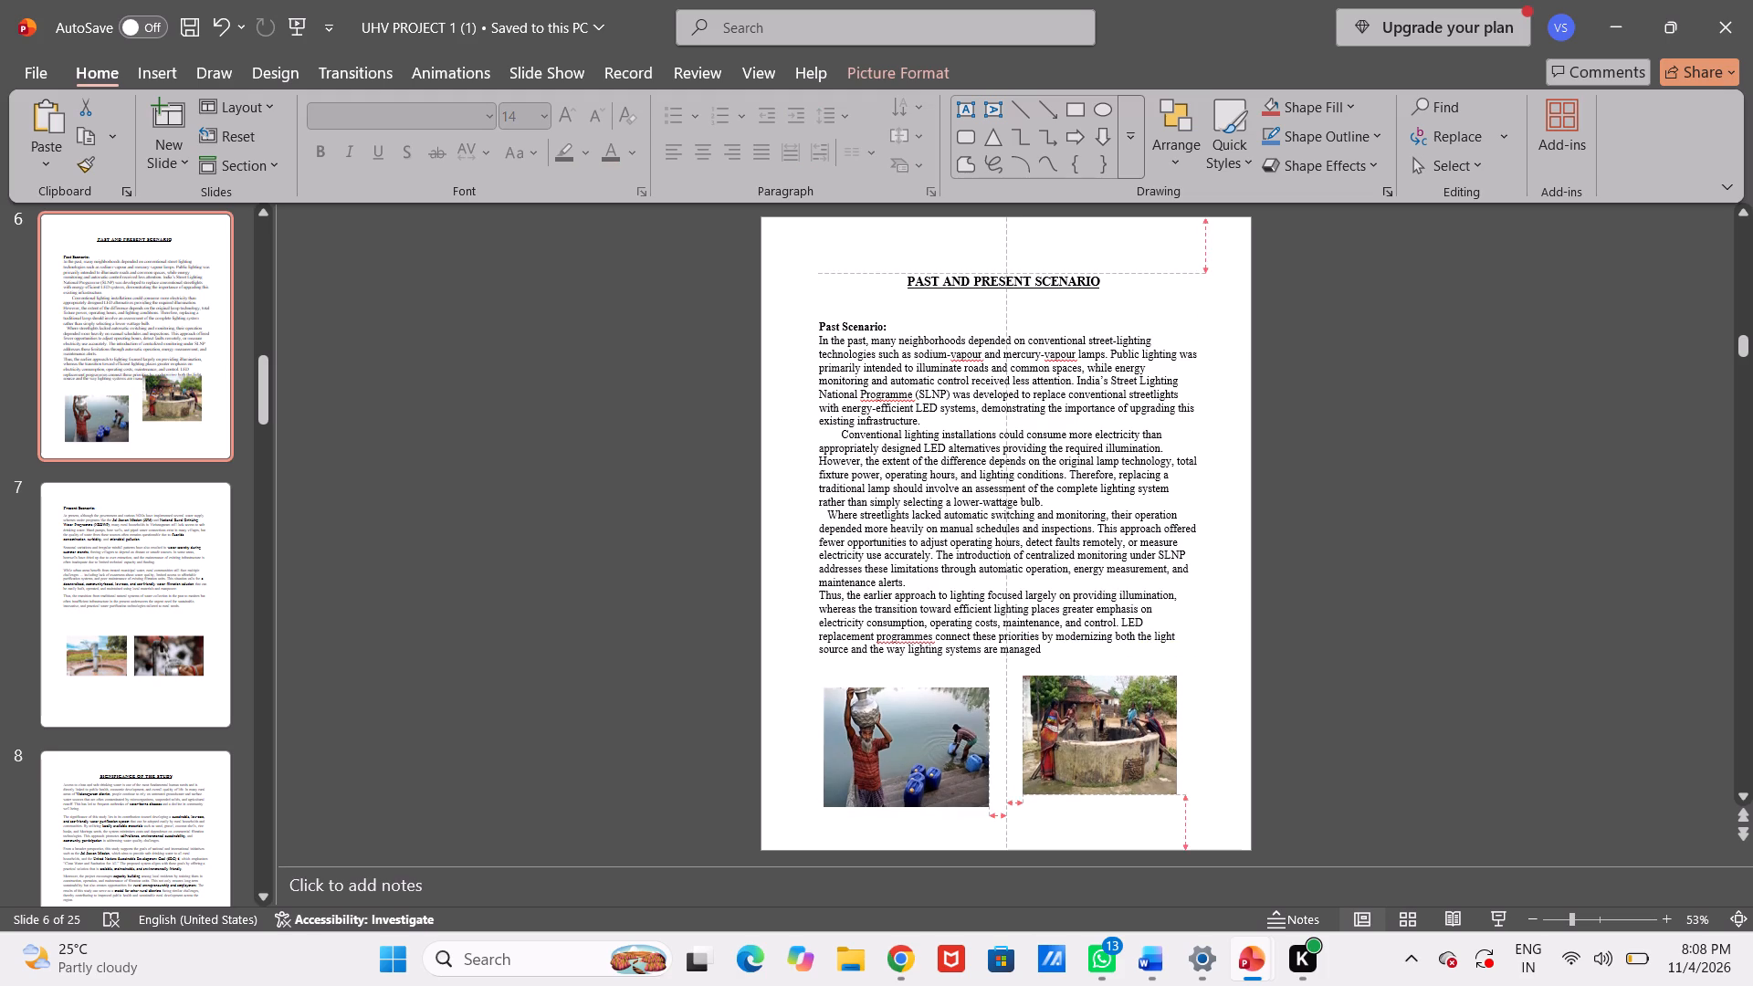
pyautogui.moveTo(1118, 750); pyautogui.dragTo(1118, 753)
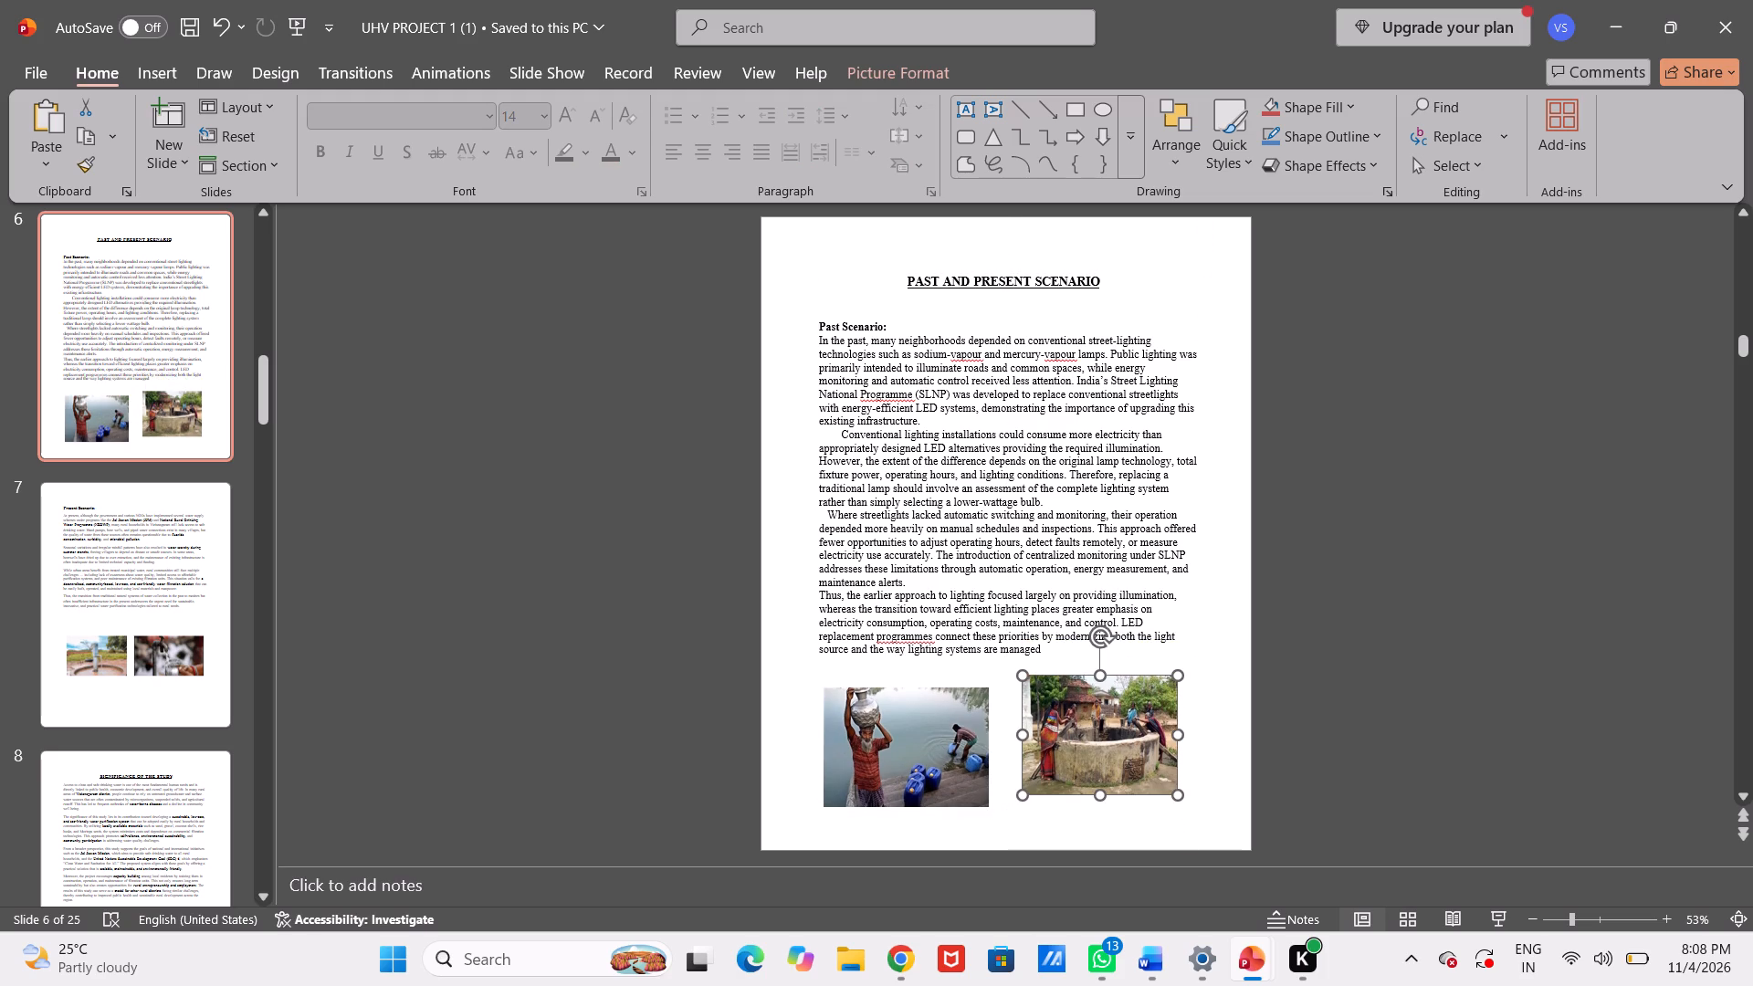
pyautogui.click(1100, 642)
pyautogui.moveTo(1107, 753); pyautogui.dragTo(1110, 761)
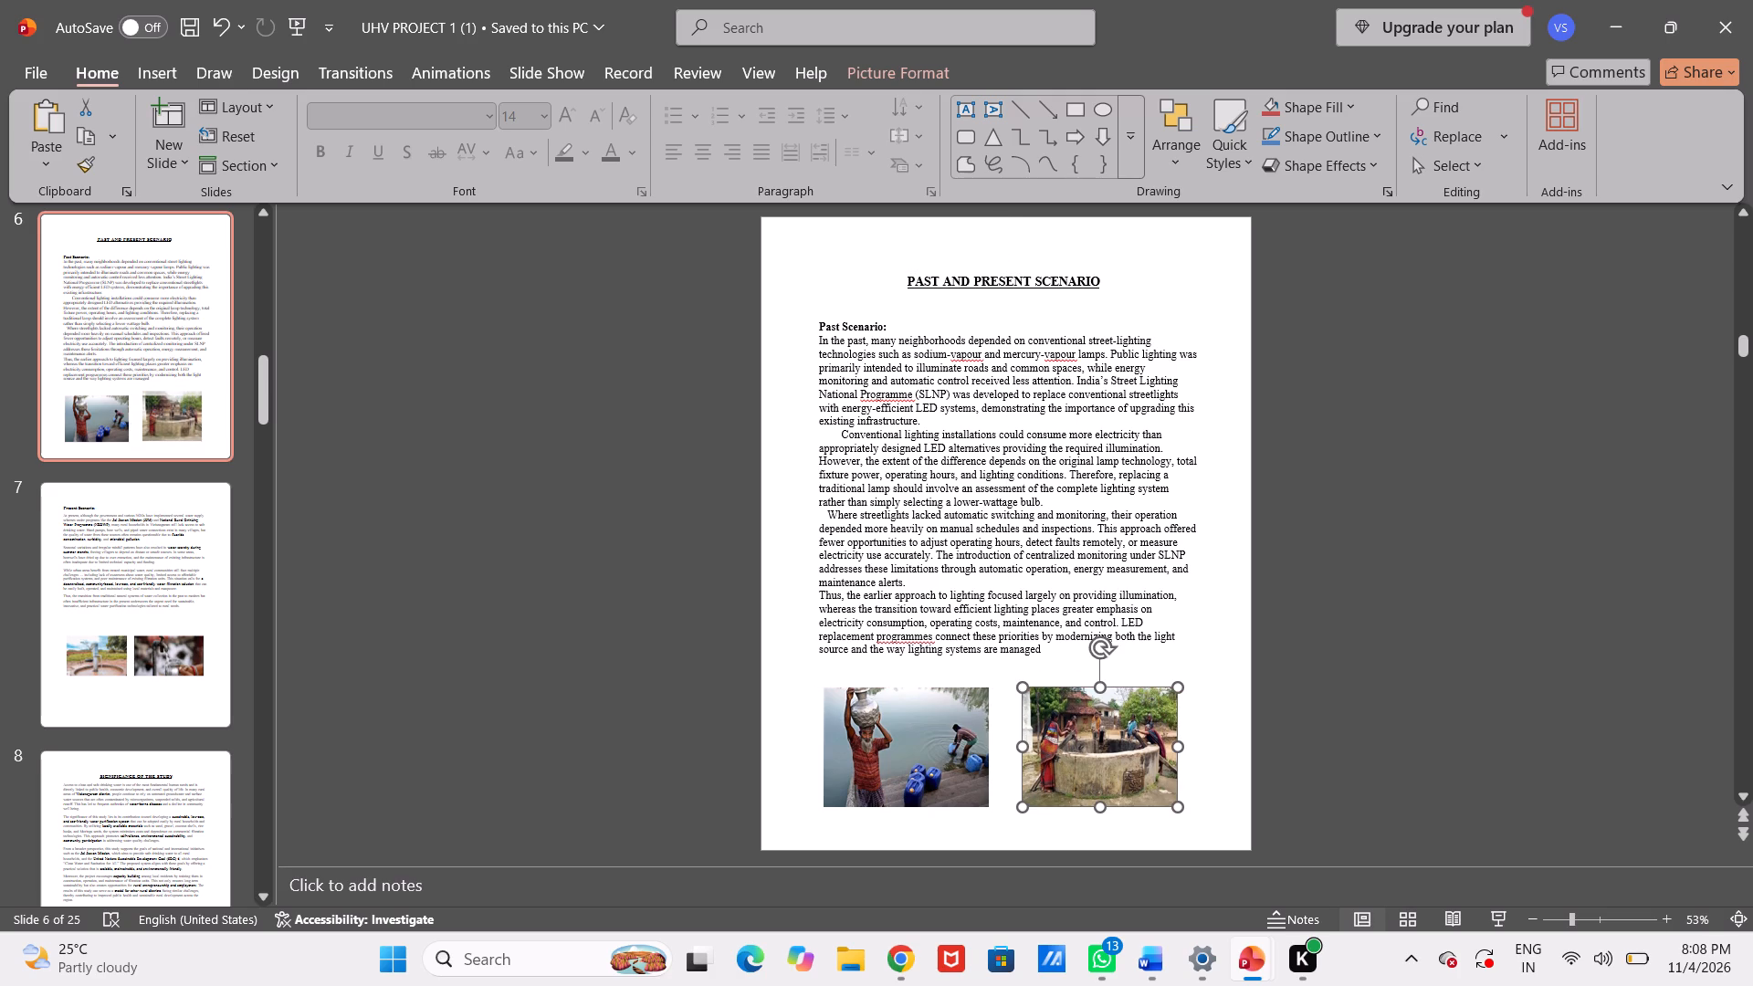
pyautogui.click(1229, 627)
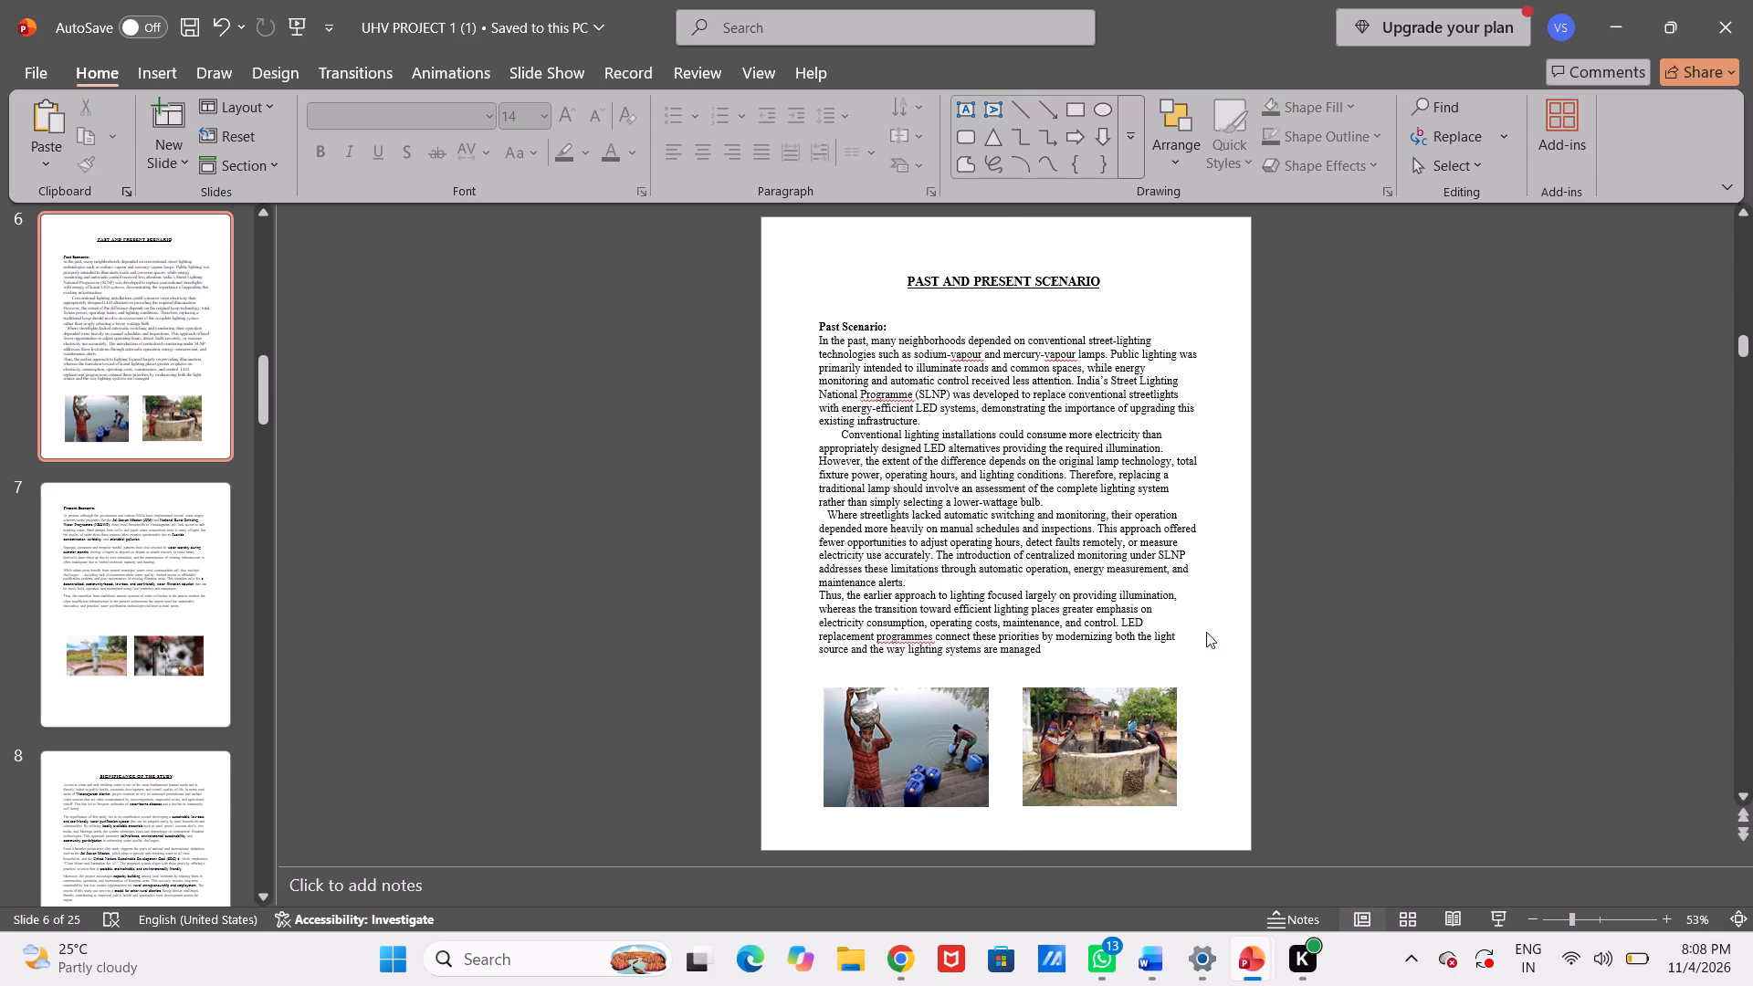
# Delete both water-collection pictures, the lakeside one and the village well one, from slide 6.
pyautogui.click(878, 772)
pyautogui.press('BackSpace')
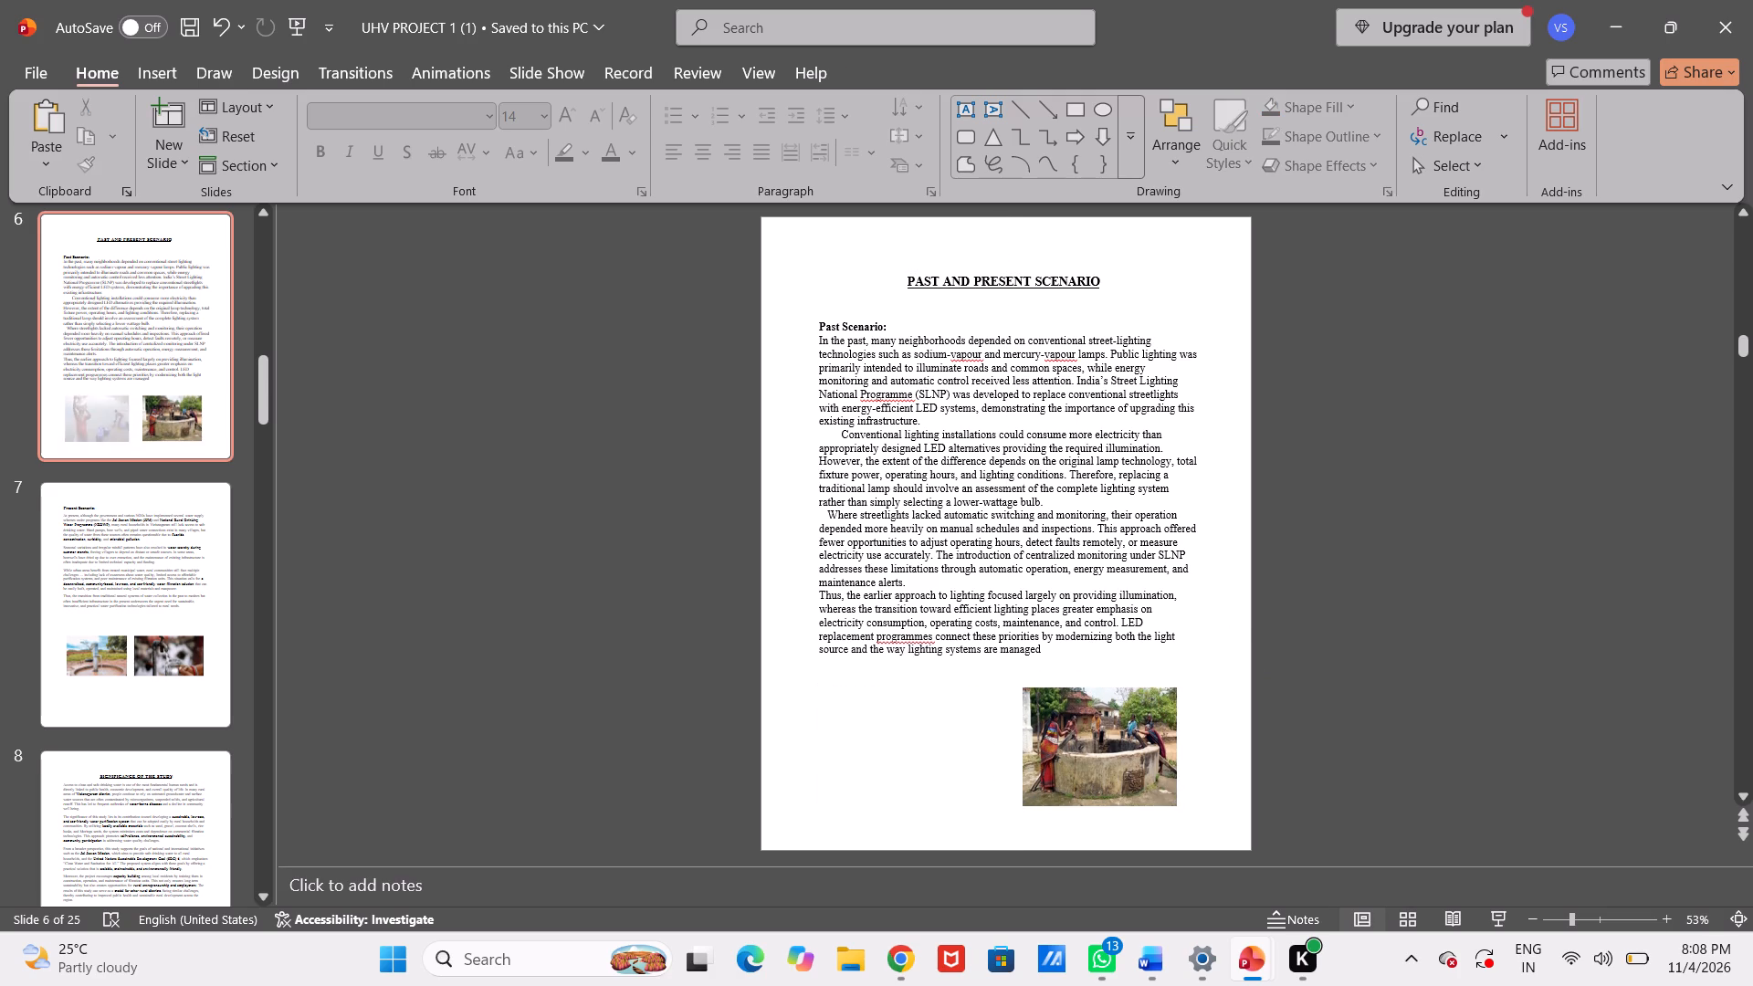
pyautogui.click(1106, 732)
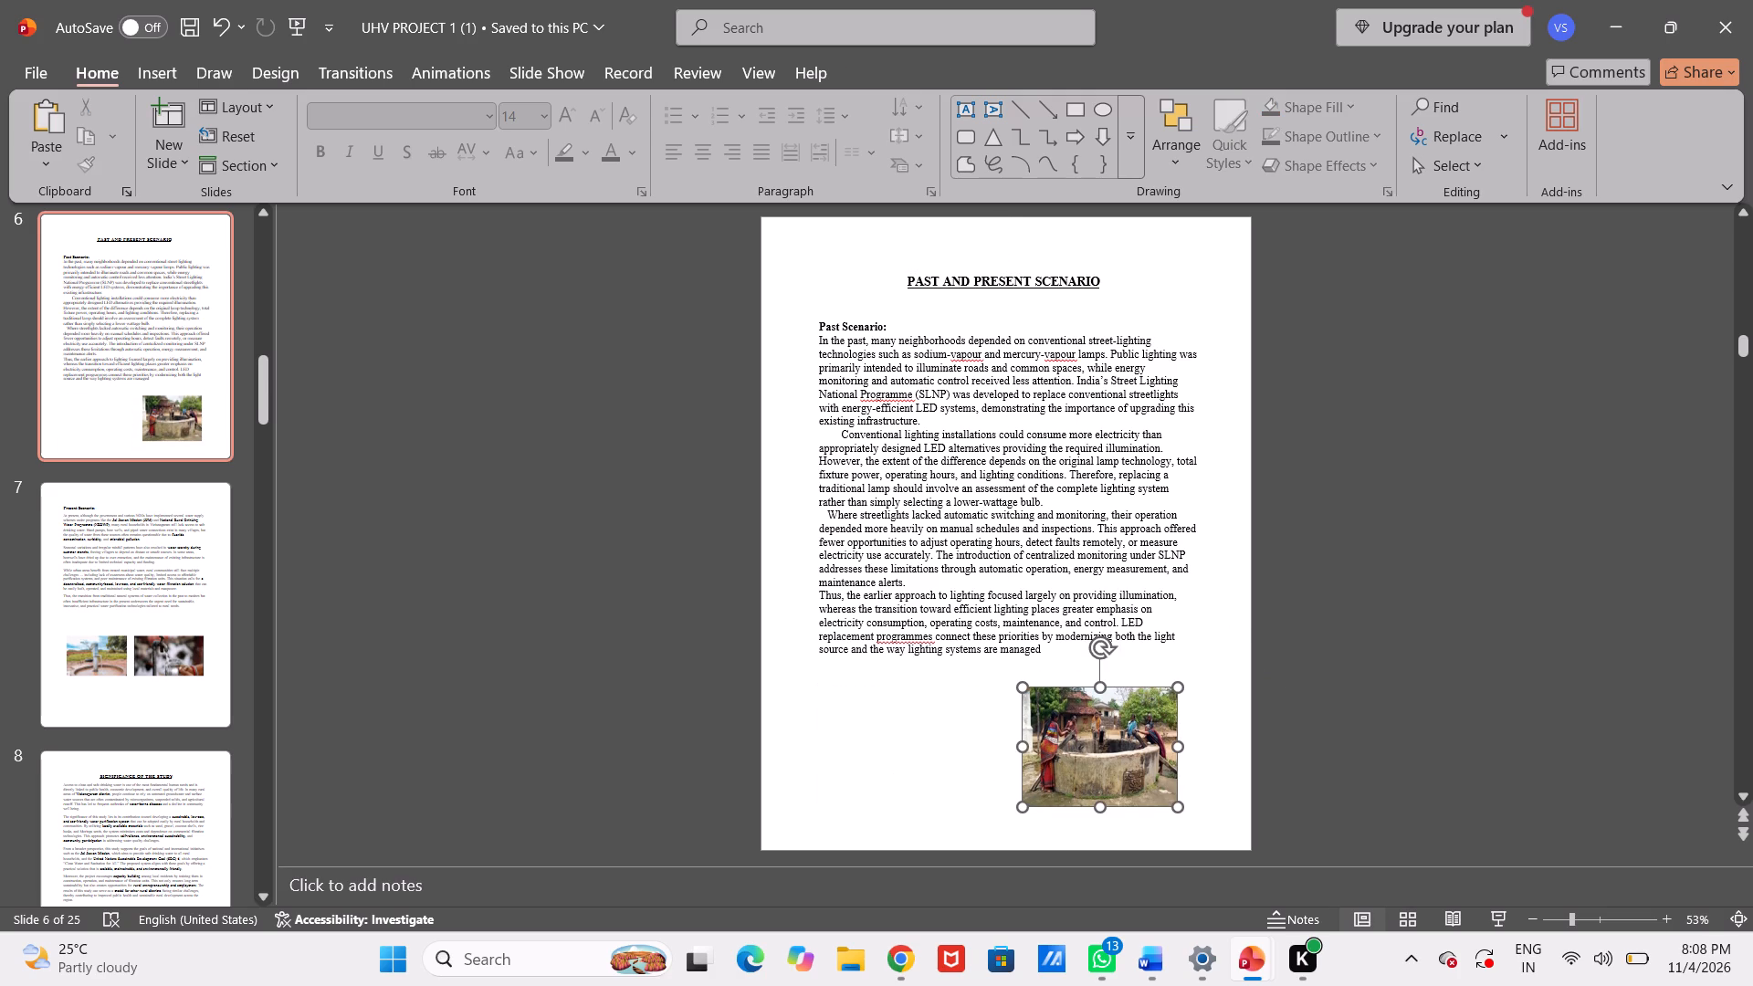
pyautogui.press('BackSpace')
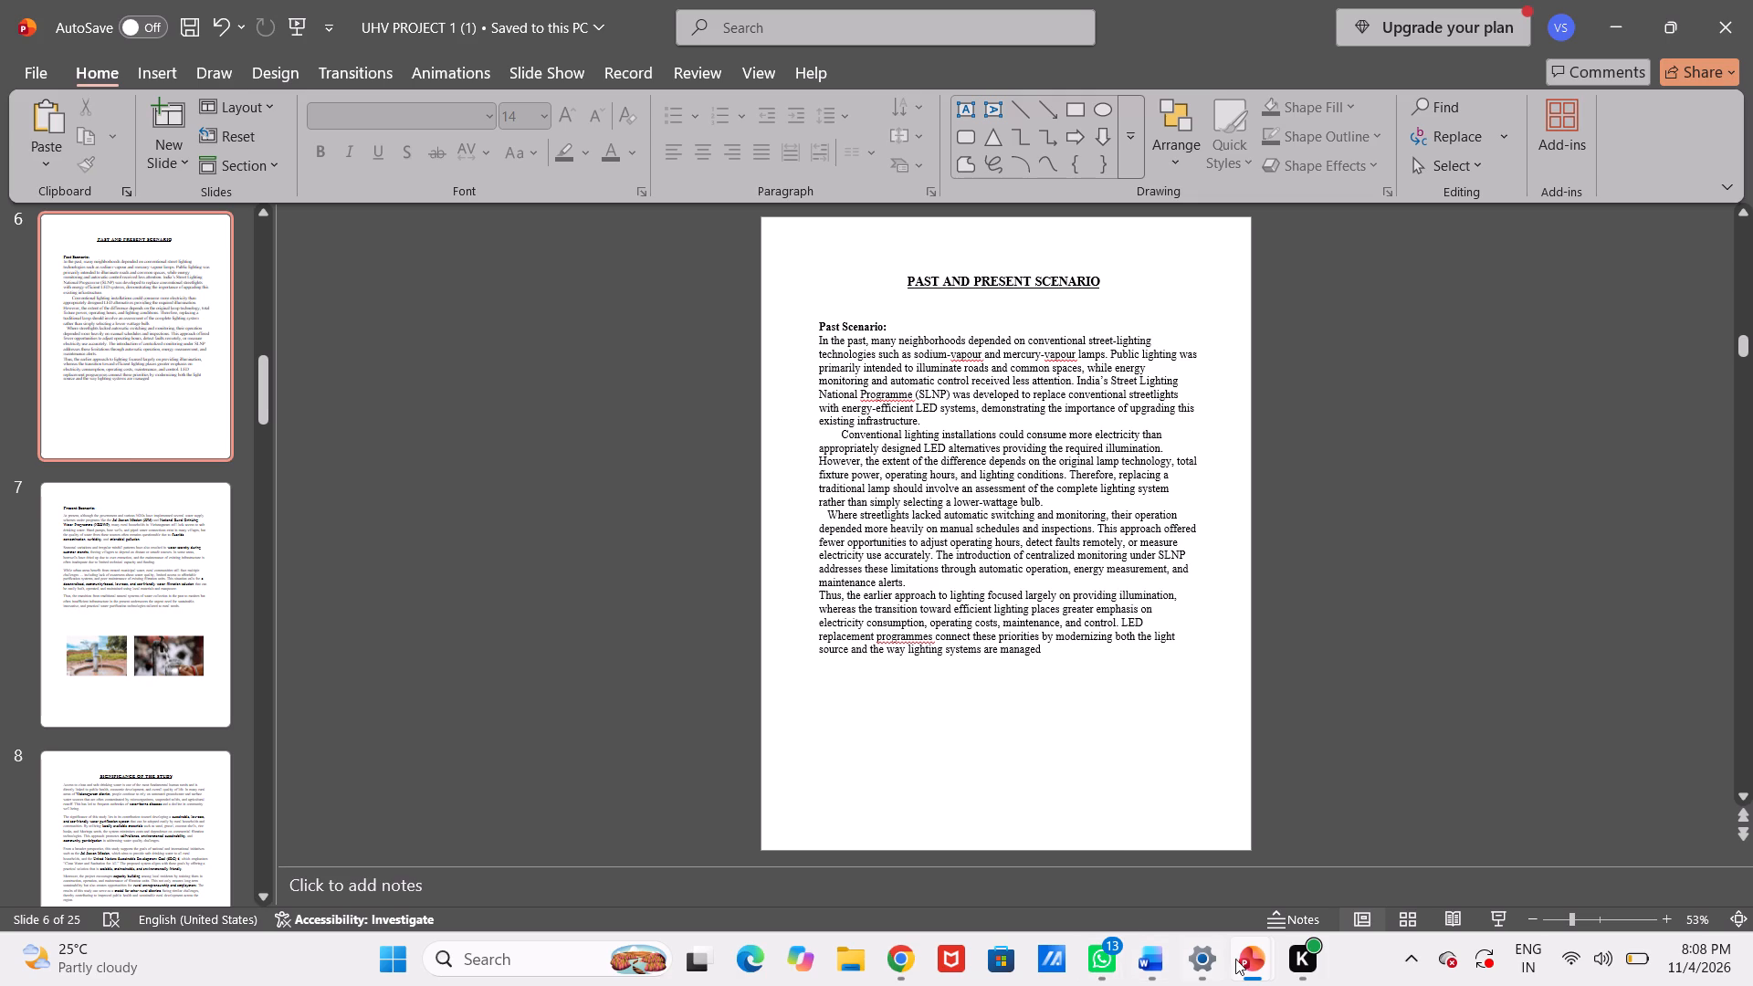
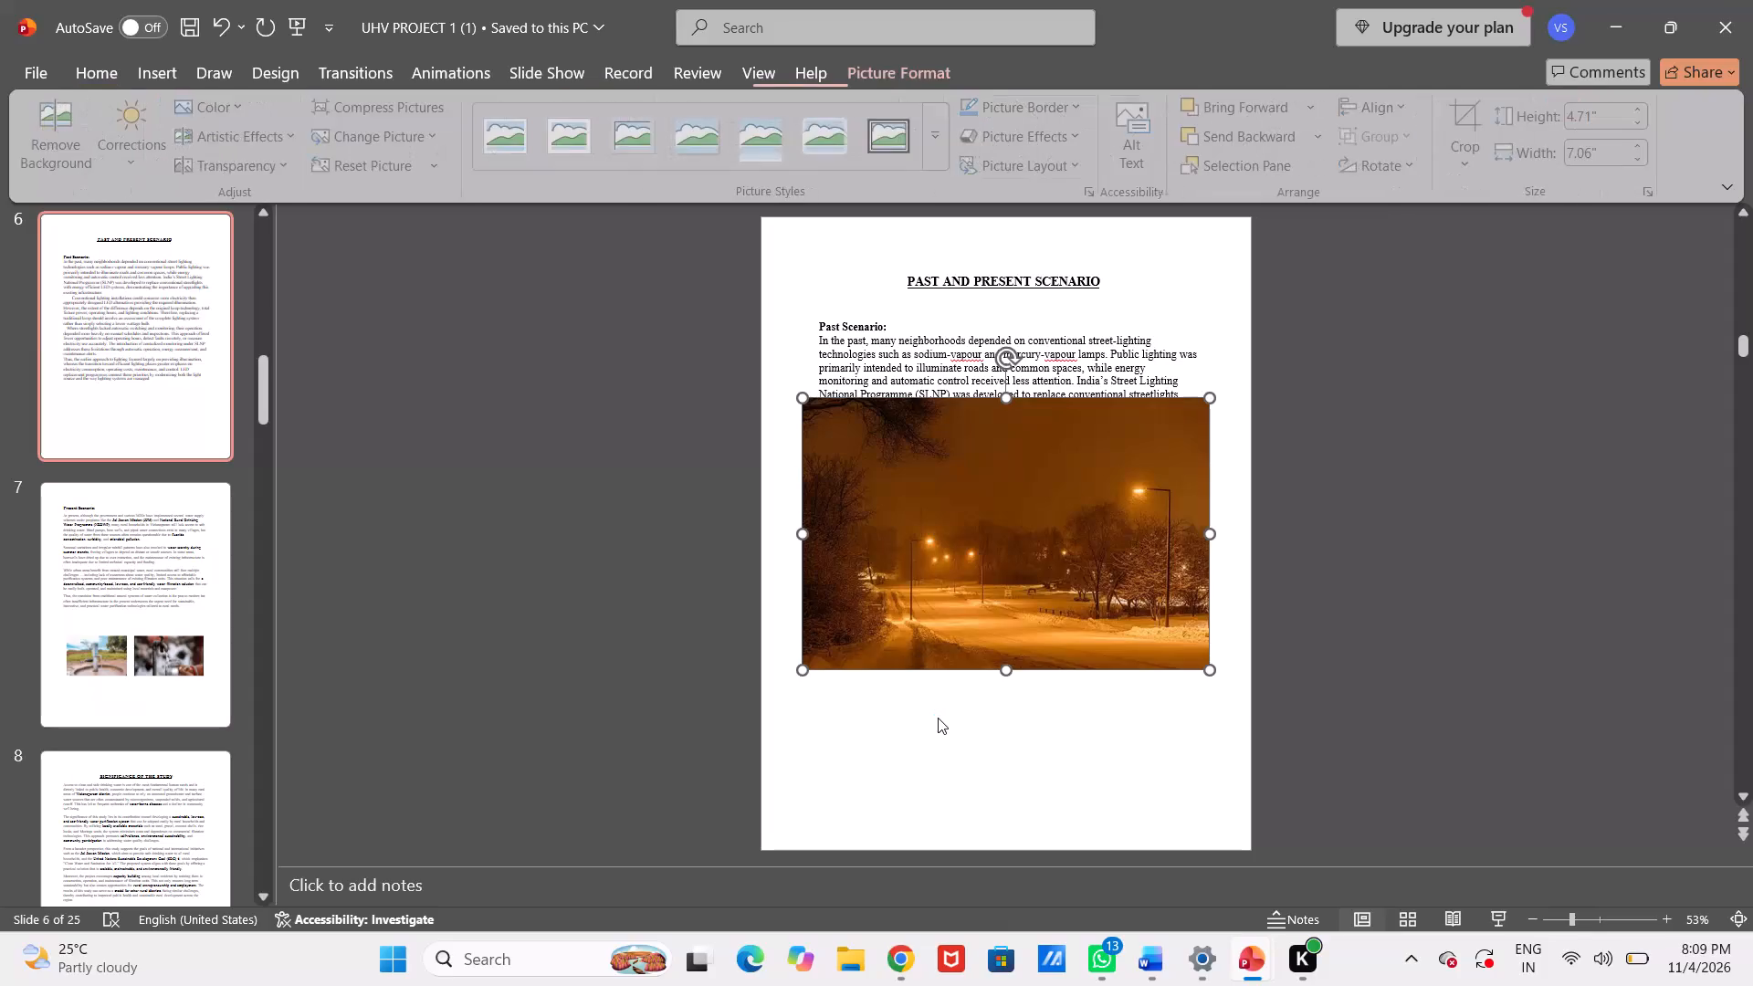
# Lower the top and bottom edges of slide 6's orange-lit night street picture, making it about 4.33" high.
pyautogui.moveTo(1010, 395); pyautogui.dragTo(1032, 494)
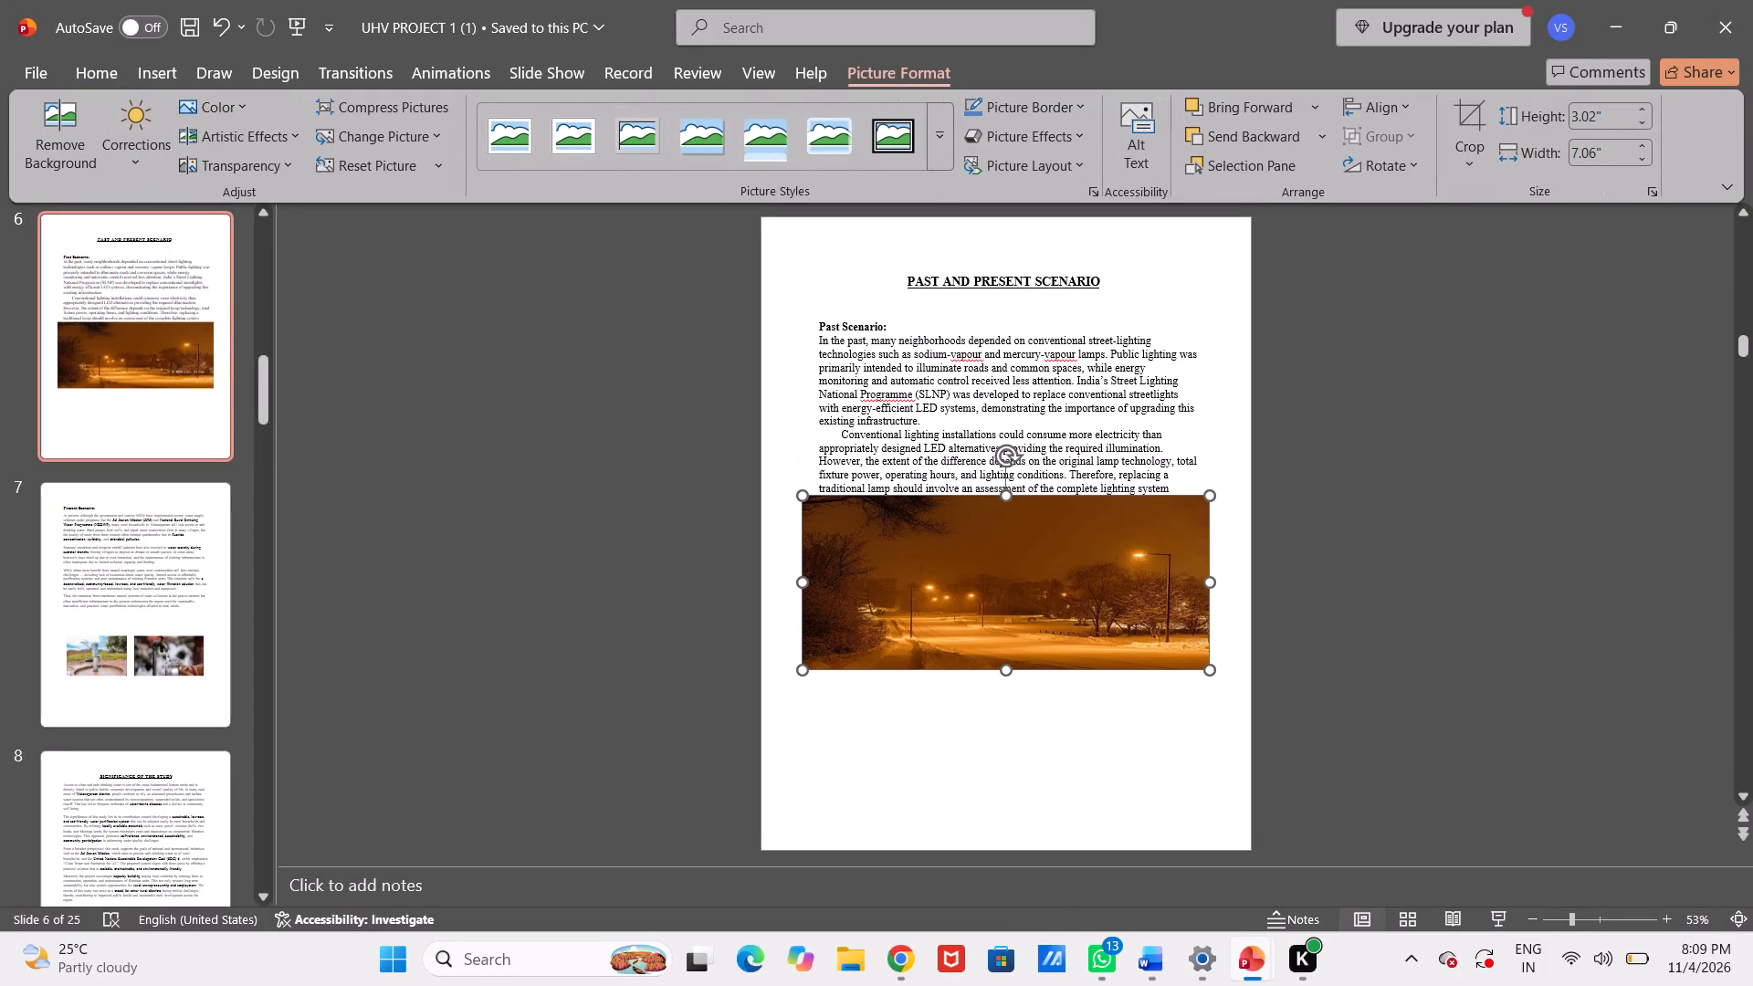
pyautogui.moveTo(1010, 670); pyautogui.dragTo(1017, 742)
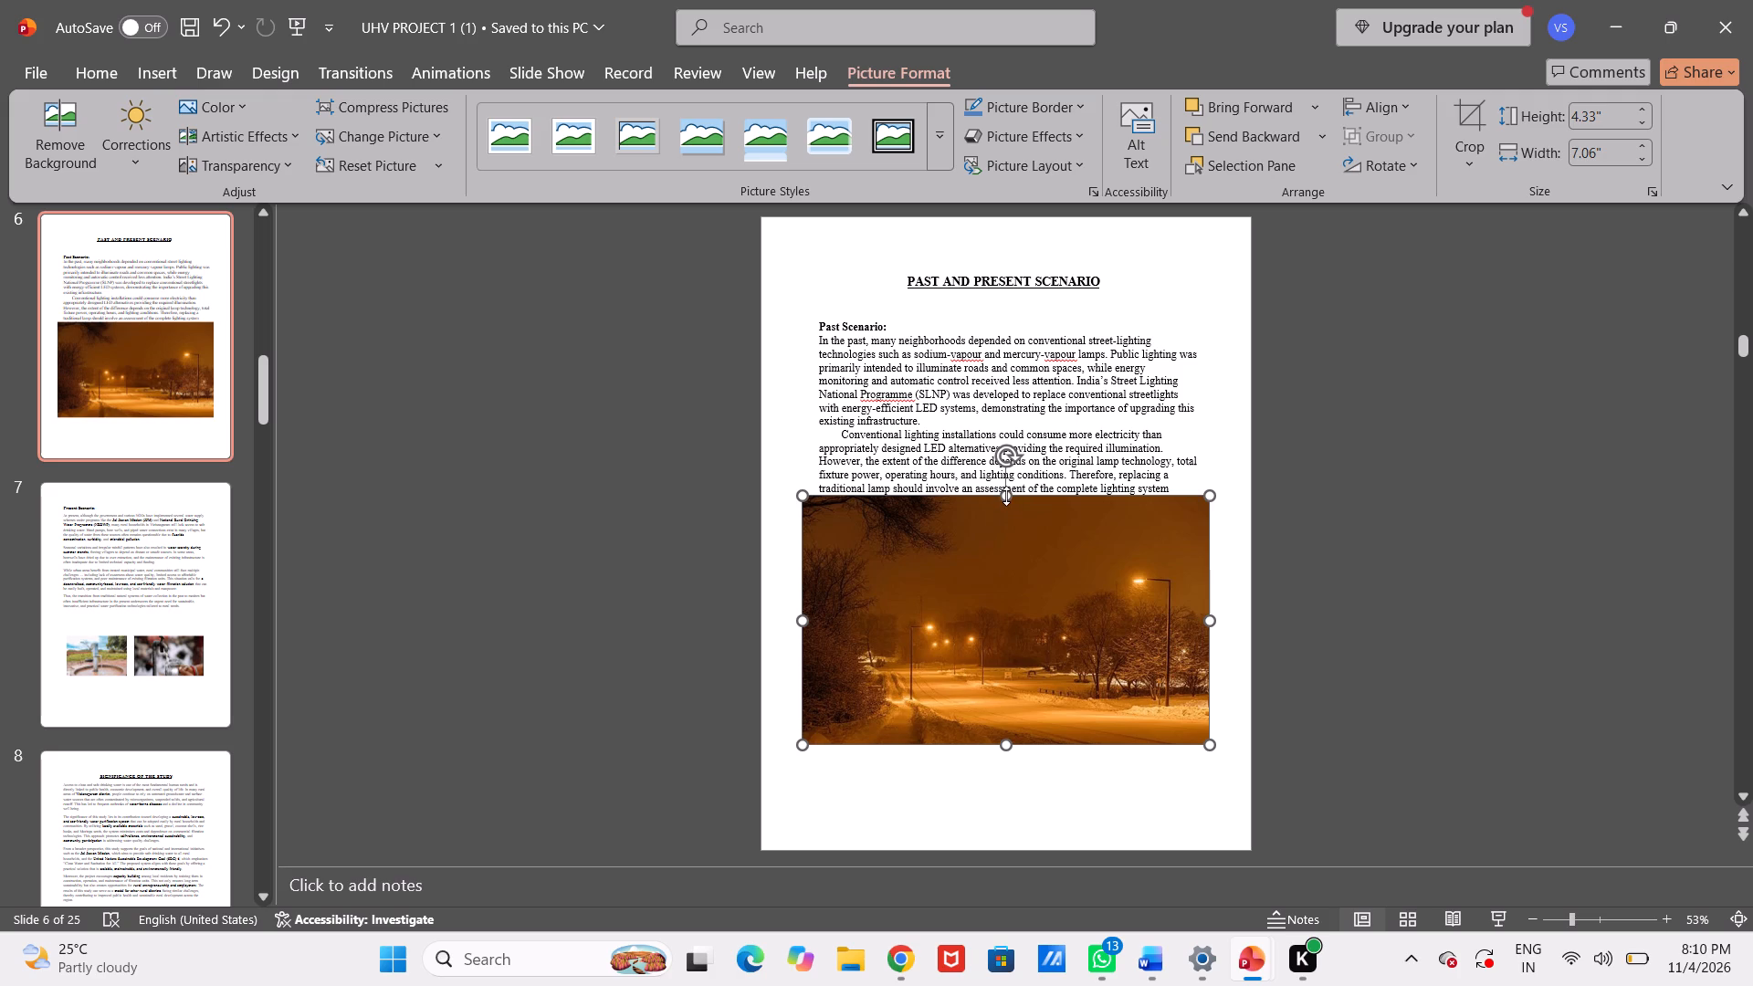
pyautogui.moveTo(1006, 496); pyautogui.dragTo(1020, 594)
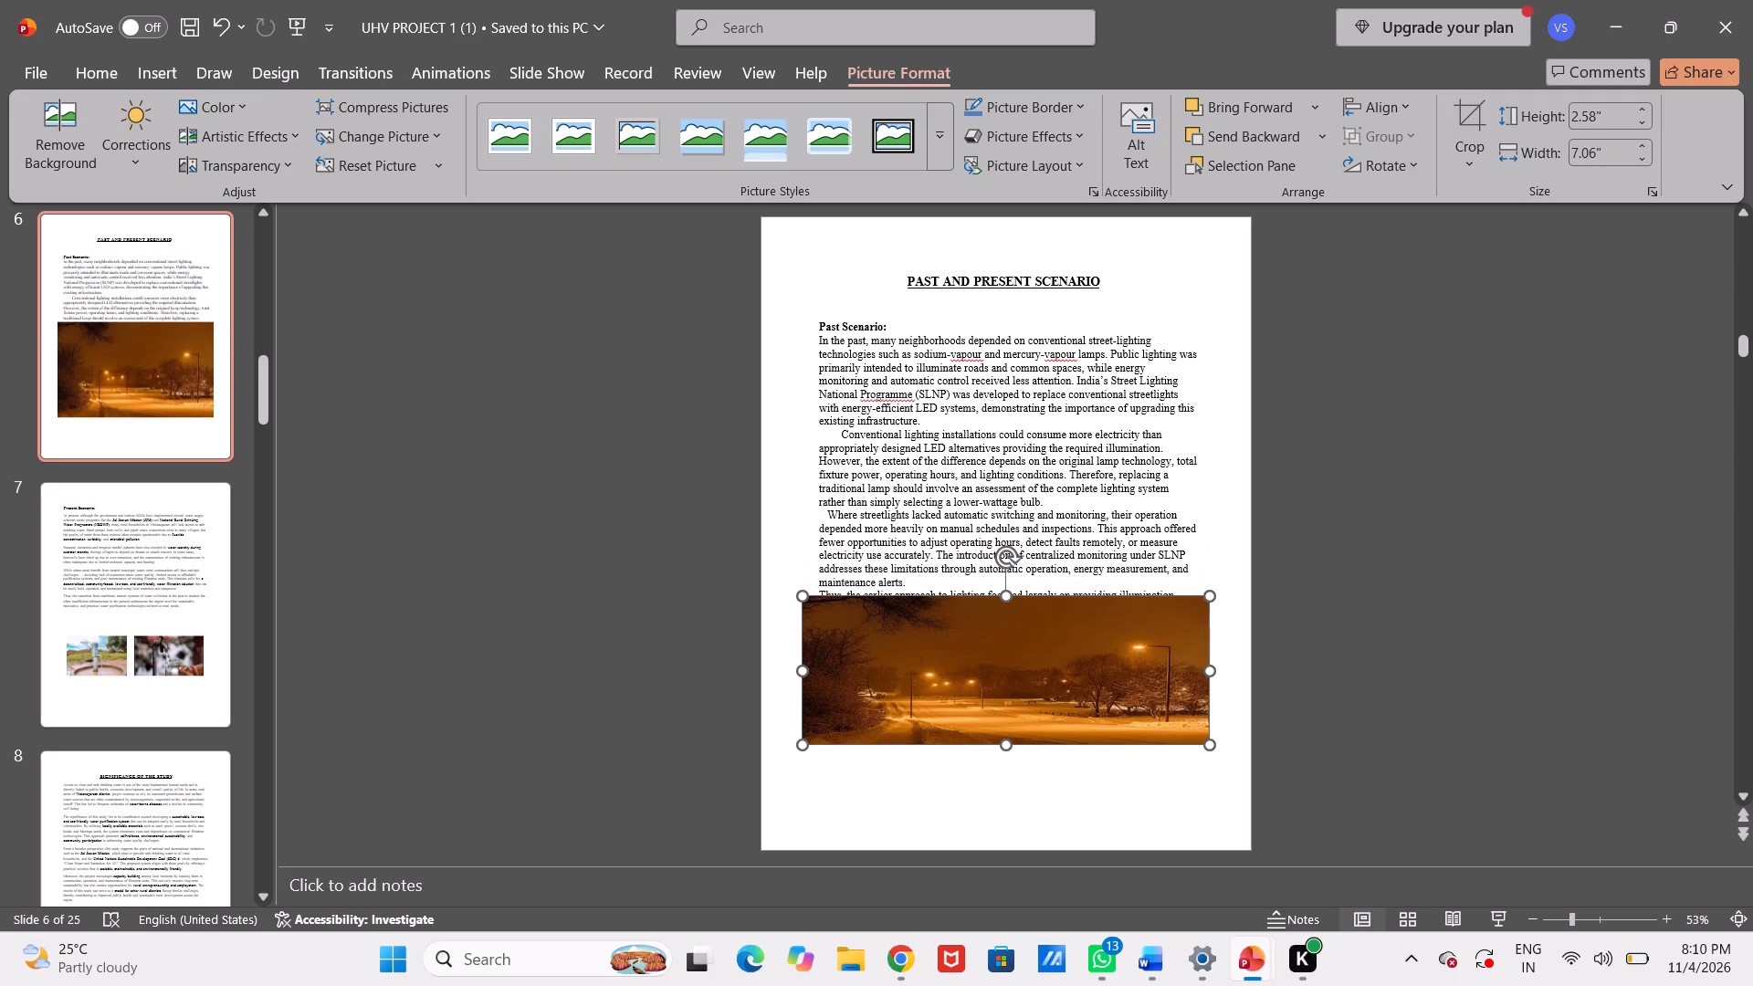
pyautogui.moveTo(800, 672); pyautogui.dragTo(830, 687)
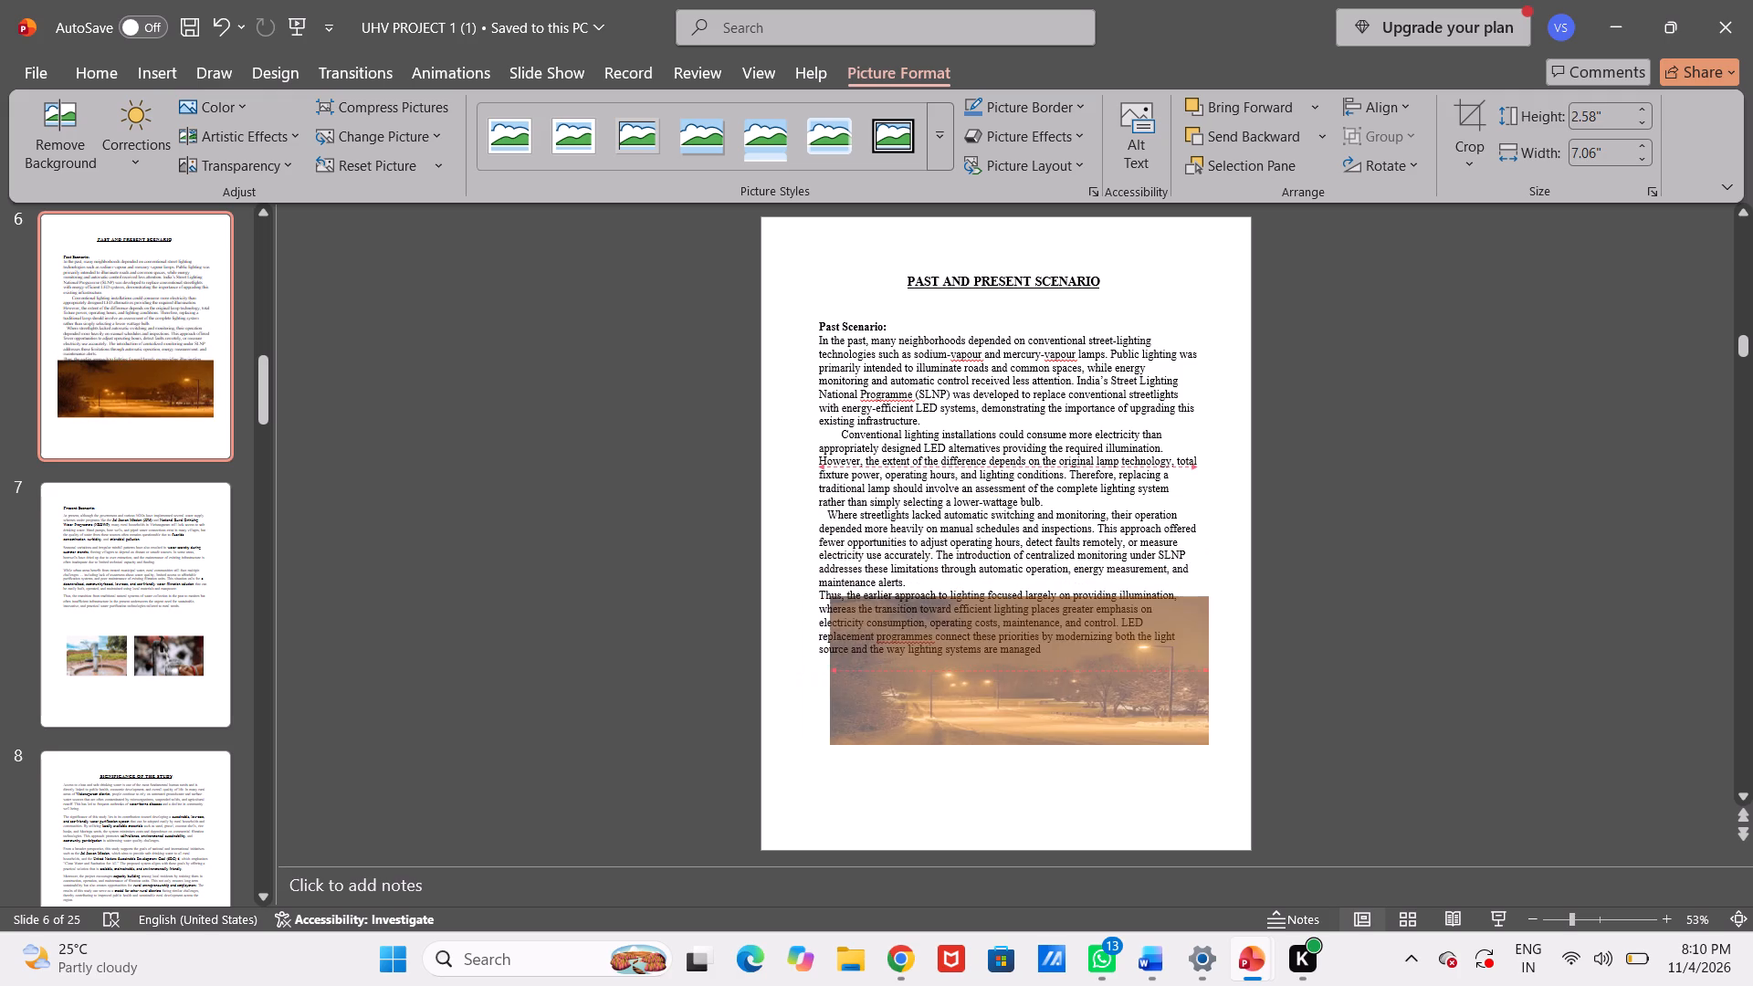
pyautogui.moveTo(830, 687); pyautogui.dragTo(844, 687)
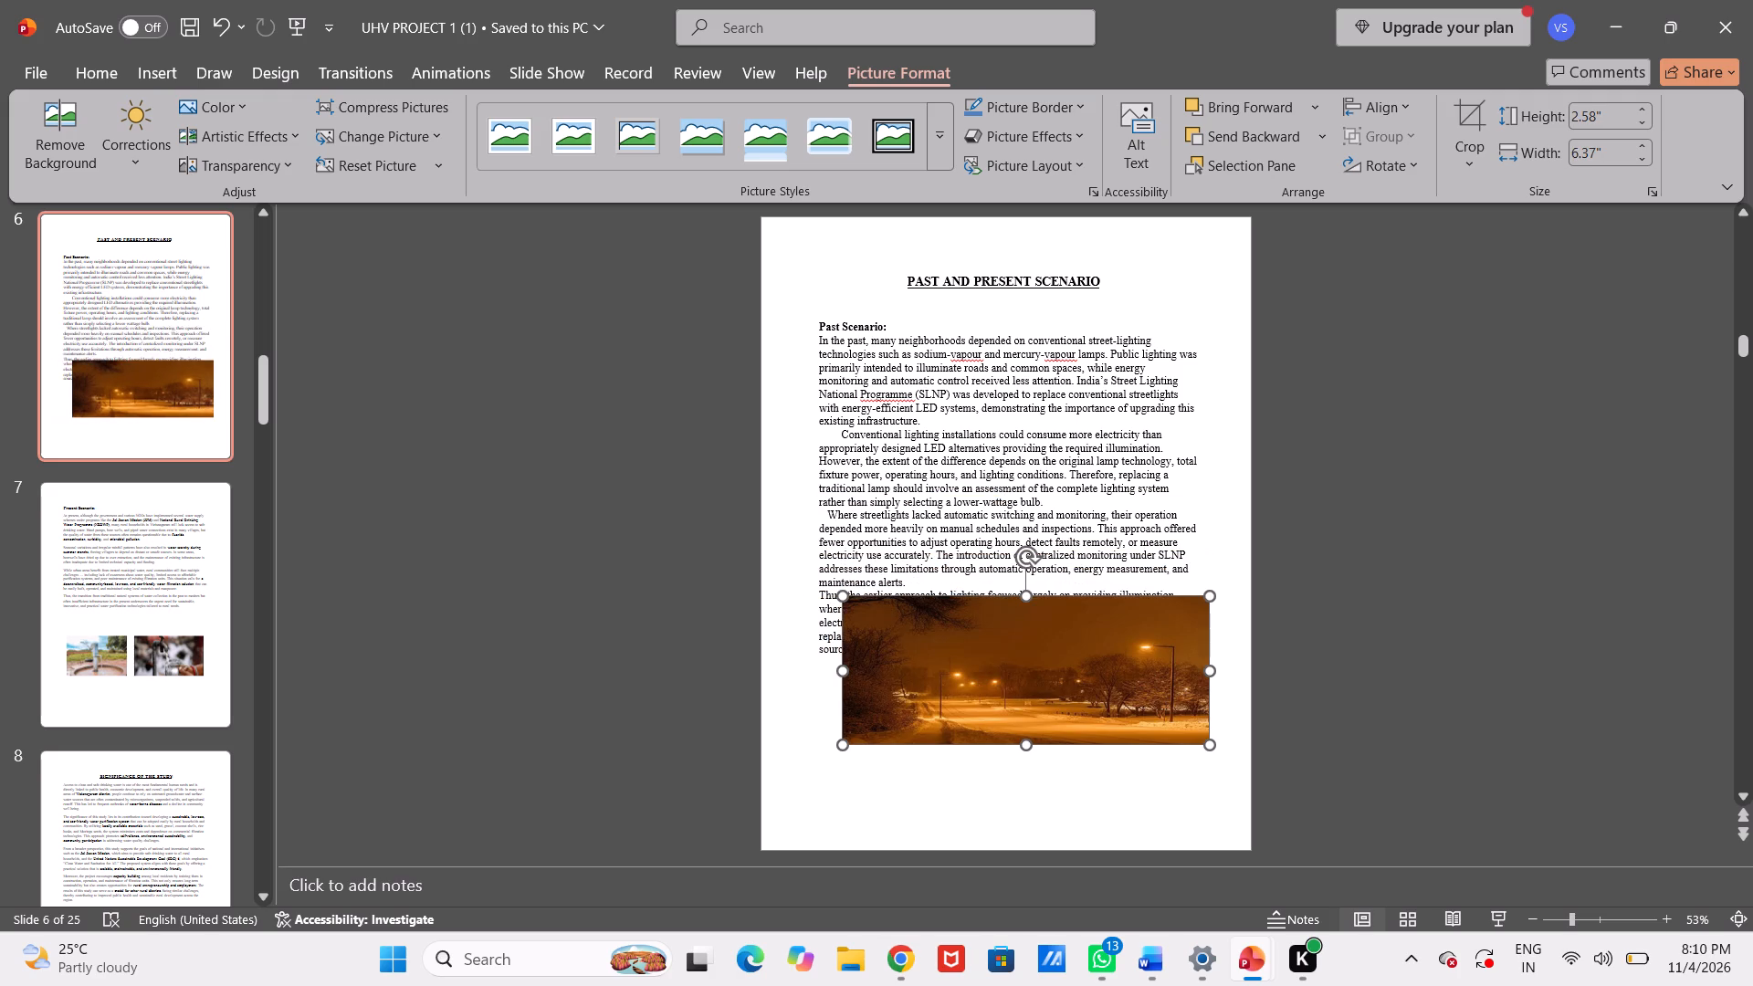
pyautogui.moveTo(1025, 748); pyautogui.dragTo(1035, 789)
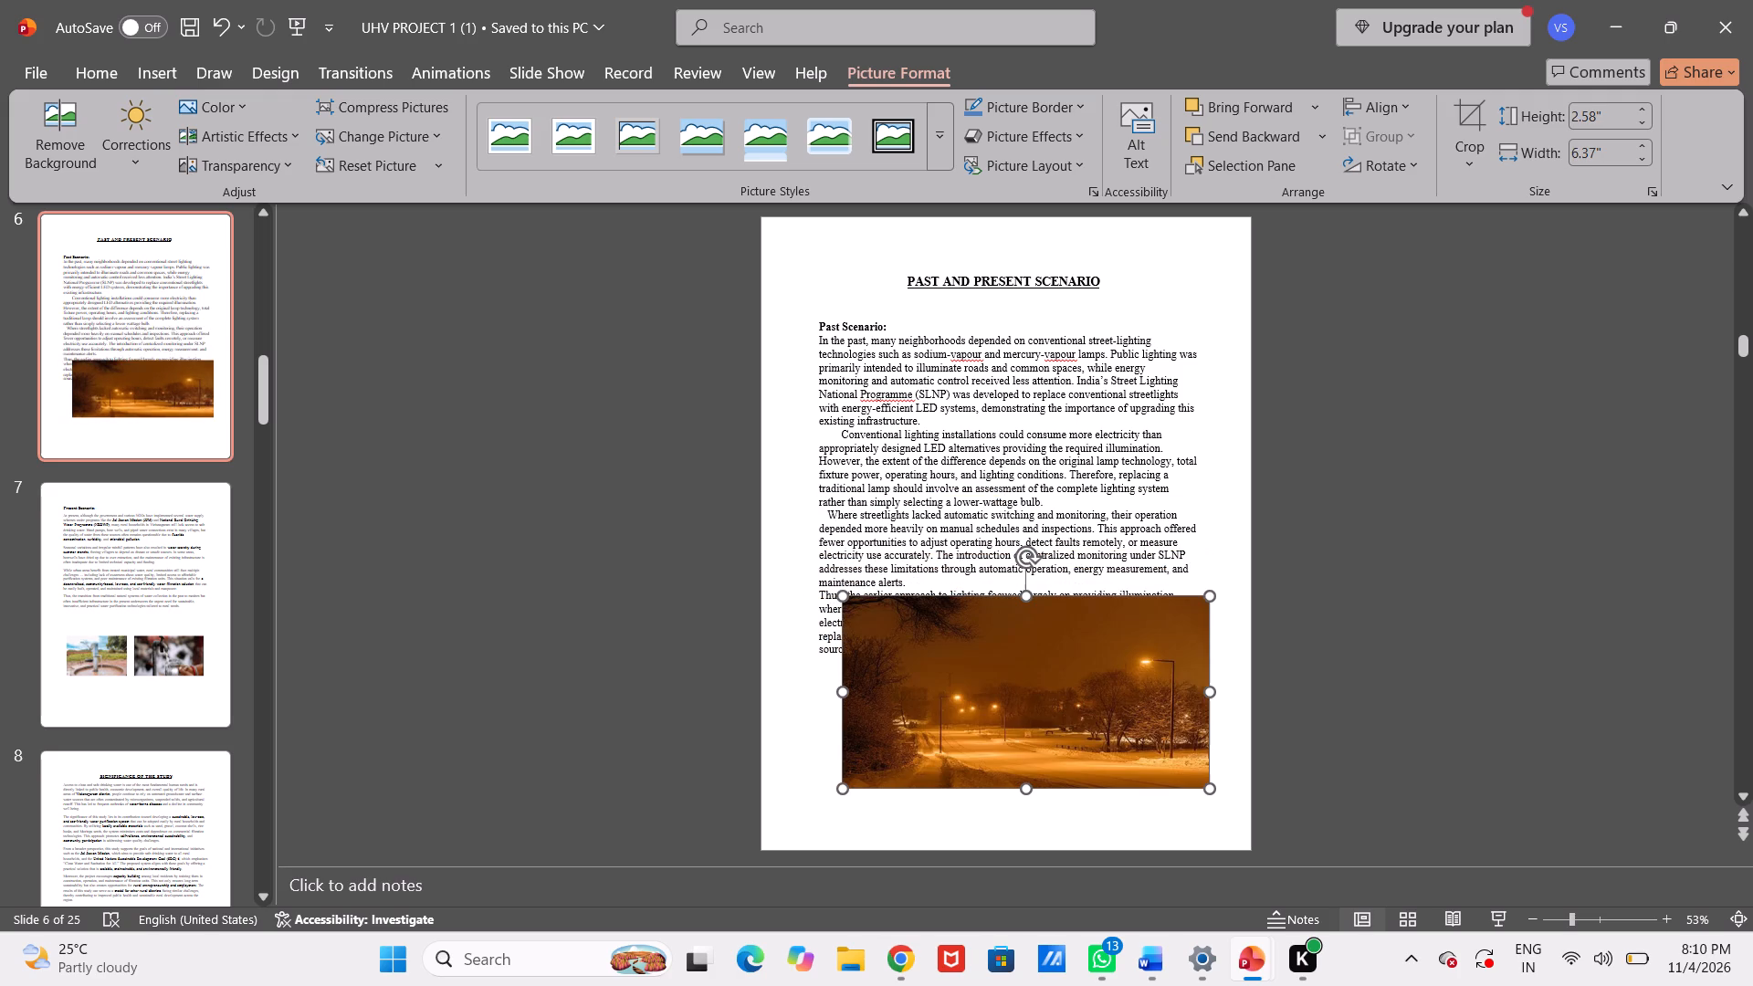
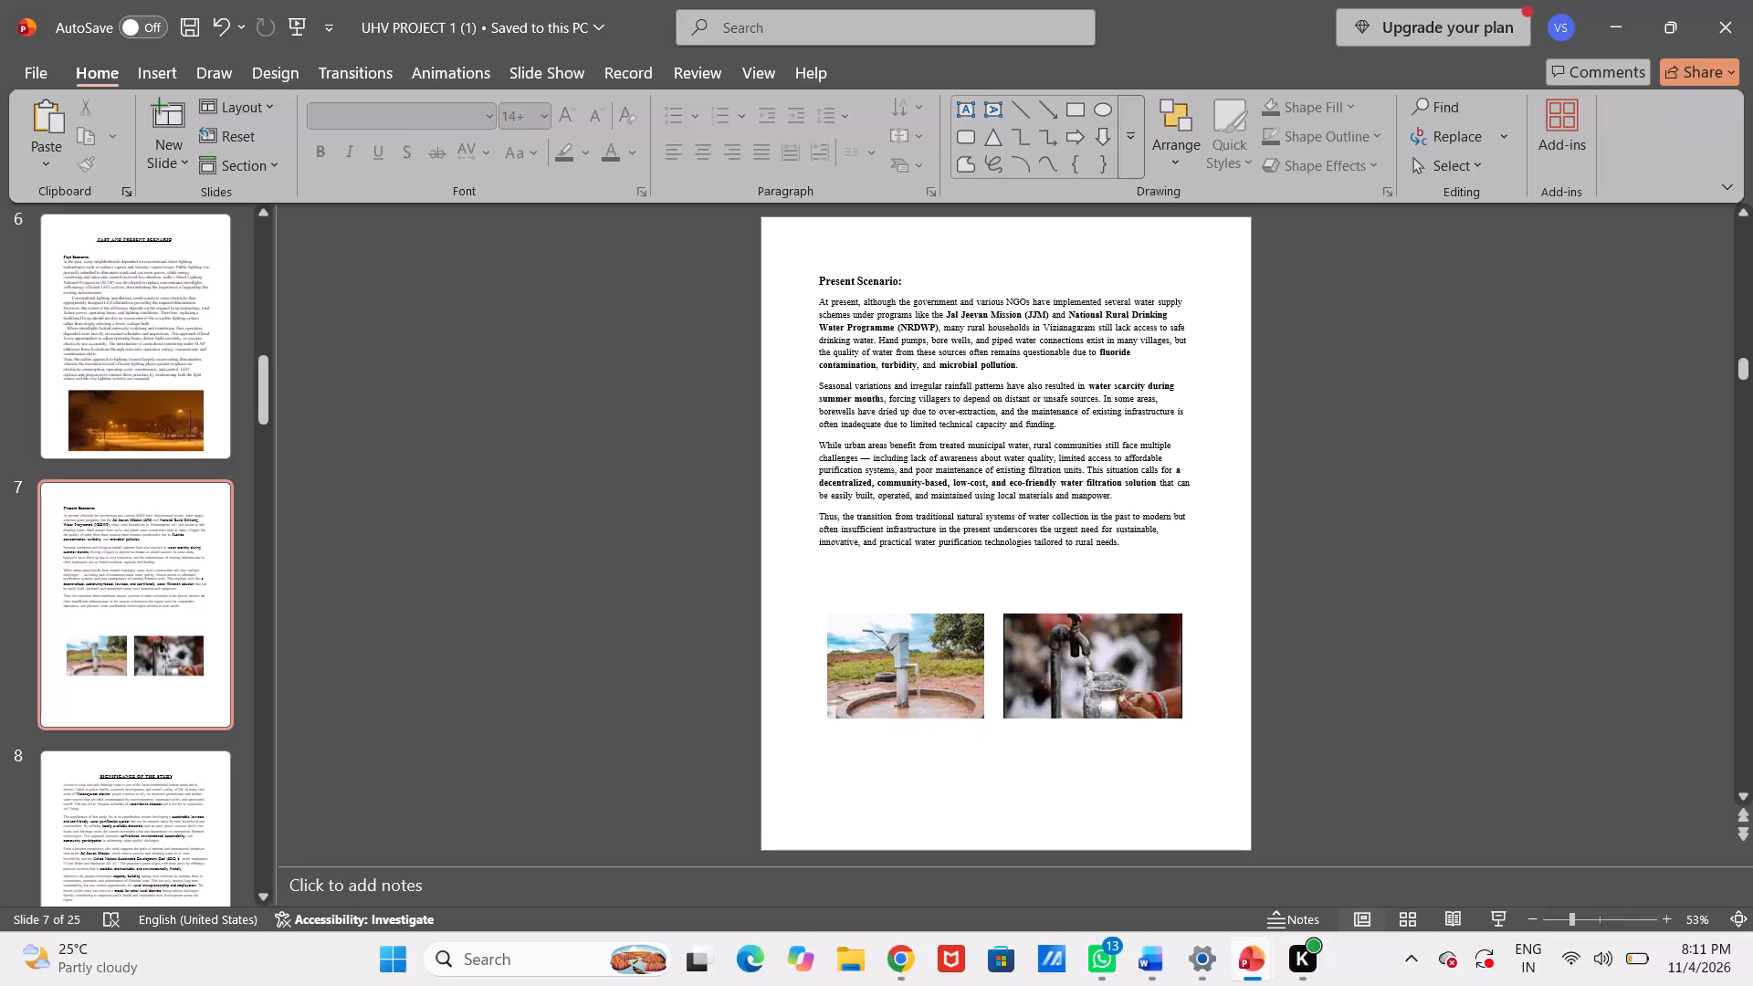
# Replace the body text under slide 7's Present Scenario heading with the copied text starting "At present, LED lighting has become".
pyautogui.moveTo(822, 300); pyautogui.dragTo(1115, 515)
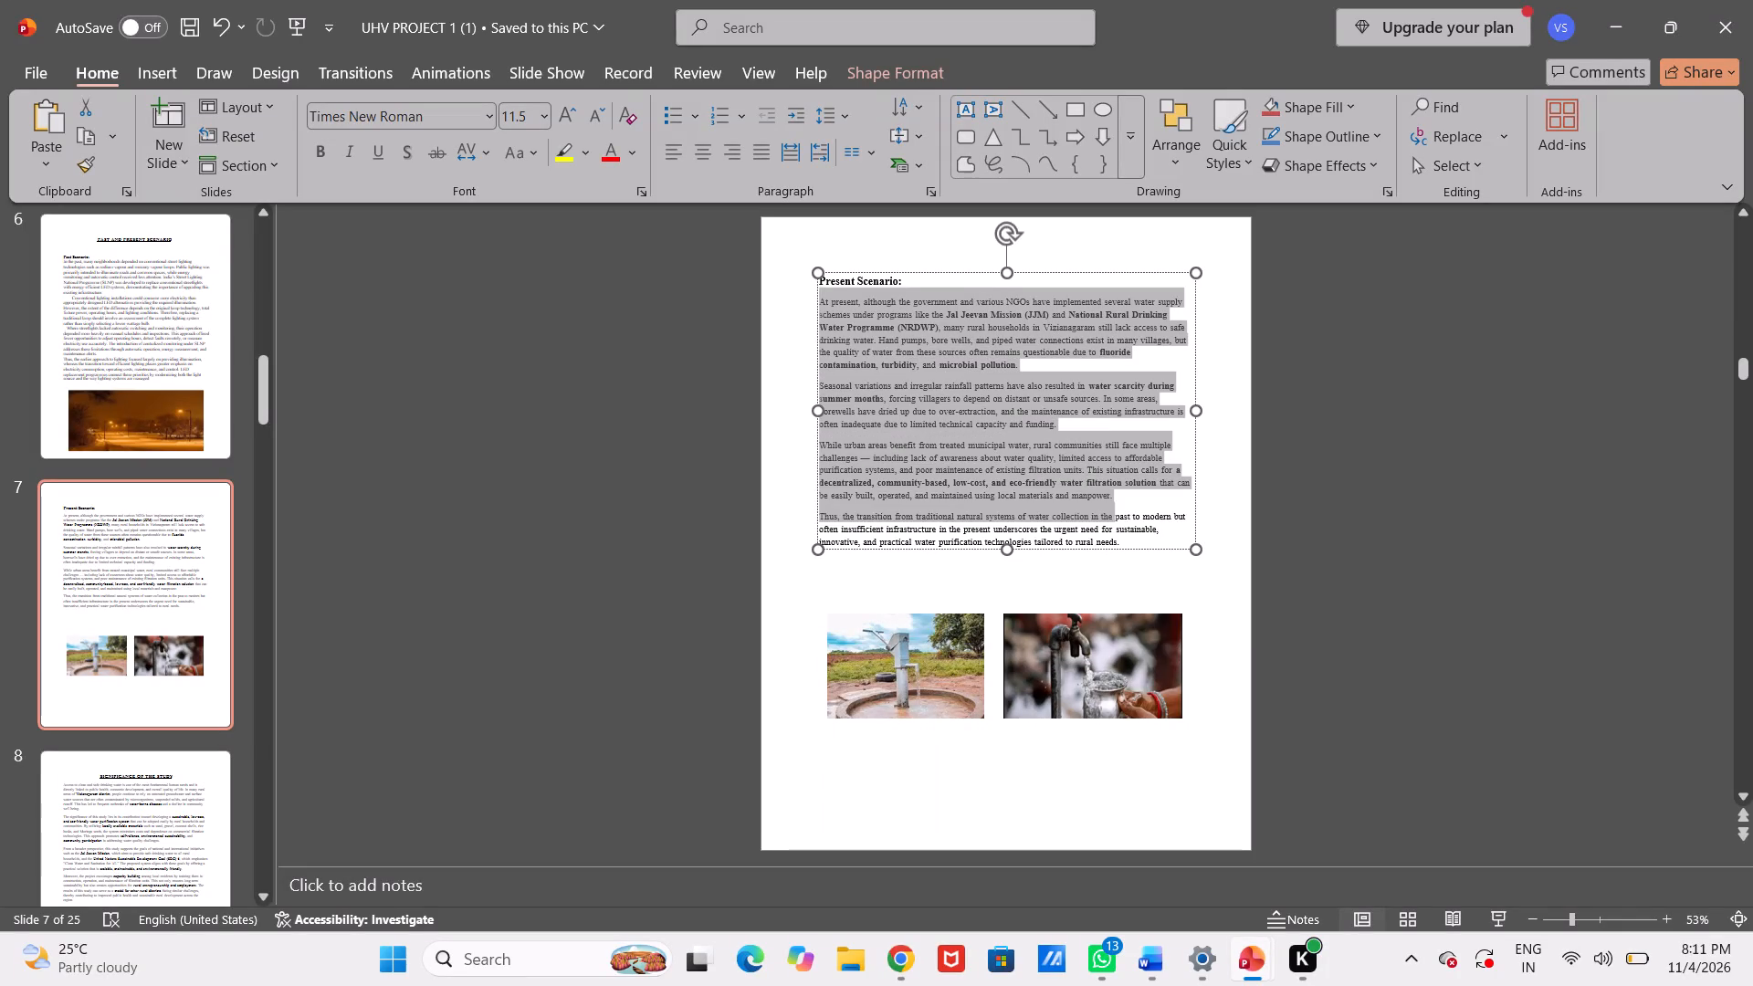
pyautogui.moveTo(1115, 515); pyautogui.dragTo(1125, 540)
pyautogui.press('BackSpace')
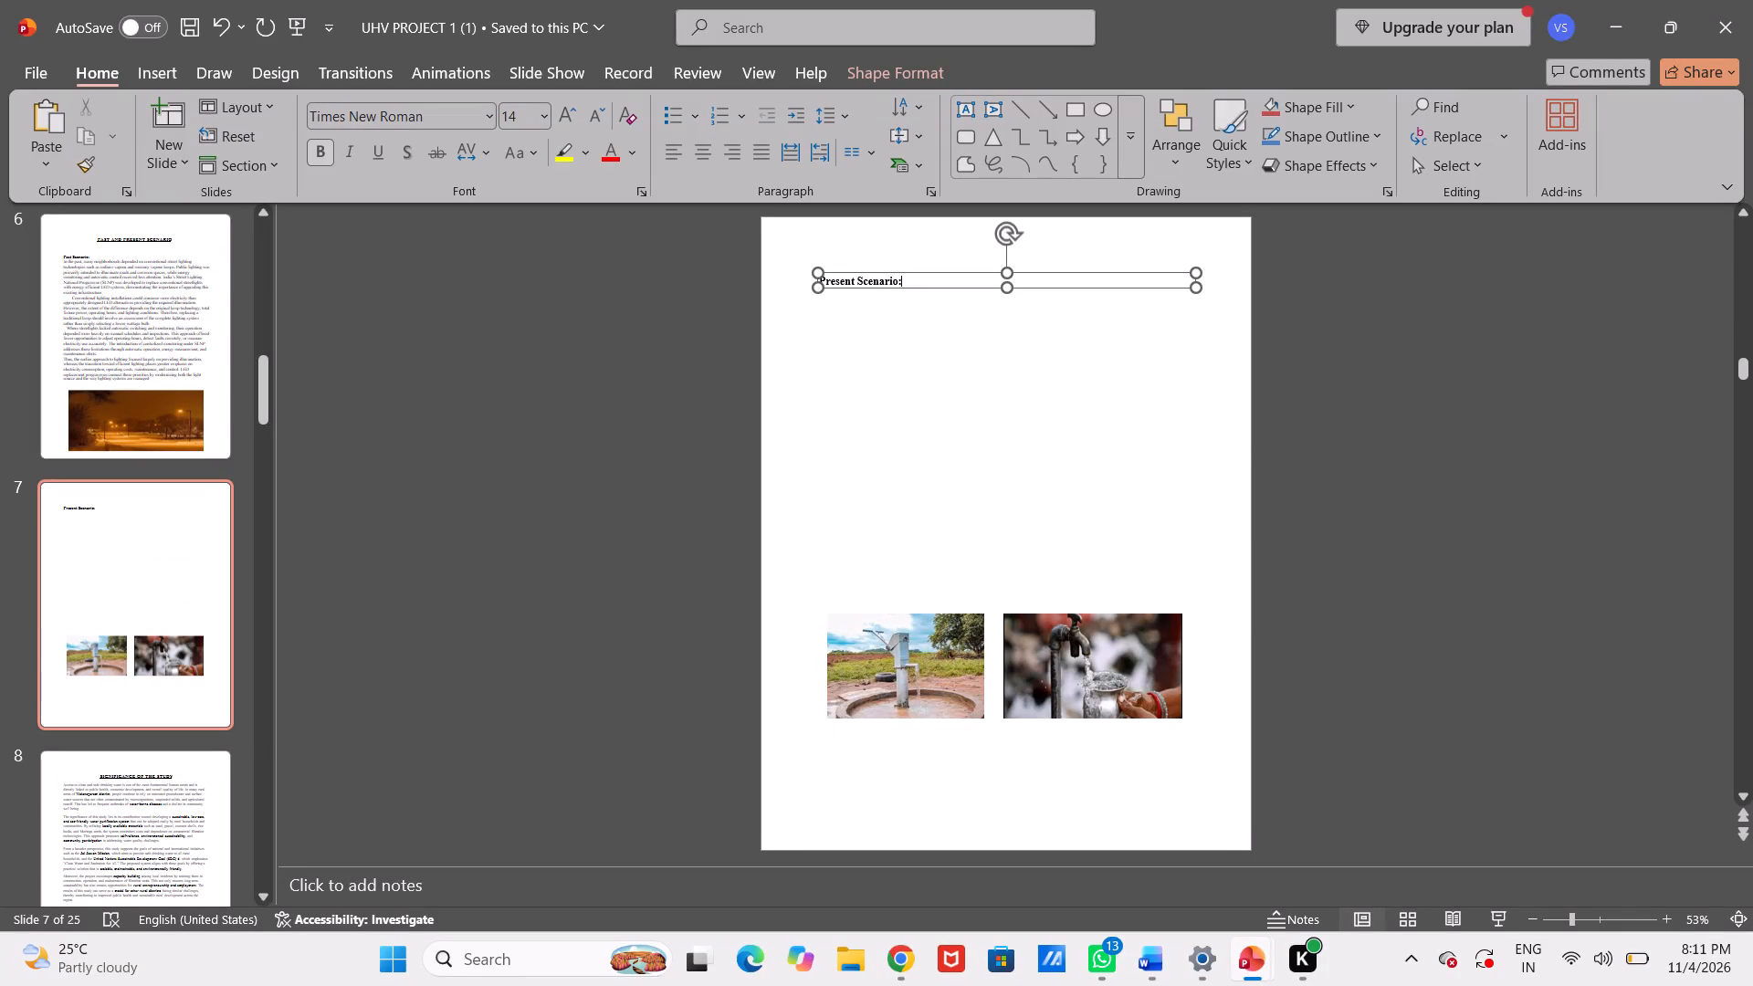
pyautogui.press('Return')
pyautogui.hotkey('ctrl', 'v')
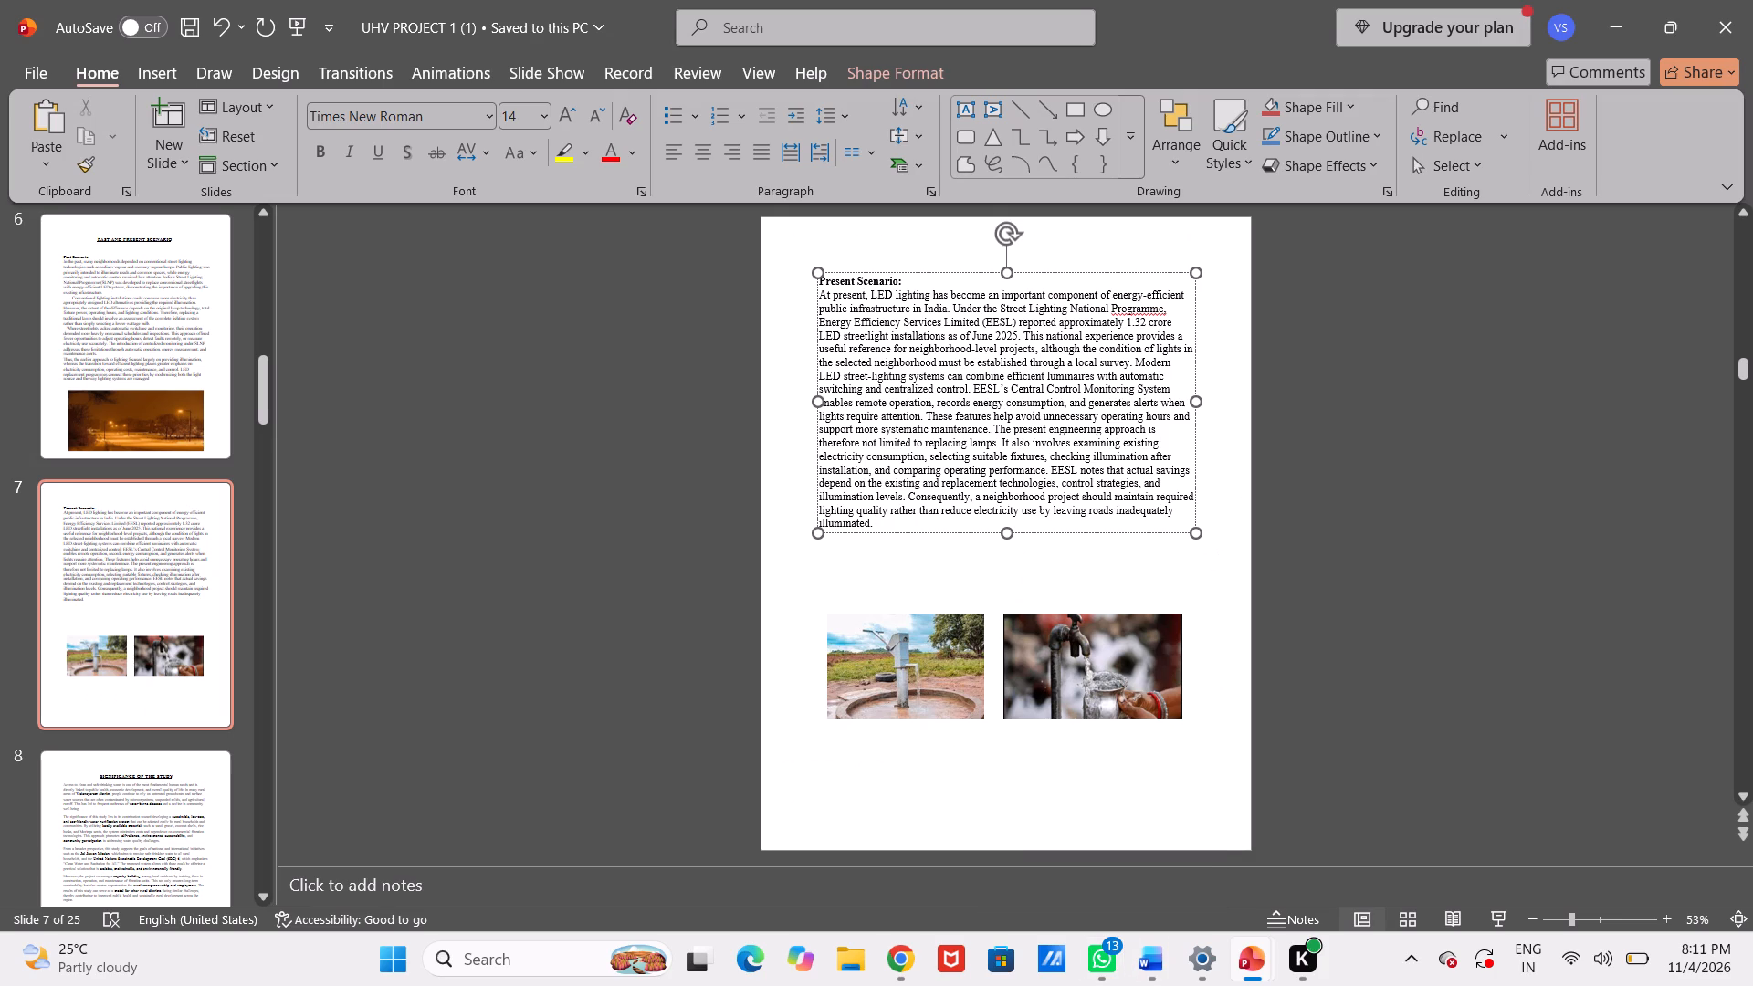
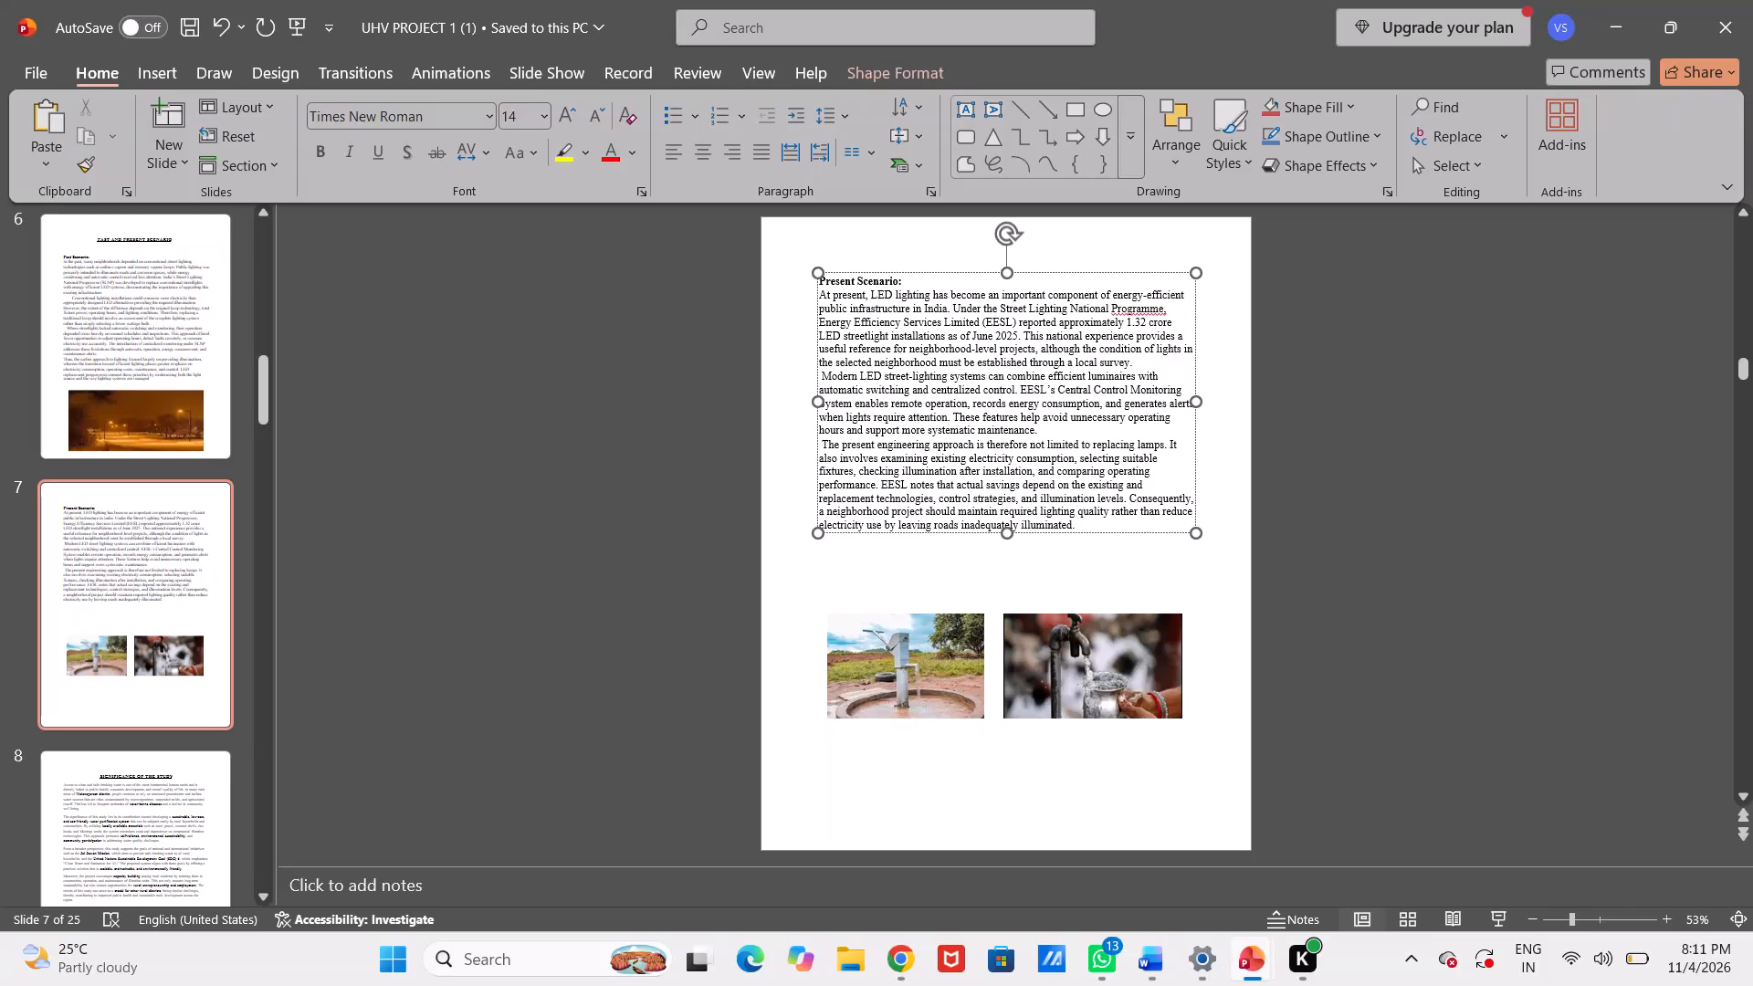
# Paste the copied paragraph starting "The transition from conventional lighting" on a new line at the end of slide 7's Present Scenario text.
pyautogui.click(1075, 522)
pyautogui.press('Return')
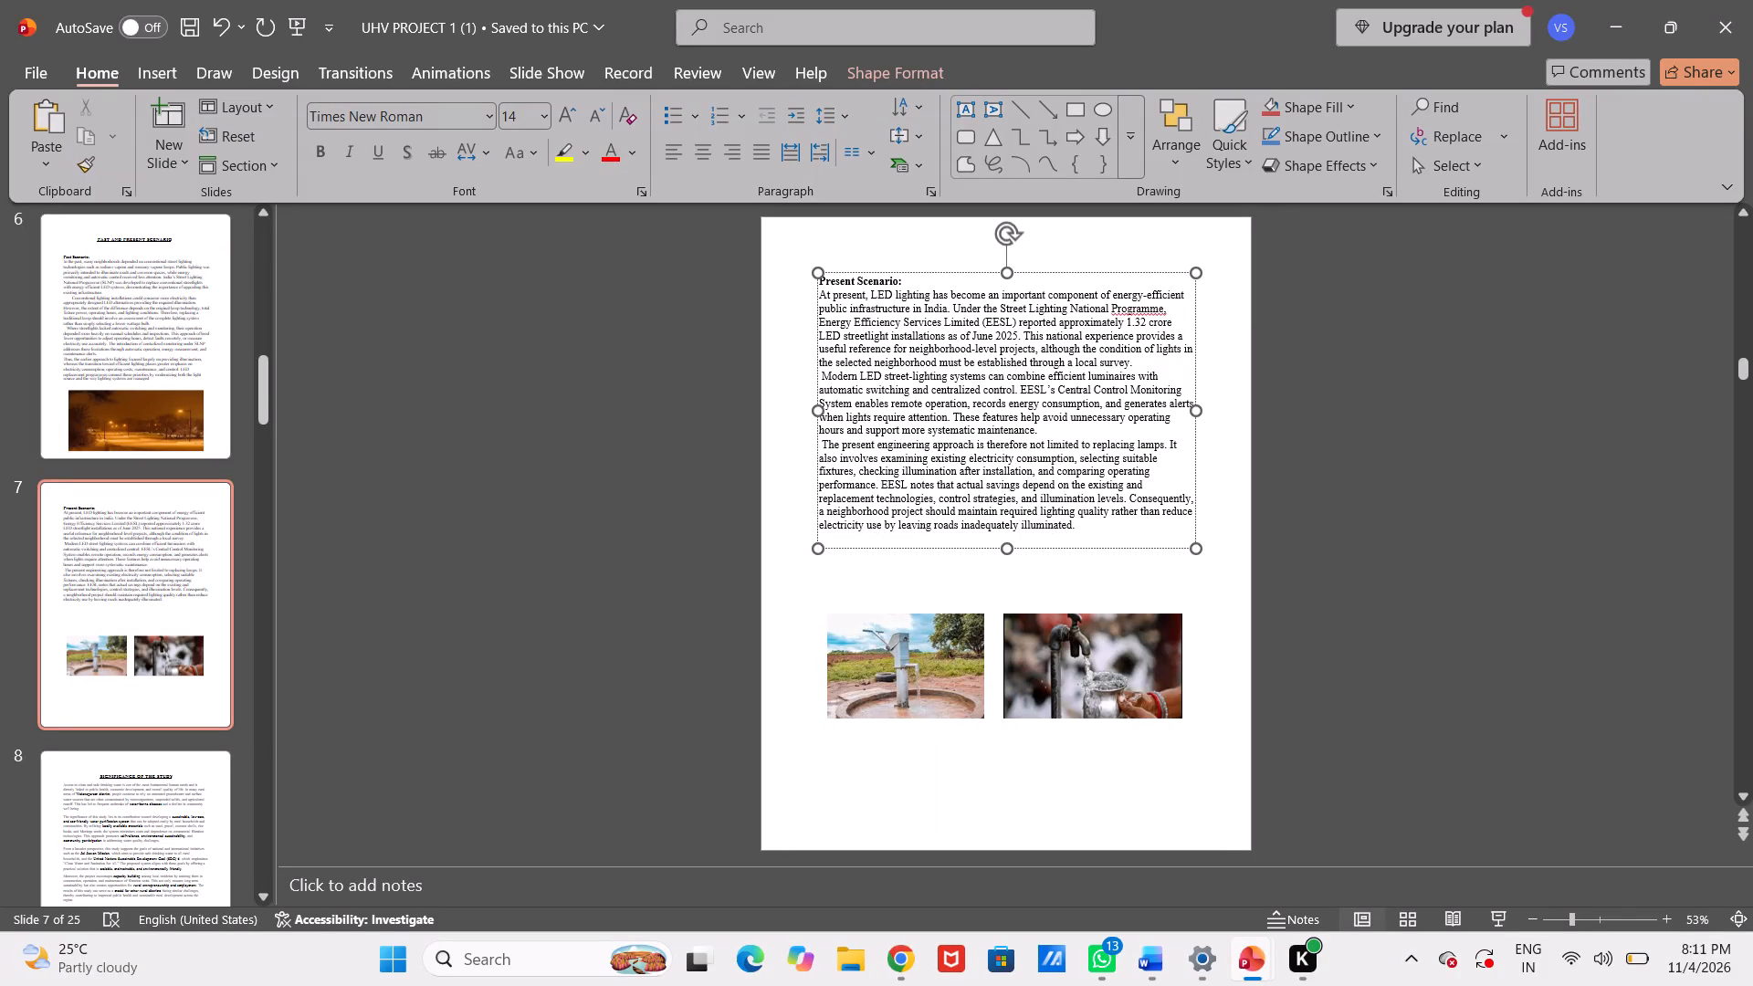
pyautogui.hotkey('ctrl', 'v')
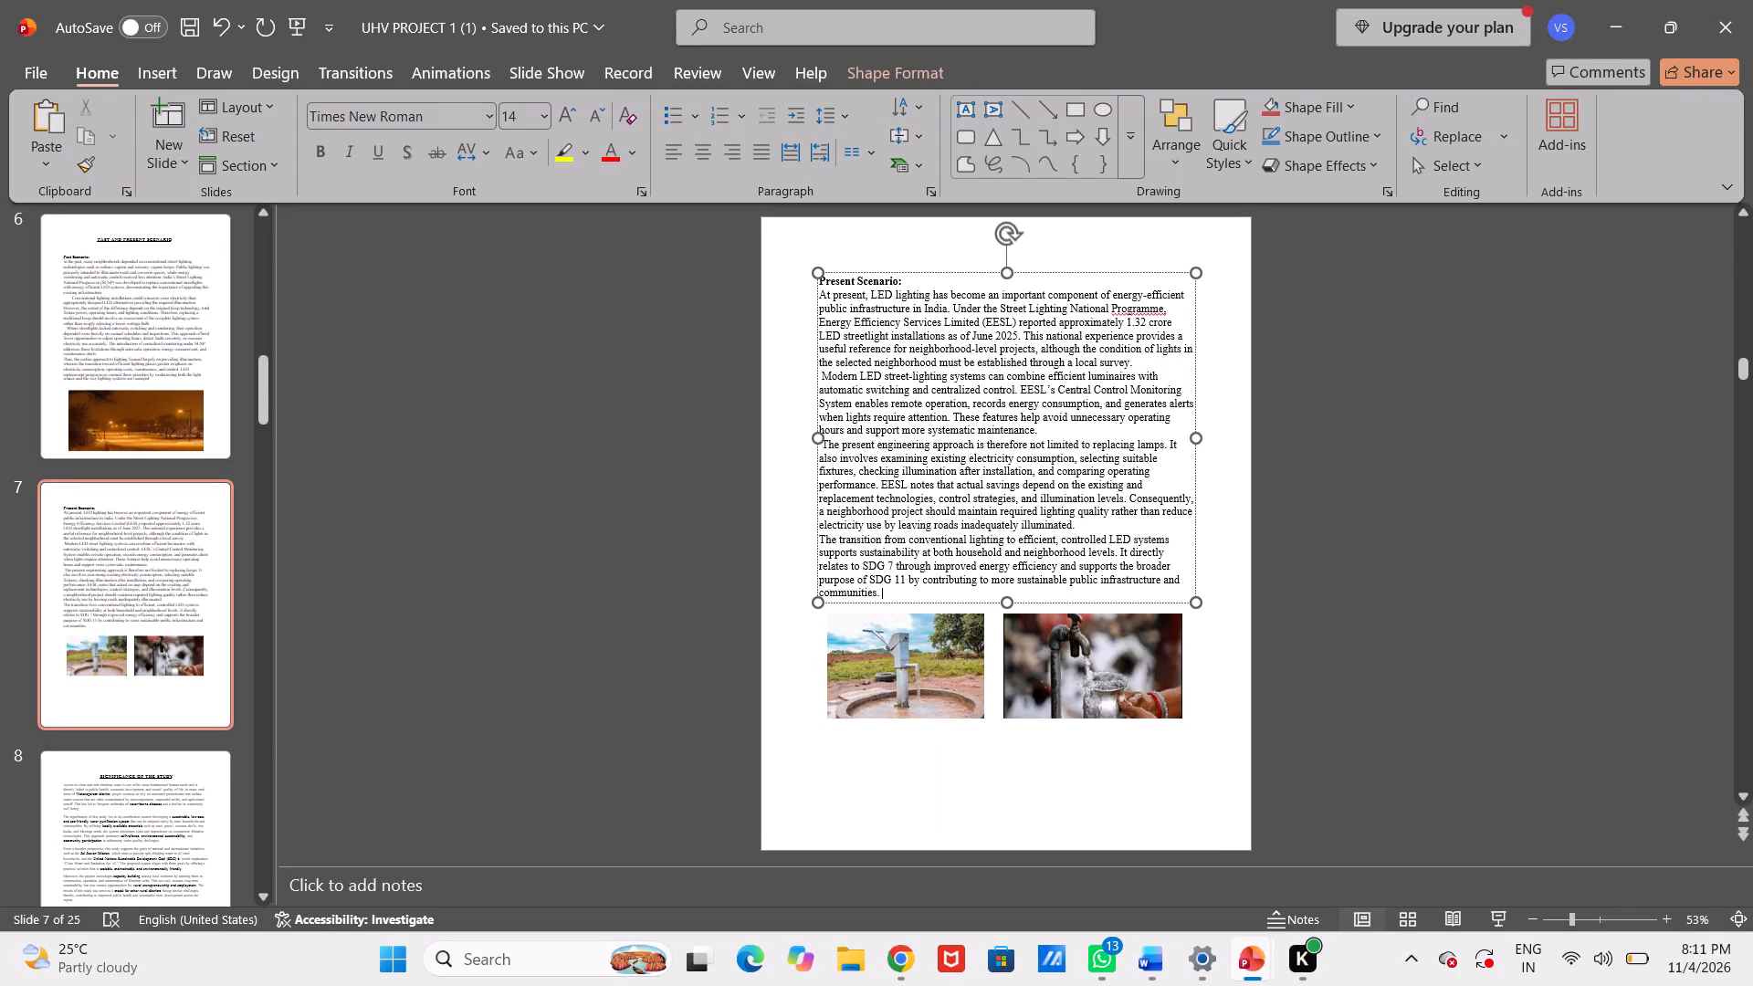
# Delete both water pictures, the hand pump and the tap filling a glass, from slide 7.
pyautogui.click(928, 691)
pyautogui.press('BackSpace')
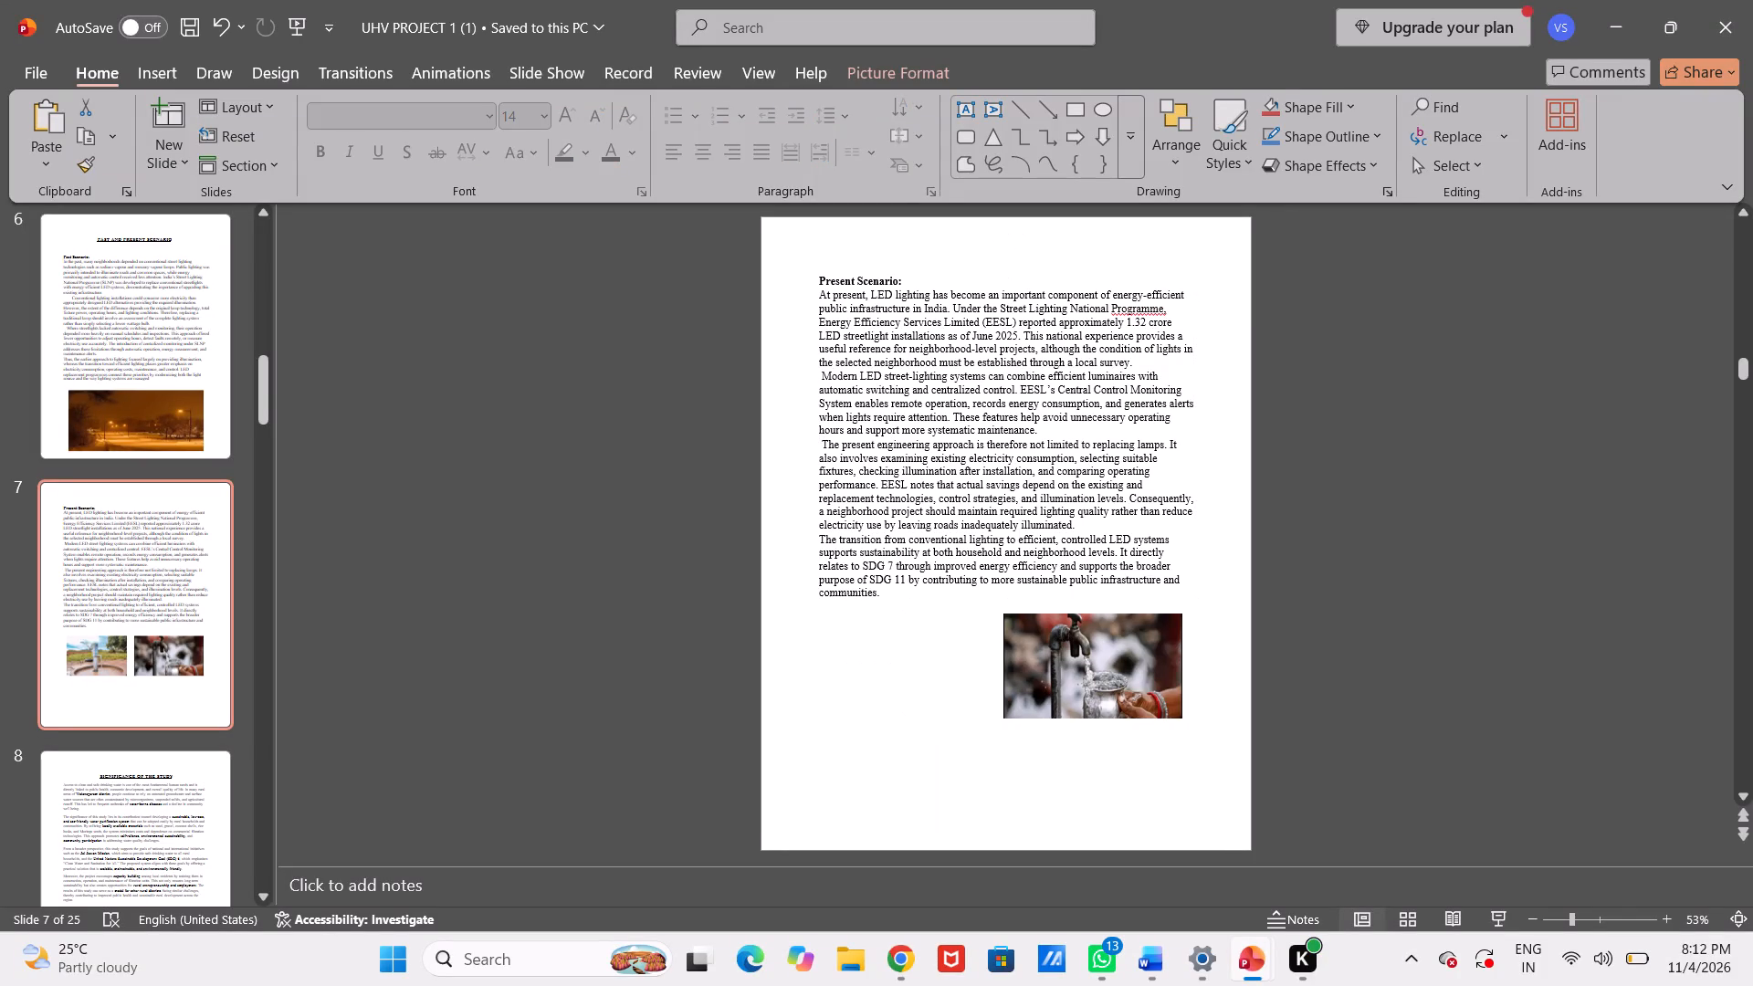
pyautogui.click(1041, 670)
pyautogui.press('BackSpace')
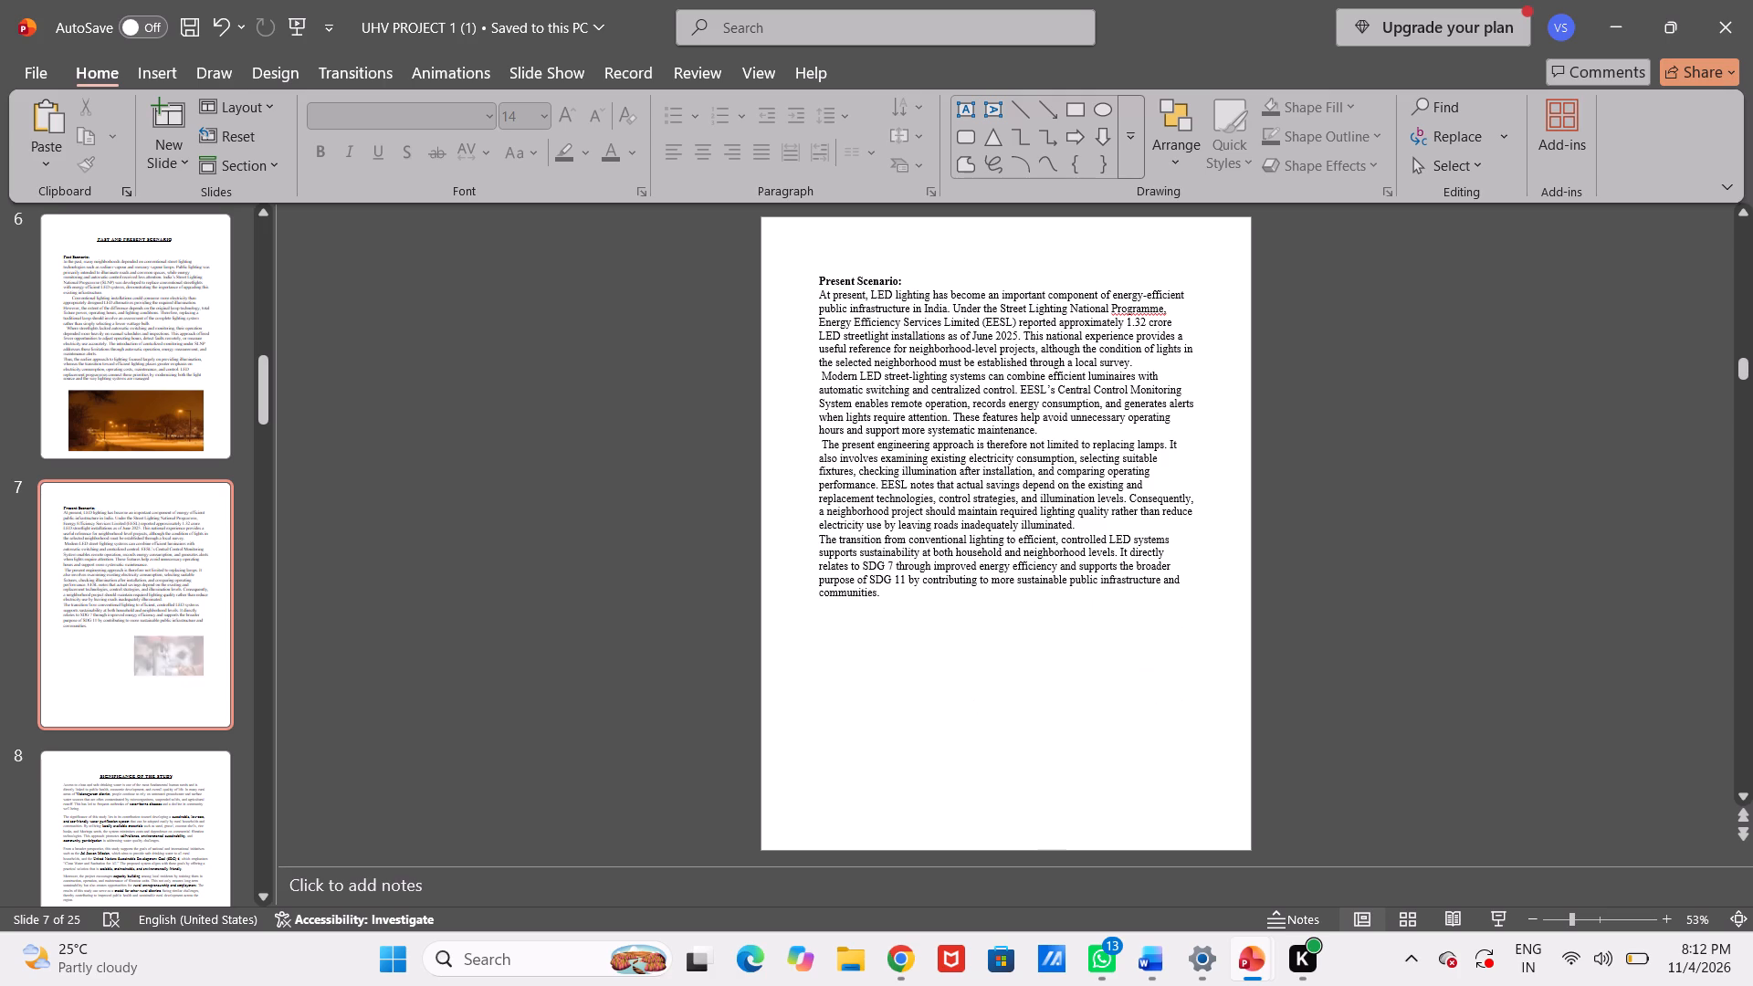
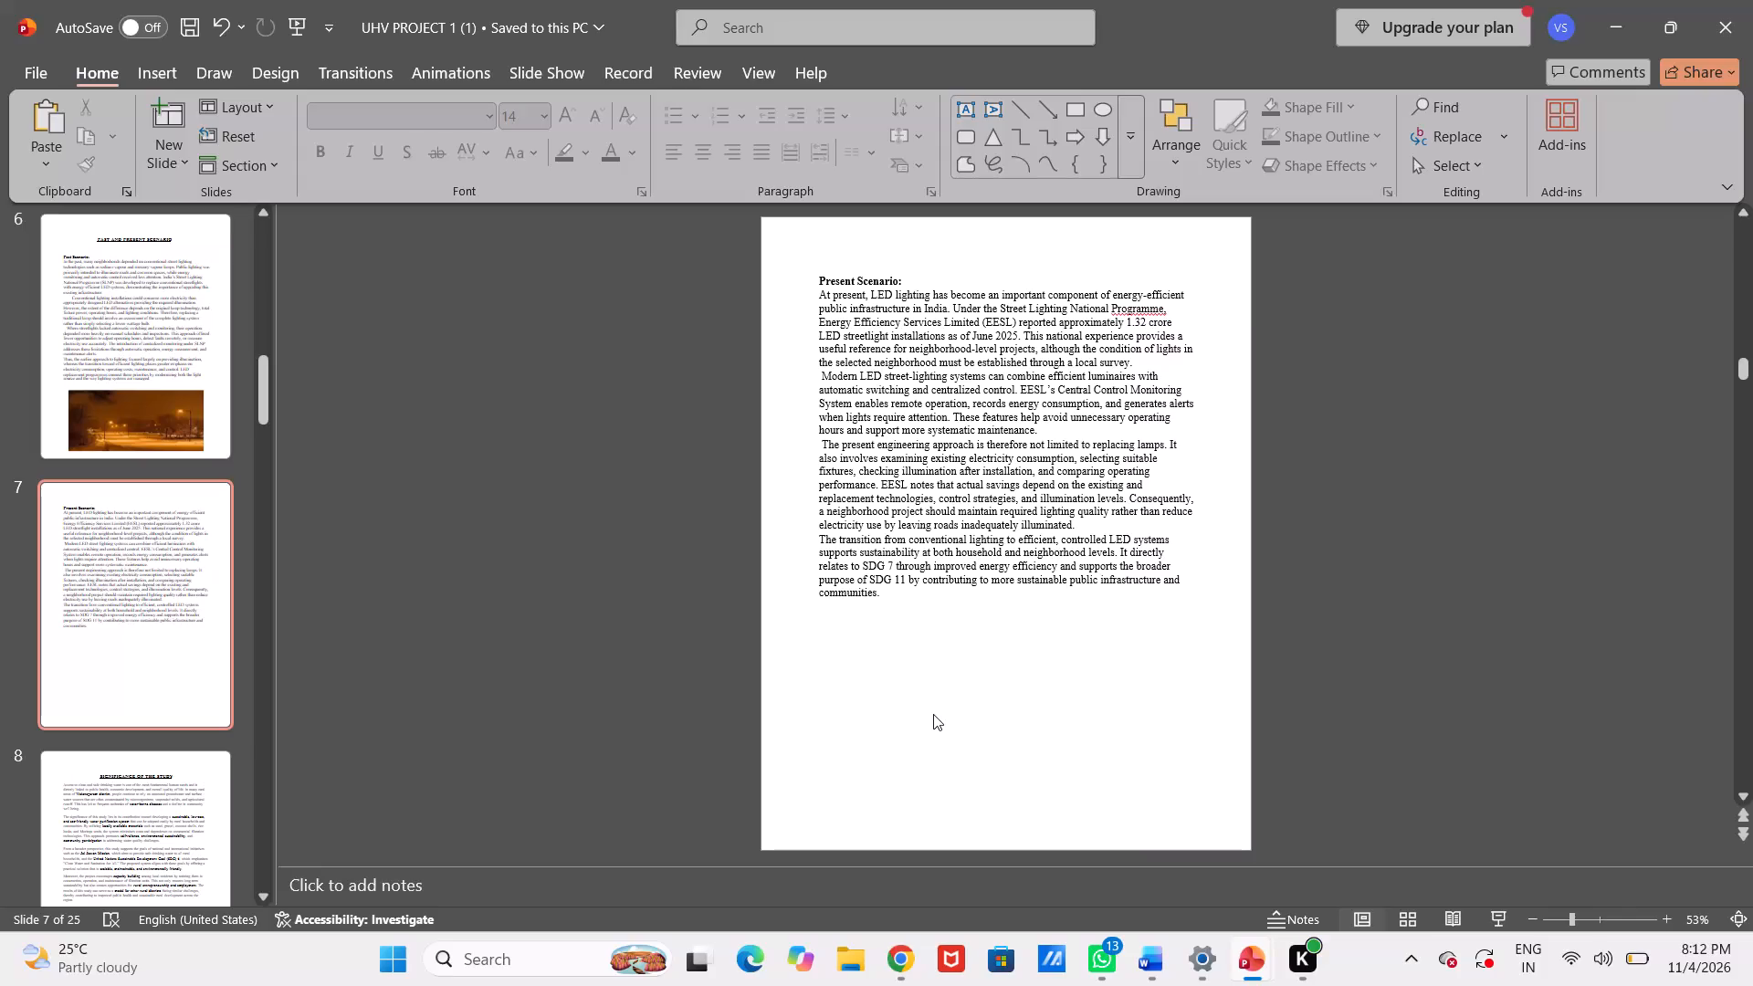
# Paste the copied picture of a lamp-lit street at dusk onto slide 7 and position it below the Present Scenario text.
pyautogui.hotkey('ctrl', 'v')
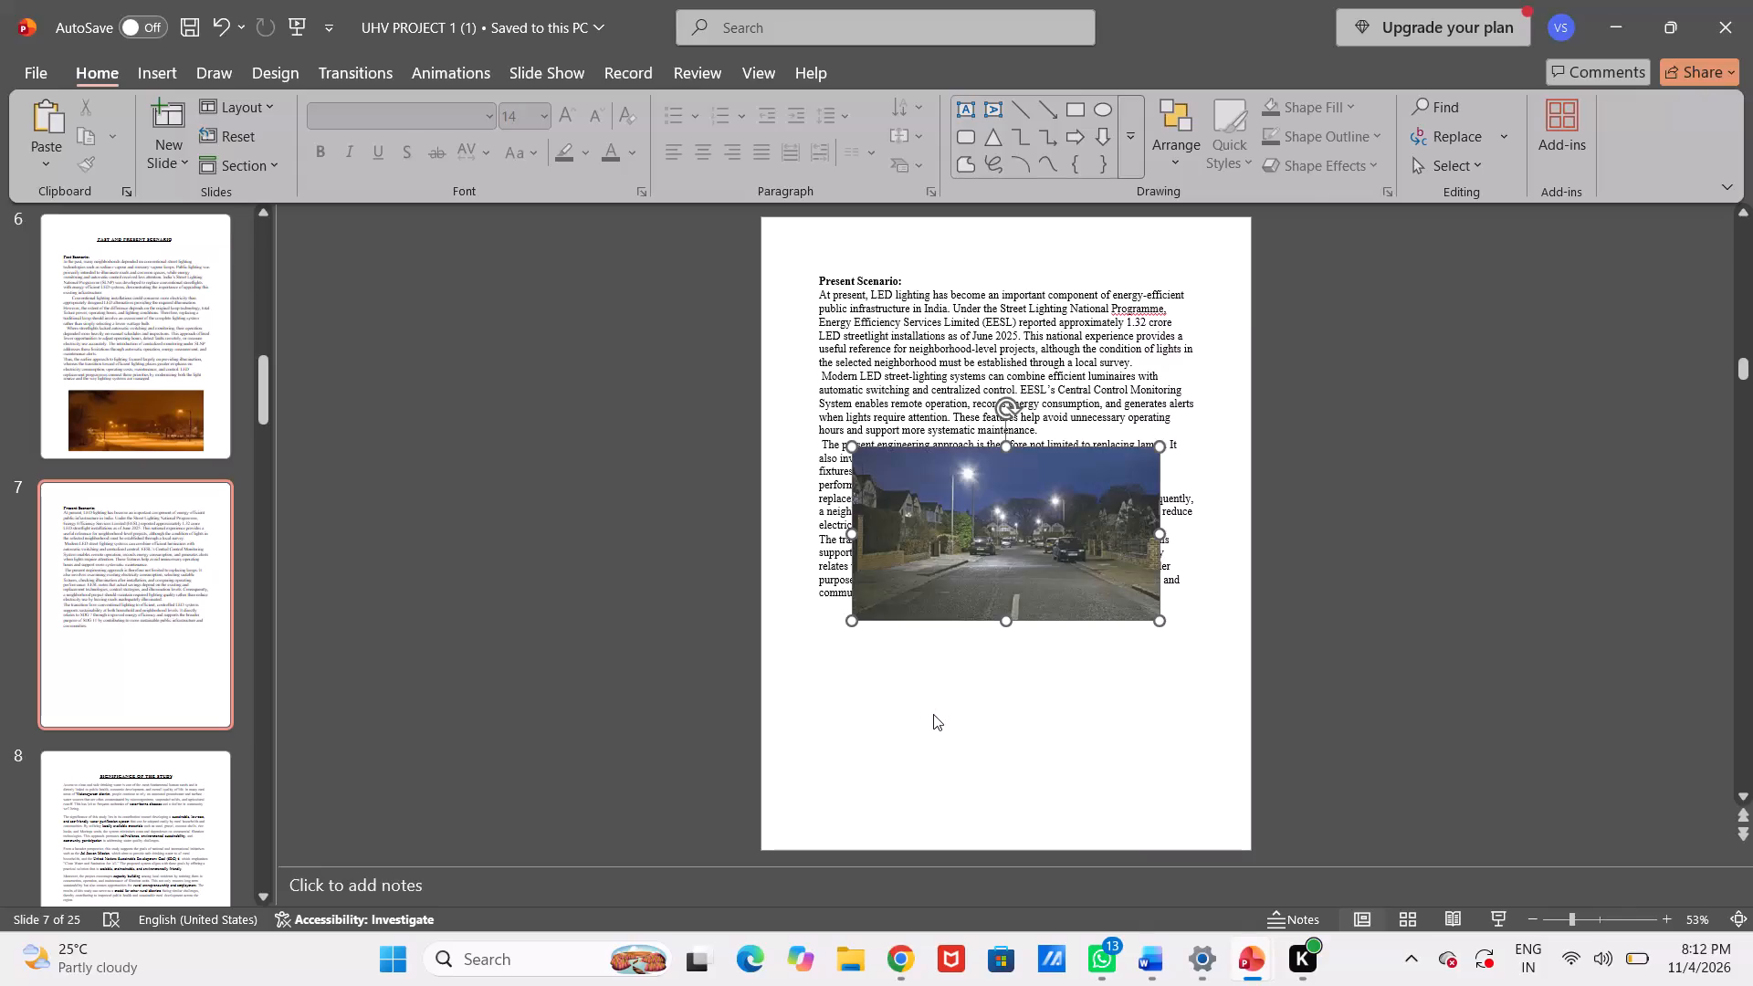
pyautogui.moveTo(1034, 520); pyautogui.dragTo(1032, 637)
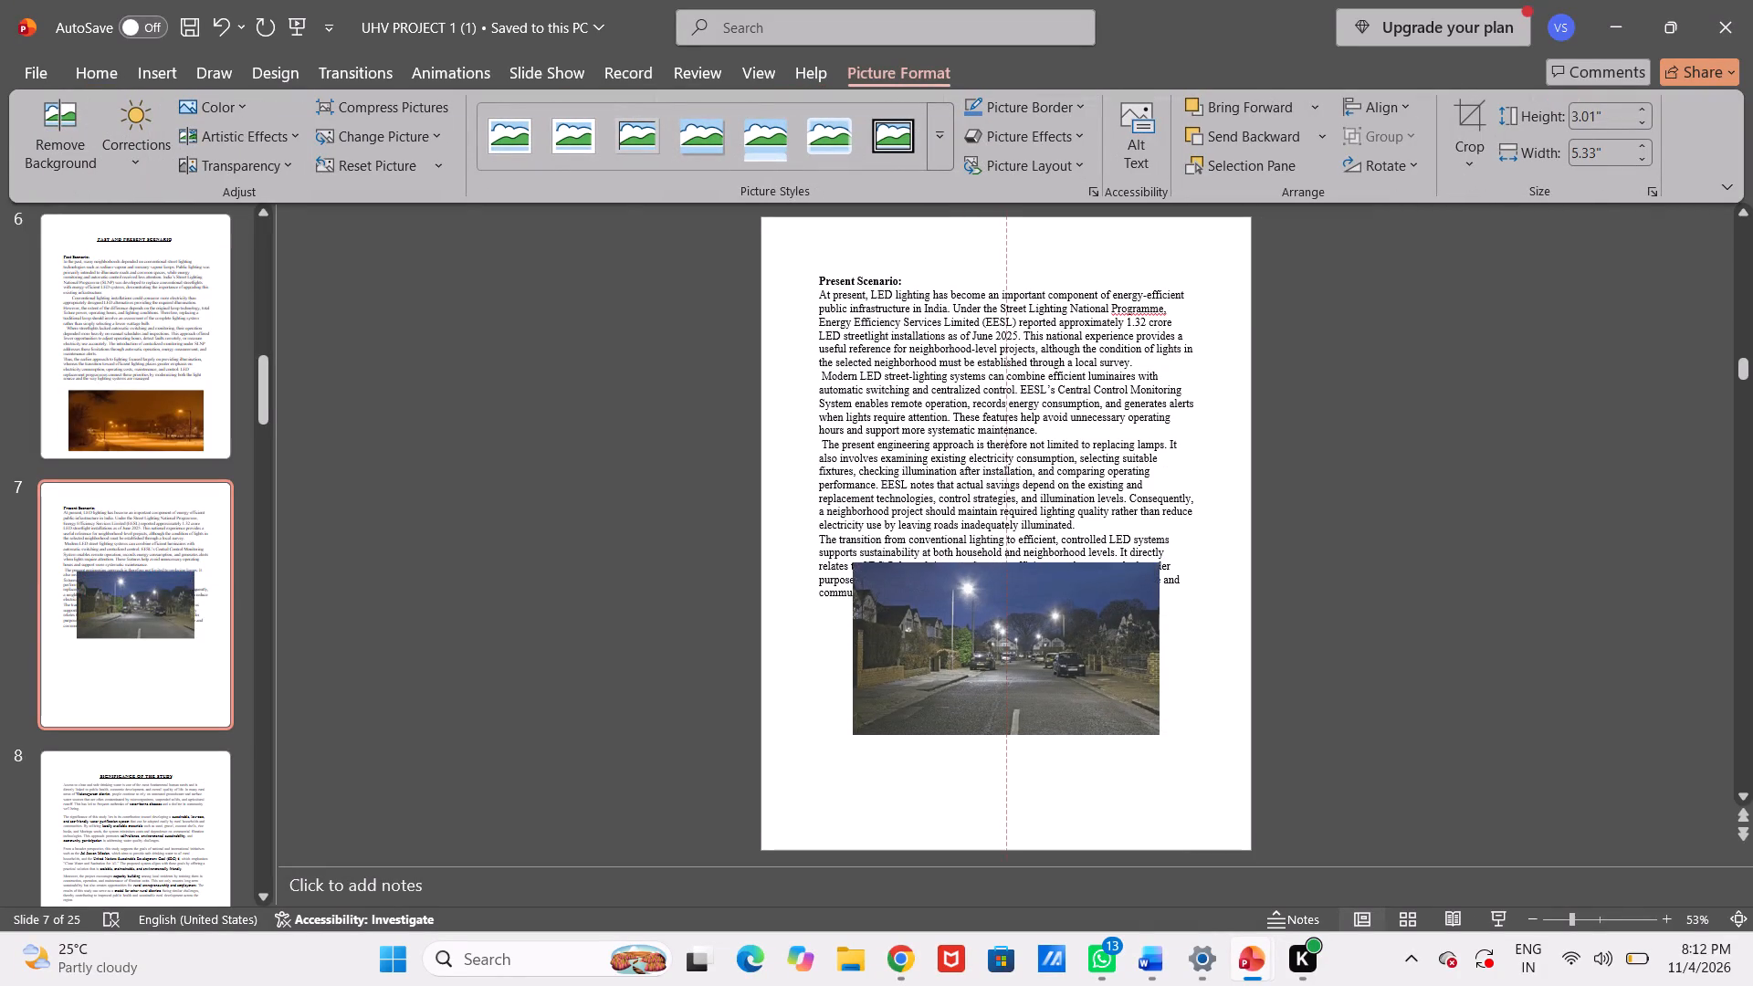
pyautogui.moveTo(1032, 637); pyautogui.dragTo(1022, 690)
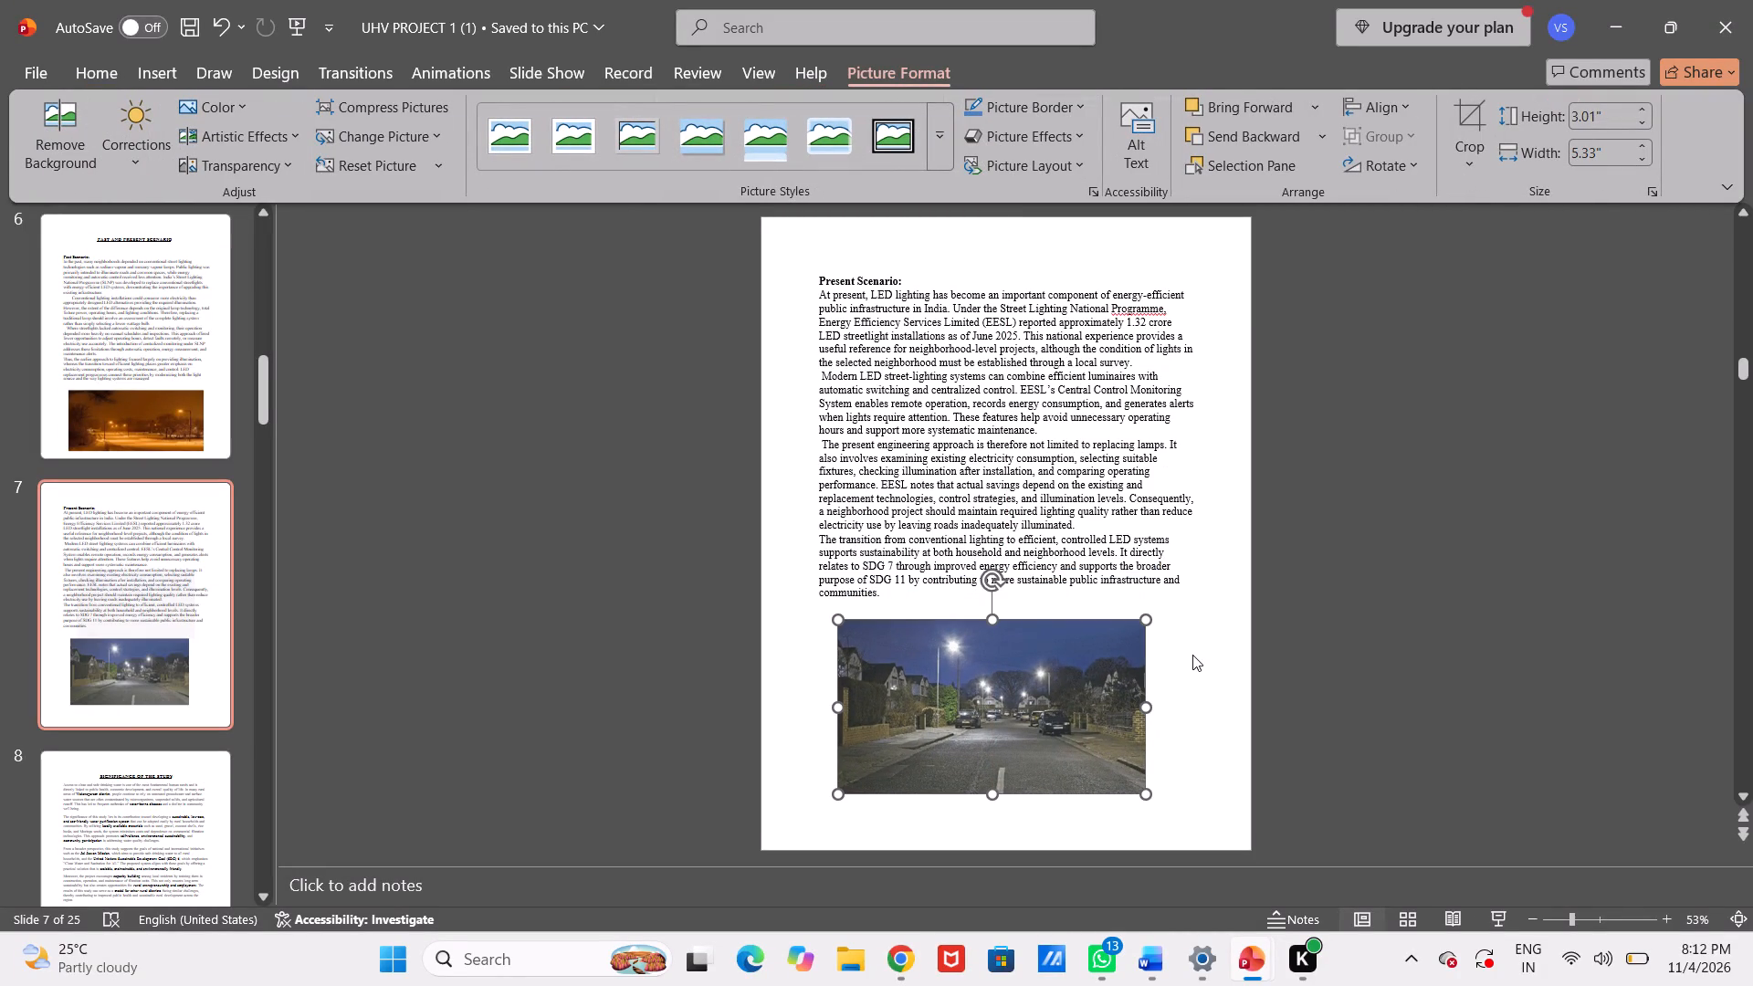
pyautogui.click(1192, 655)
pyautogui.scroll(-1, 1030, 659)
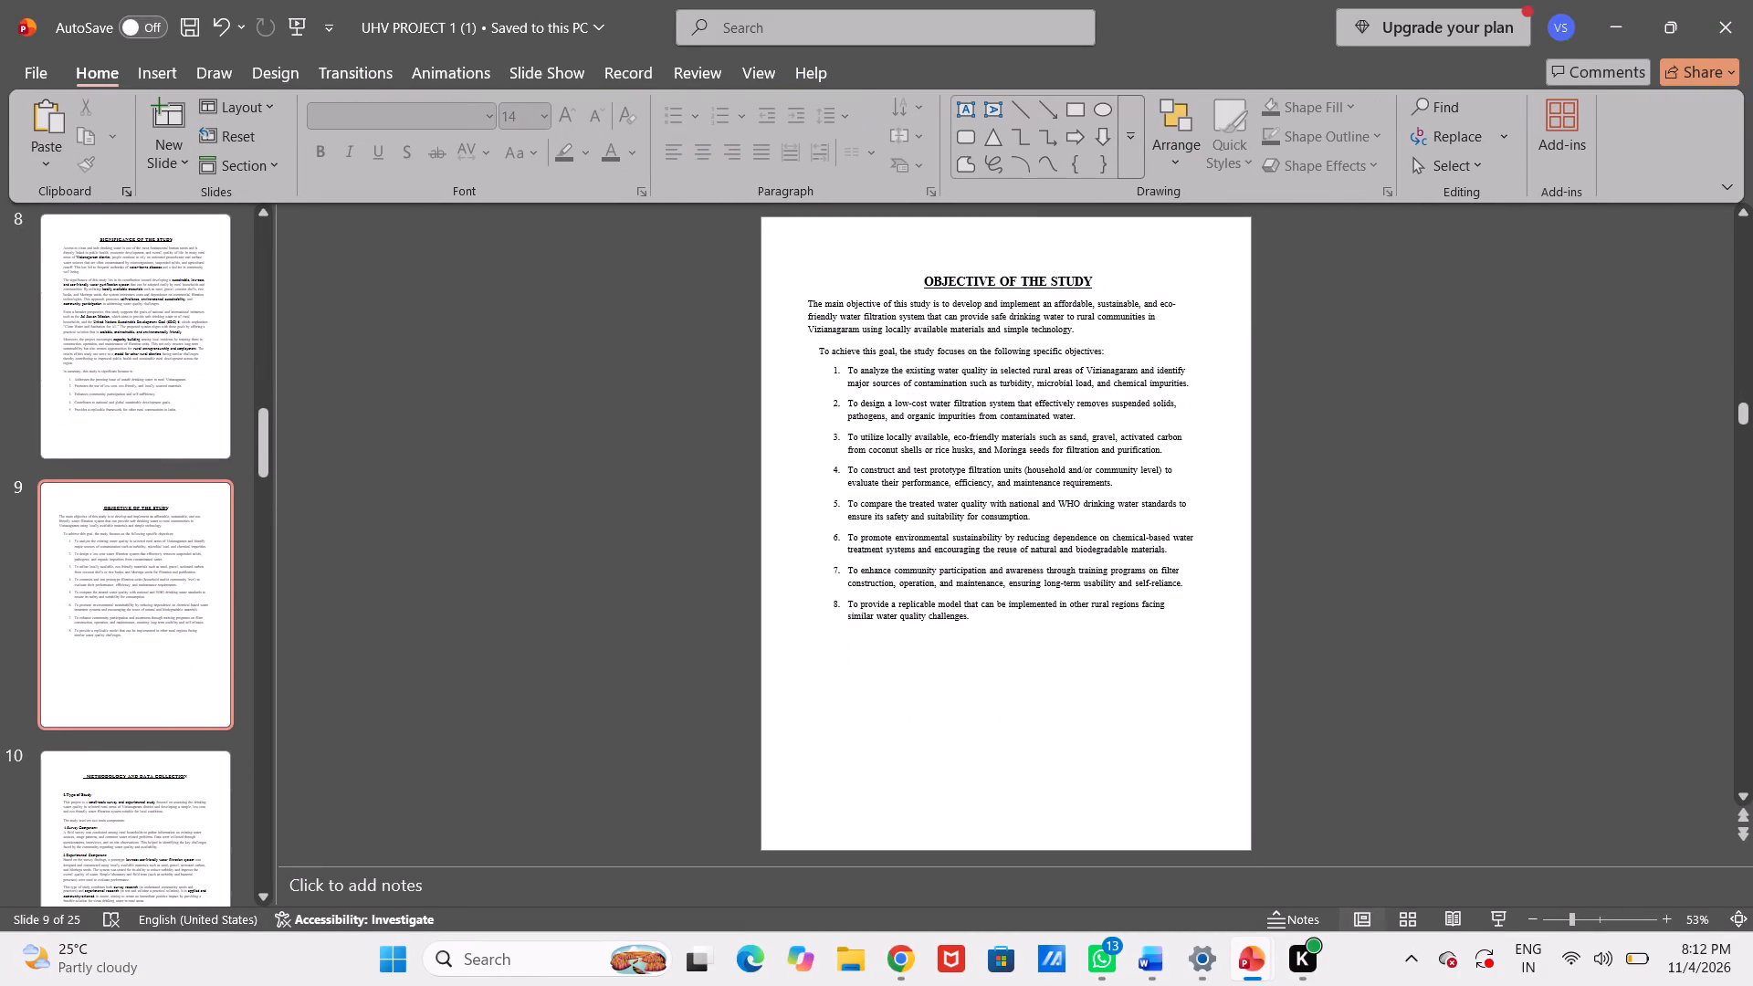
# Delete the four body paragraphs under Significance of the Study on slide 8 and add a blank line above the "In summary" line.
pyautogui.click(131, 330)
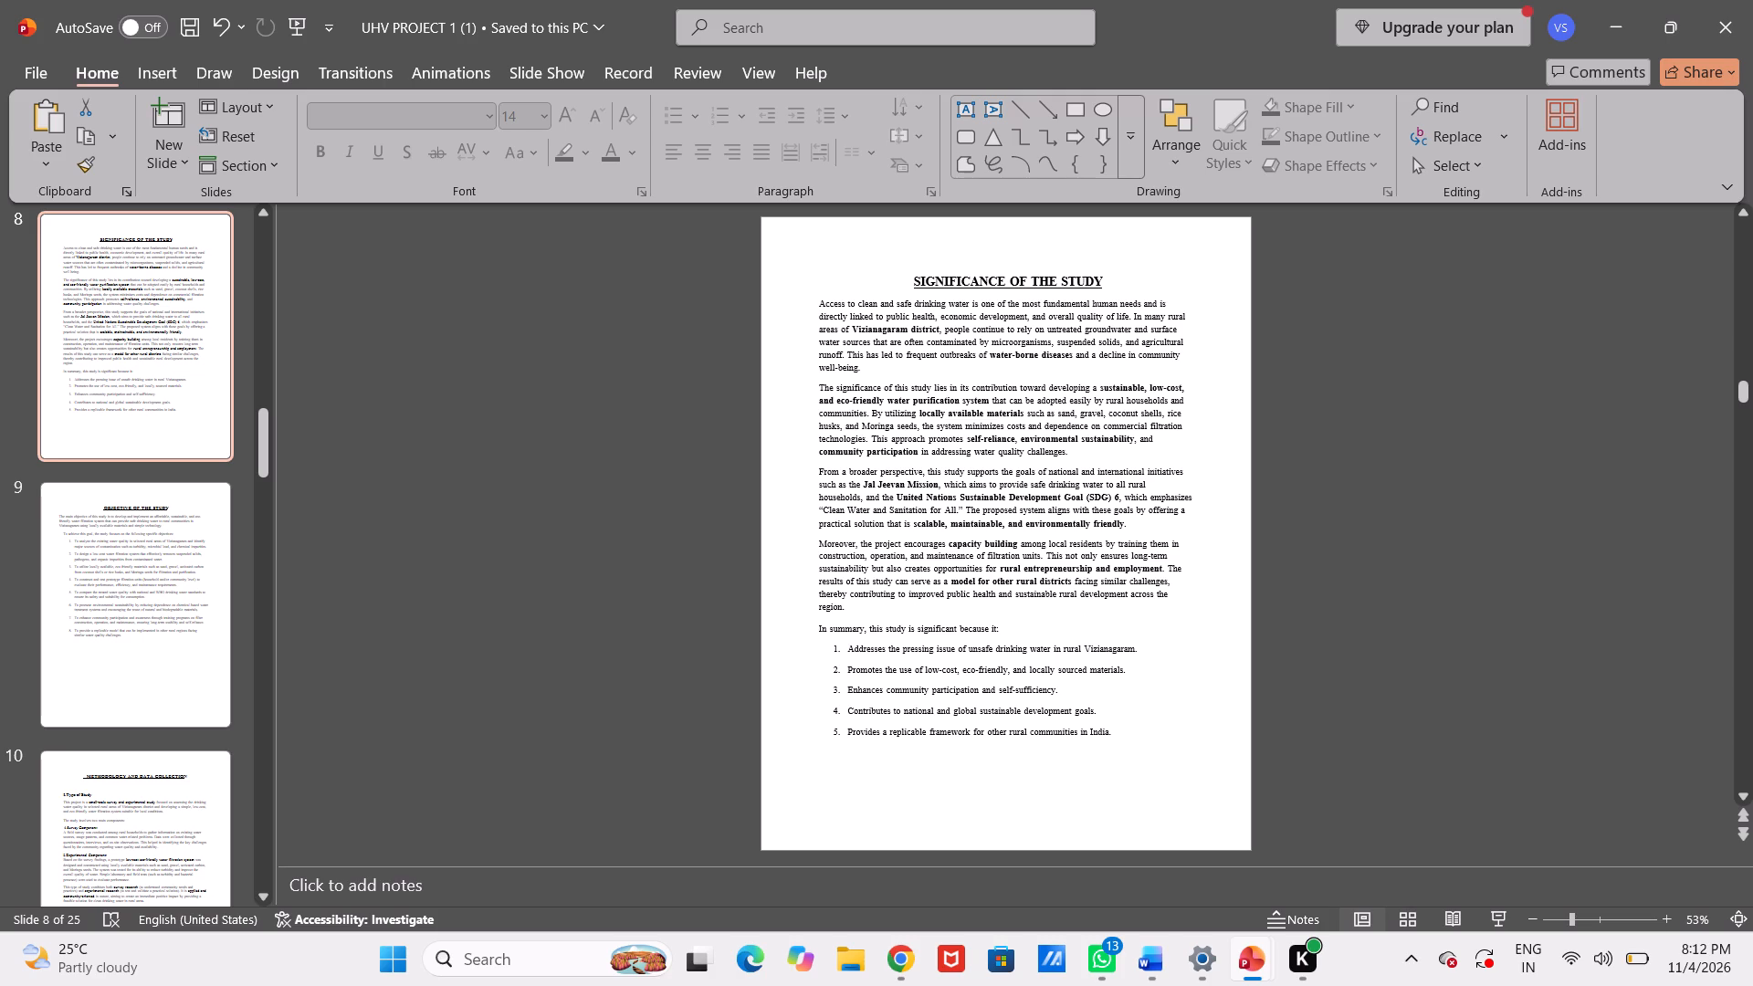
pyautogui.moveTo(820, 307); pyautogui.dragTo(1013, 595)
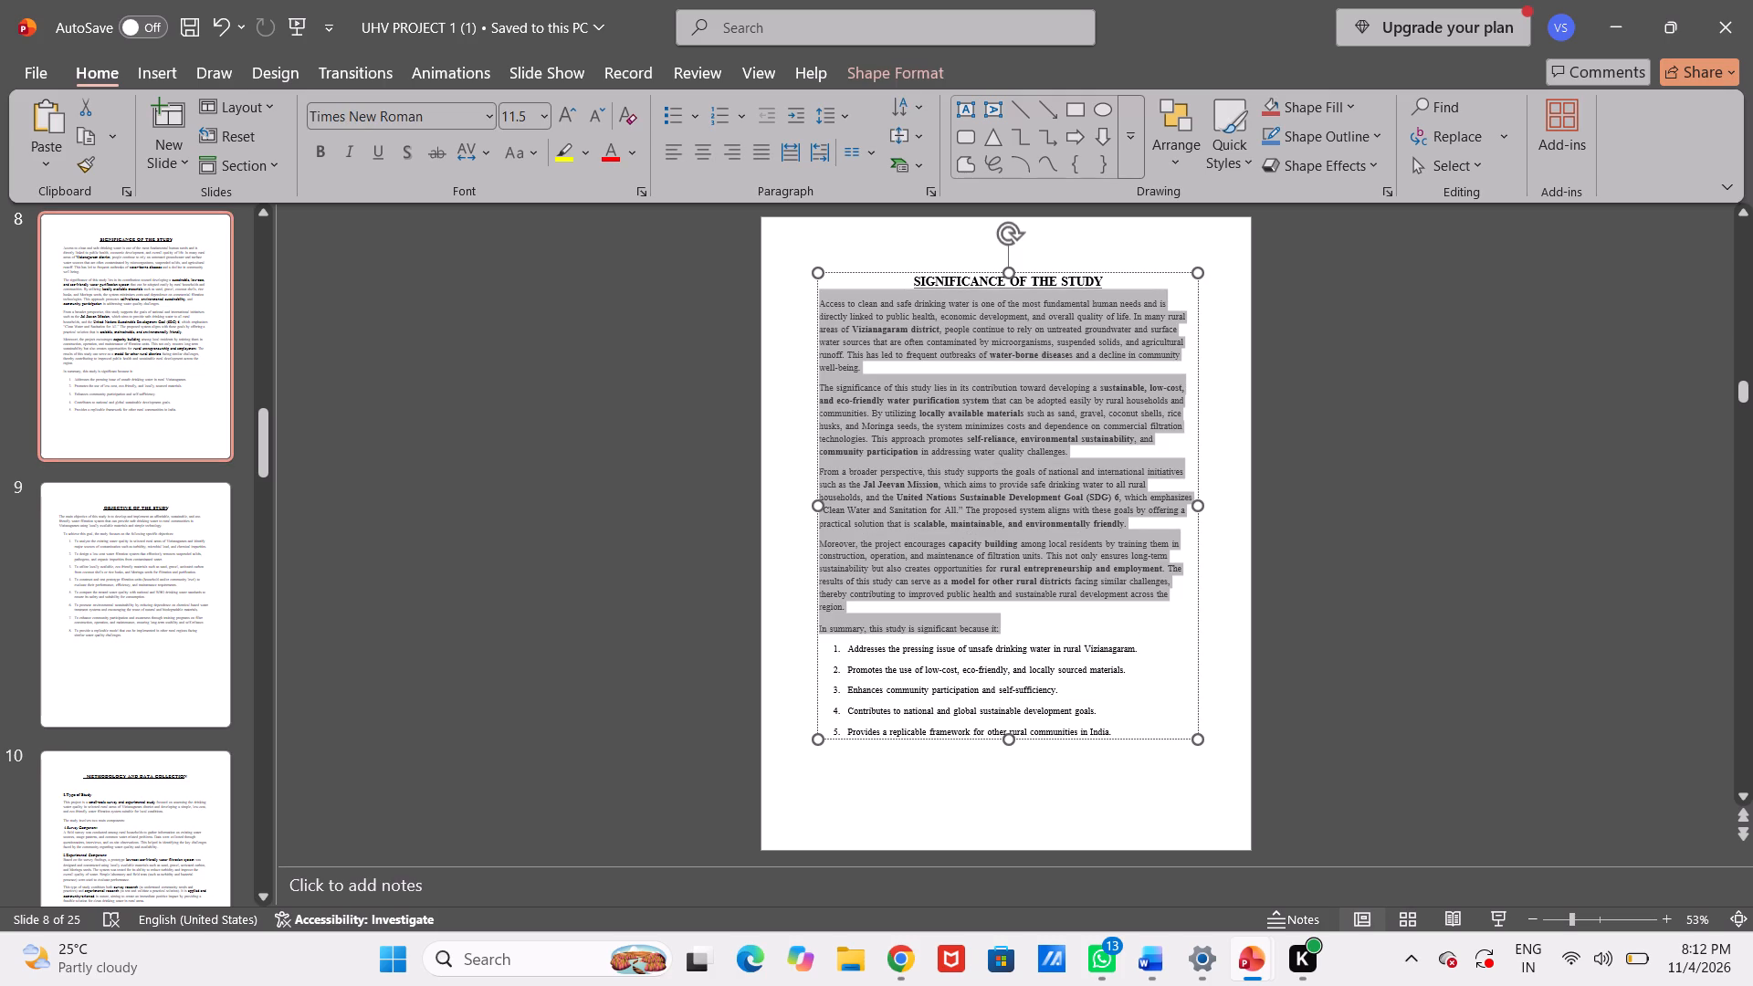
pyautogui.moveTo(1013, 595); pyautogui.dragTo(1009, 611)
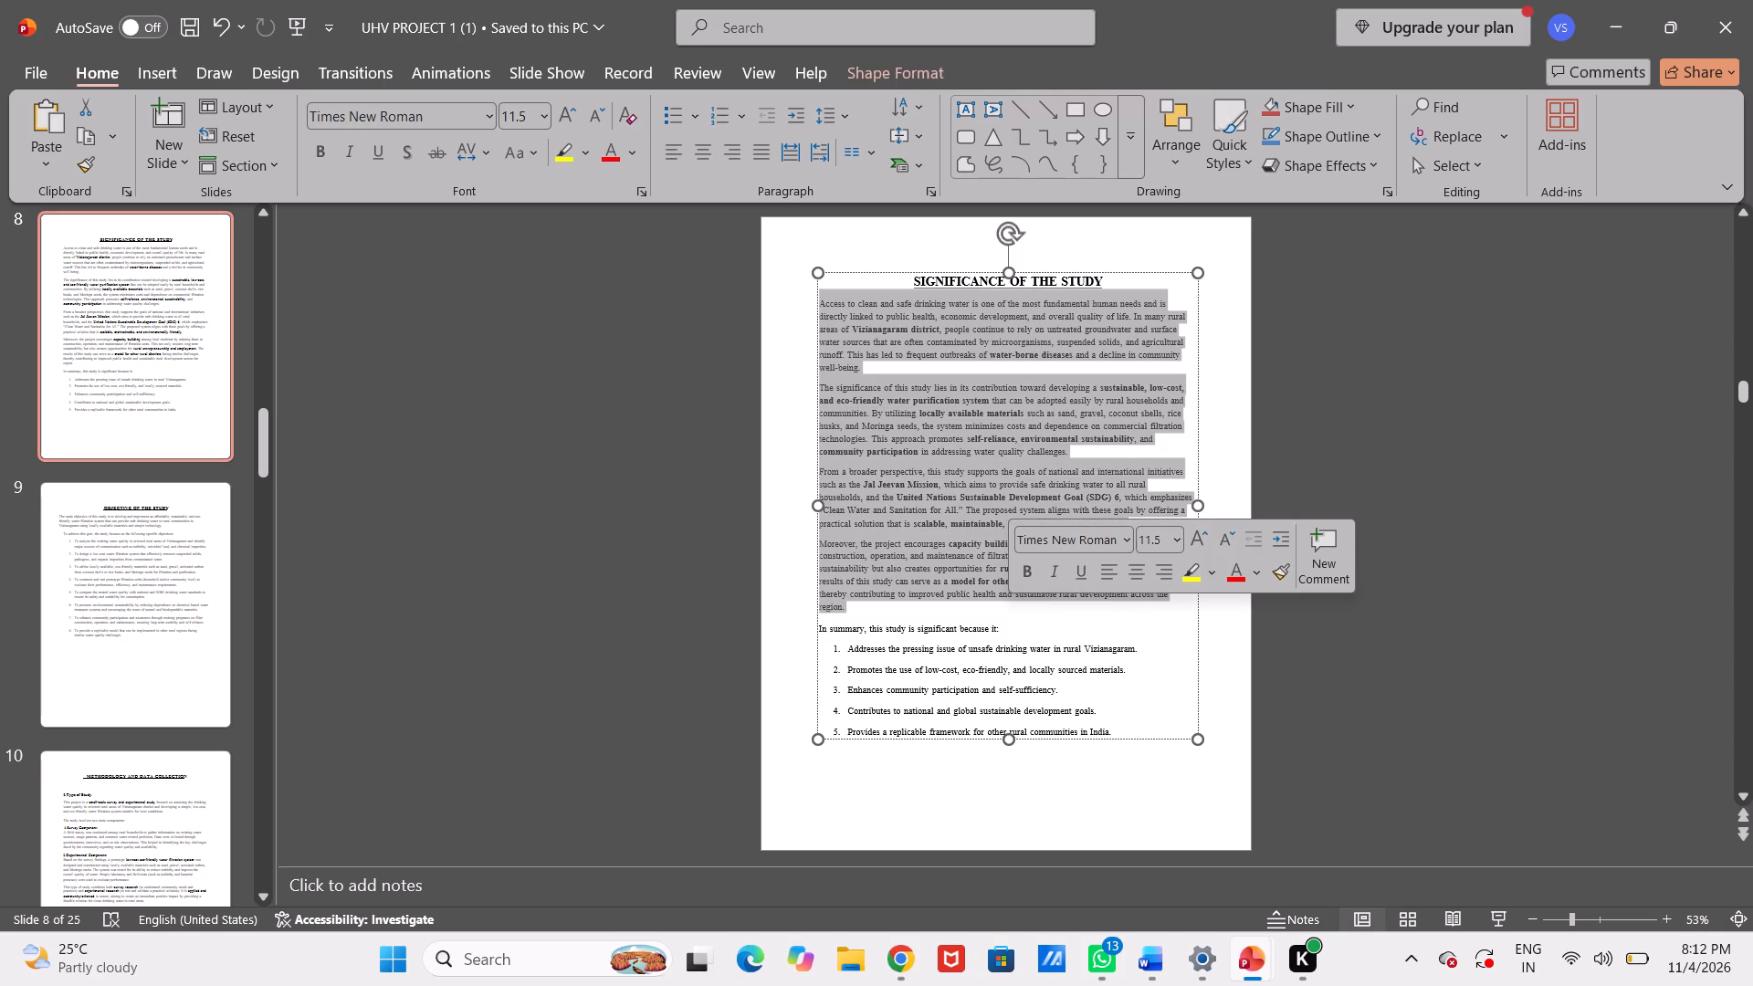
pyautogui.press('BackSpace')
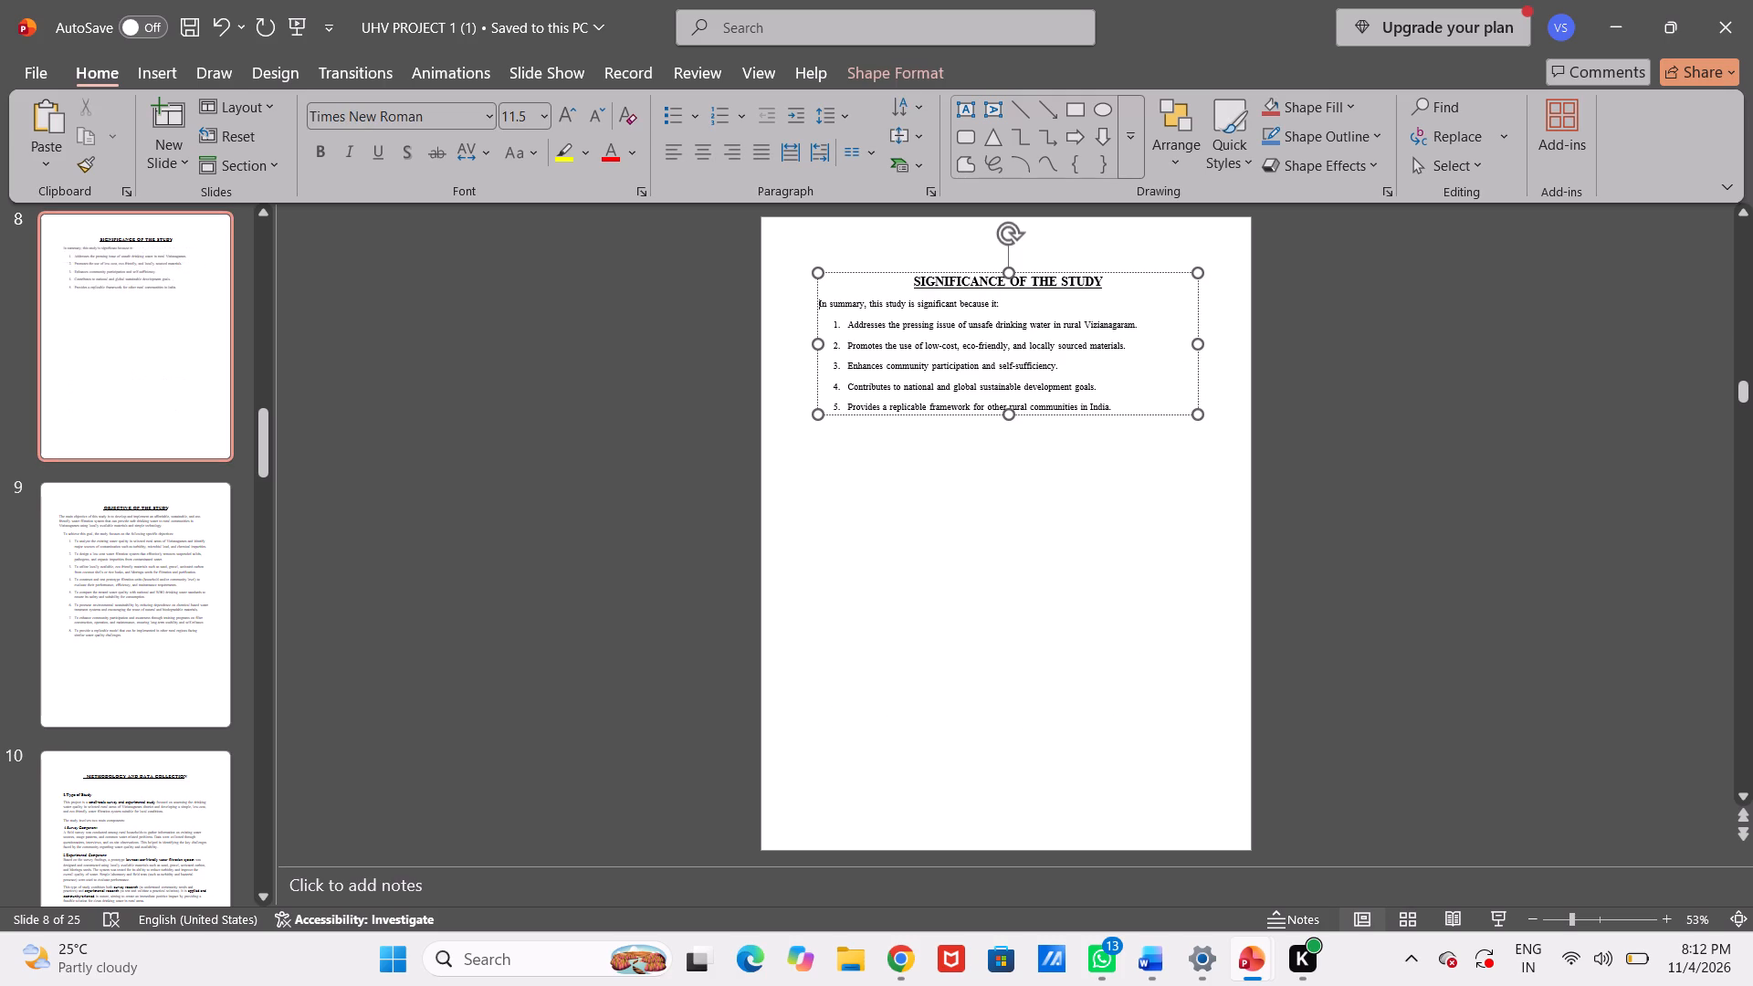
pyautogui.press('Return')
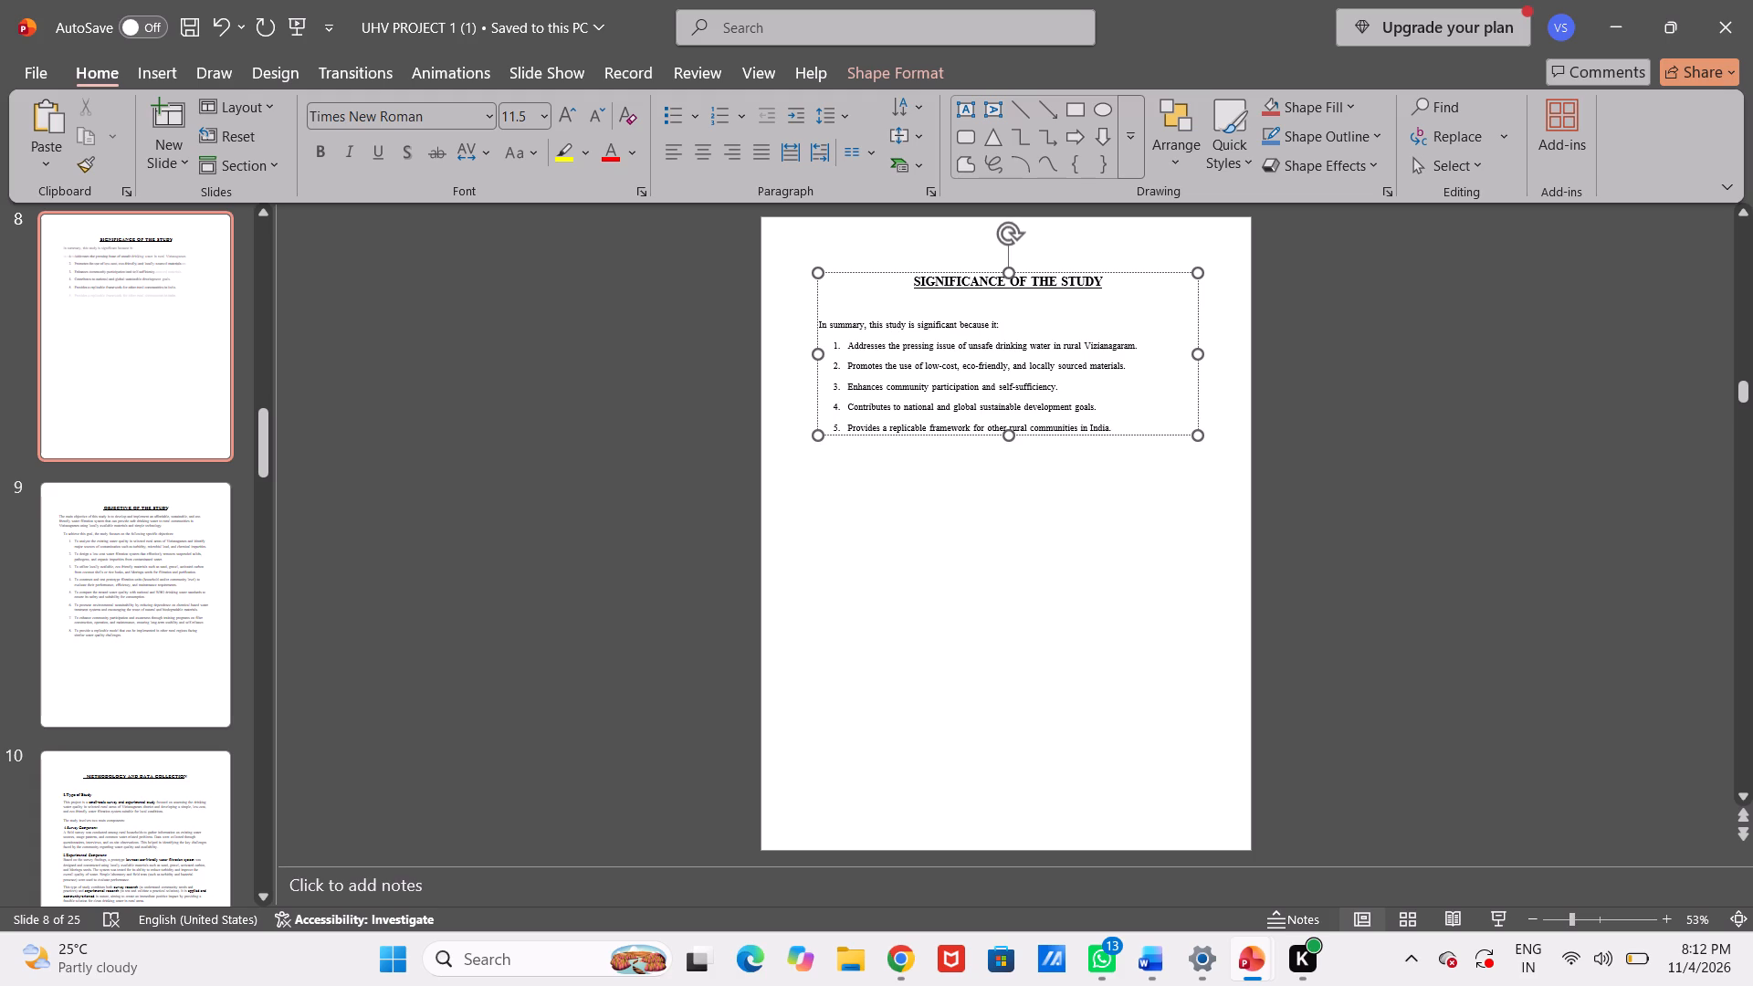
pyautogui.click(830, 298)
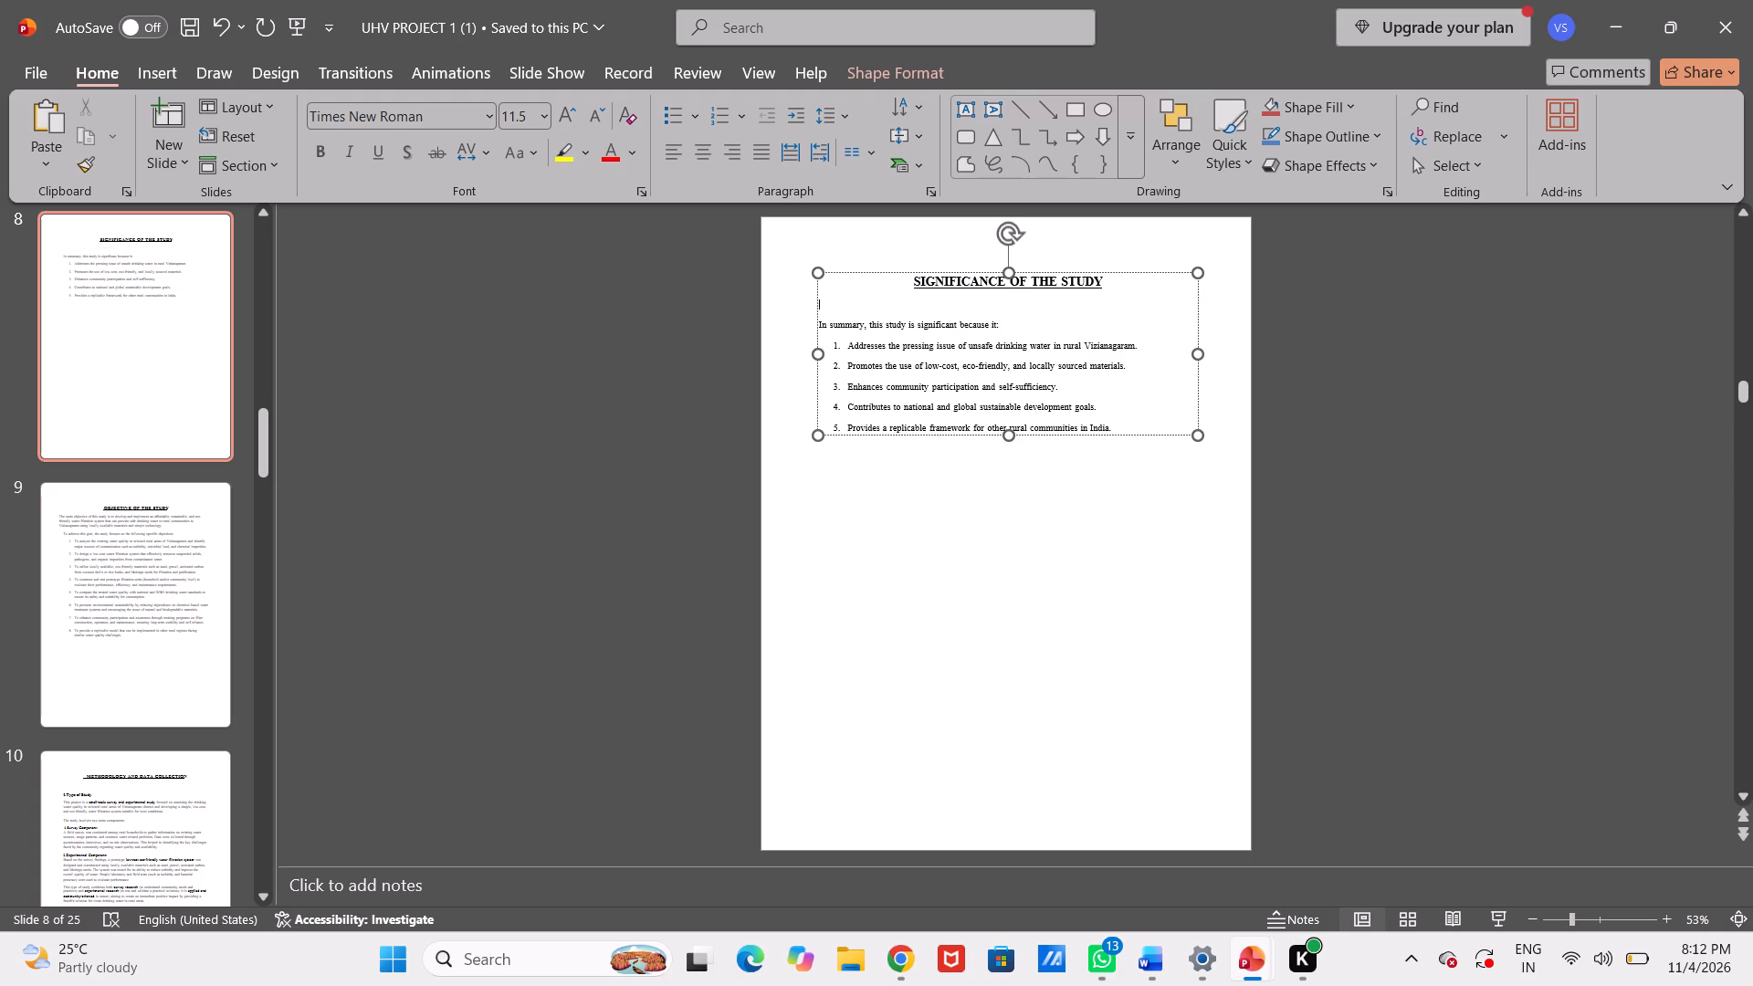
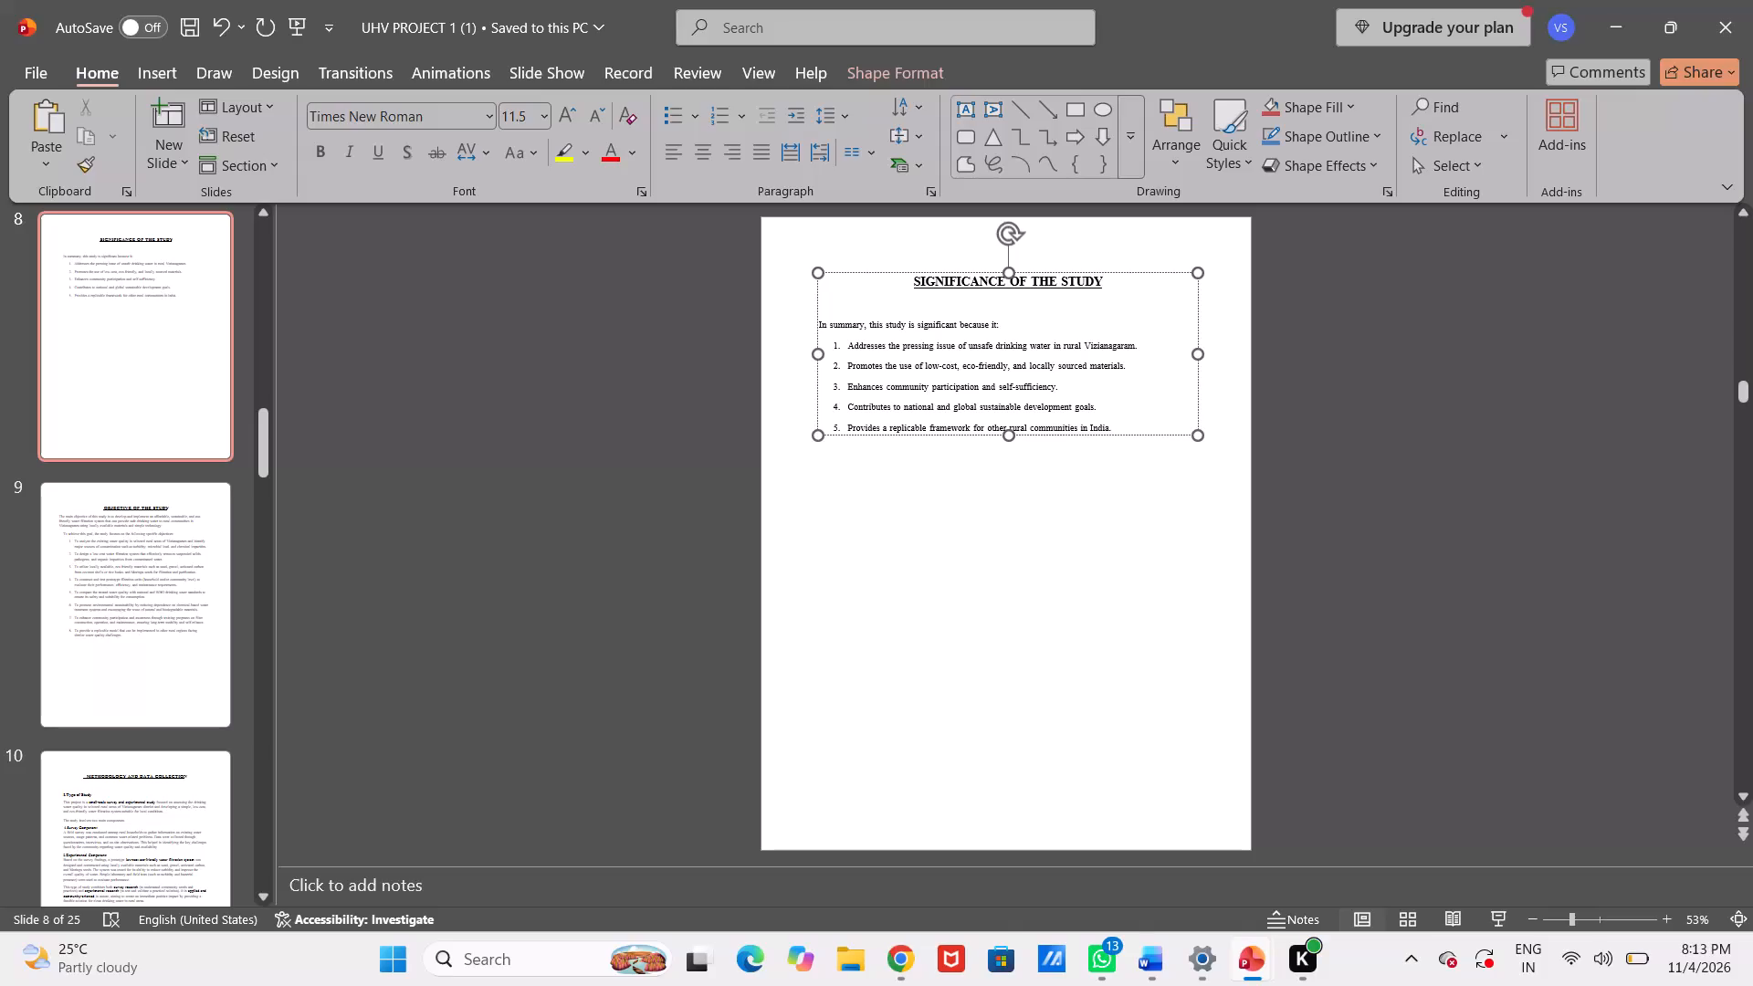
# Paste the copied energy-efficient LED street-lighting text under slide 8's Significance of the Study heading, above the summary list.
pyautogui.hotkey('ctrl', 'v')
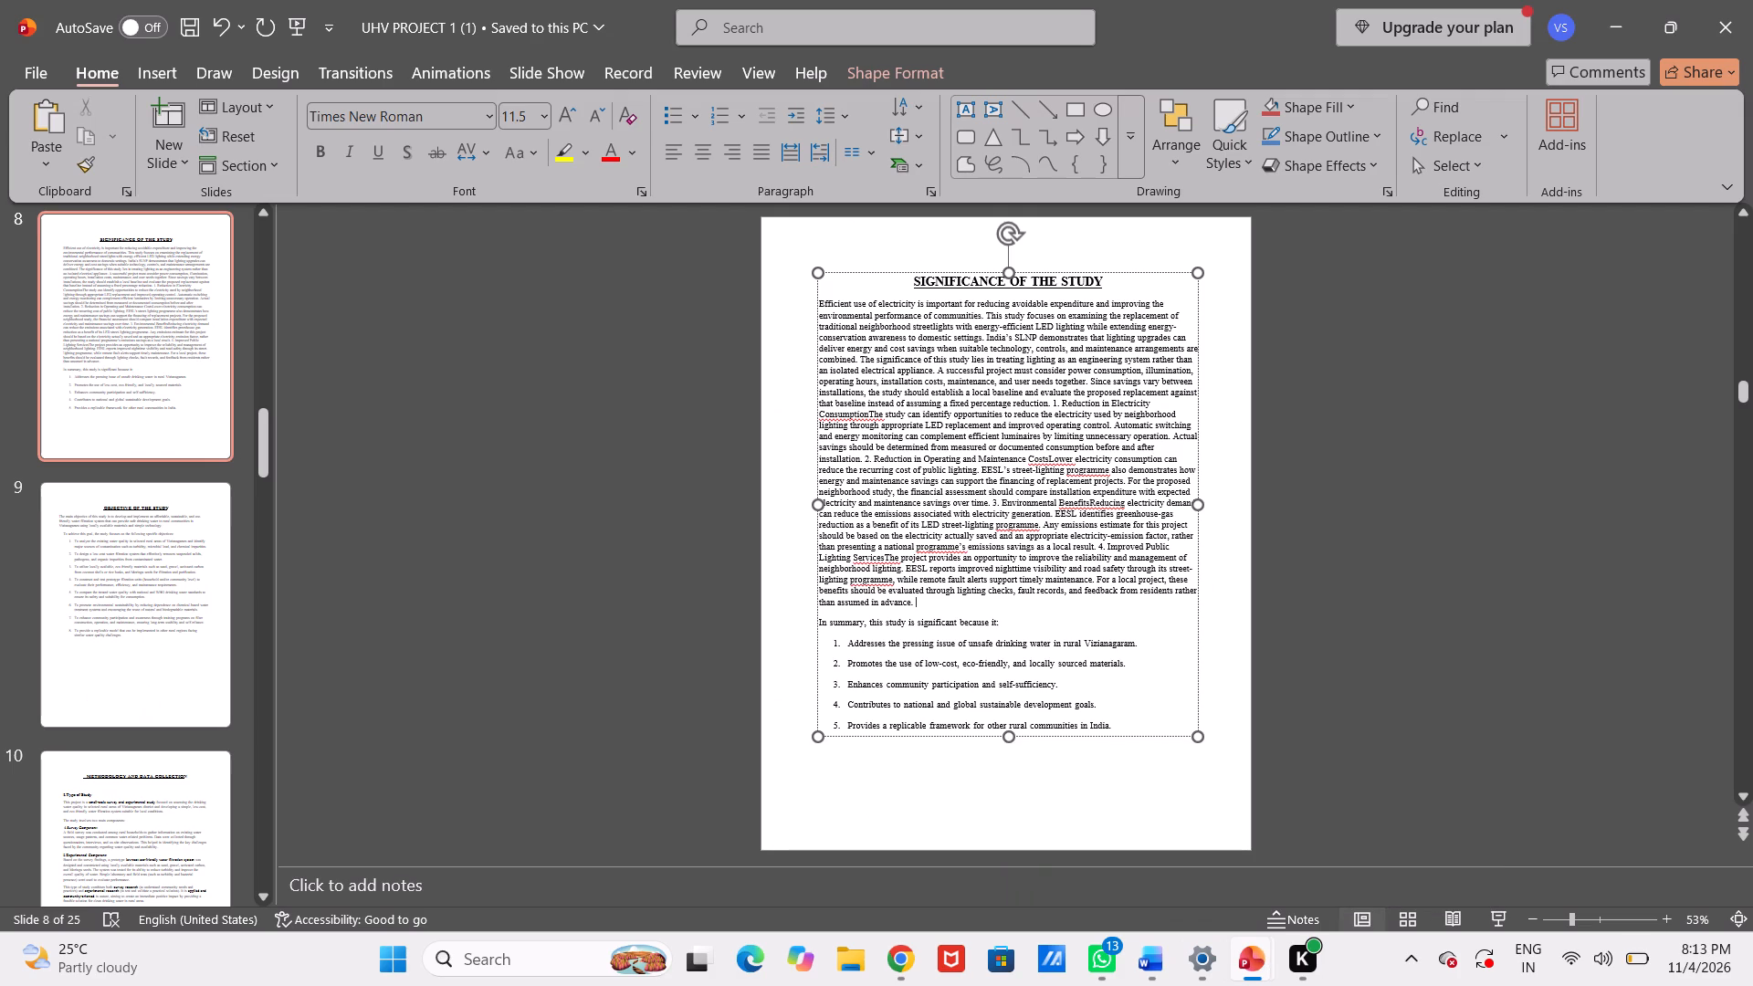
# Split slide 8's pasted significance text into paragraphs, starting a new one at "The significance of this study lies in treating lighting".
pyautogui.click(859, 356)
# Break slide 8's Significance of the Study text into separate paragraphs starting at "The significance of this study", numbered point 1 and numbered point 2.
pyautogui.press('Return')
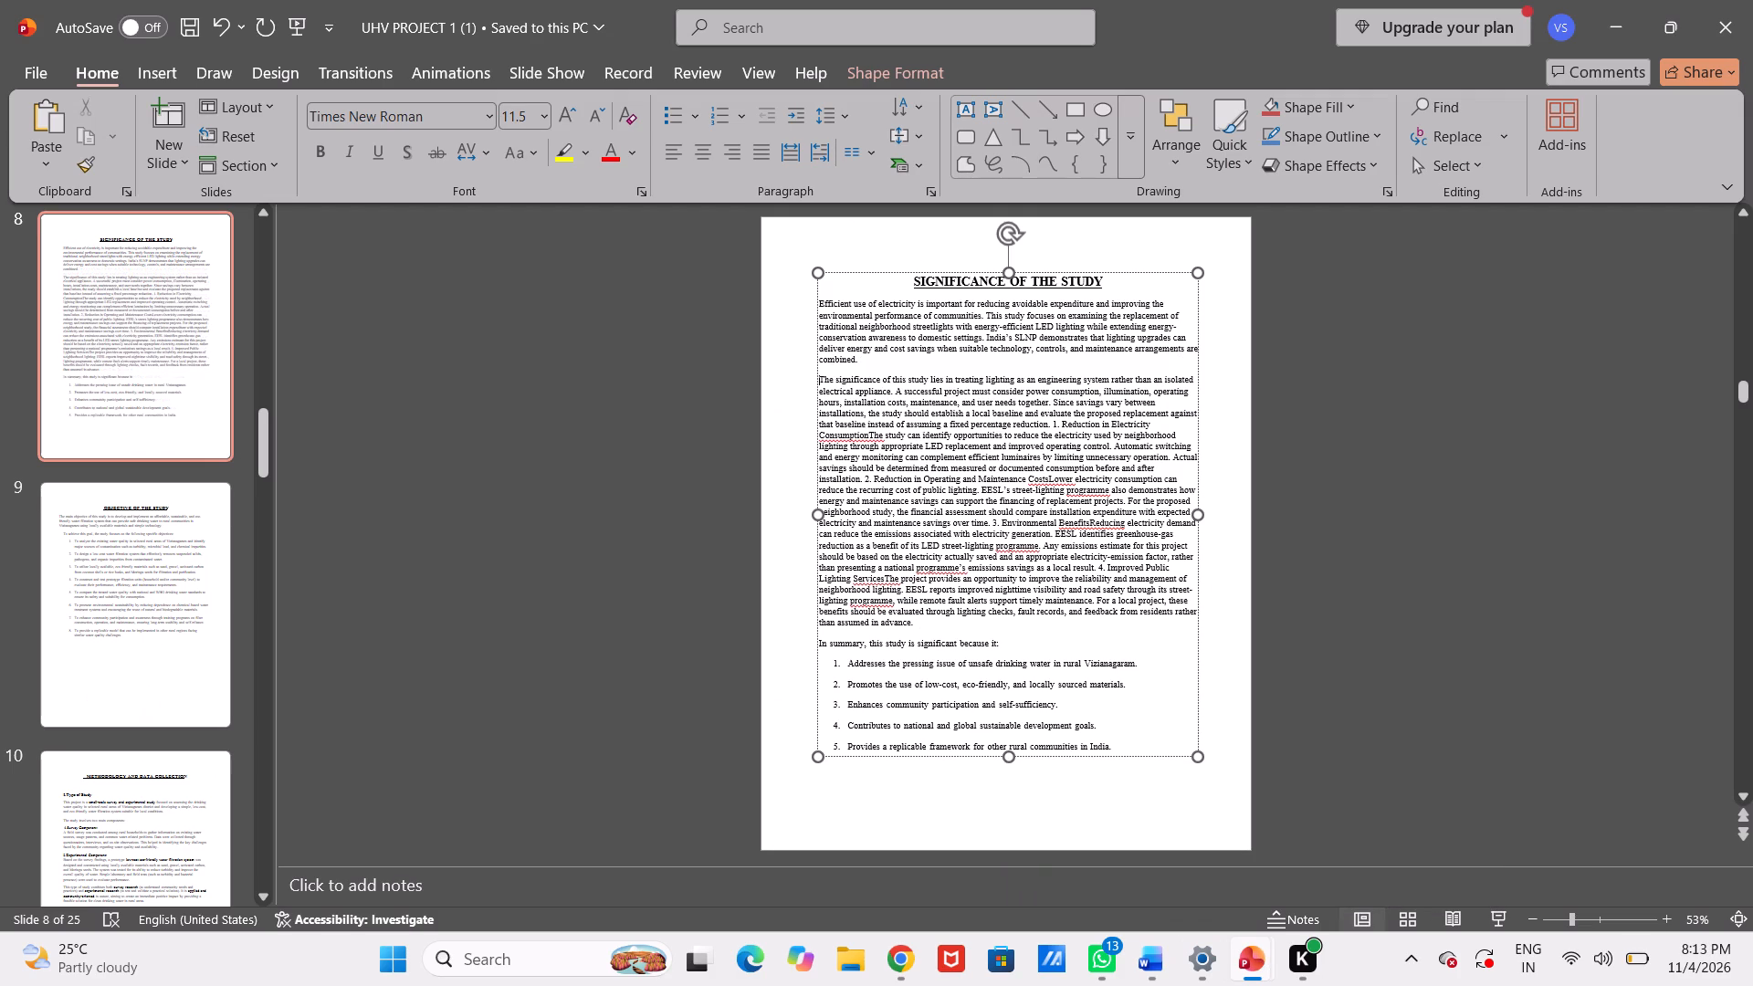
pyautogui.click(1048, 422)
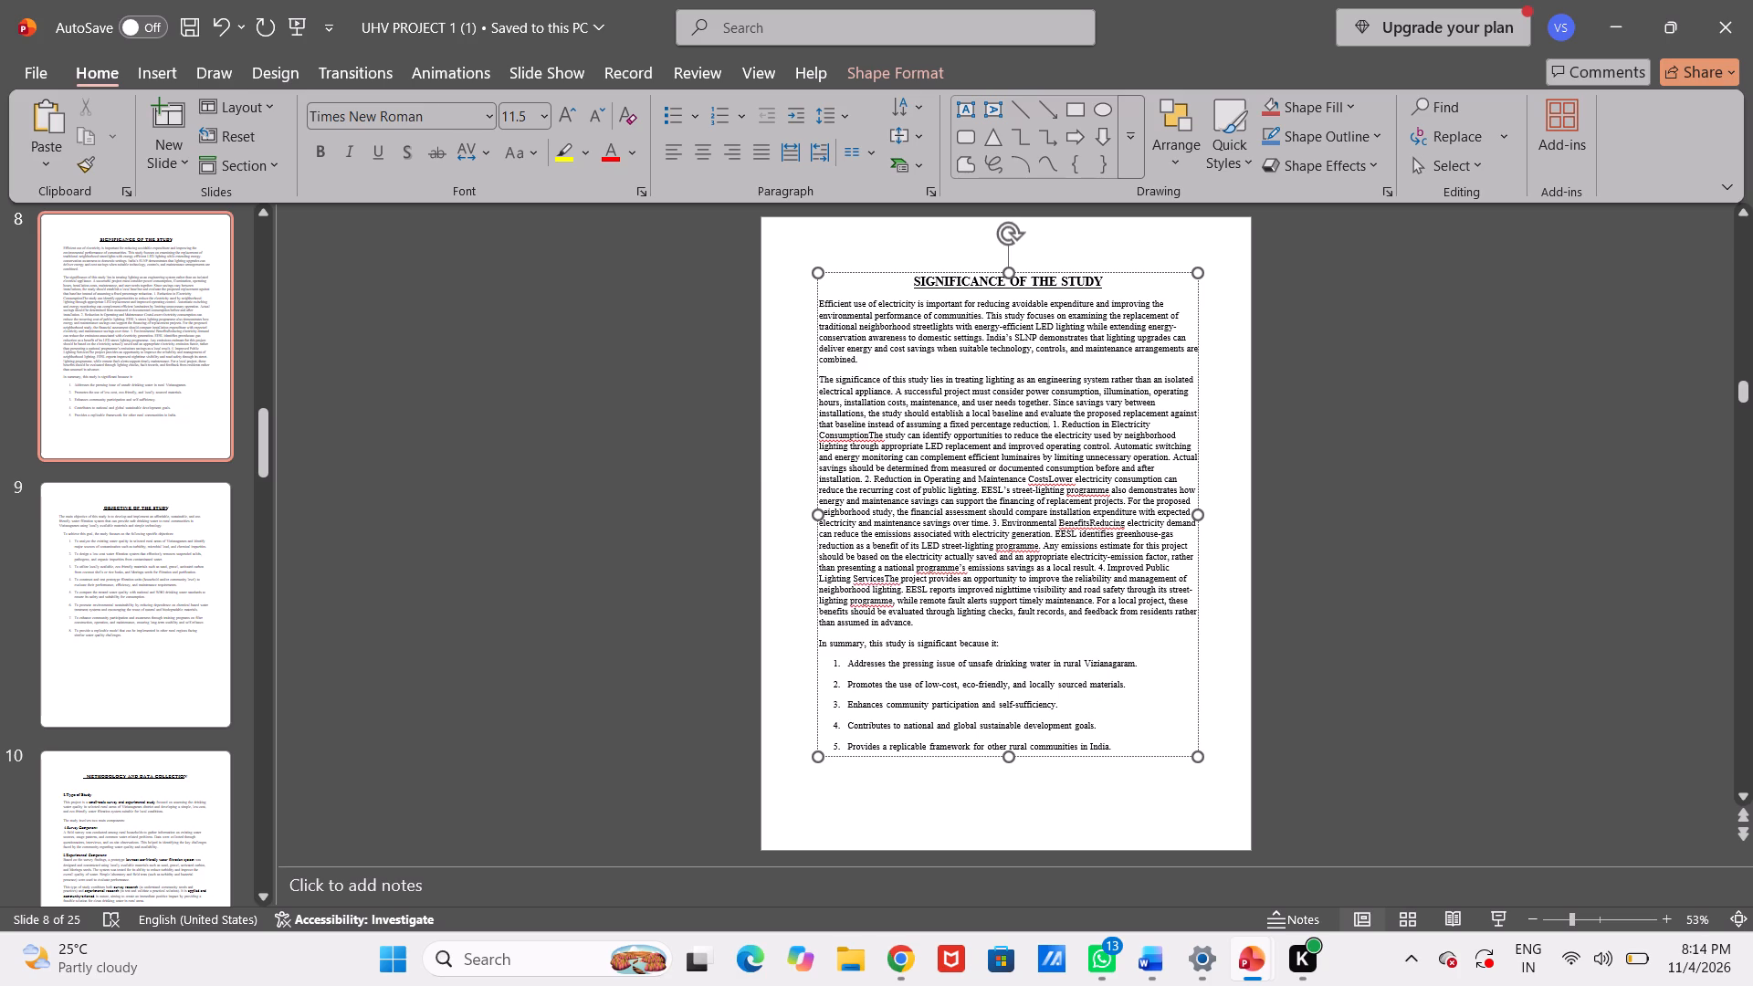
pyautogui.click(1050, 422)
pyautogui.press('Return')
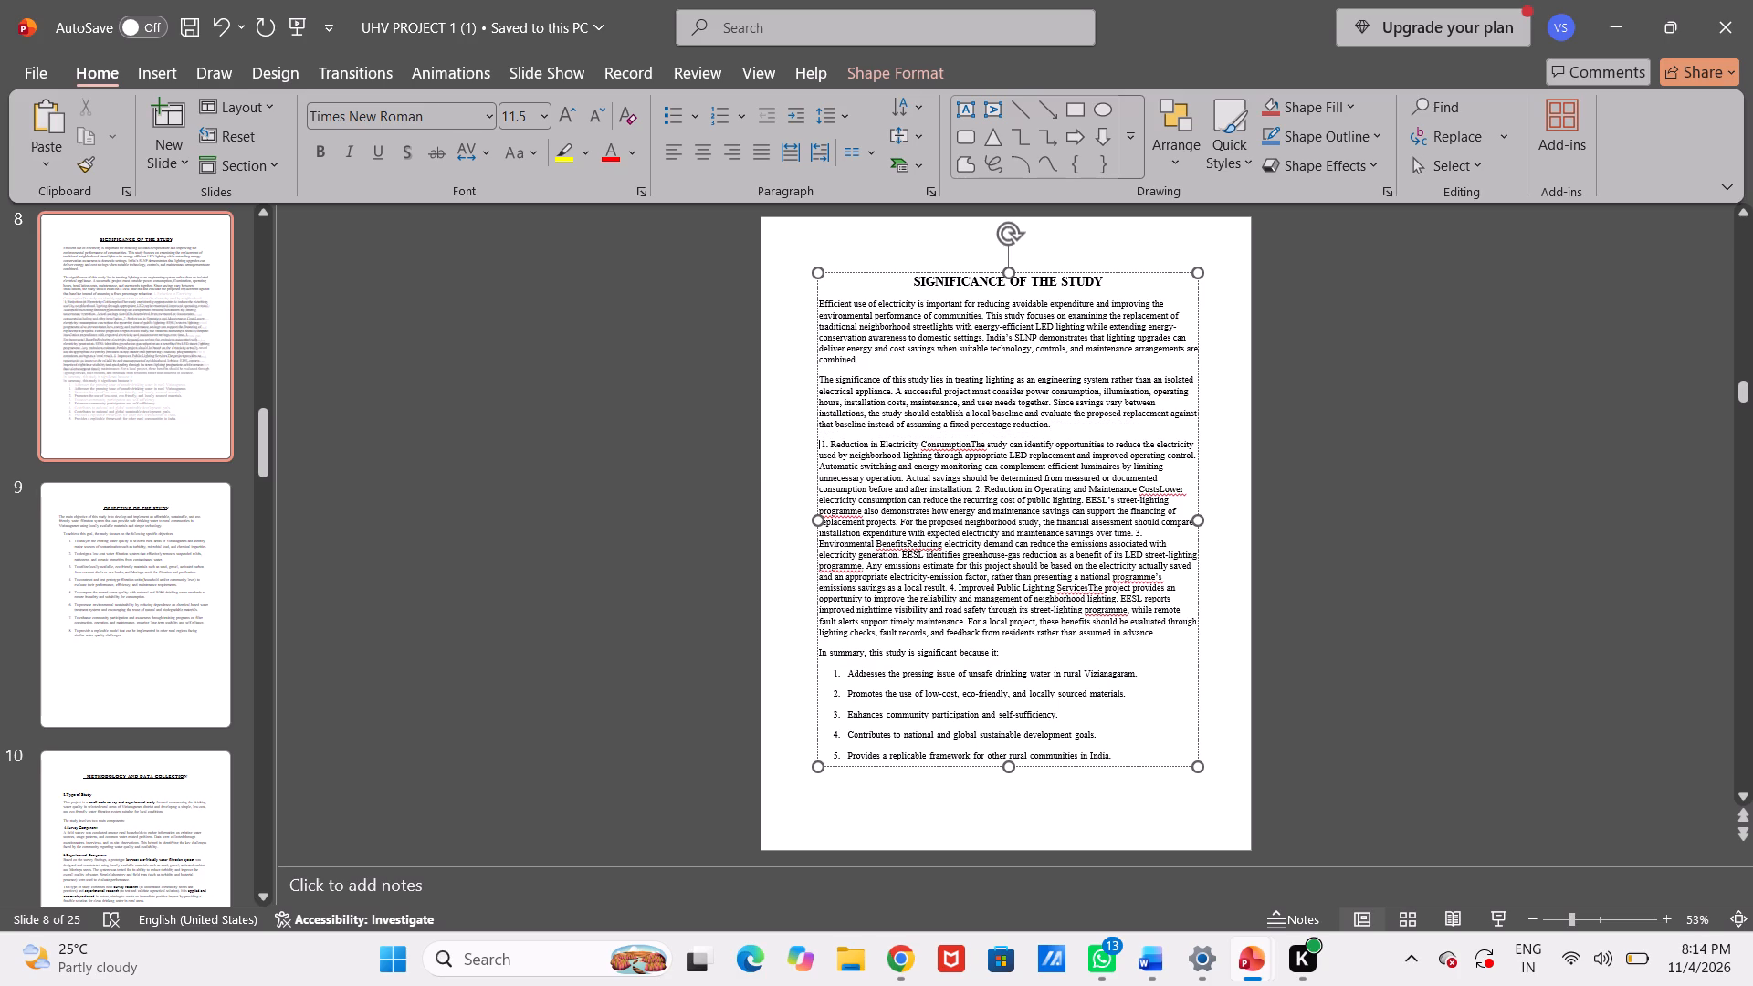
pyautogui.click(971, 488)
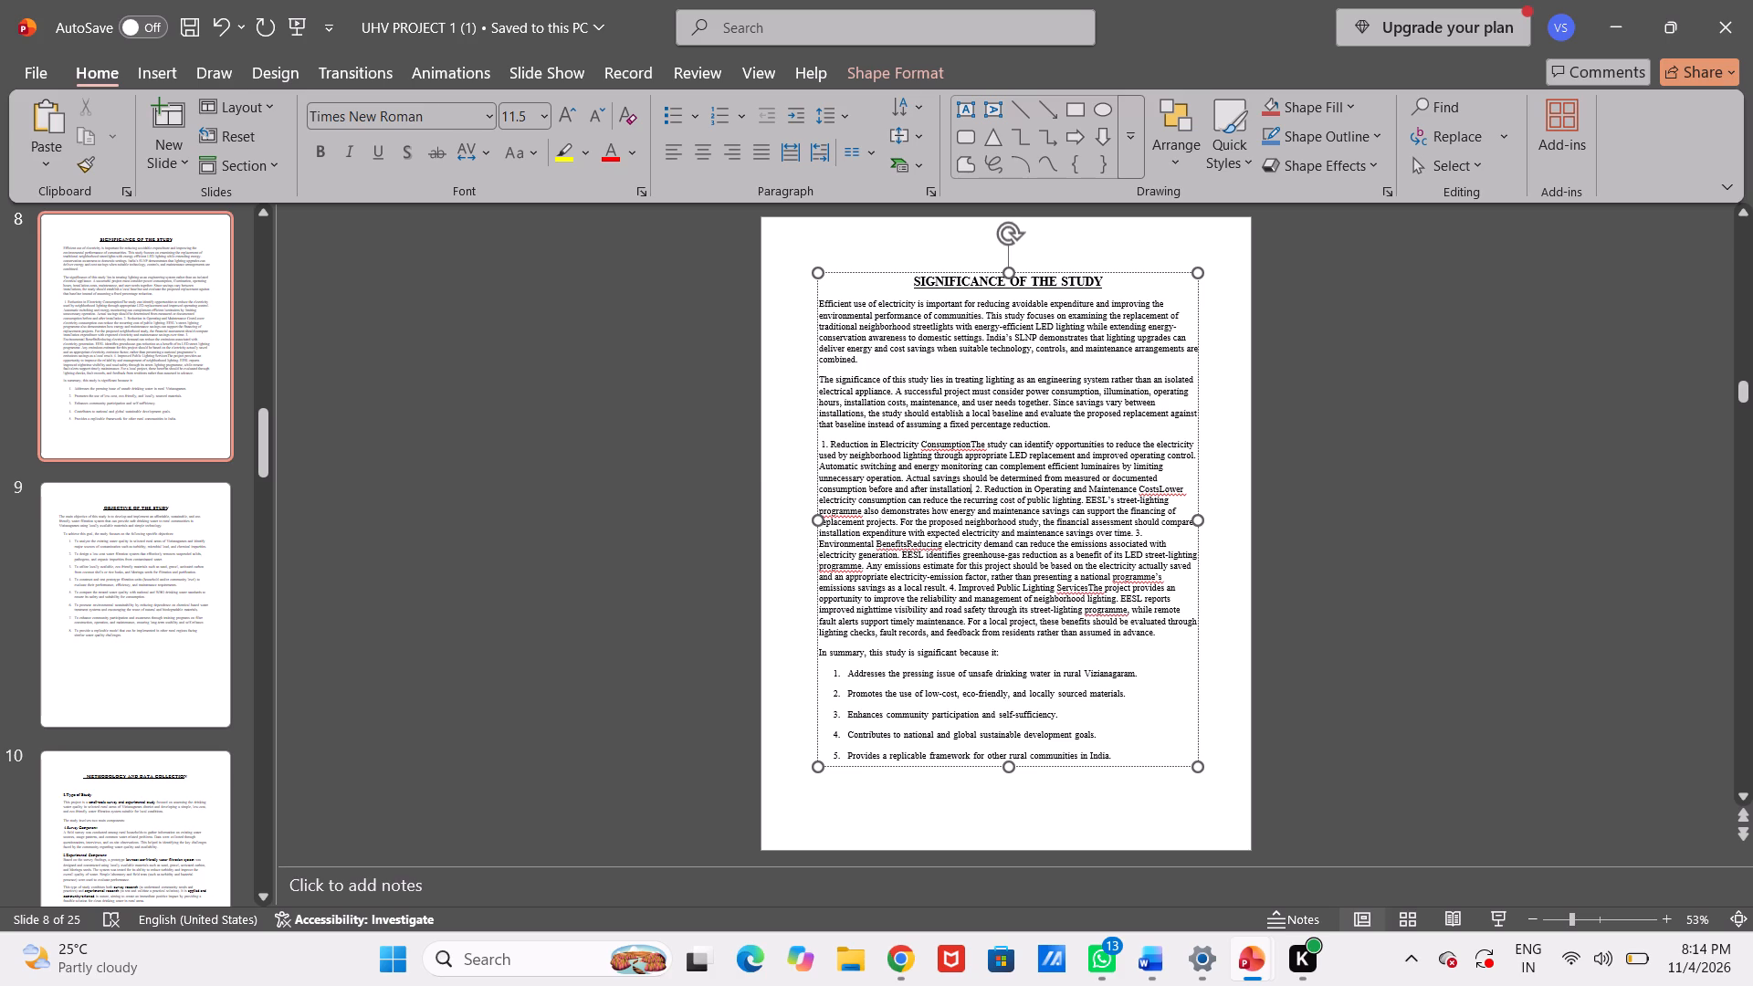
pyautogui.click(974, 489)
pyautogui.press('Return')
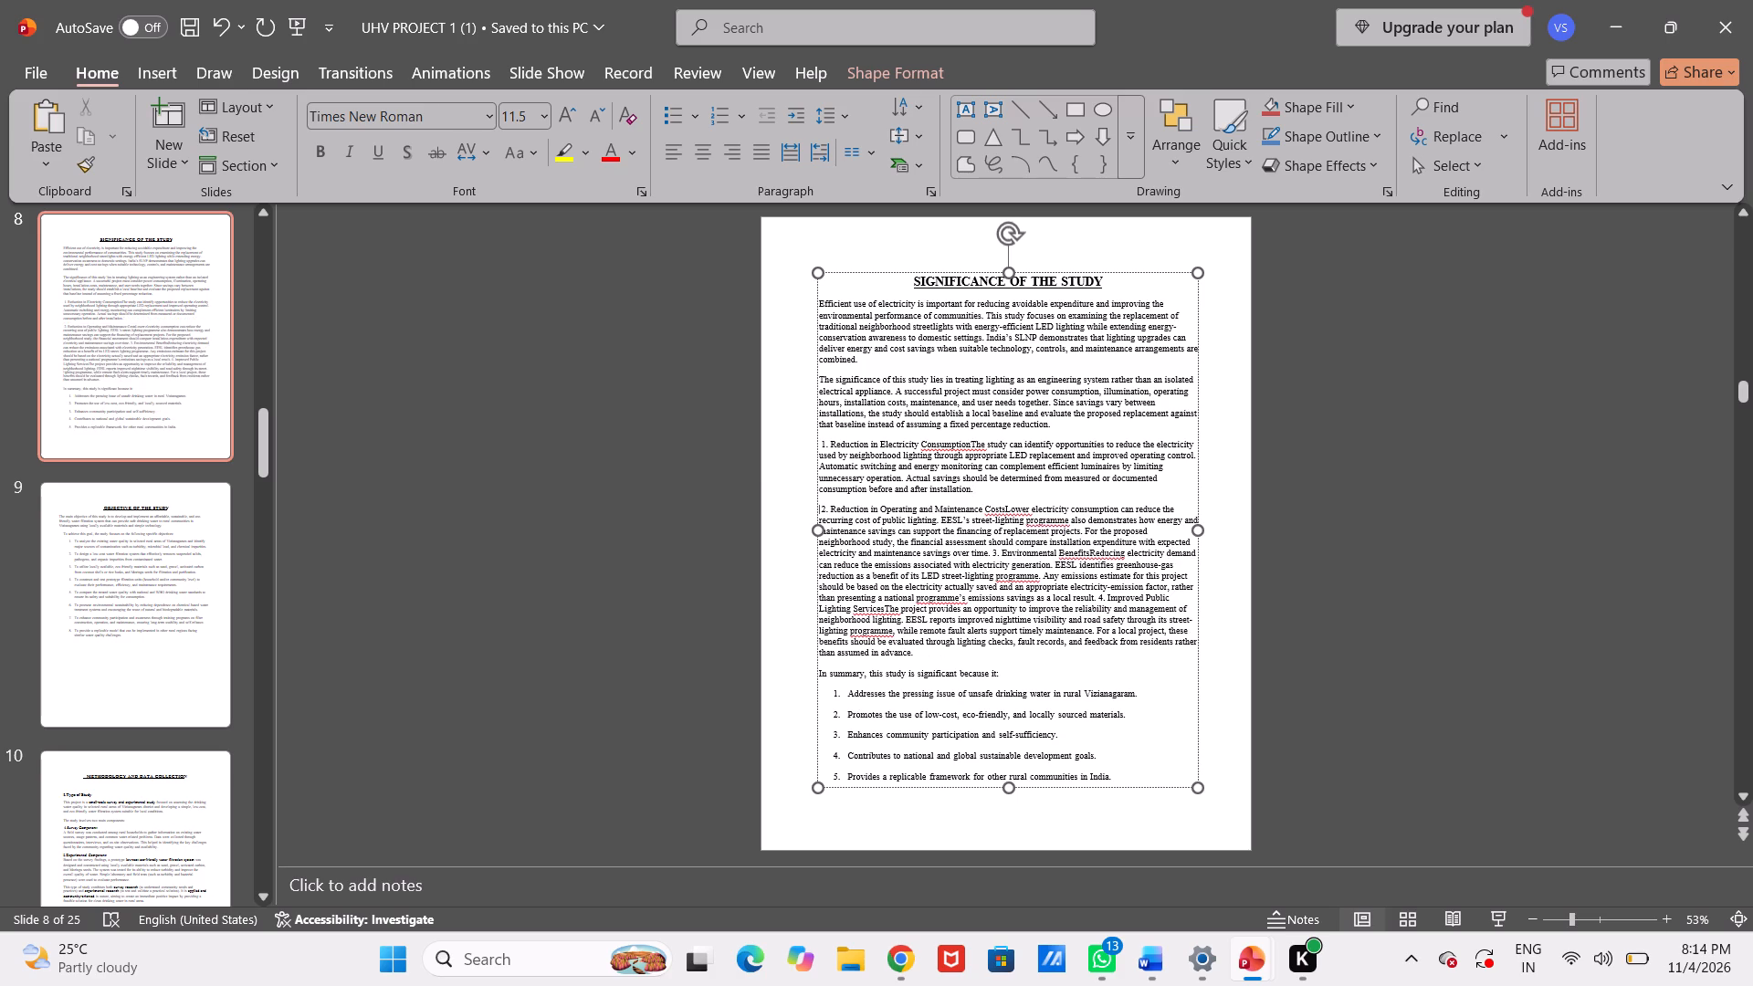
# Start new paragraphs at point 3, Environmental Benefits, and point 4, Improved Public Lighting Services, in slide 8's text.
pyautogui.click(990, 553)
pyautogui.press('Return')
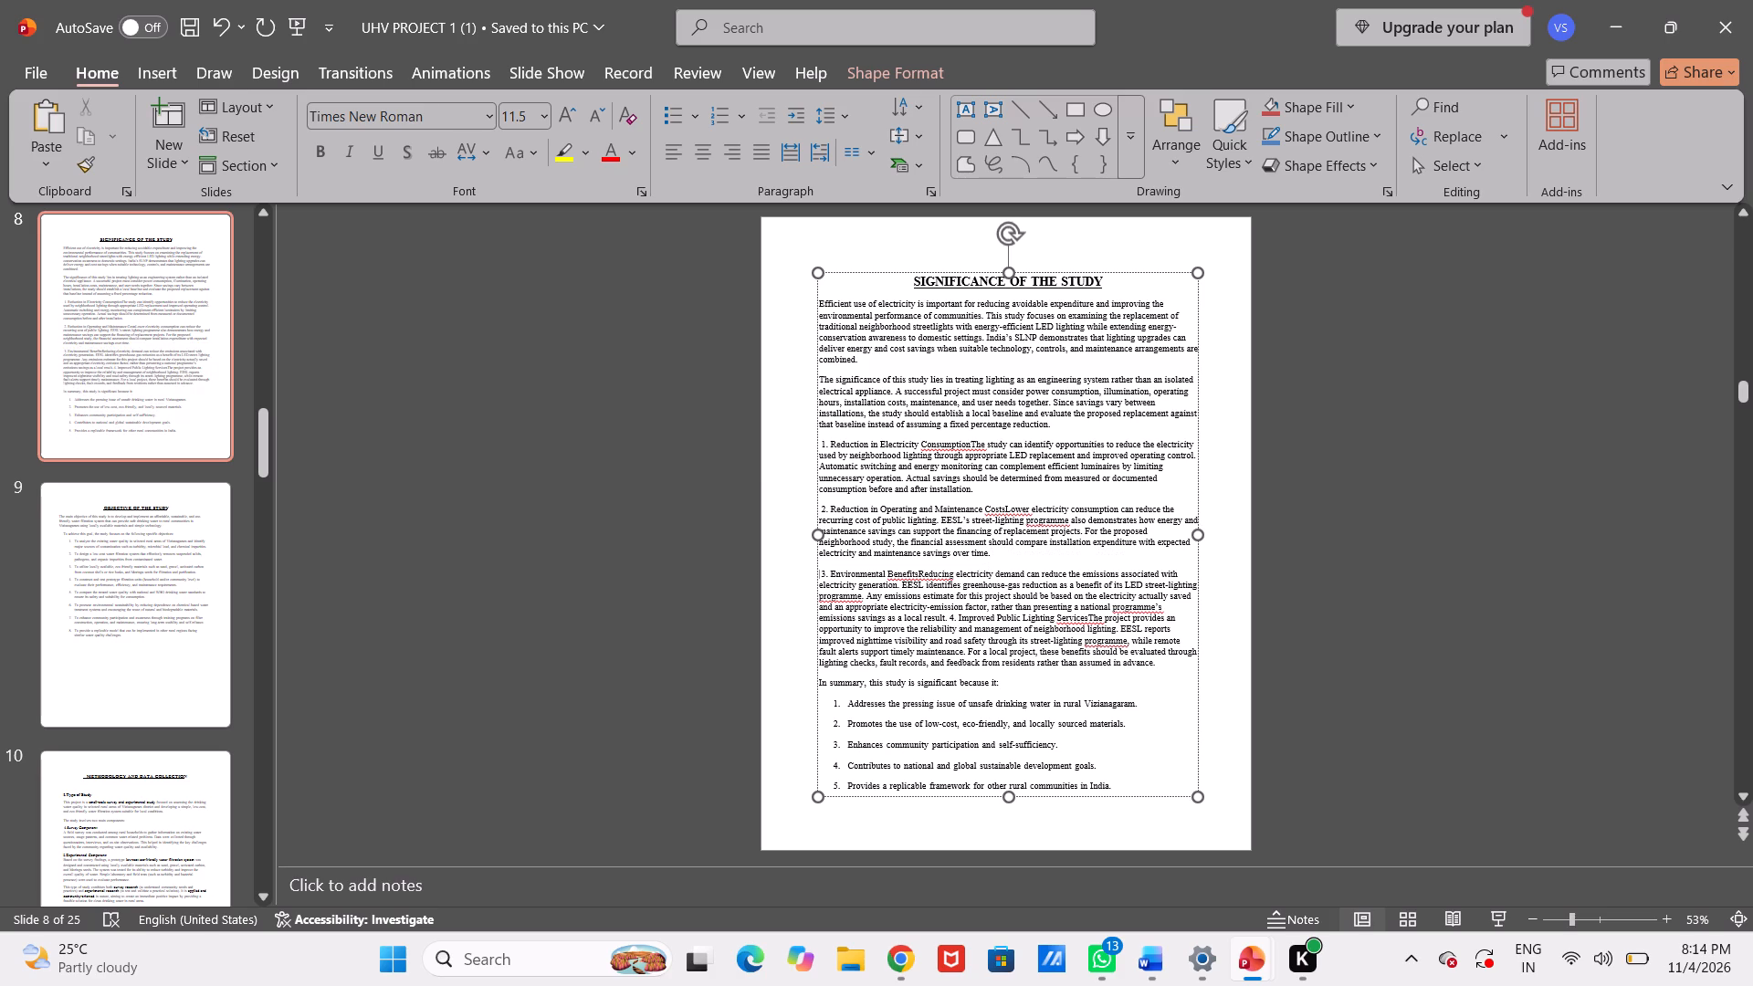
pyautogui.click(947, 615)
pyautogui.press('Return')
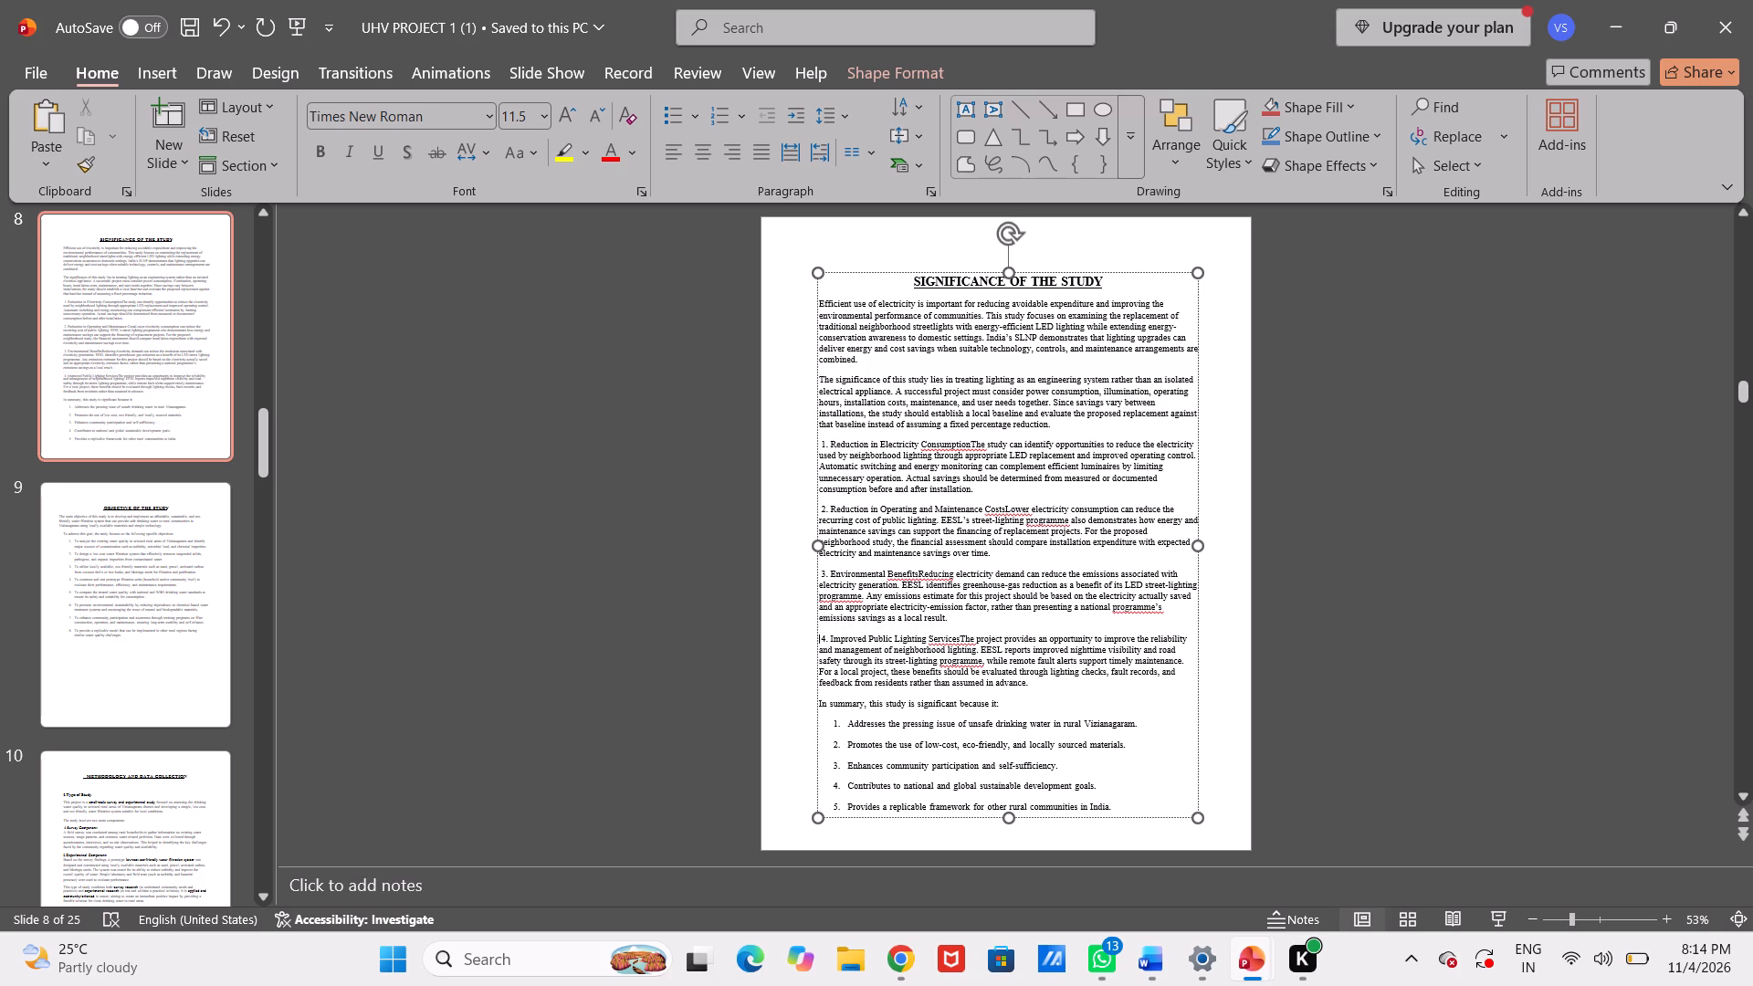
pyautogui.scroll(-1, 967, 650)
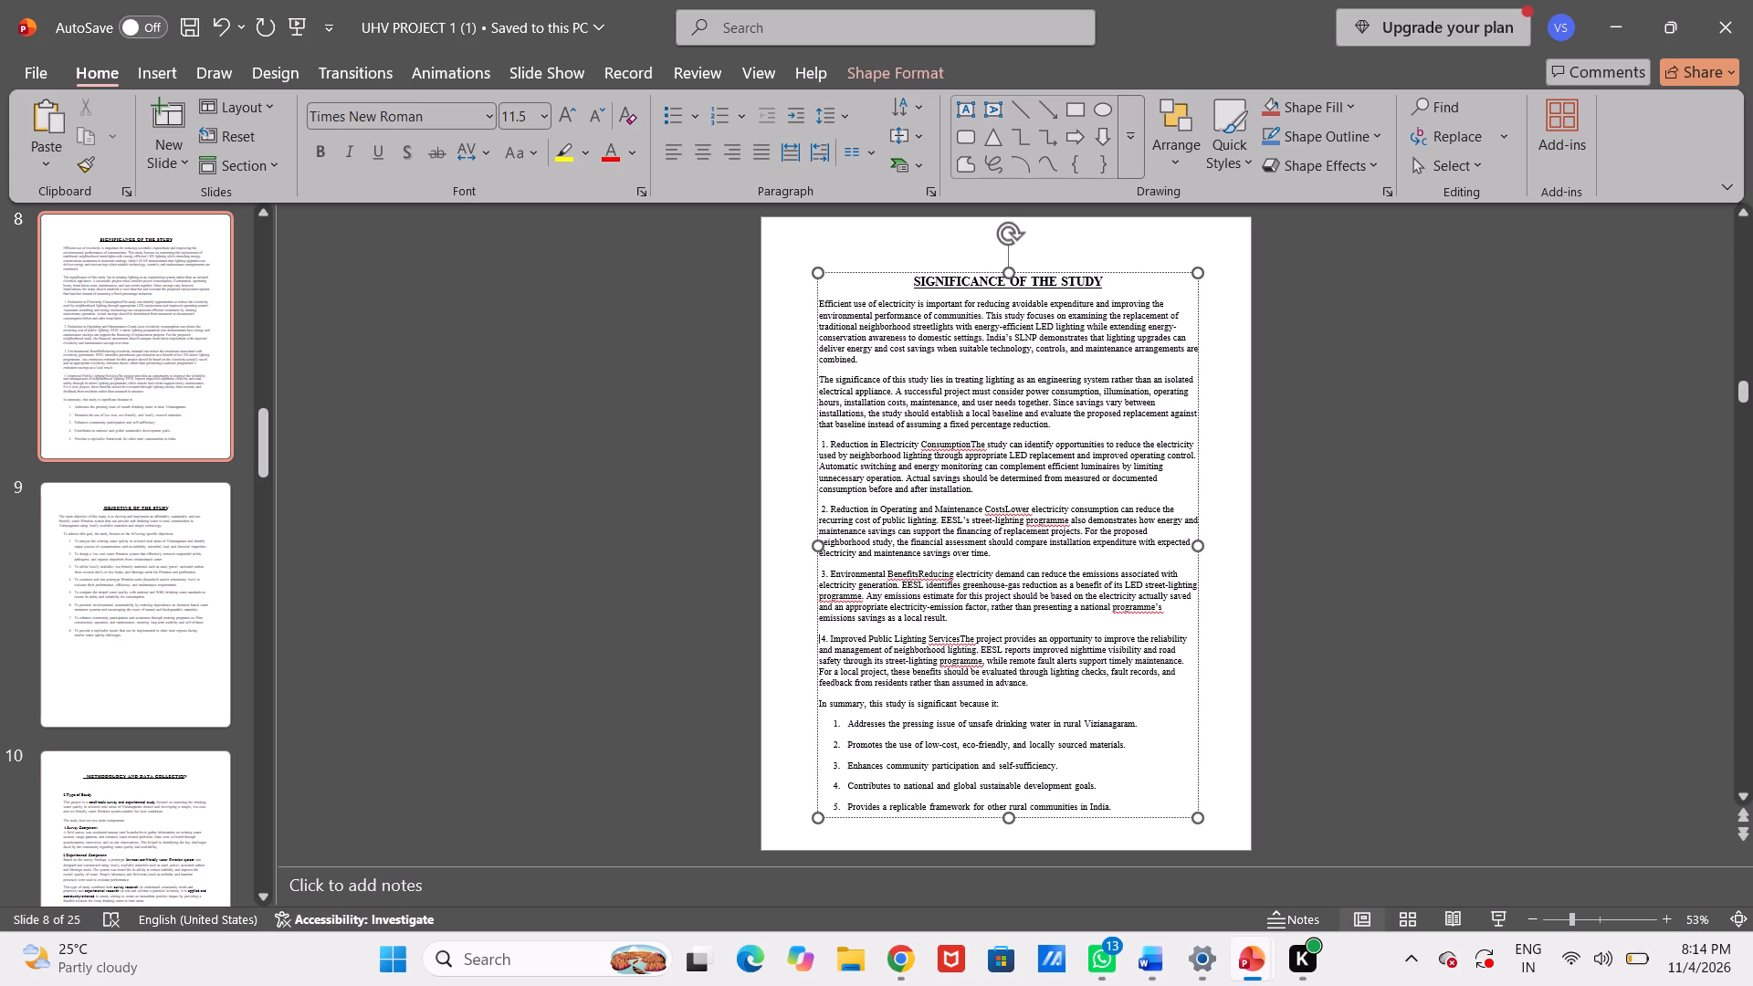
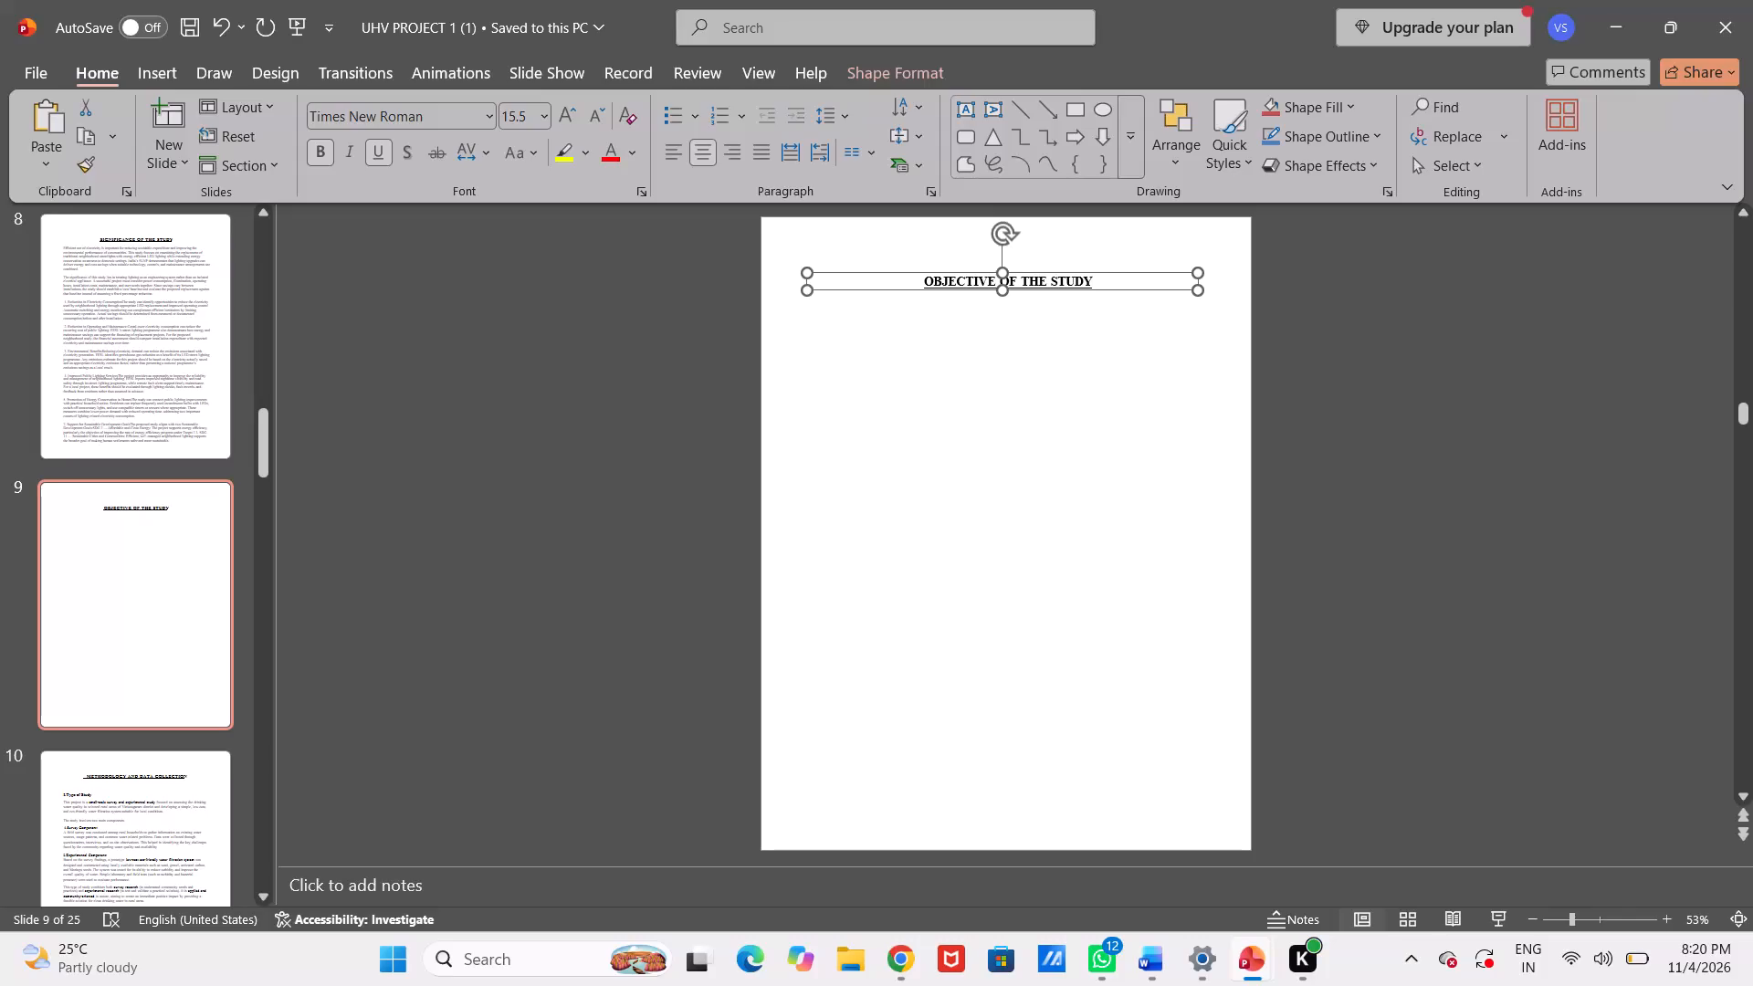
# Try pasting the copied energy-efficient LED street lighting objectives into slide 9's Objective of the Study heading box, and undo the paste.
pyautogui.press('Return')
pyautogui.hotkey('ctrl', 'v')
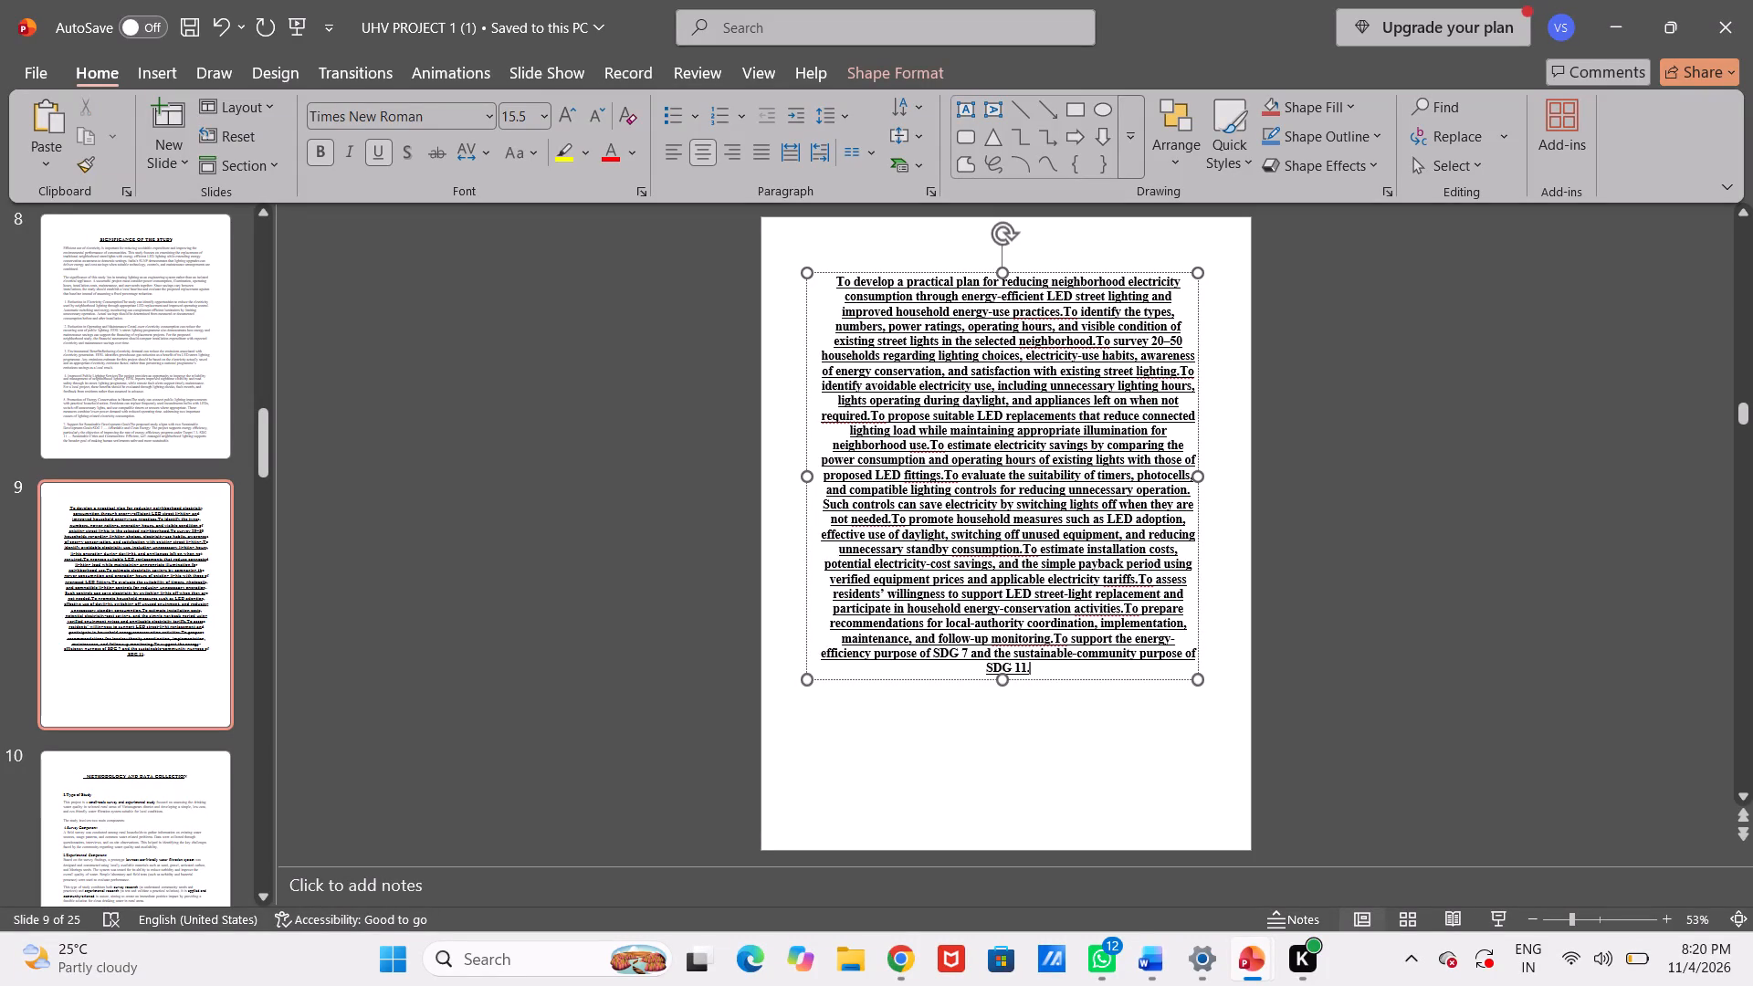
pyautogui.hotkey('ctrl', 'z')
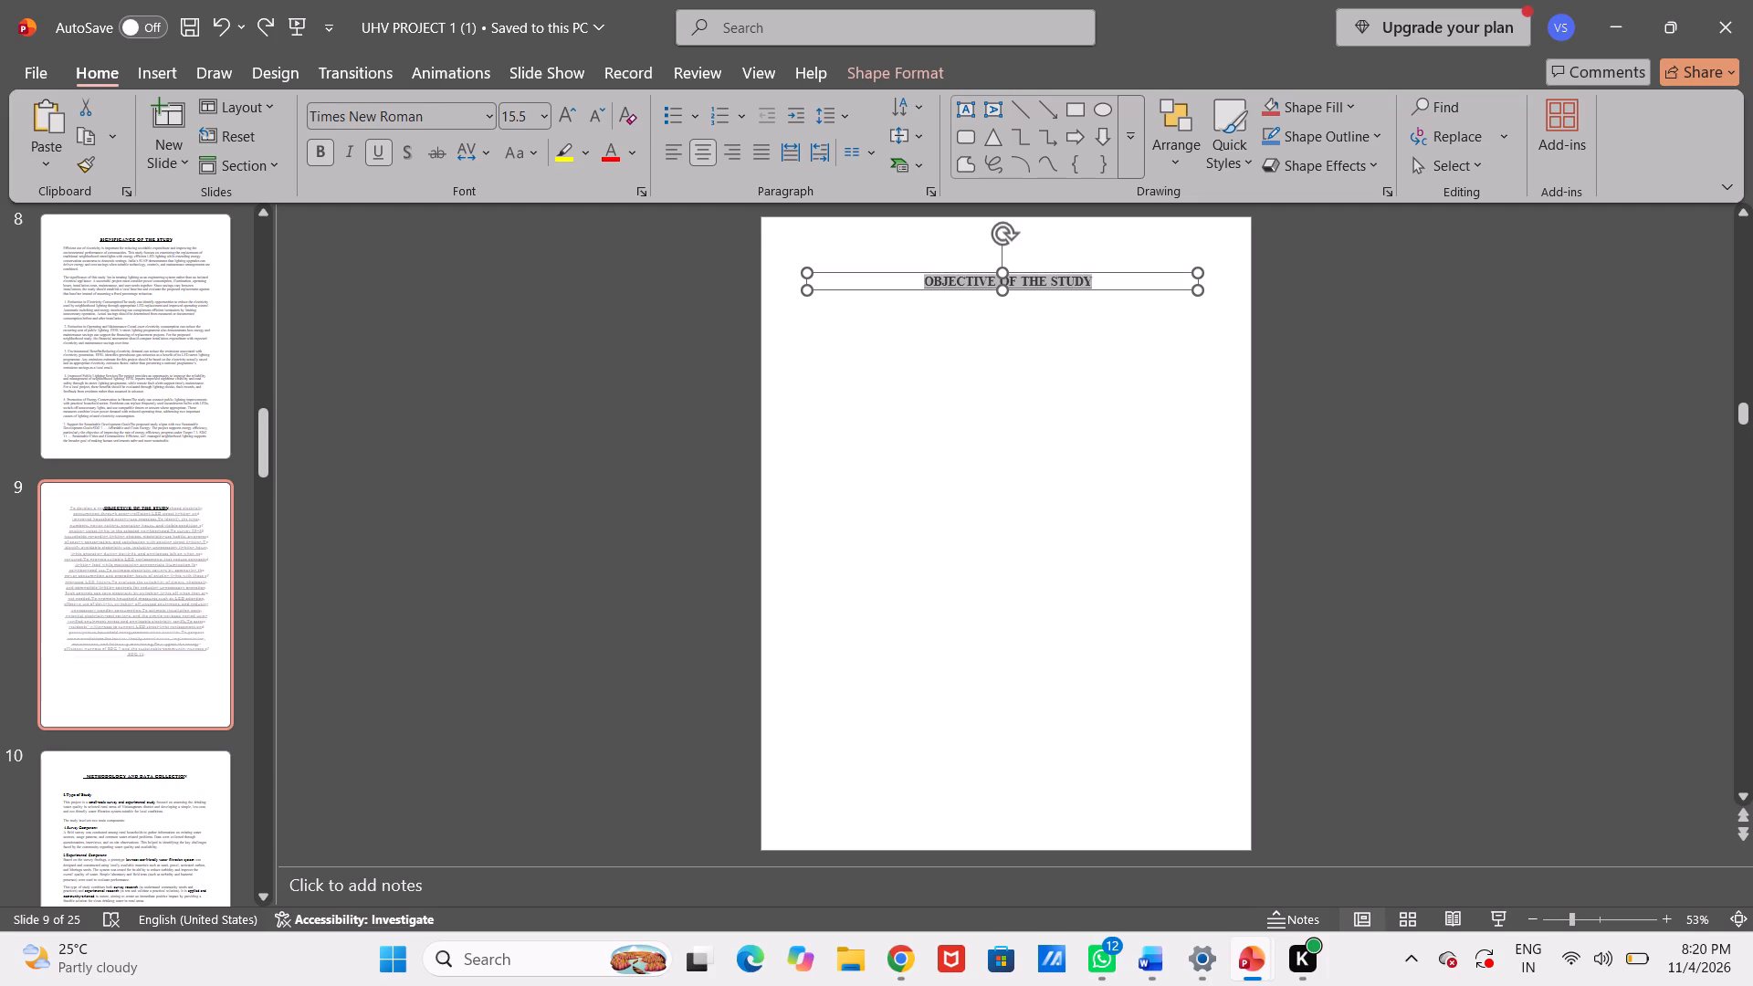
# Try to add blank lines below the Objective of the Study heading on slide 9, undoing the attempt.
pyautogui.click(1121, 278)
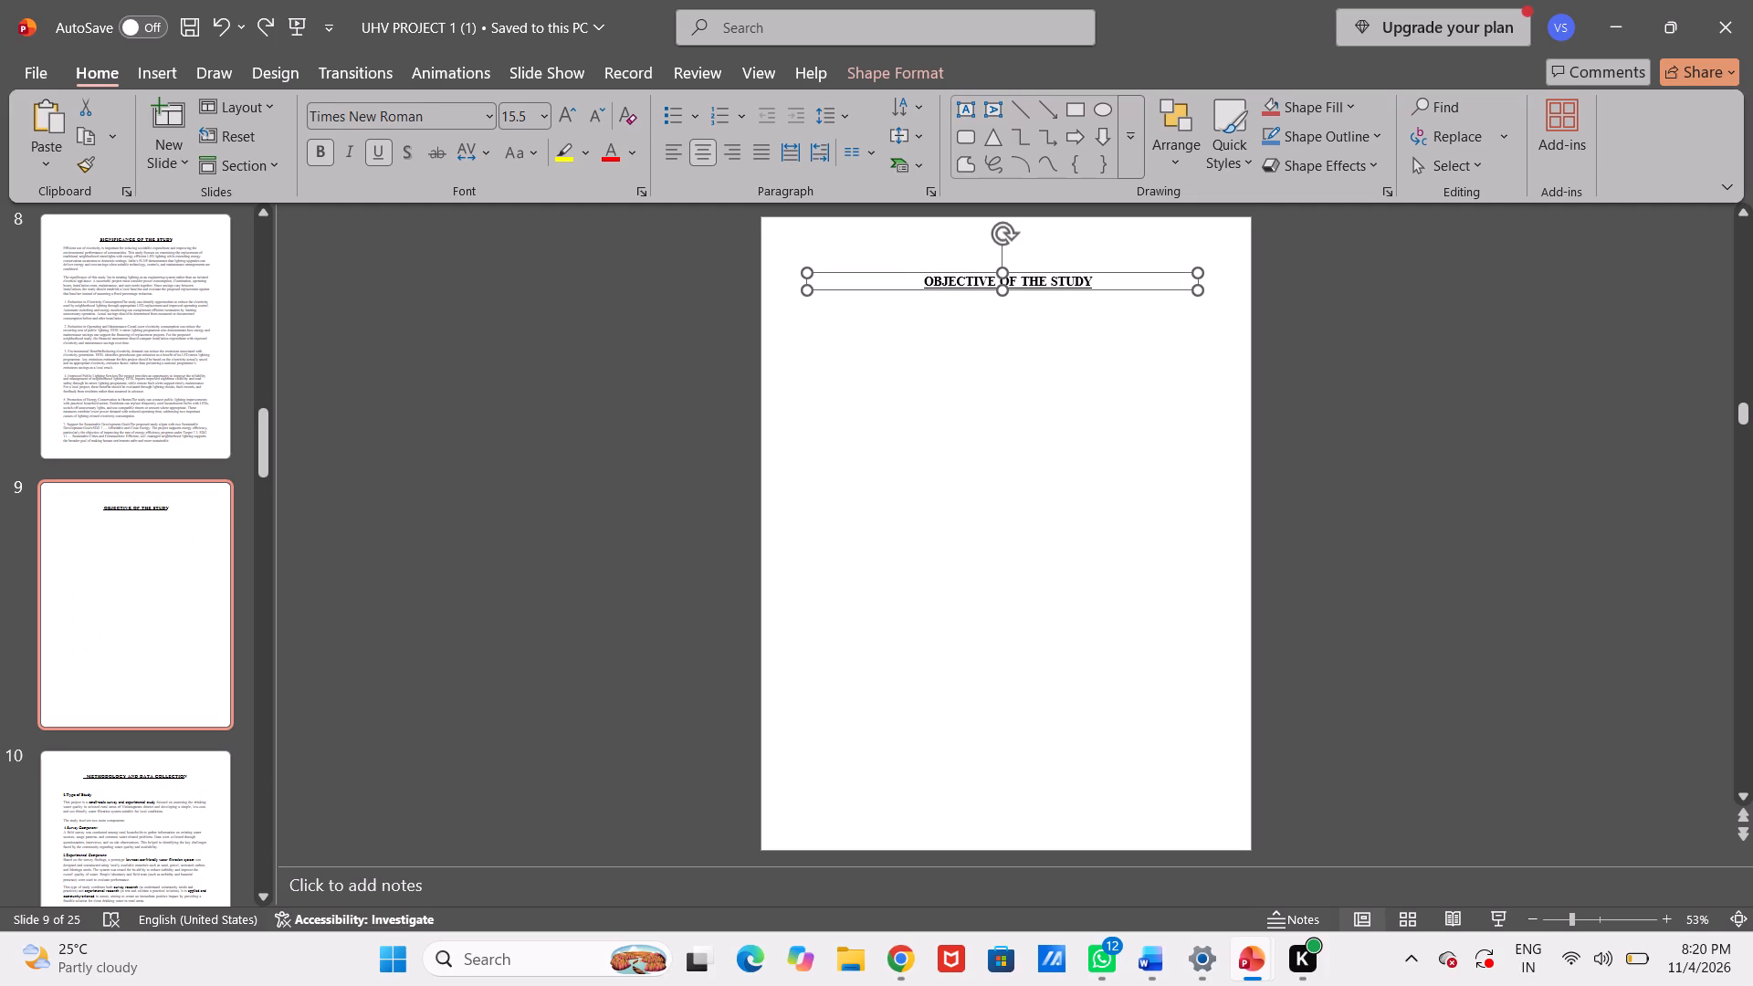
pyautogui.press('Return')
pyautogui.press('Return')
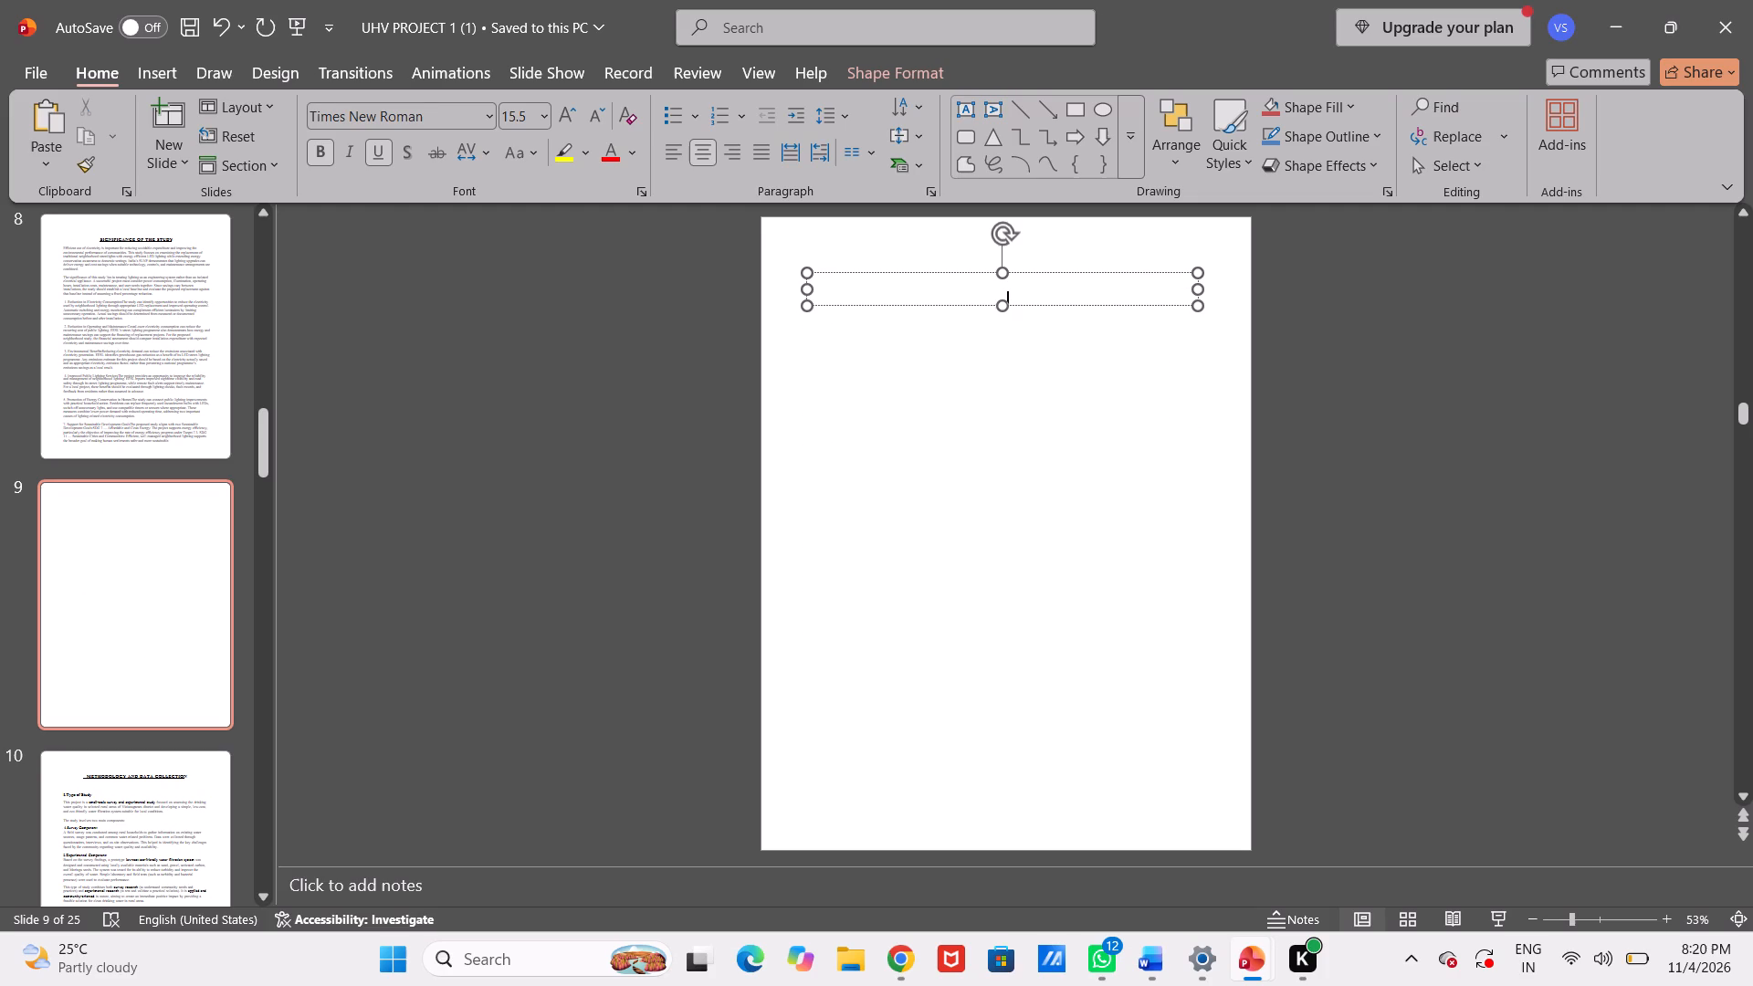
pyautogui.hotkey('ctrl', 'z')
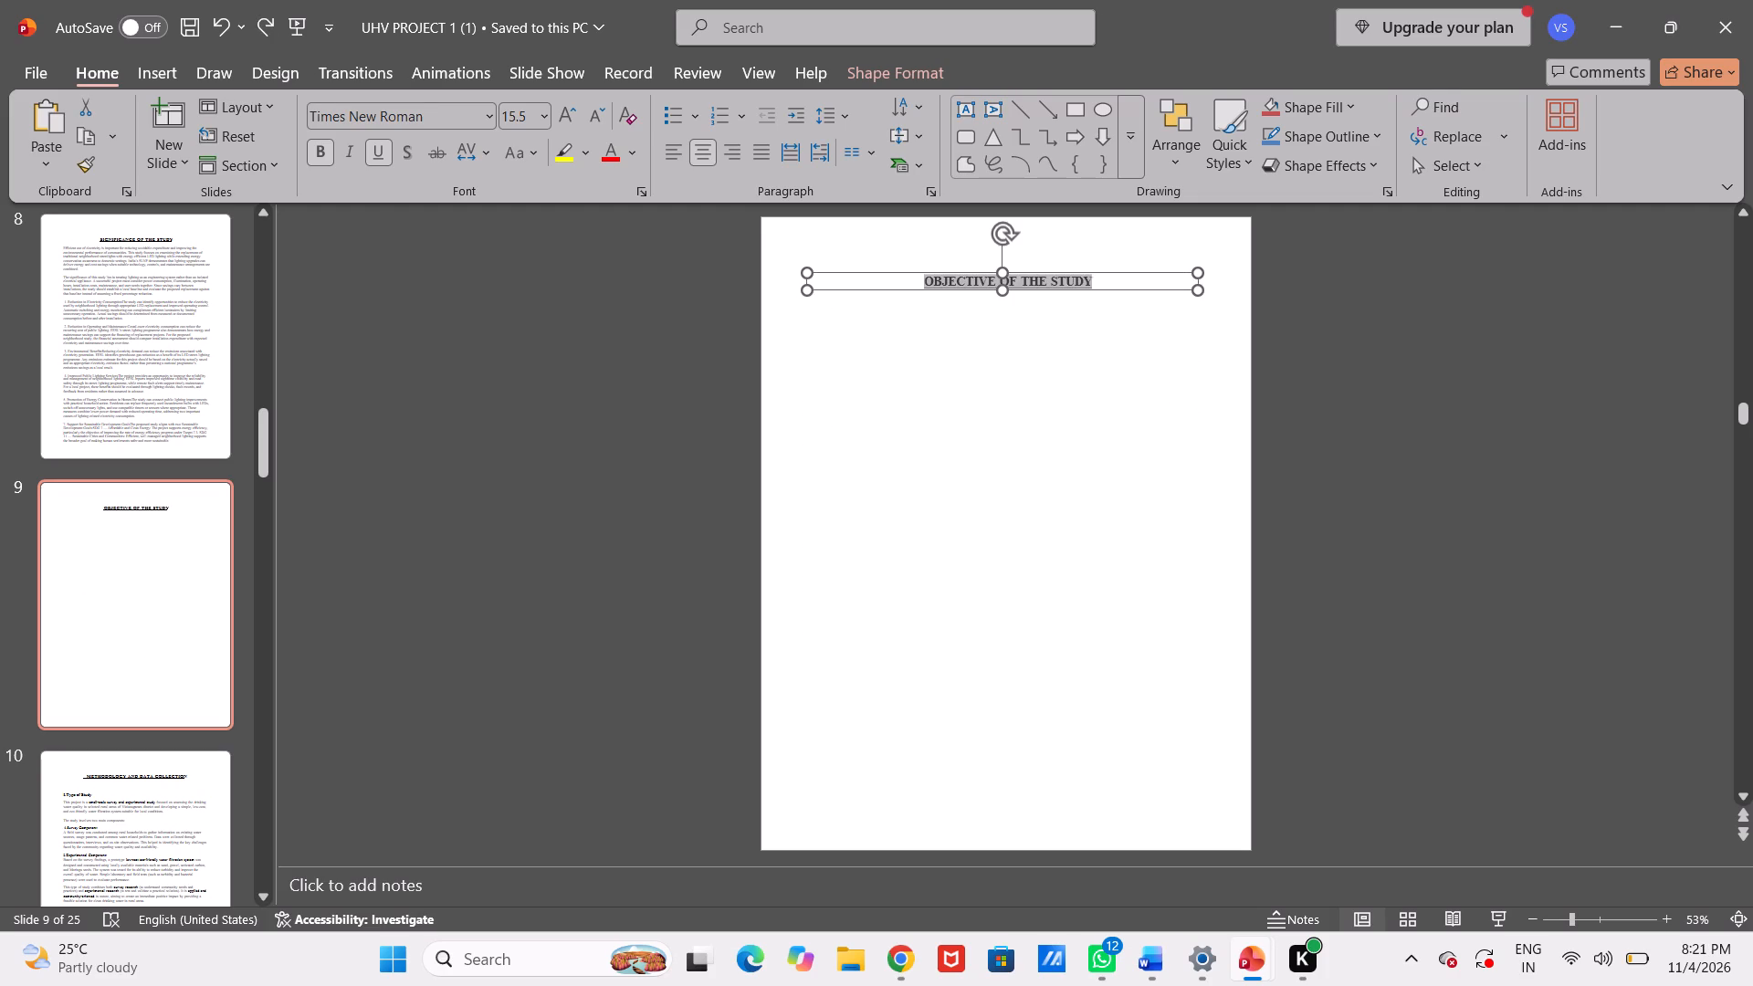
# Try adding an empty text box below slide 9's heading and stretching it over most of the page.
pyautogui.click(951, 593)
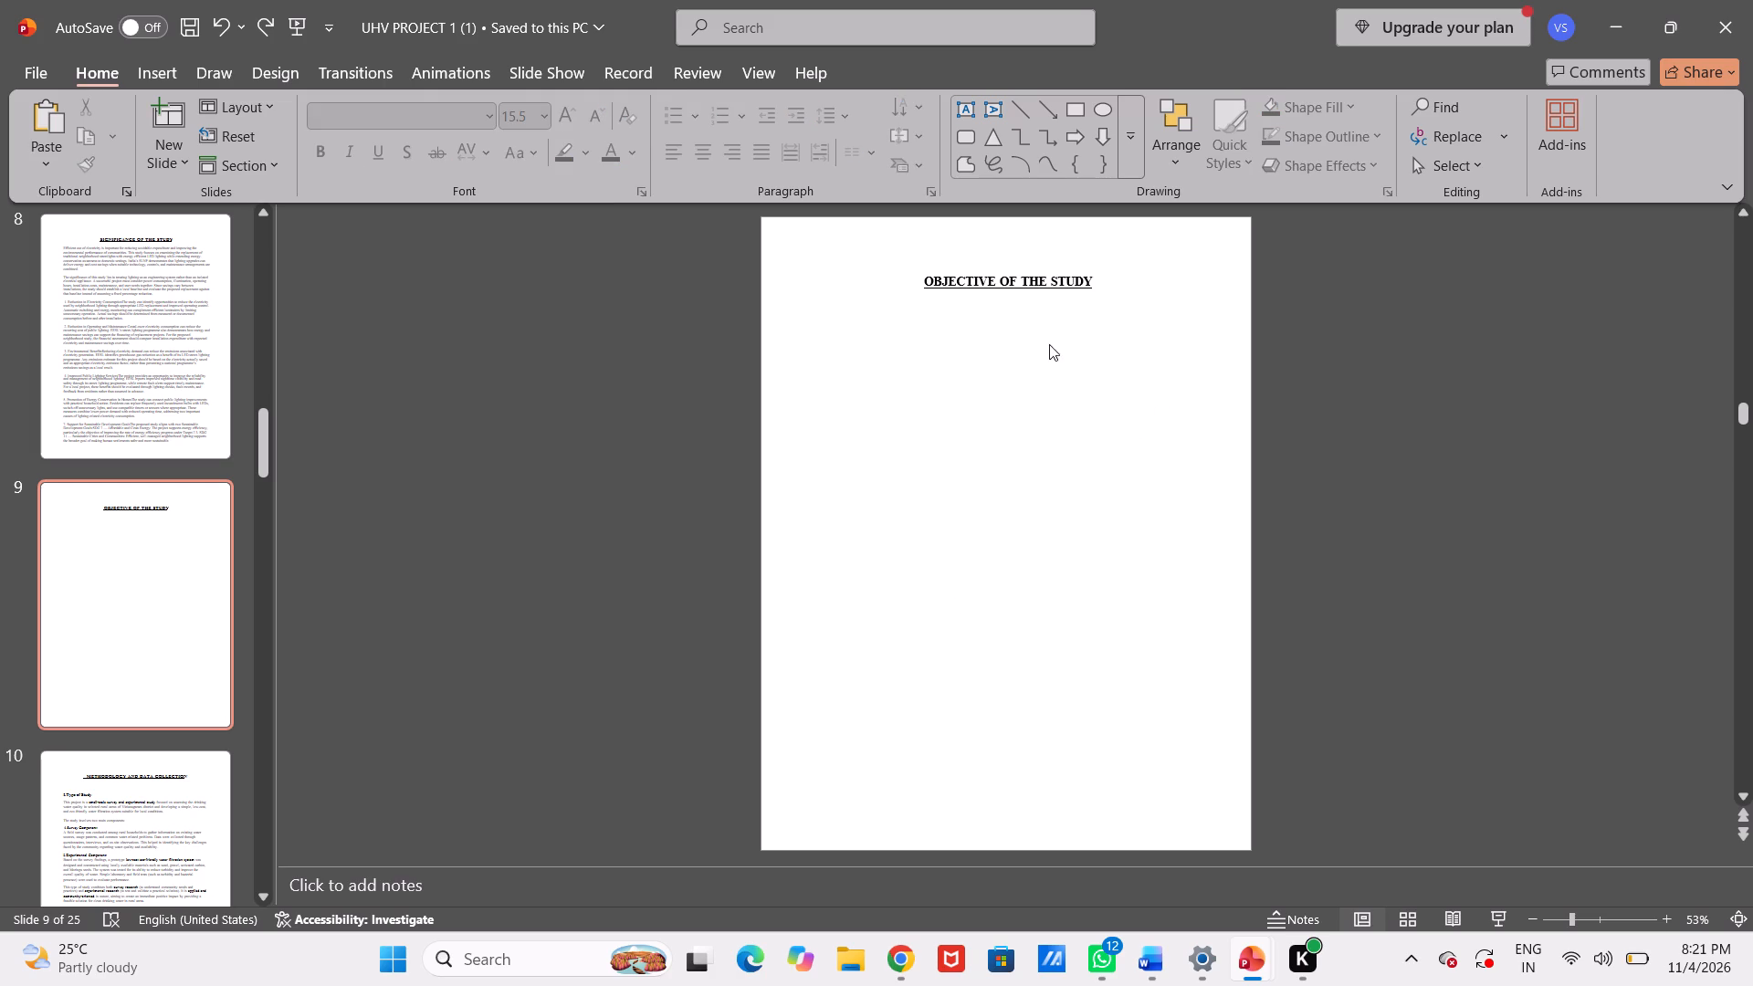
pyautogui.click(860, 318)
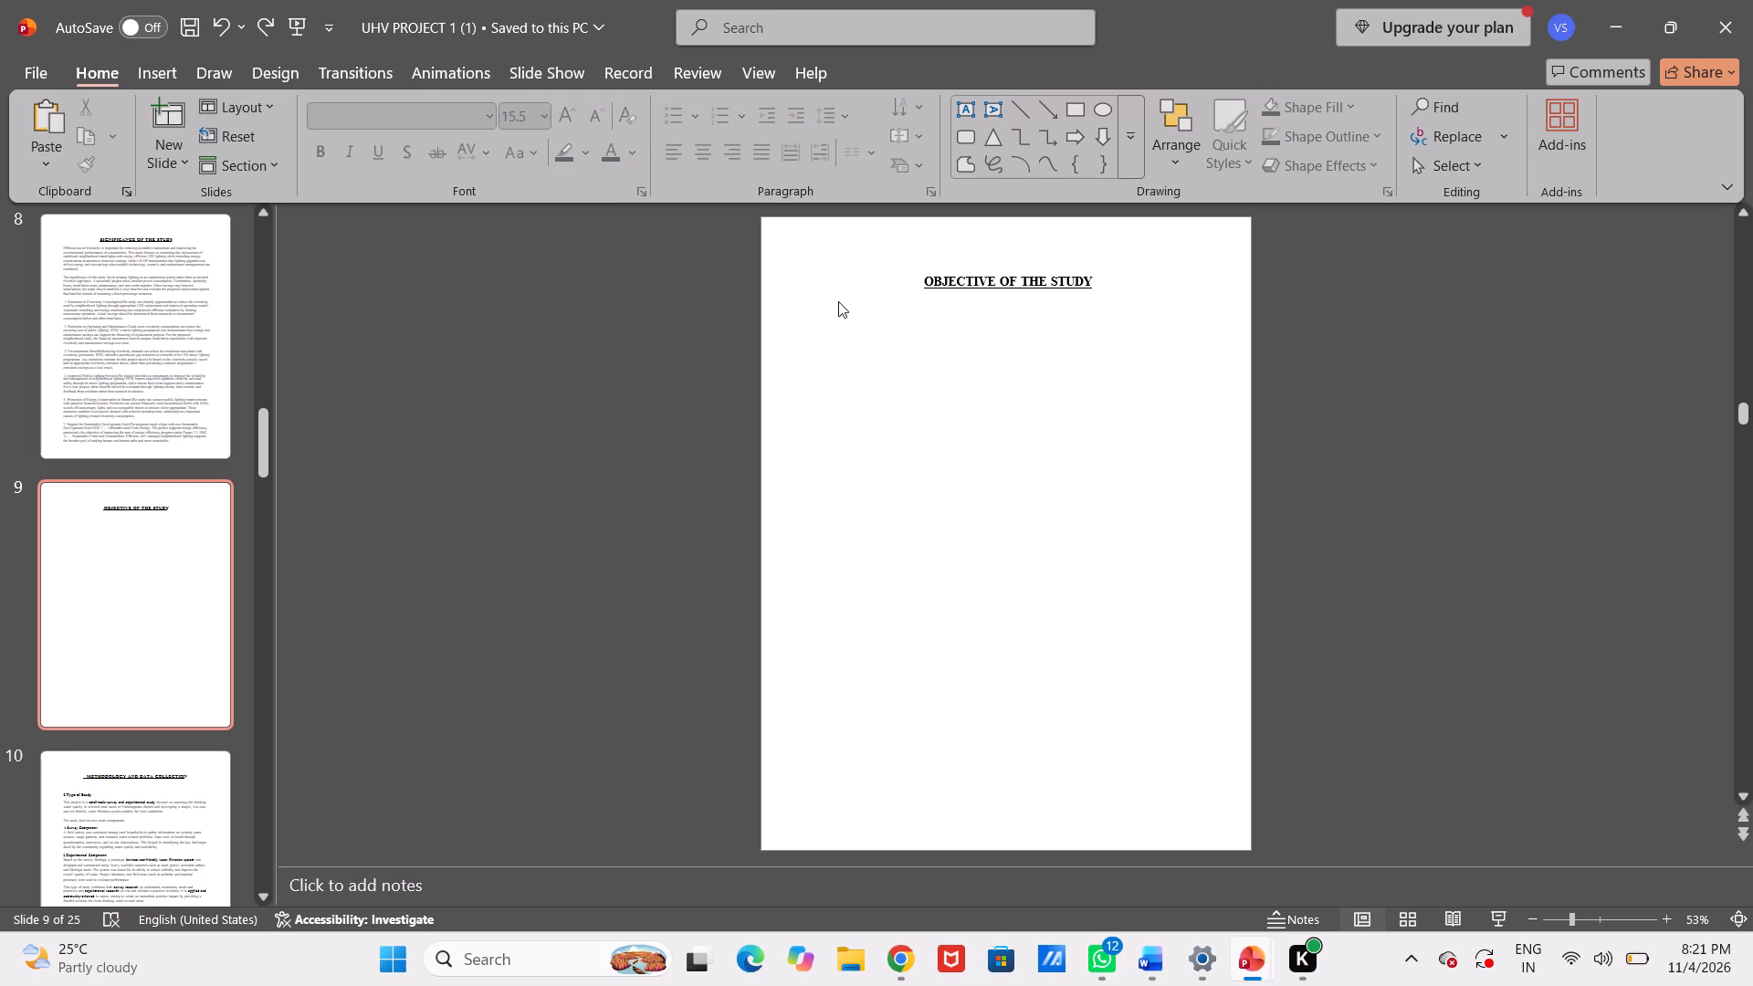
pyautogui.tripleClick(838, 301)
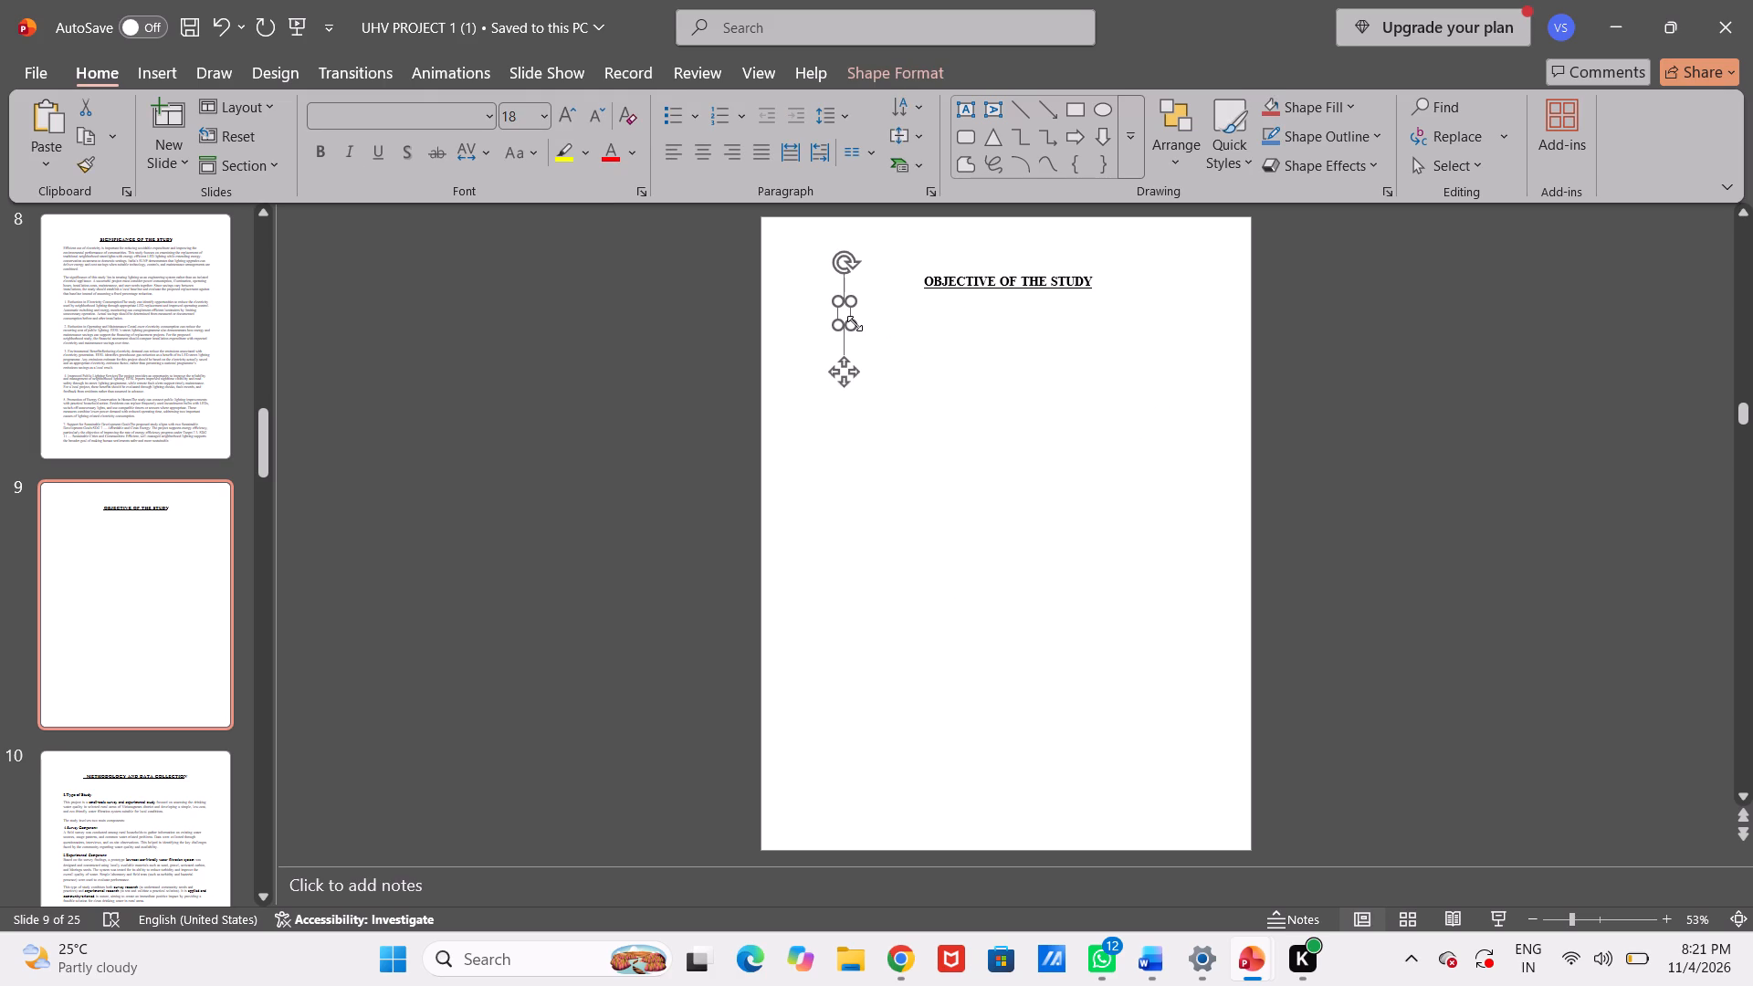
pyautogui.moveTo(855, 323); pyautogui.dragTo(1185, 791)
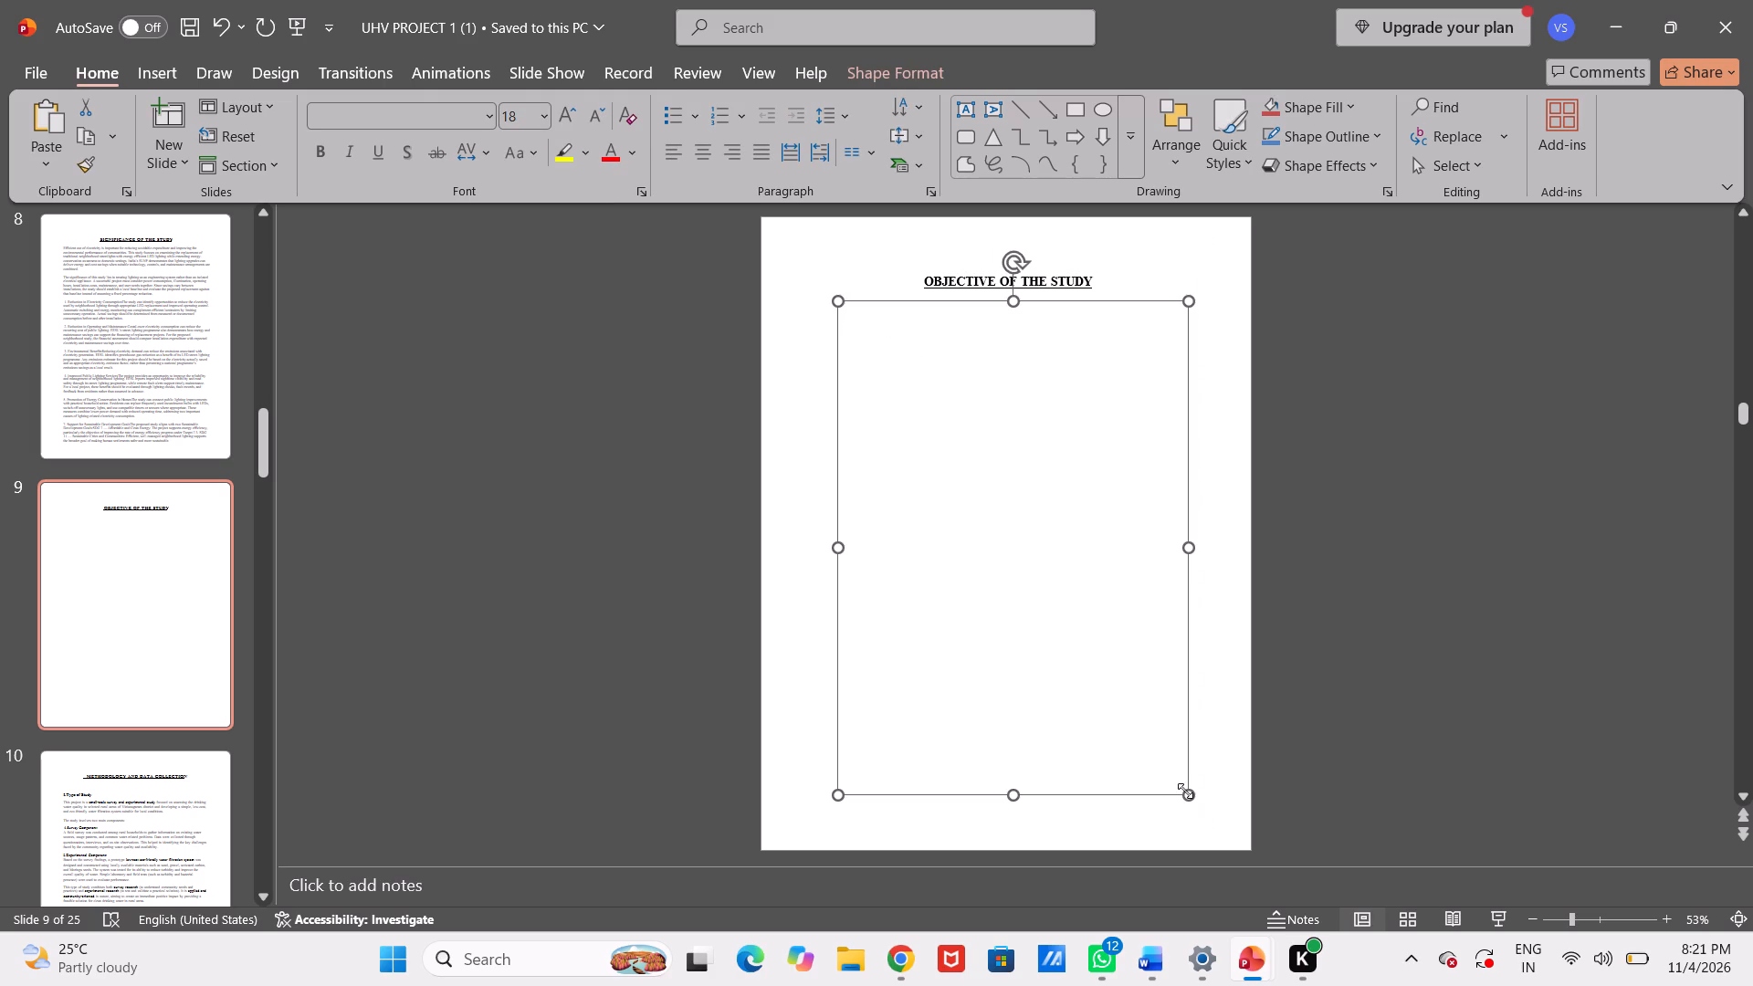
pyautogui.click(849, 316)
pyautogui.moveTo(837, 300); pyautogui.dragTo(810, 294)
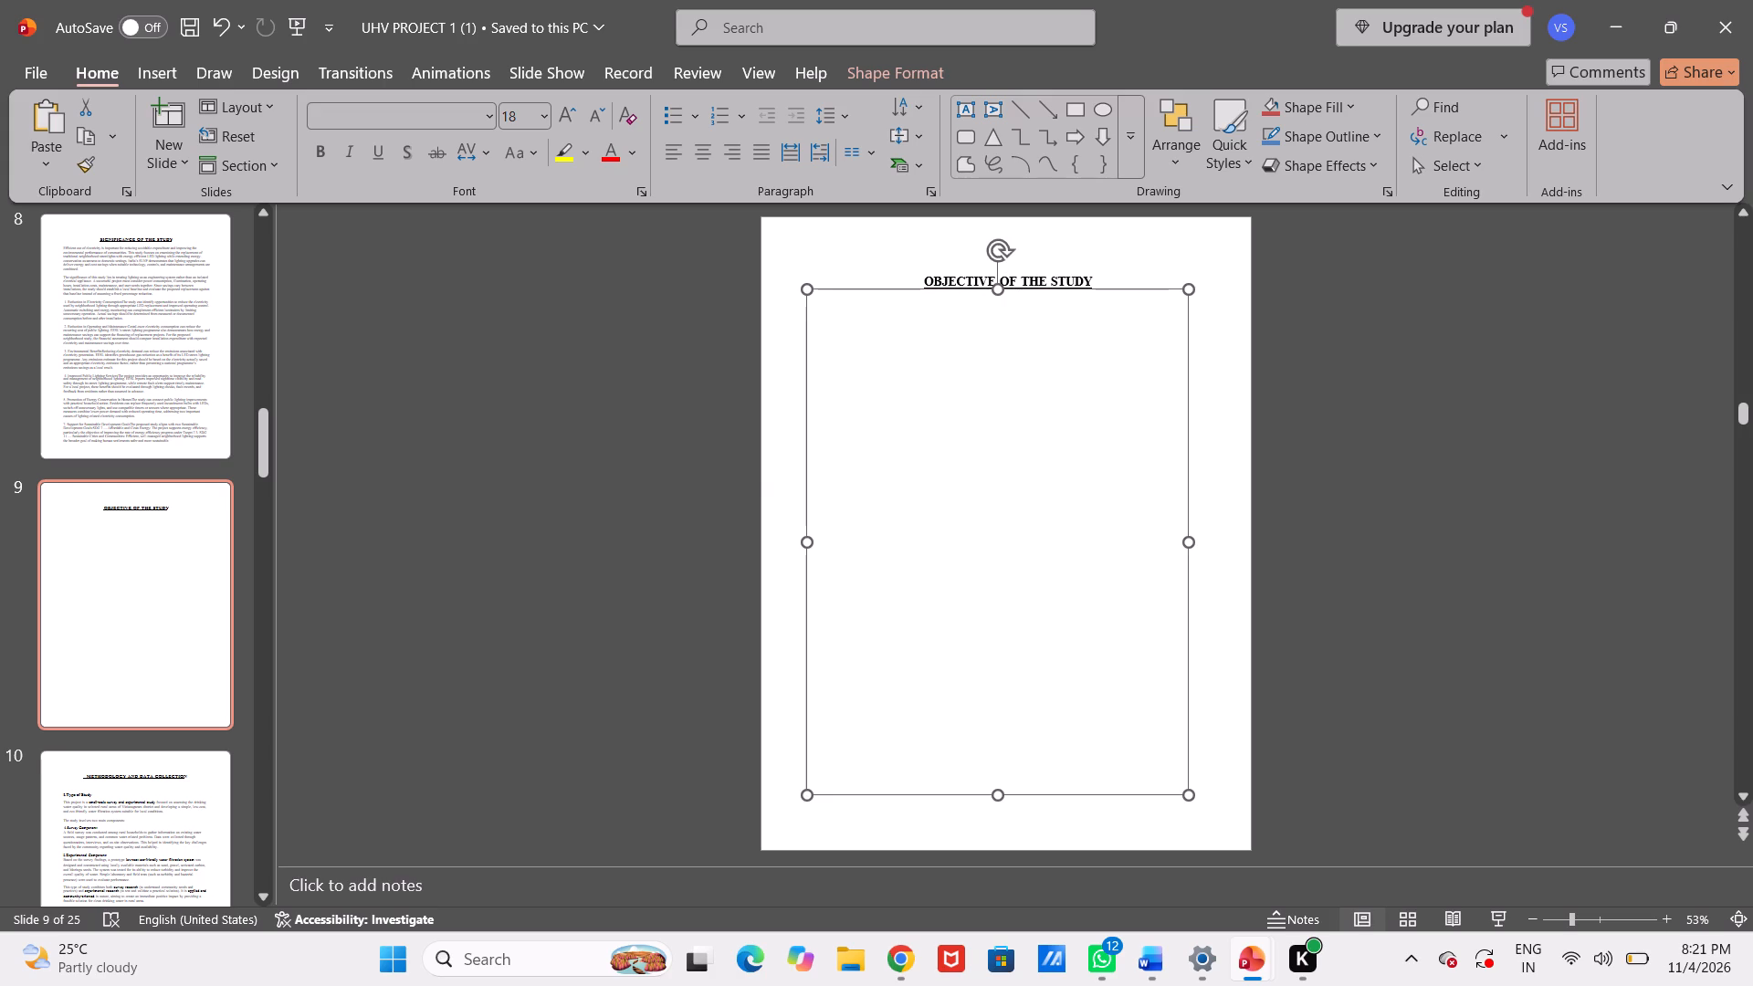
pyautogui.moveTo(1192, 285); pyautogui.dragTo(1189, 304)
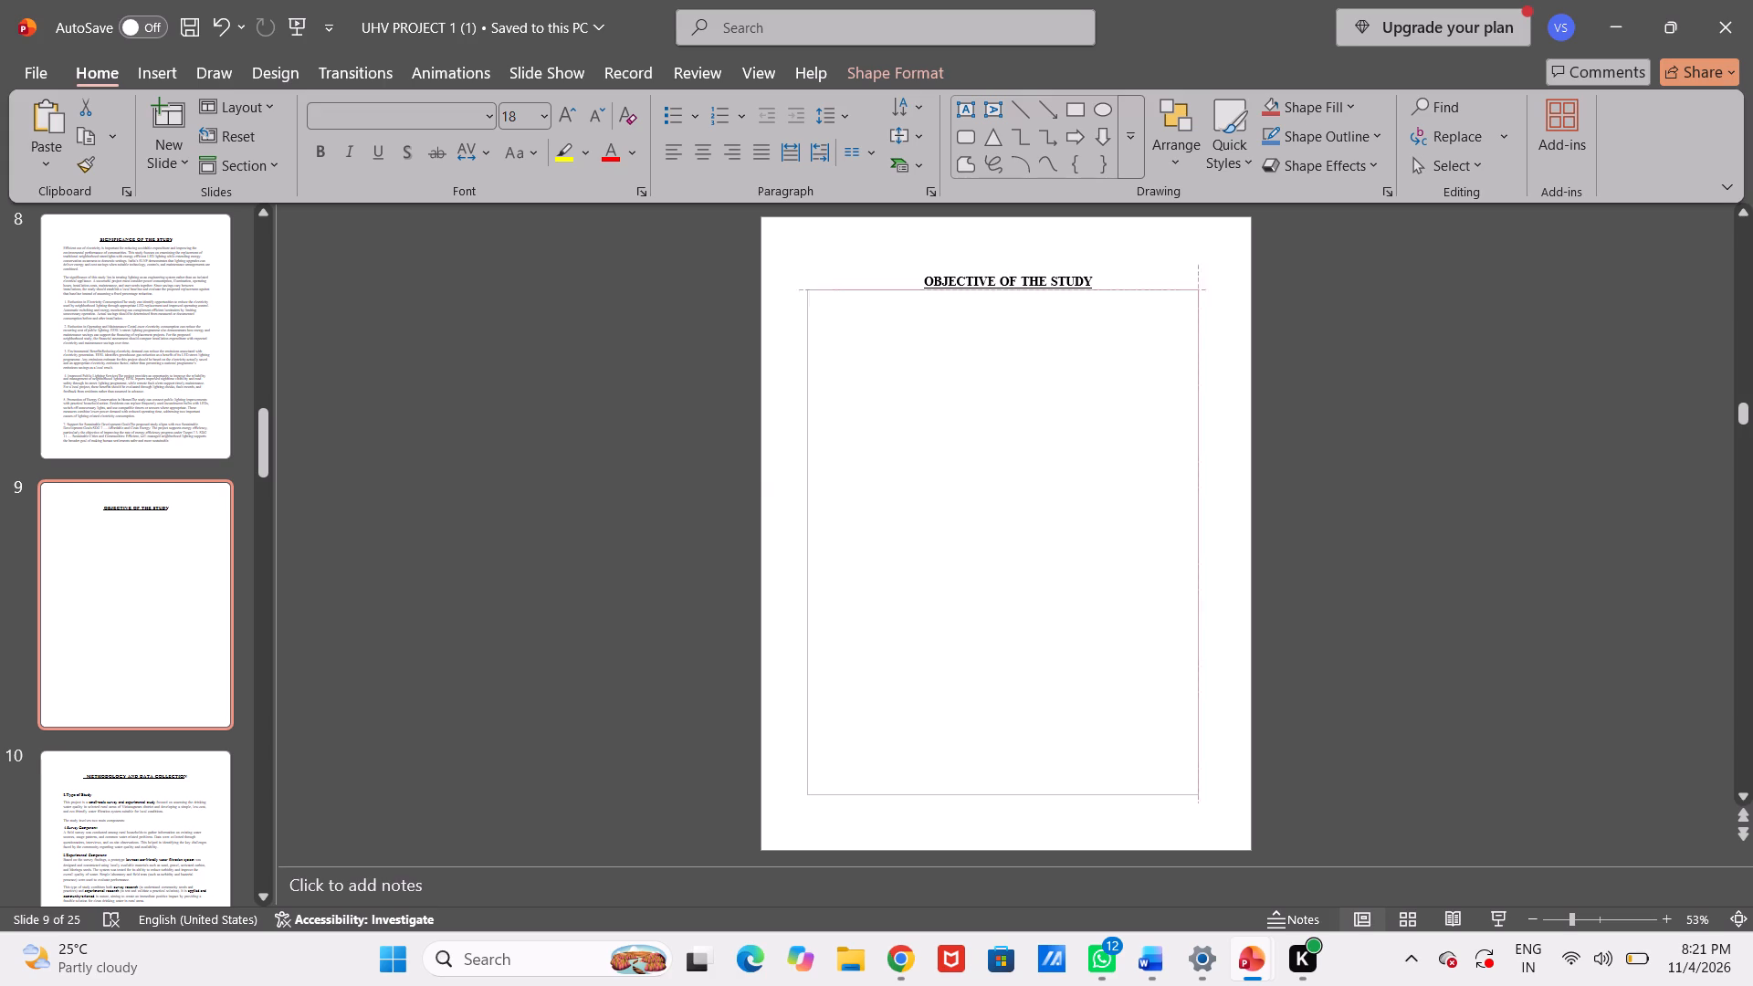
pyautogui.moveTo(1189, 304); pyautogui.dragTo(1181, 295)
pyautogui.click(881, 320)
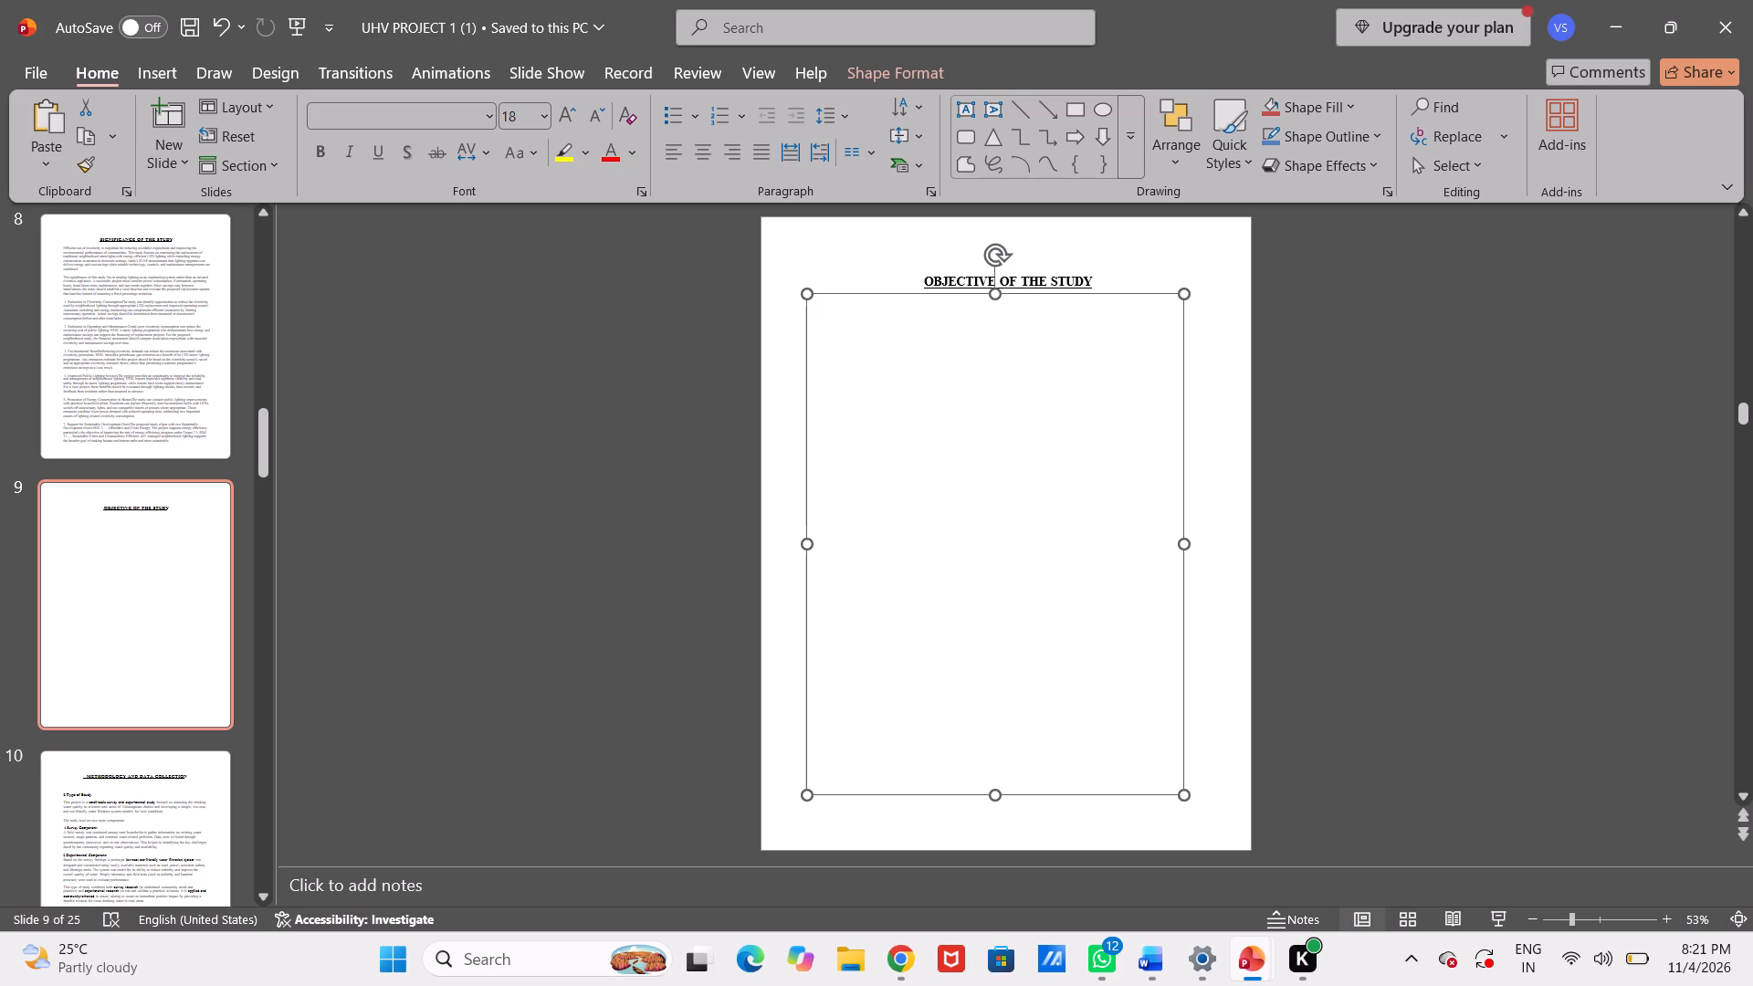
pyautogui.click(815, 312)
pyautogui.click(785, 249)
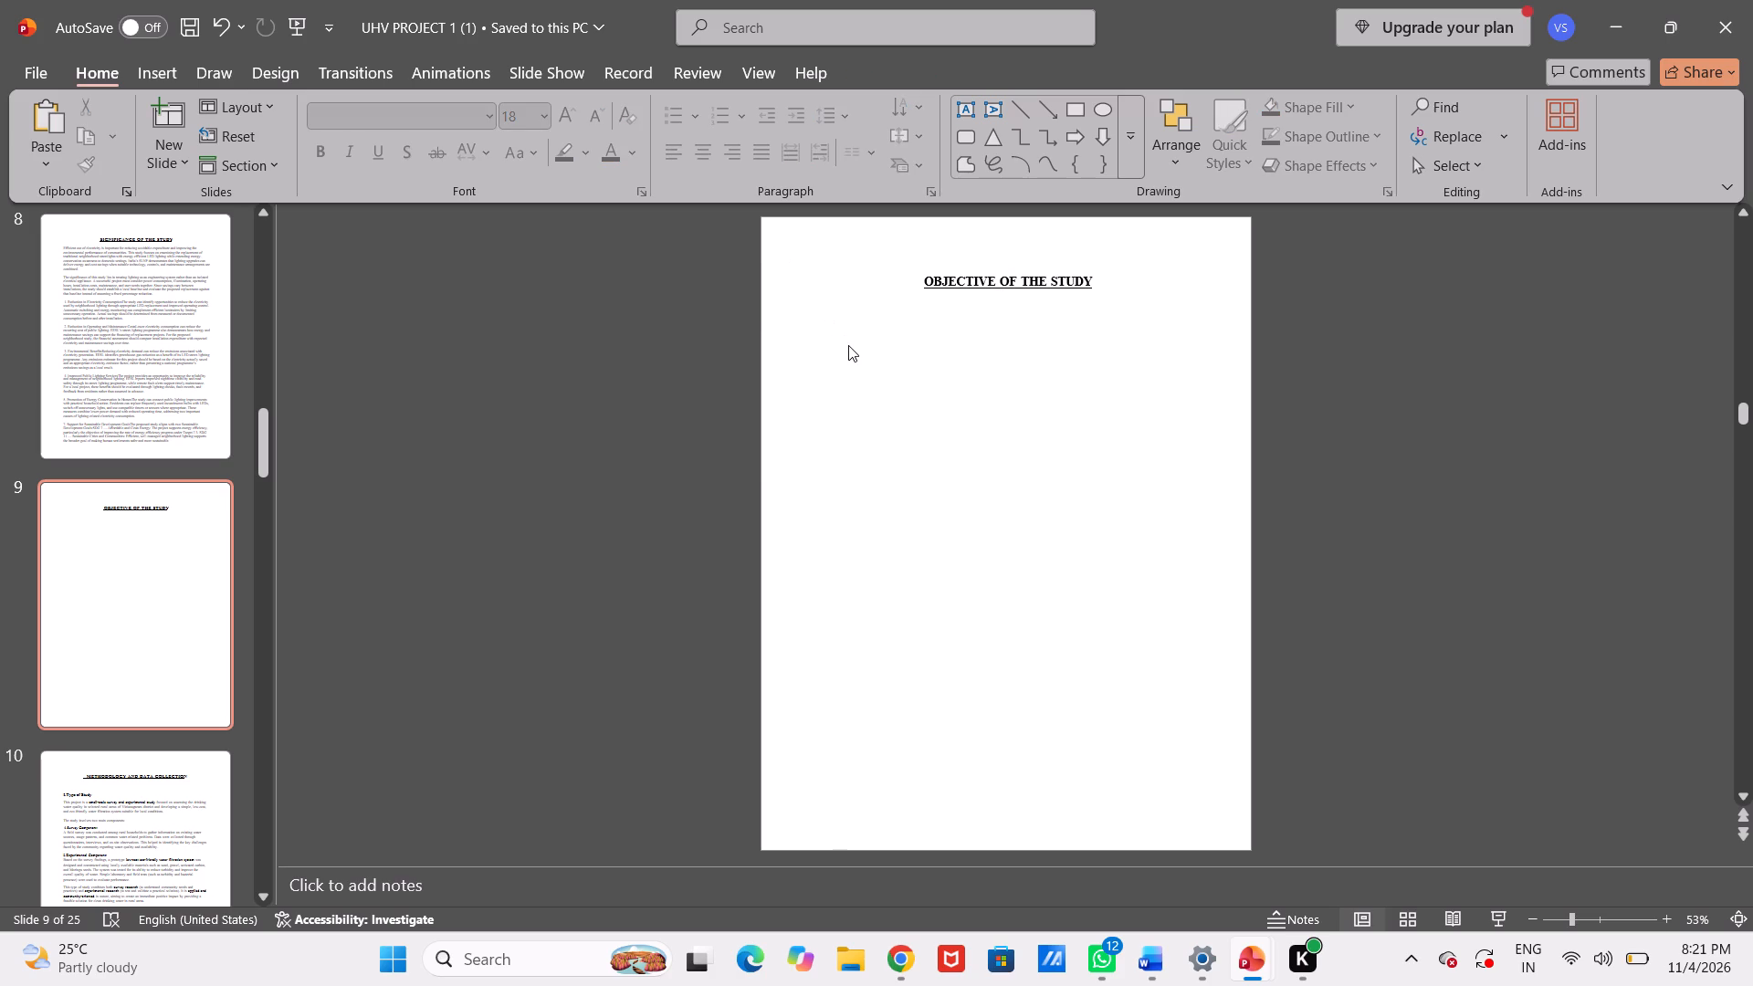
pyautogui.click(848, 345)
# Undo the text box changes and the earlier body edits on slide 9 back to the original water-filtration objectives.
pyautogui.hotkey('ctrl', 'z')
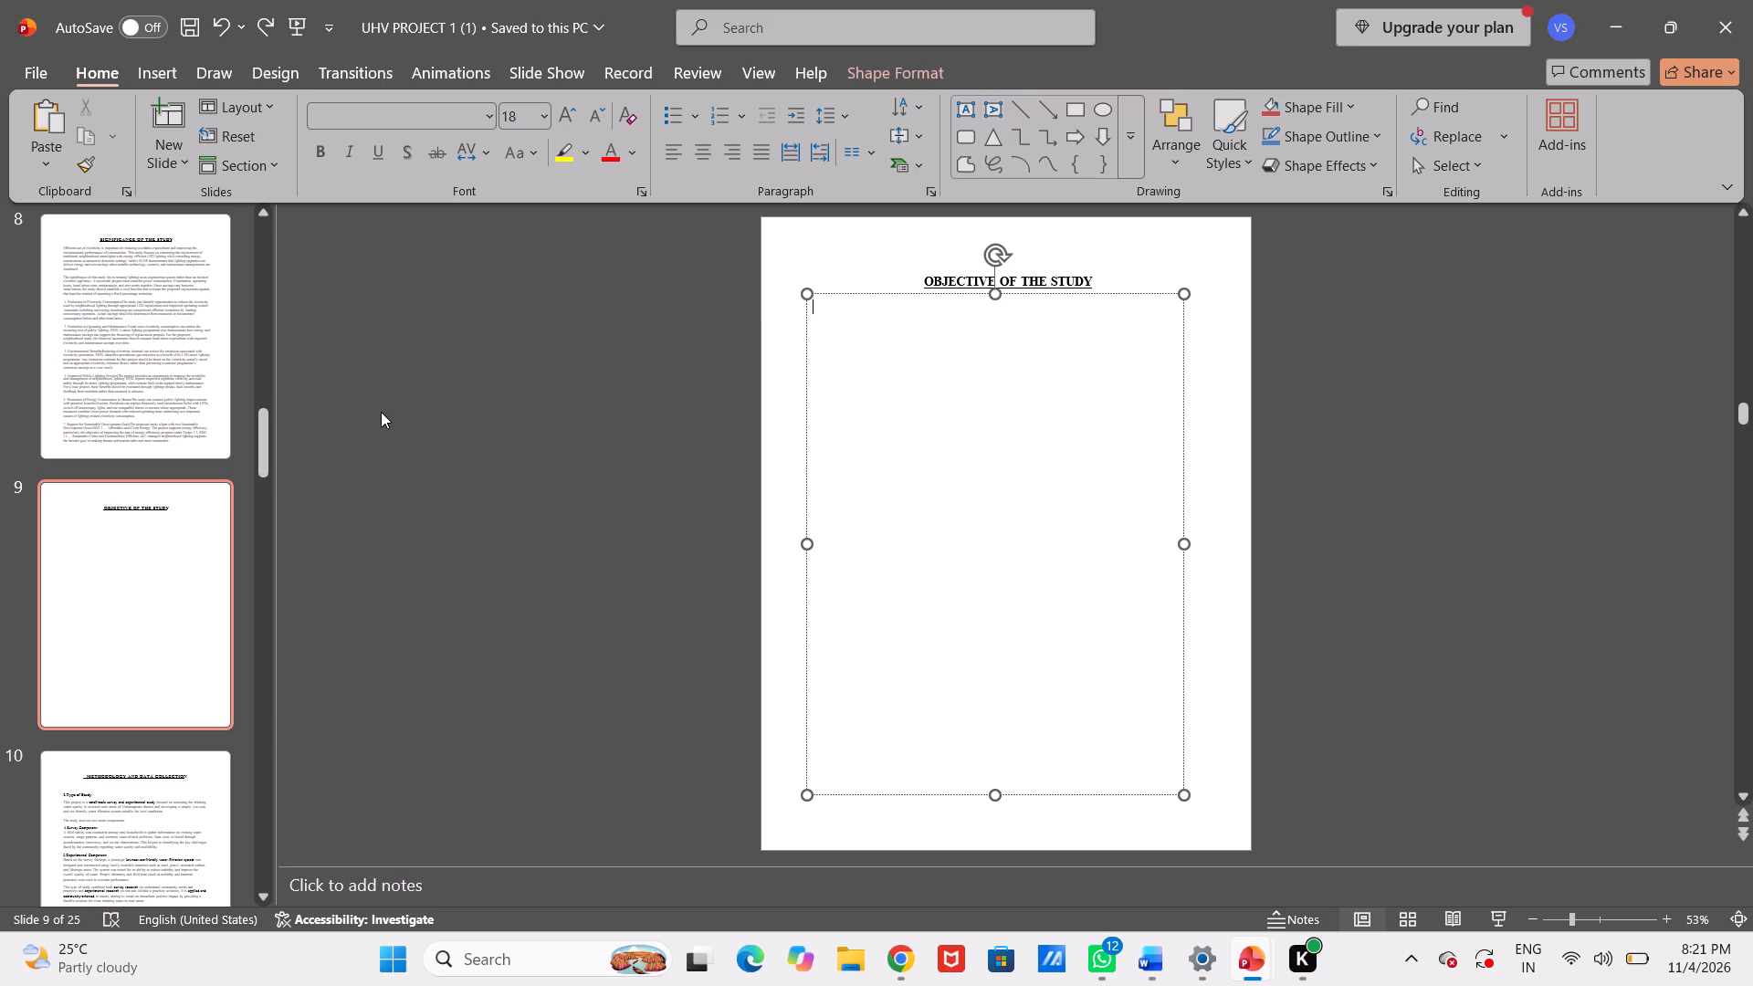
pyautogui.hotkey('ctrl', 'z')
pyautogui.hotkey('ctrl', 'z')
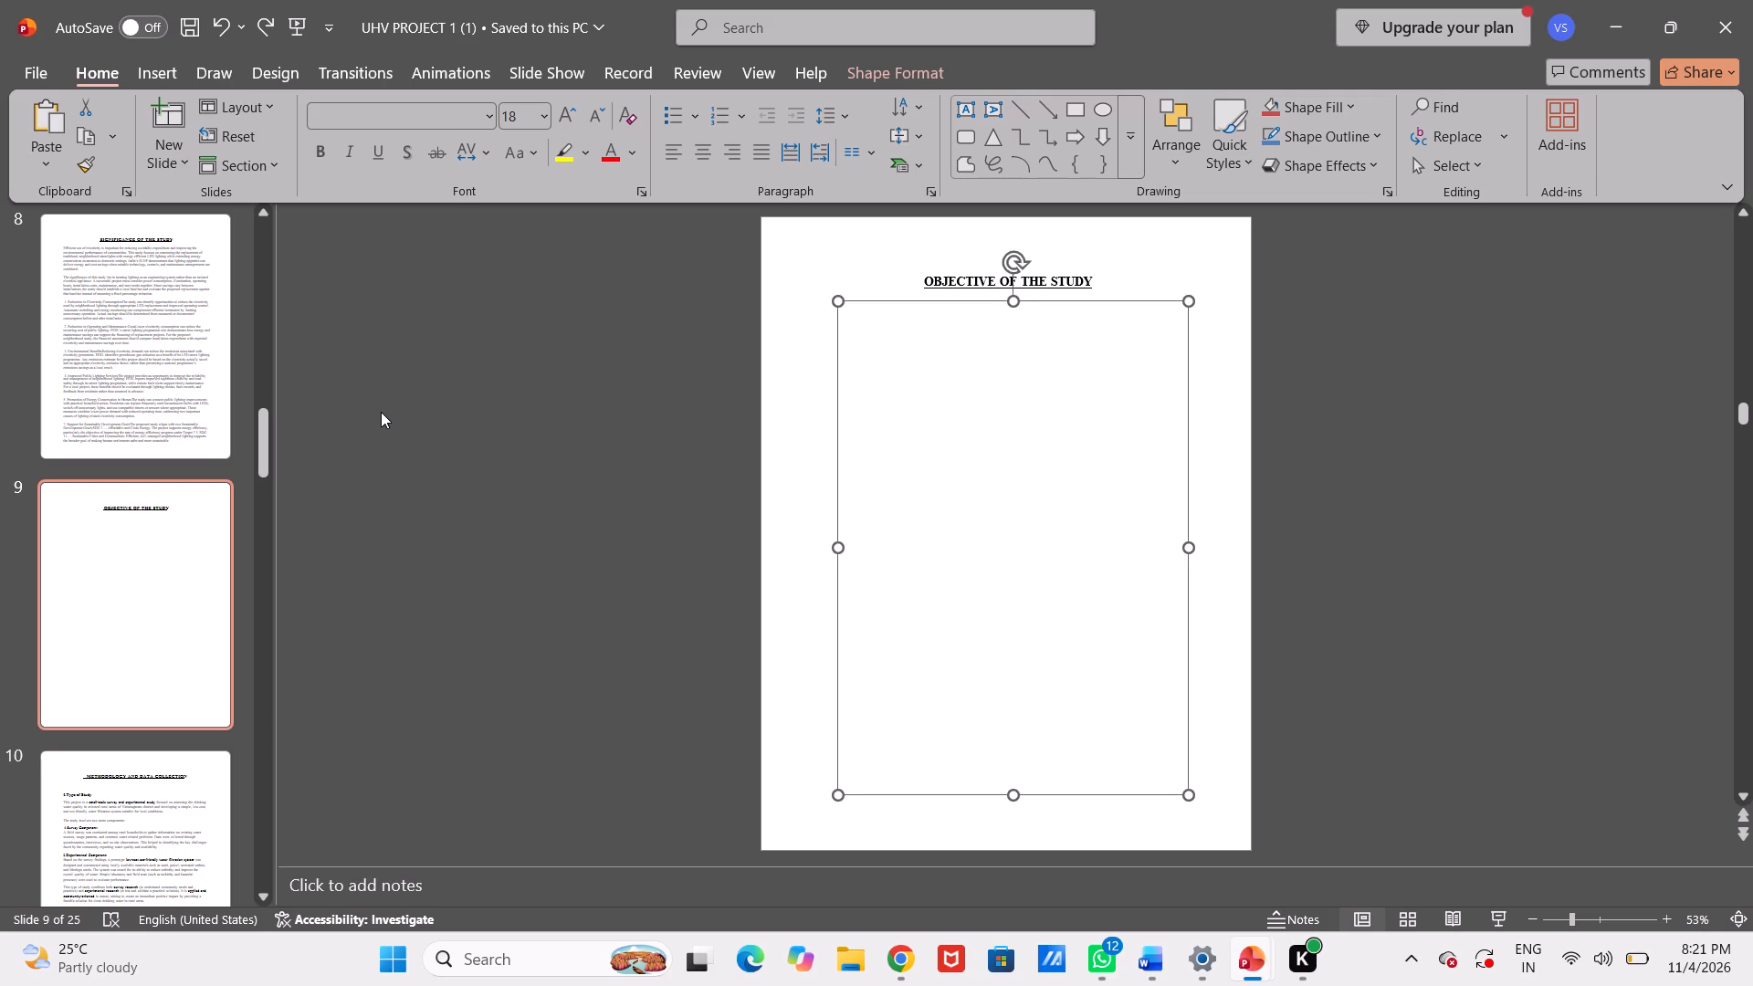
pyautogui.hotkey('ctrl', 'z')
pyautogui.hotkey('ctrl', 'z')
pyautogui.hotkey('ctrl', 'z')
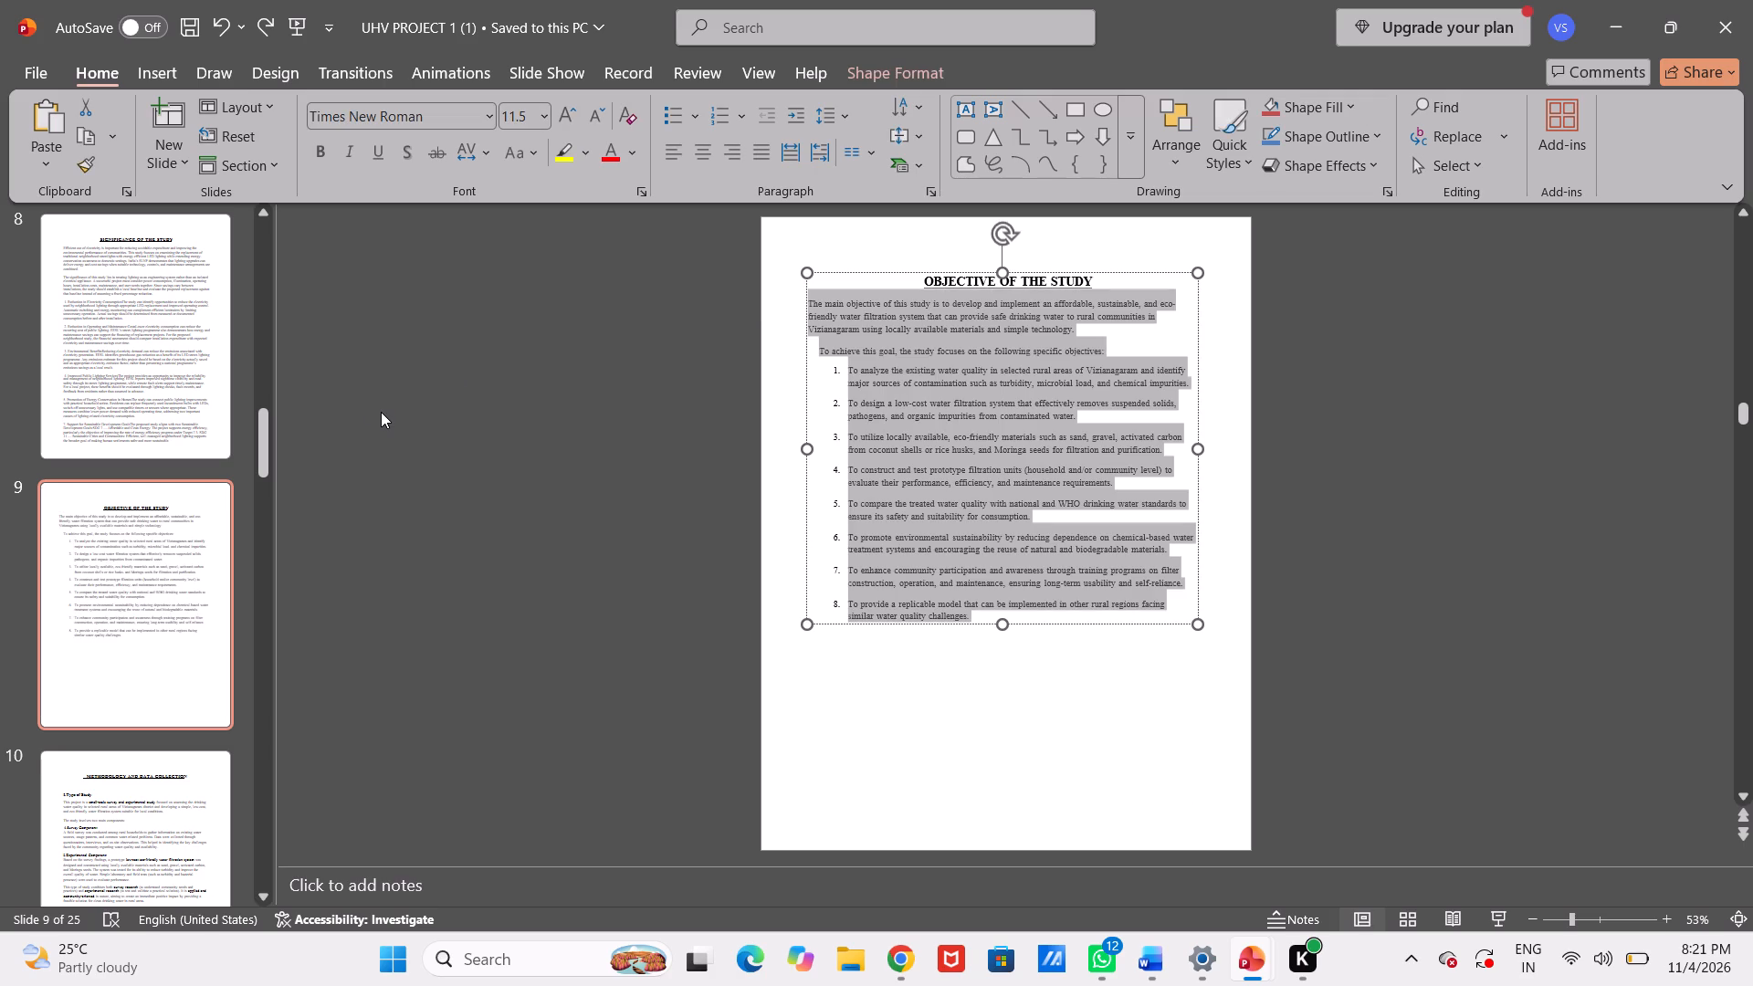
# Delete slide 9's body text from "The main objective of this study" through numbered point 7, keeping the last point.
pyautogui.click(999, 699)
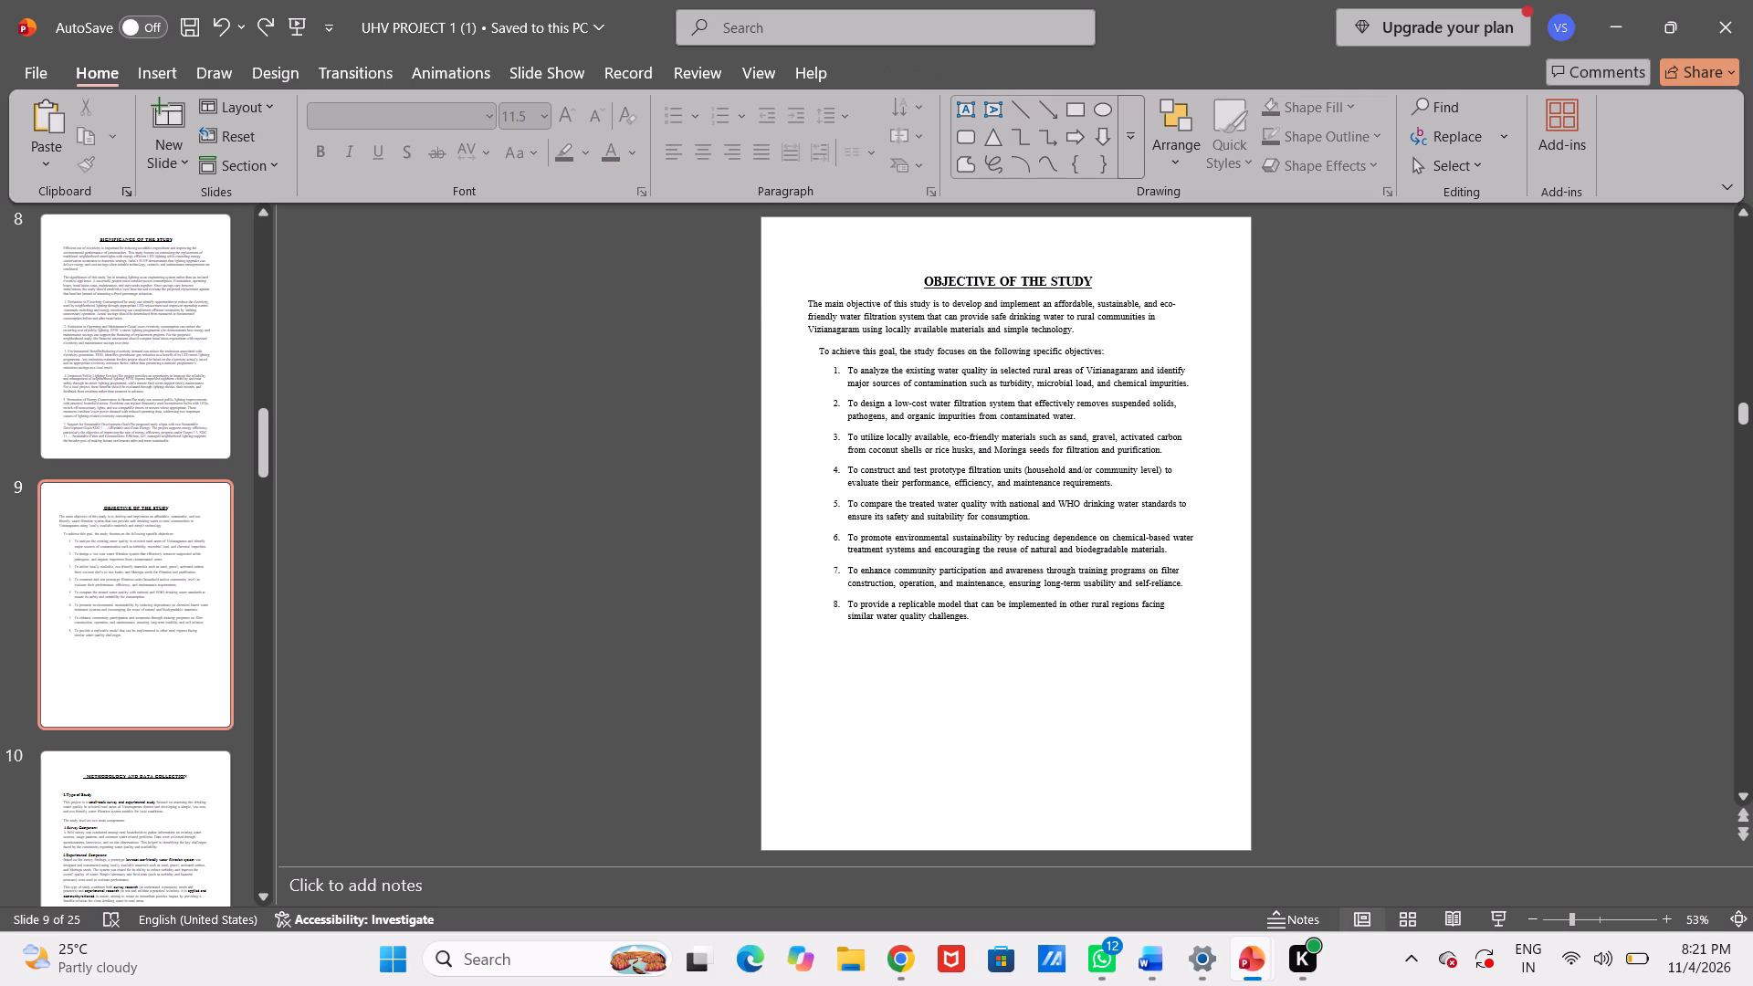
pyautogui.click(845, 334)
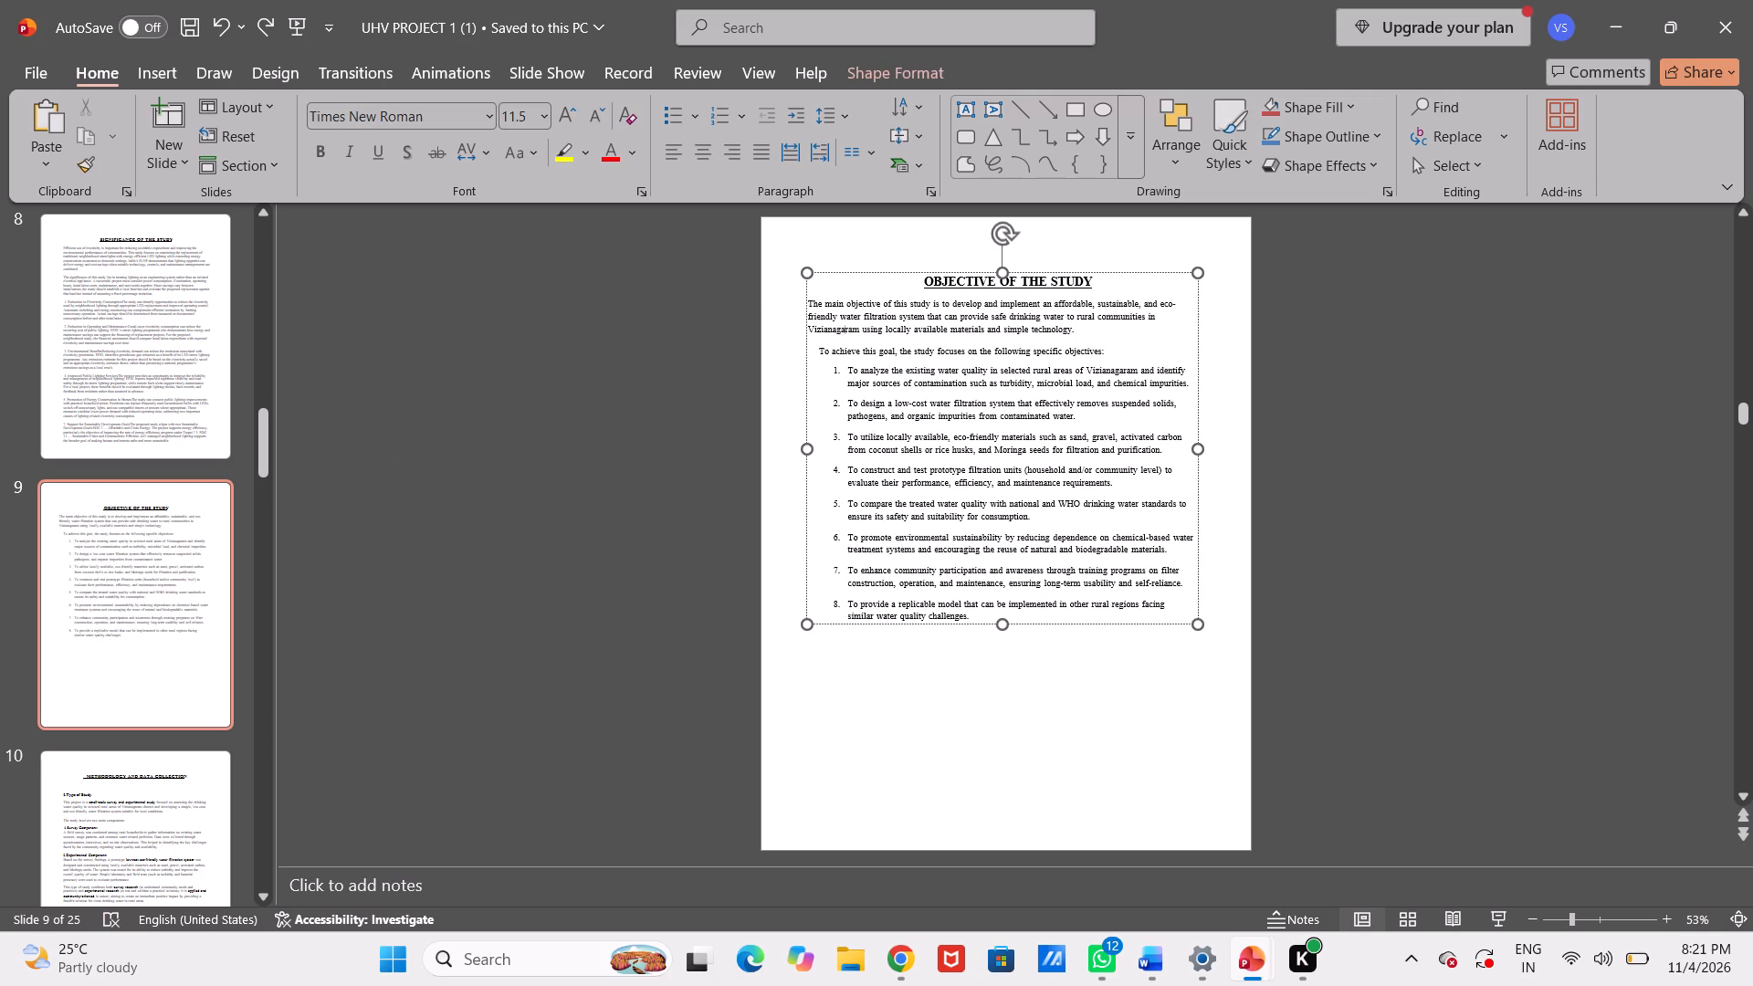
pyautogui.moveTo(812, 301); pyautogui.dragTo(947, 437)
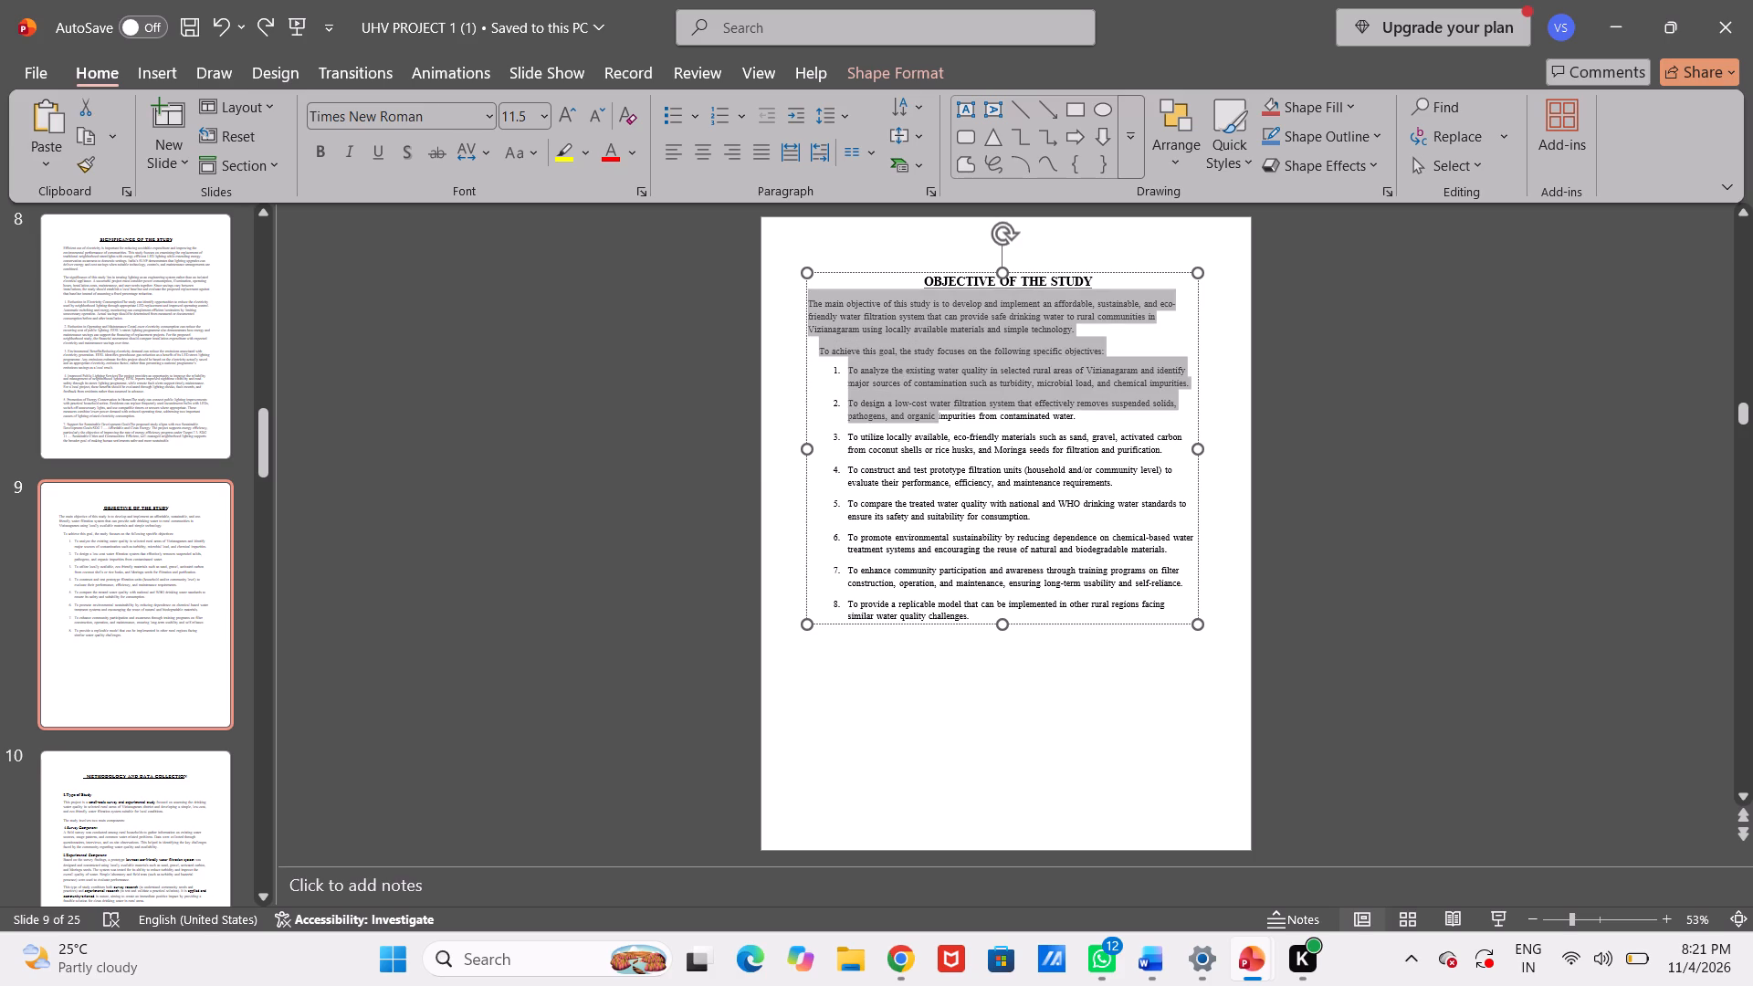
pyautogui.moveTo(947, 437); pyautogui.dragTo(1258, 586)
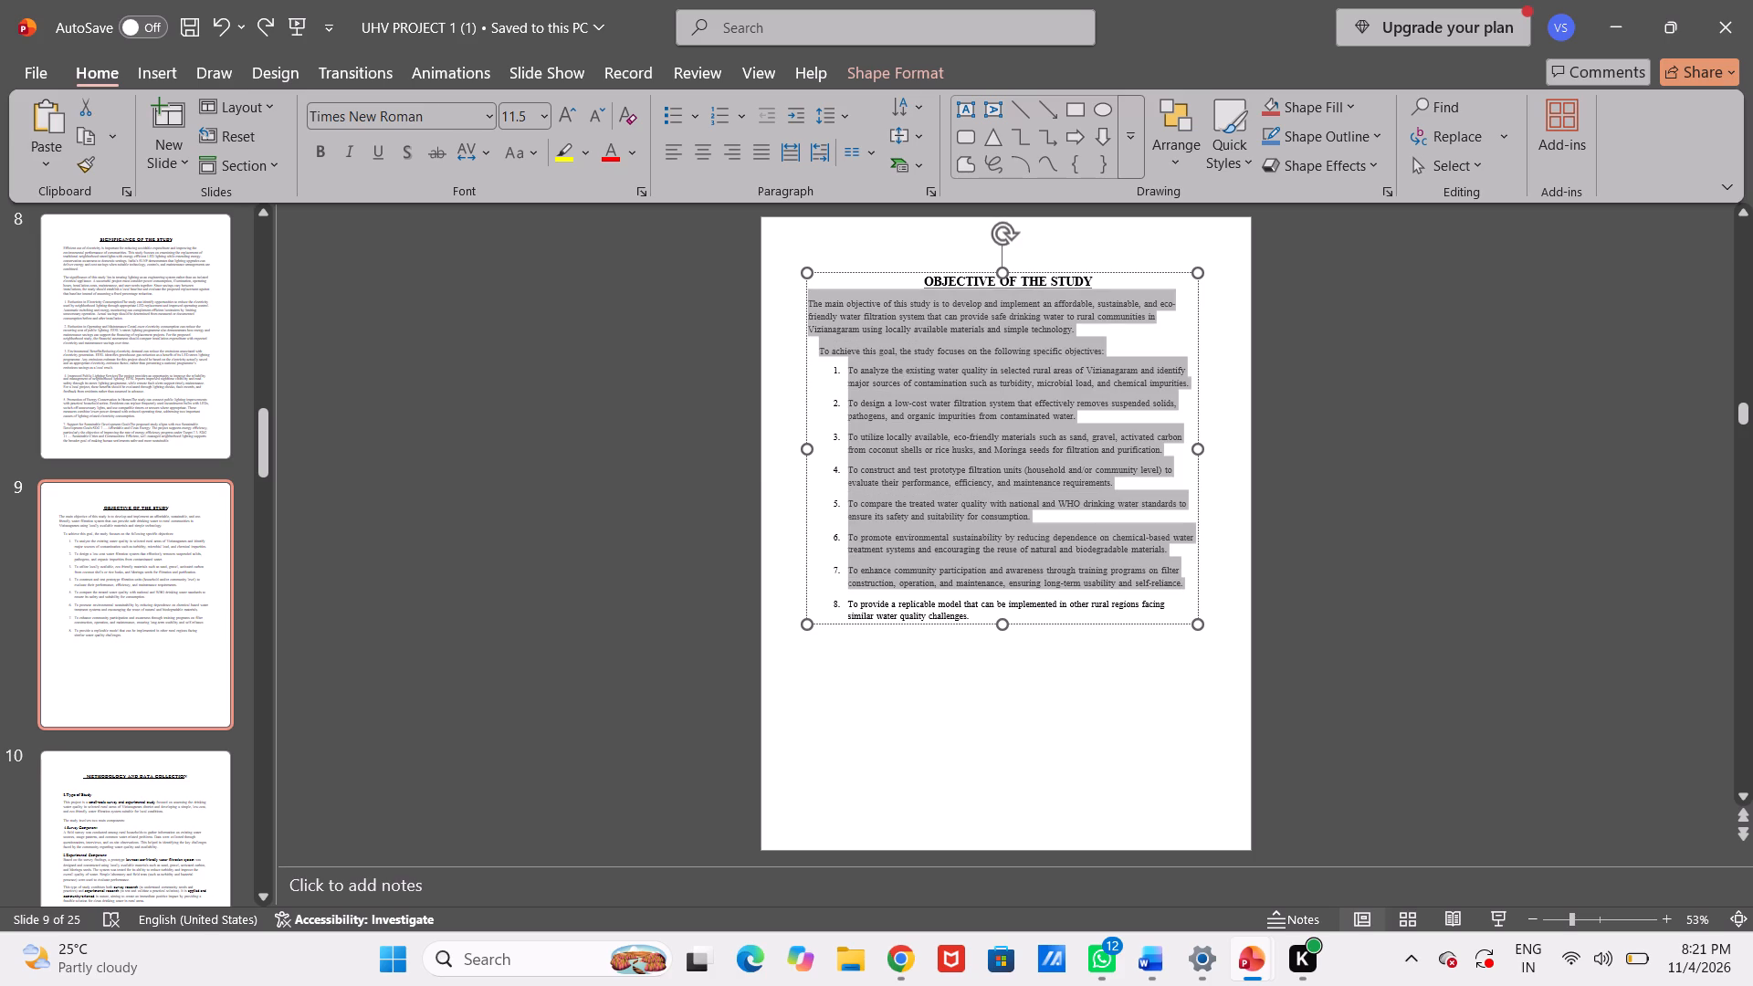
pyautogui.moveTo(1258, 586); pyautogui.dragTo(1224, 578)
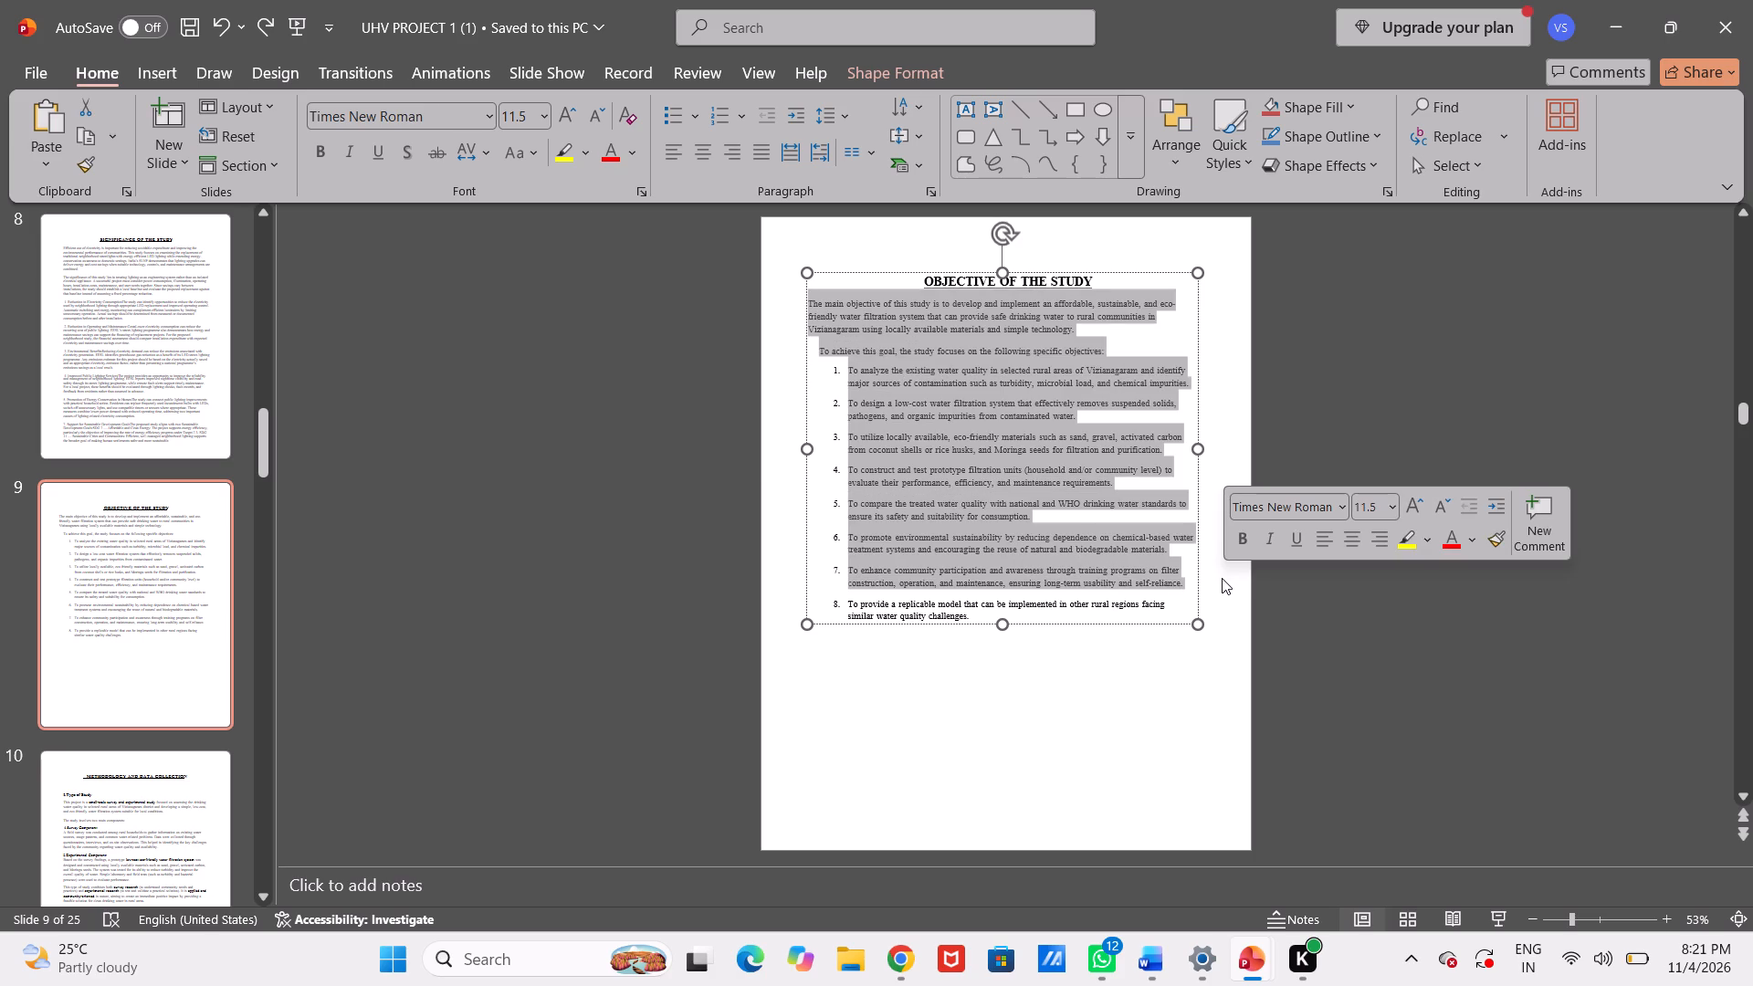
pyautogui.press('BackSpace')
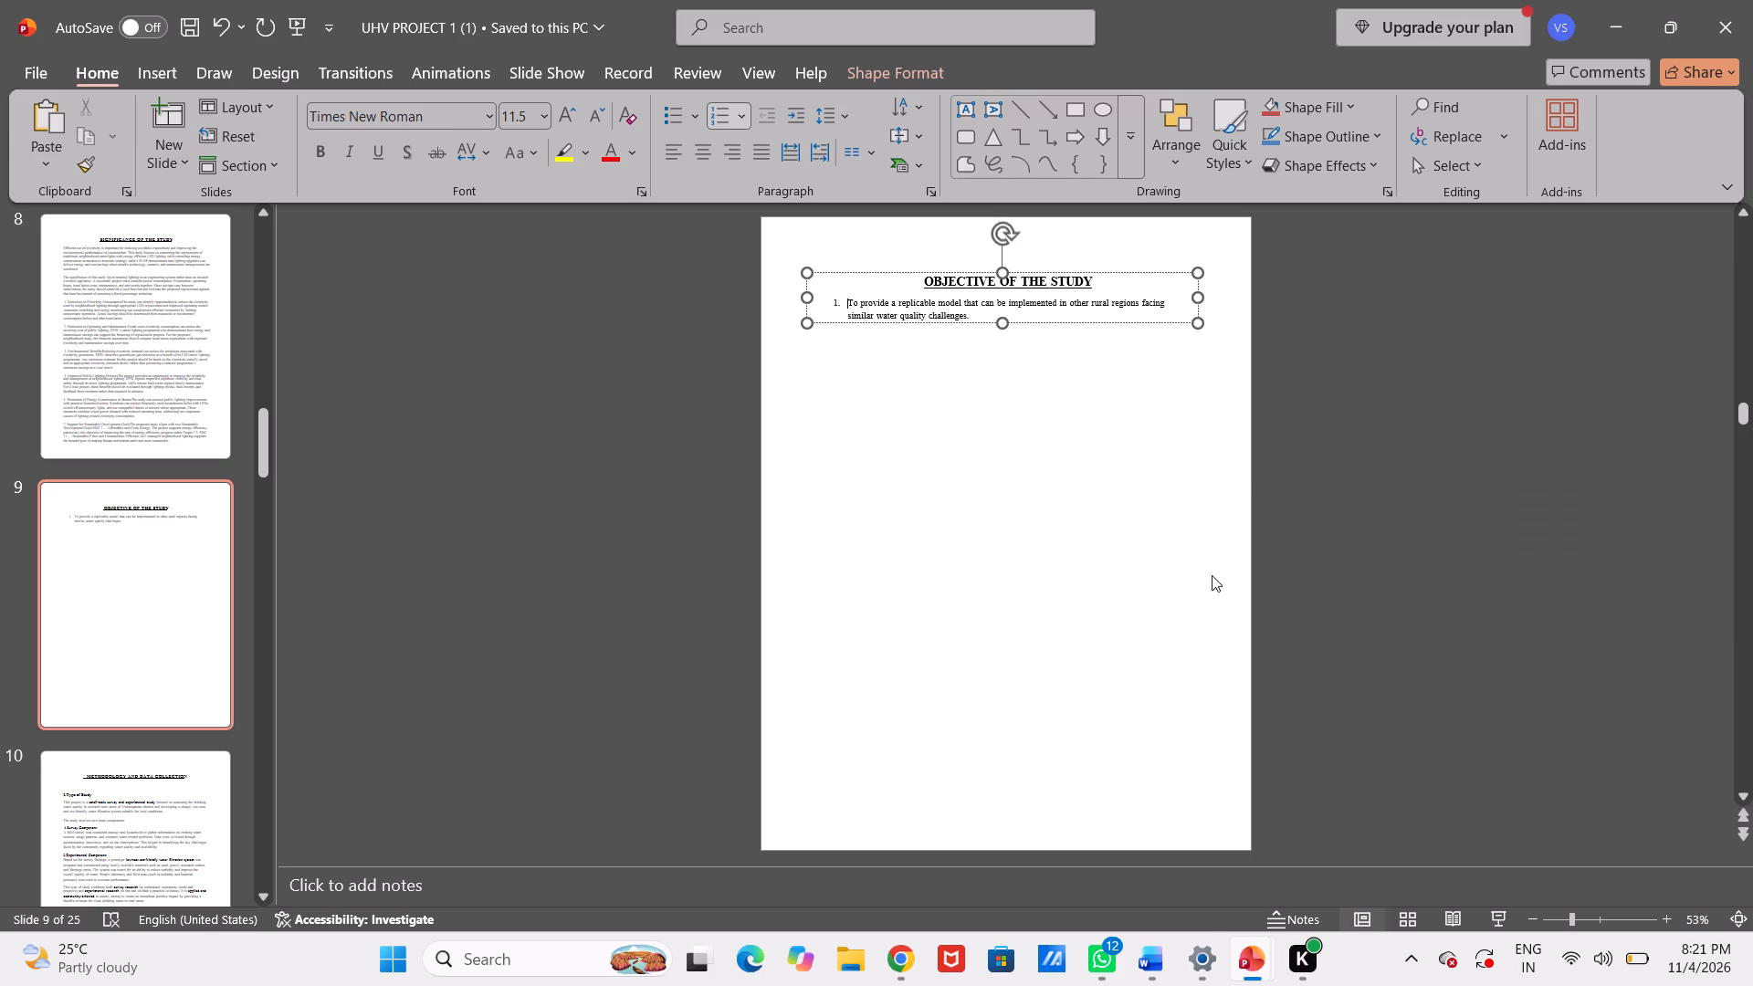
# Insert an empty line above slide 9's remaining numbered point and paste the copied street-lighting objectives there.
pyautogui.click(833, 299)
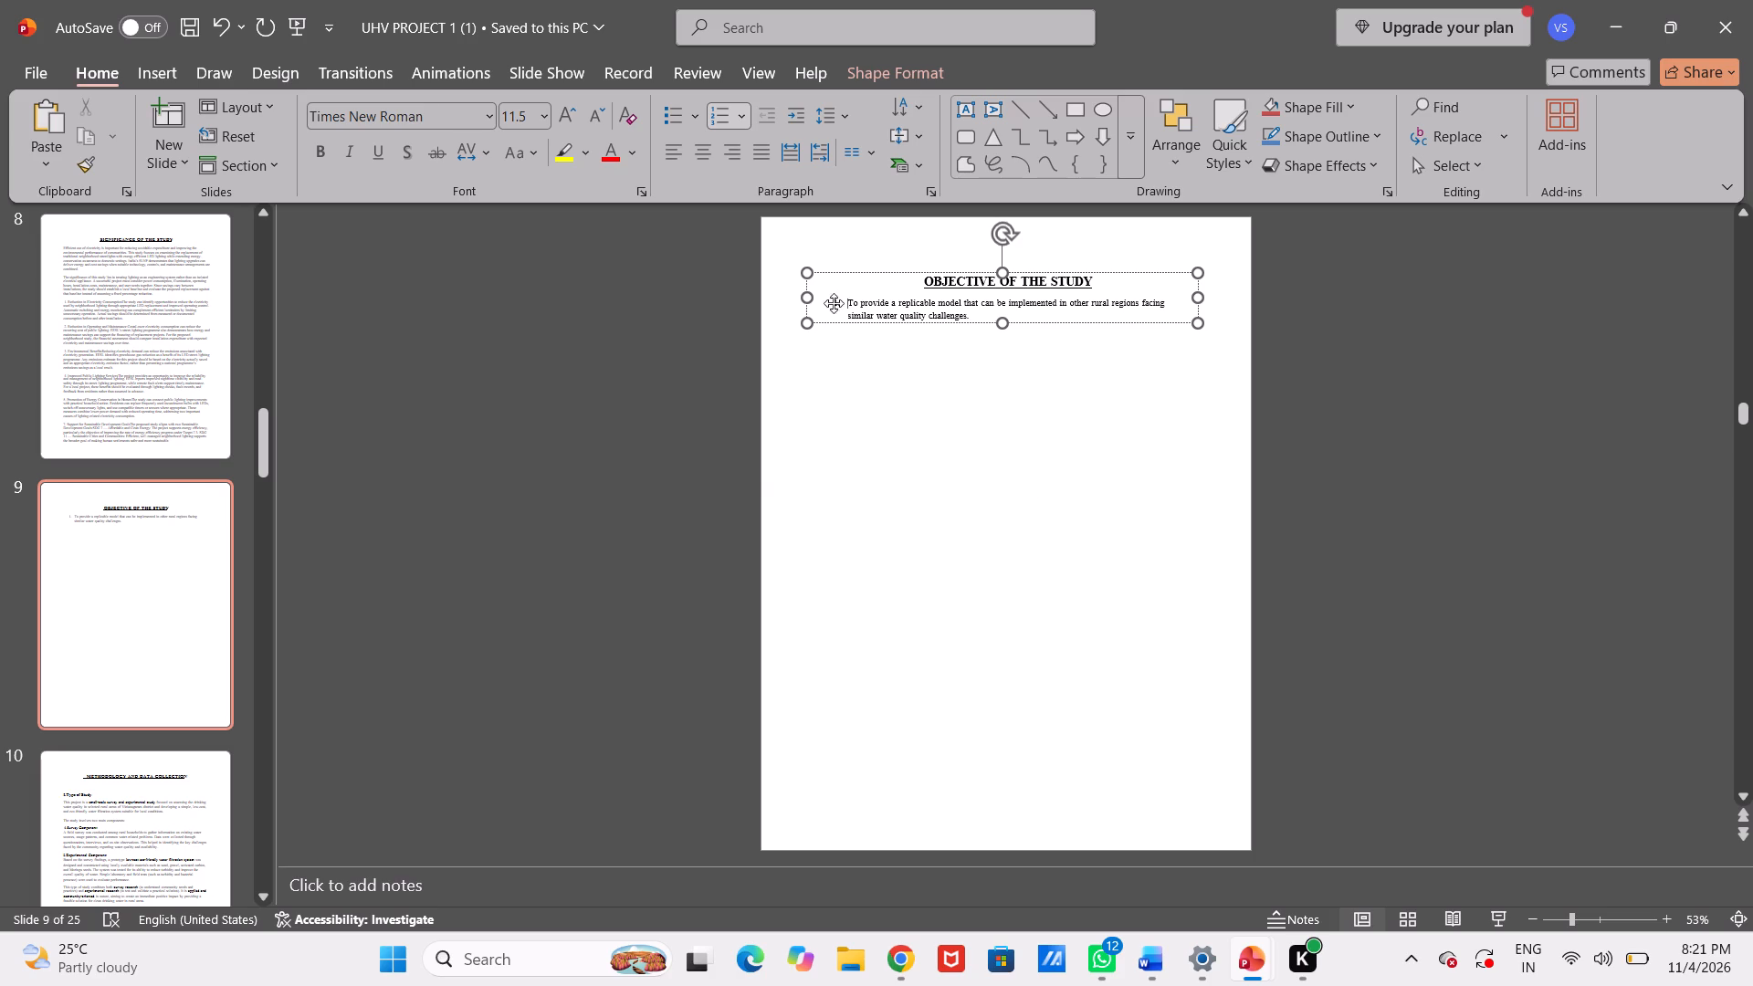
pyautogui.click(832, 302)
pyautogui.press('Return')
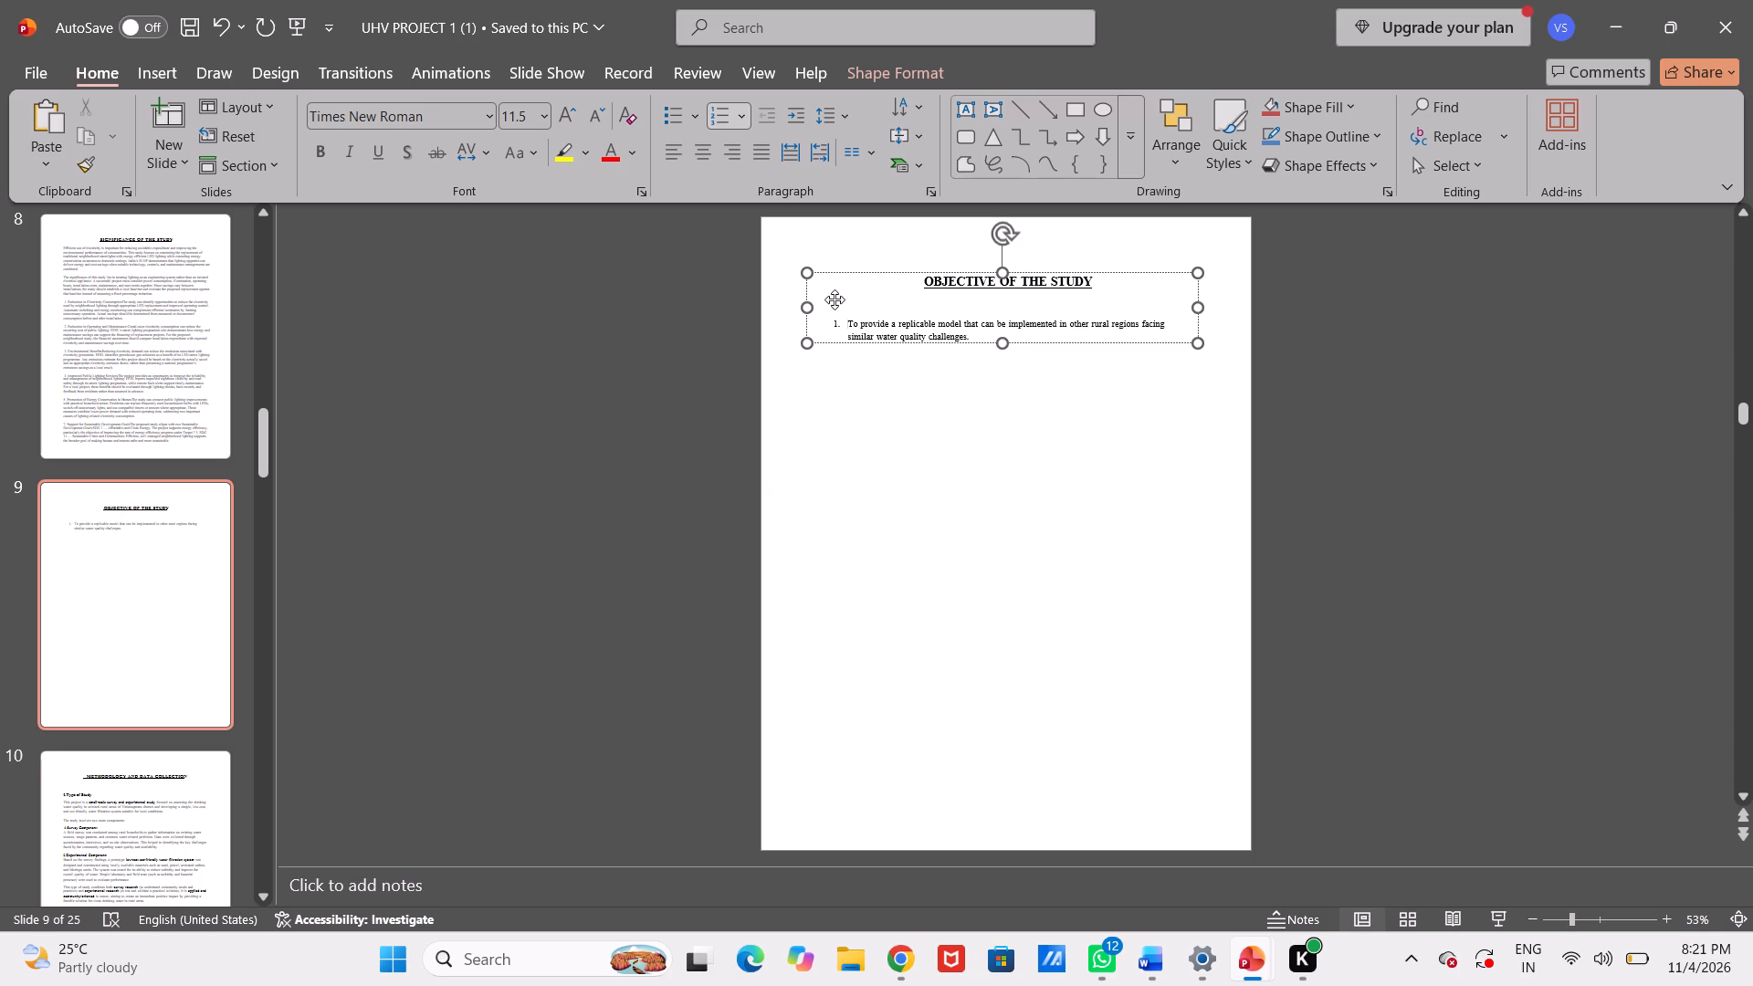
pyautogui.click(835, 299)
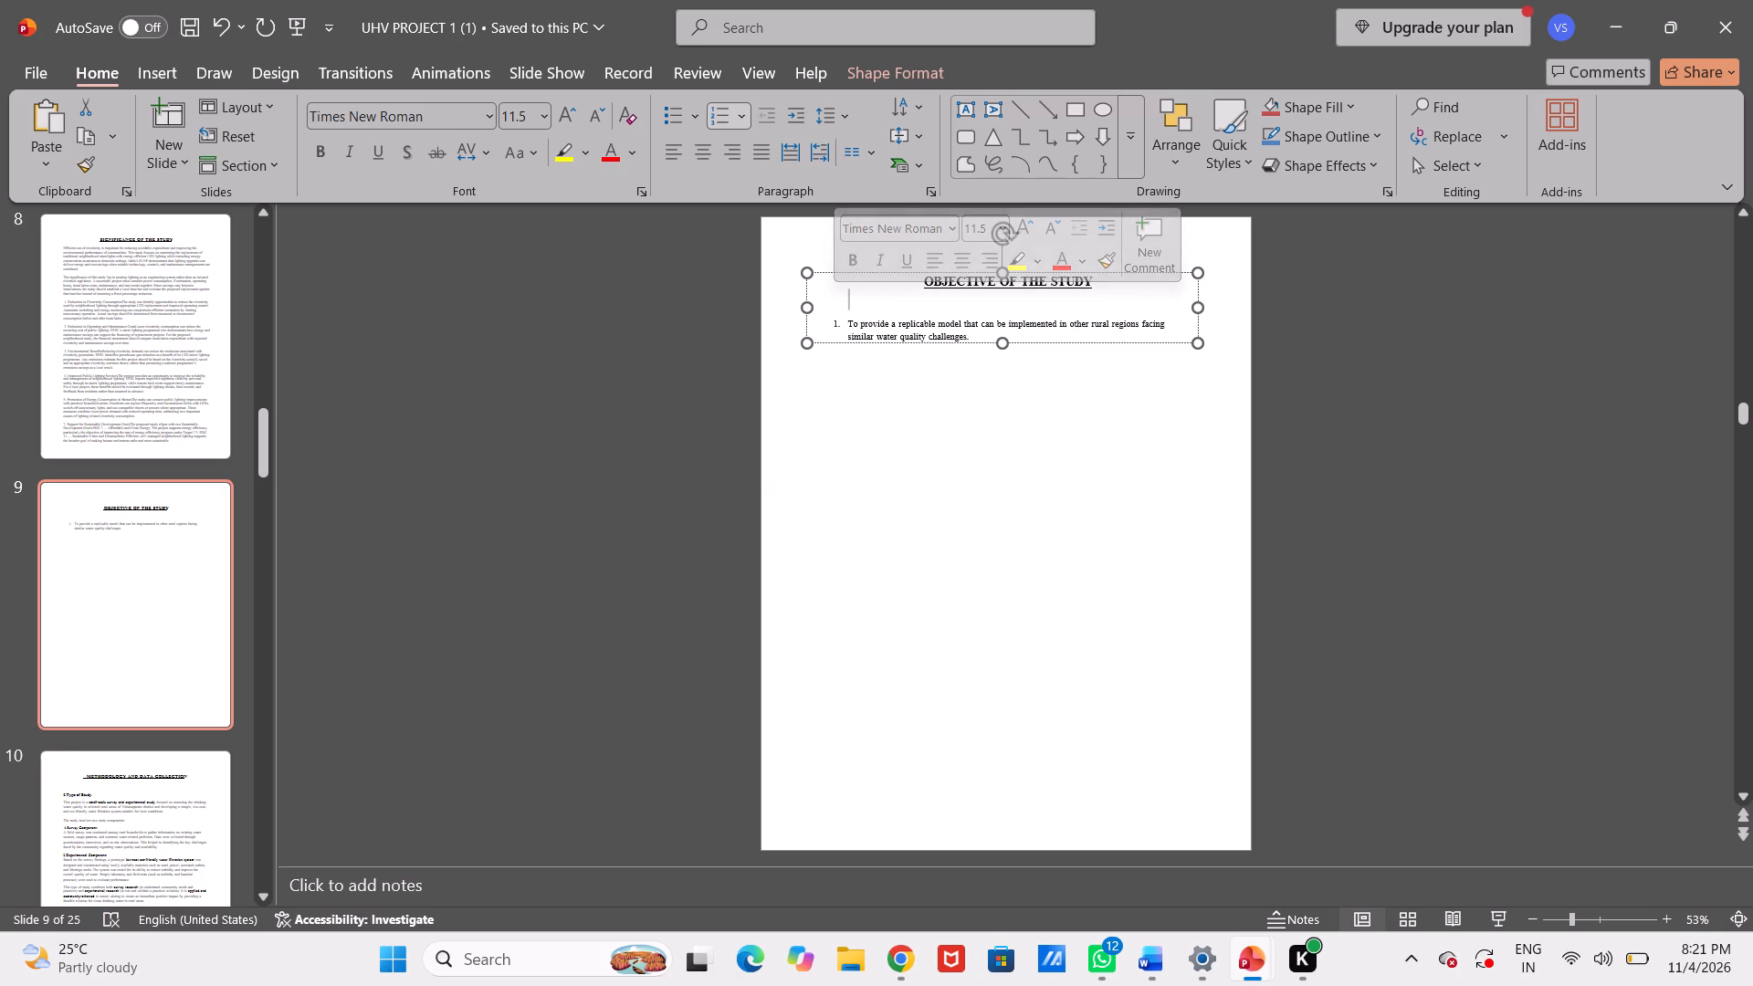
pyautogui.click(847, 329)
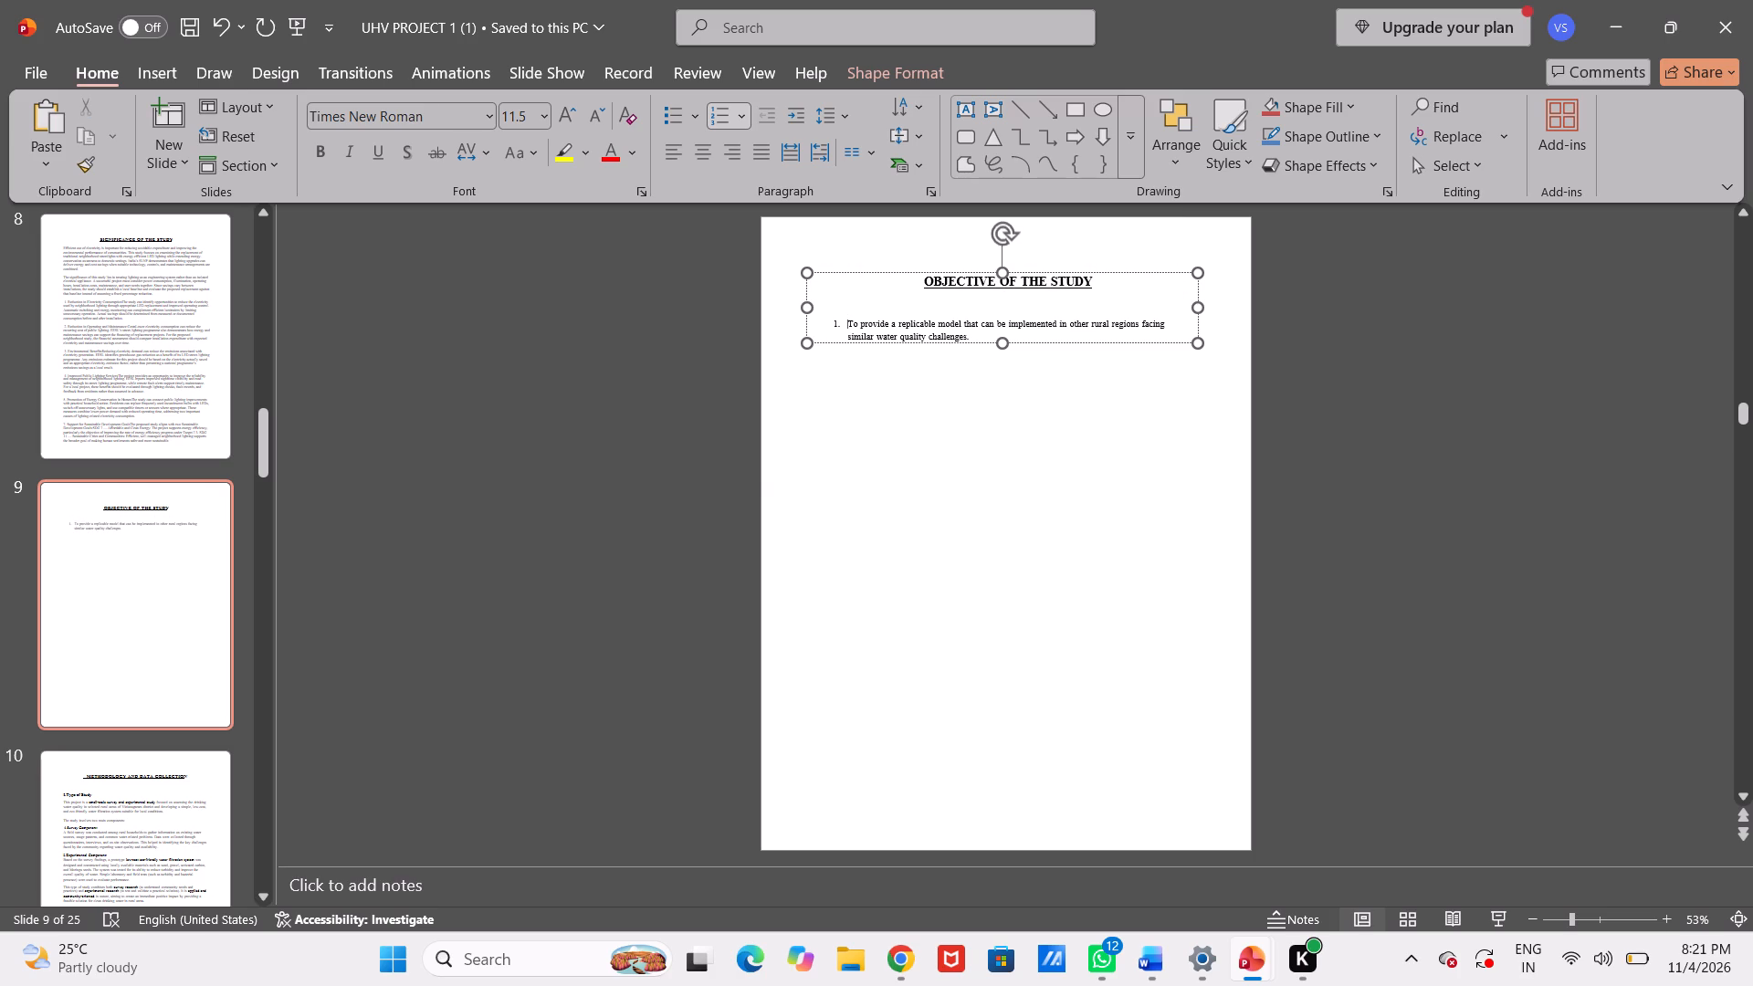
pyautogui.click(827, 308)
pyautogui.hotkey('ctrl', 'v')
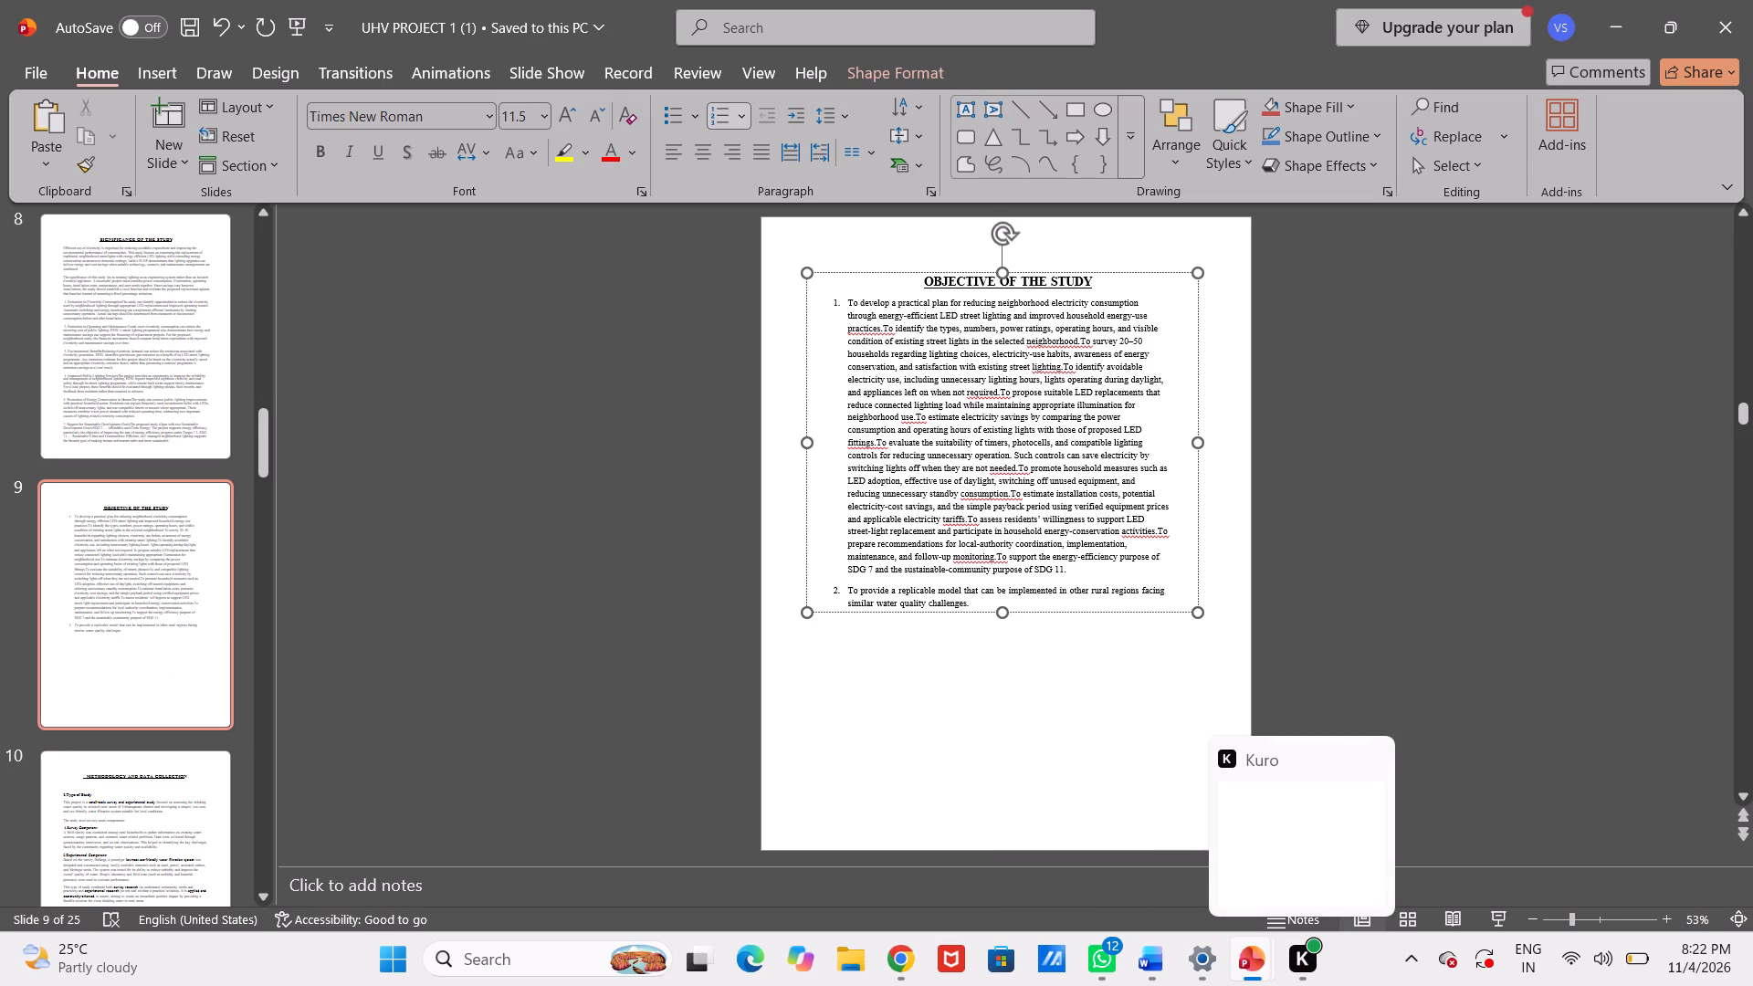
pyautogui.click(880, 328)
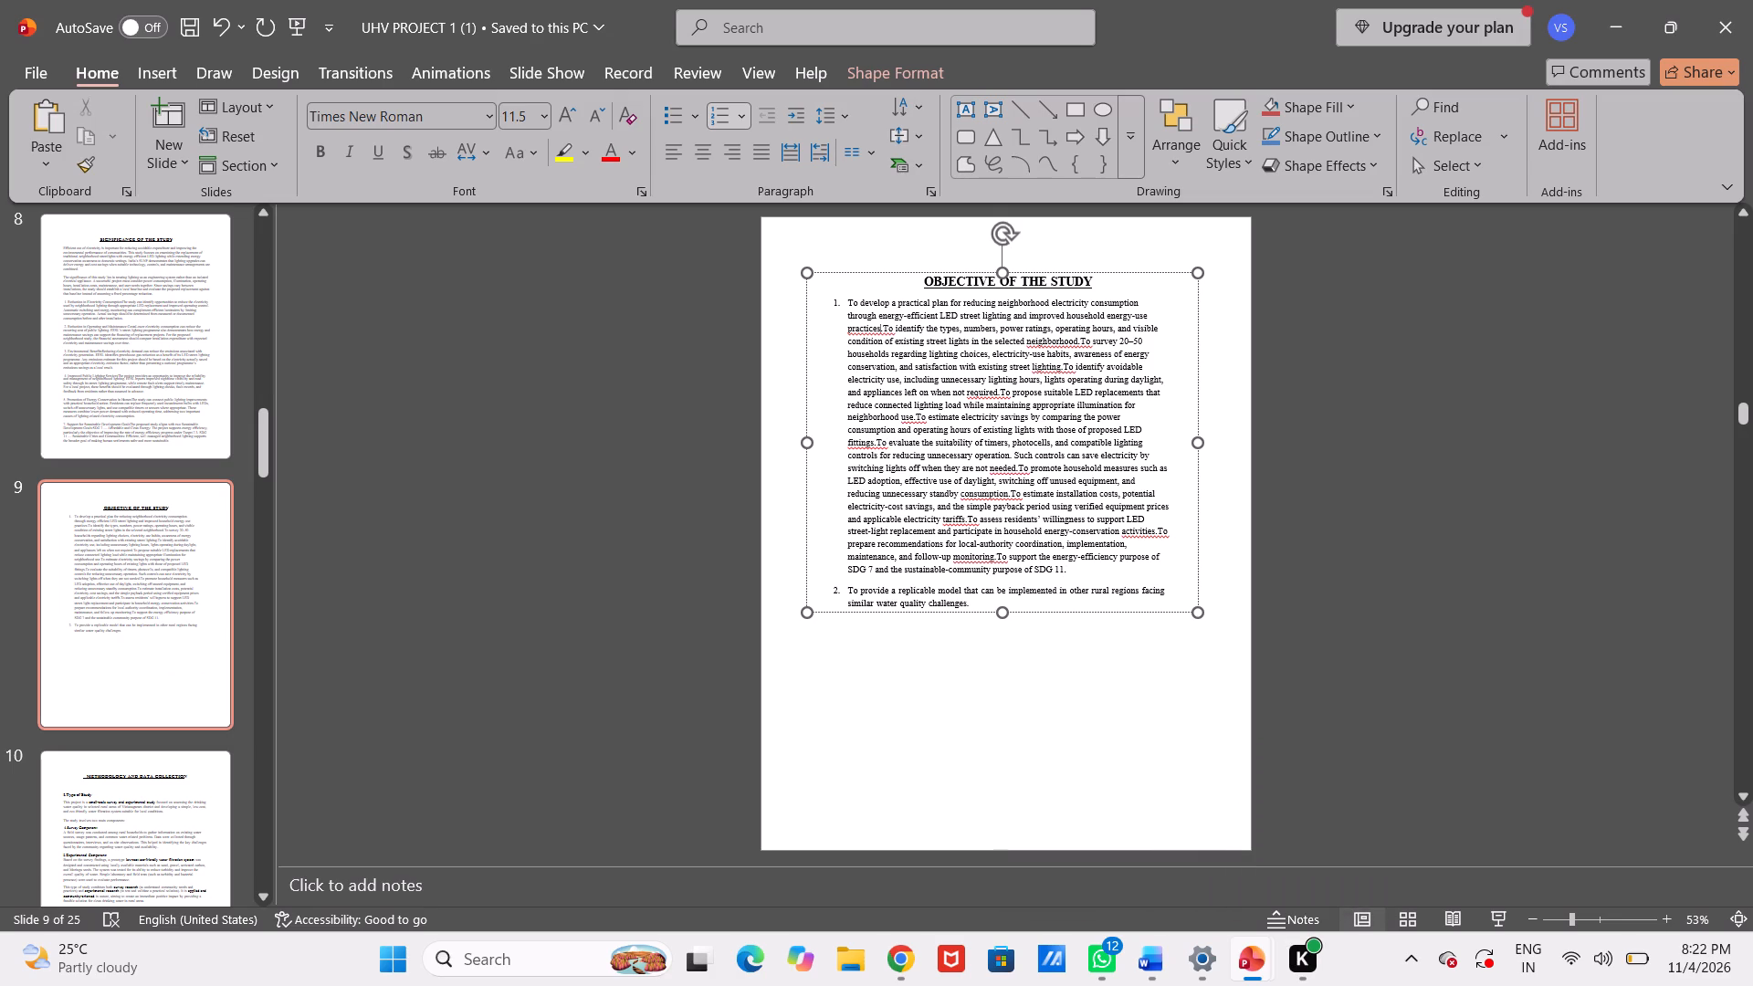
pyautogui.press('Return')
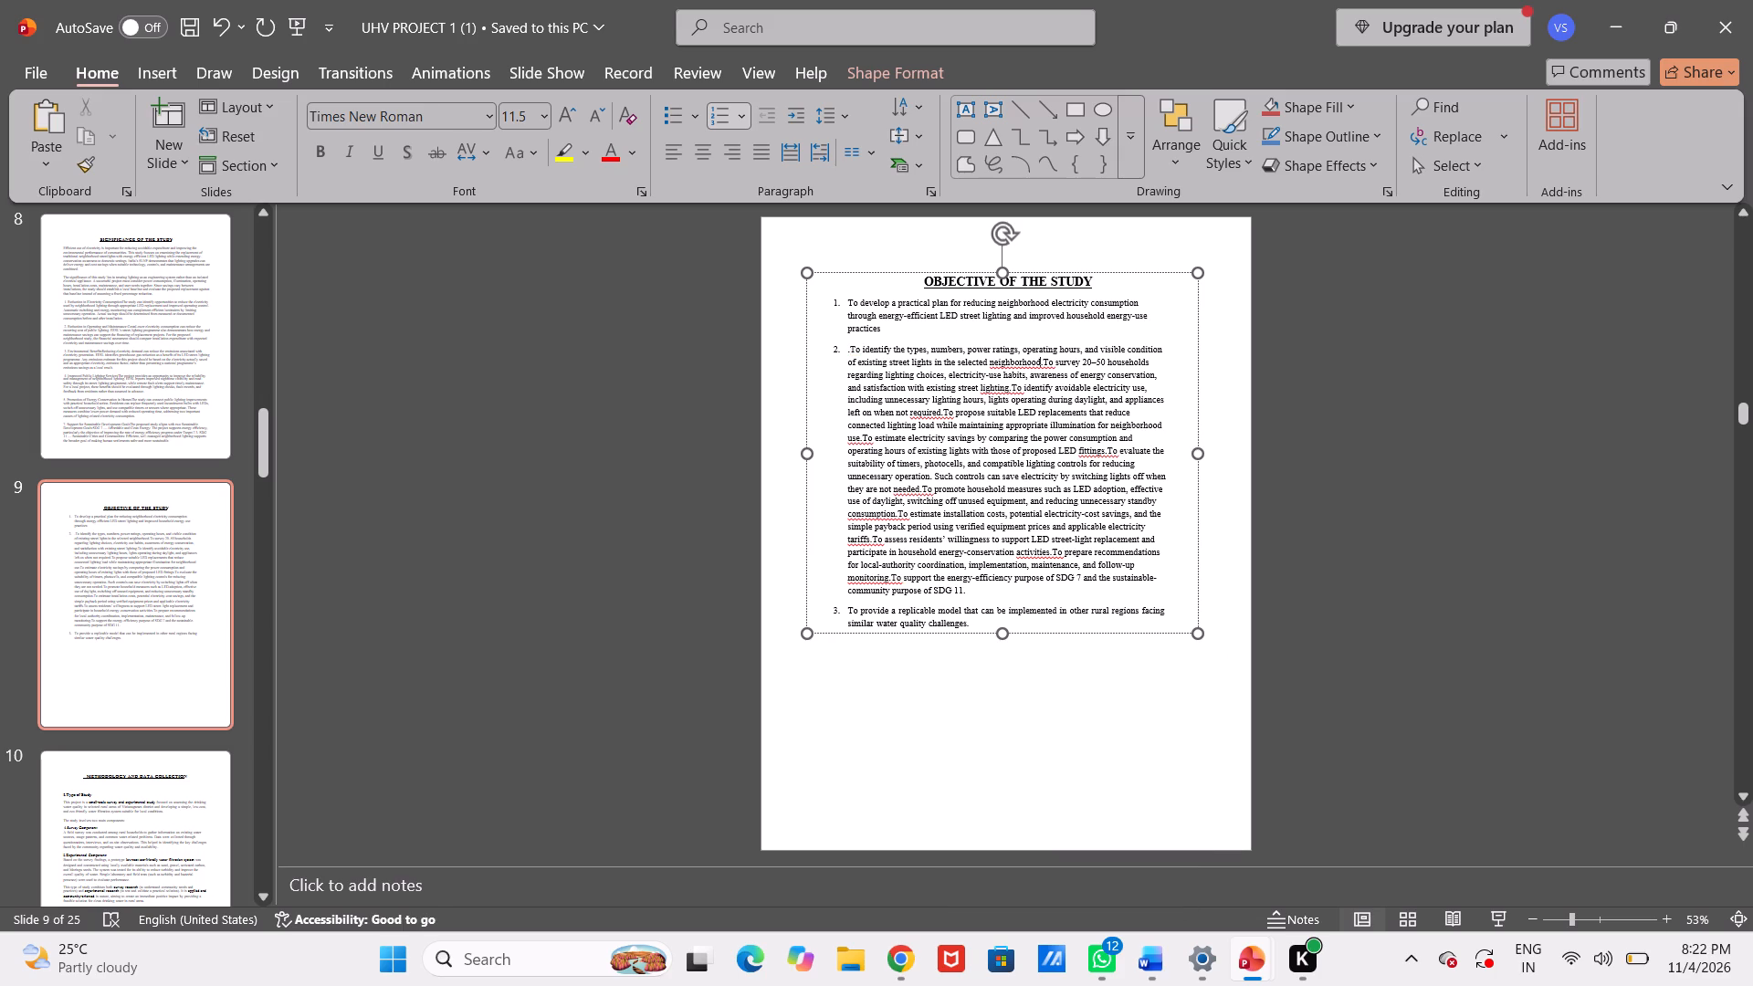
pyautogui.click(1041, 362)
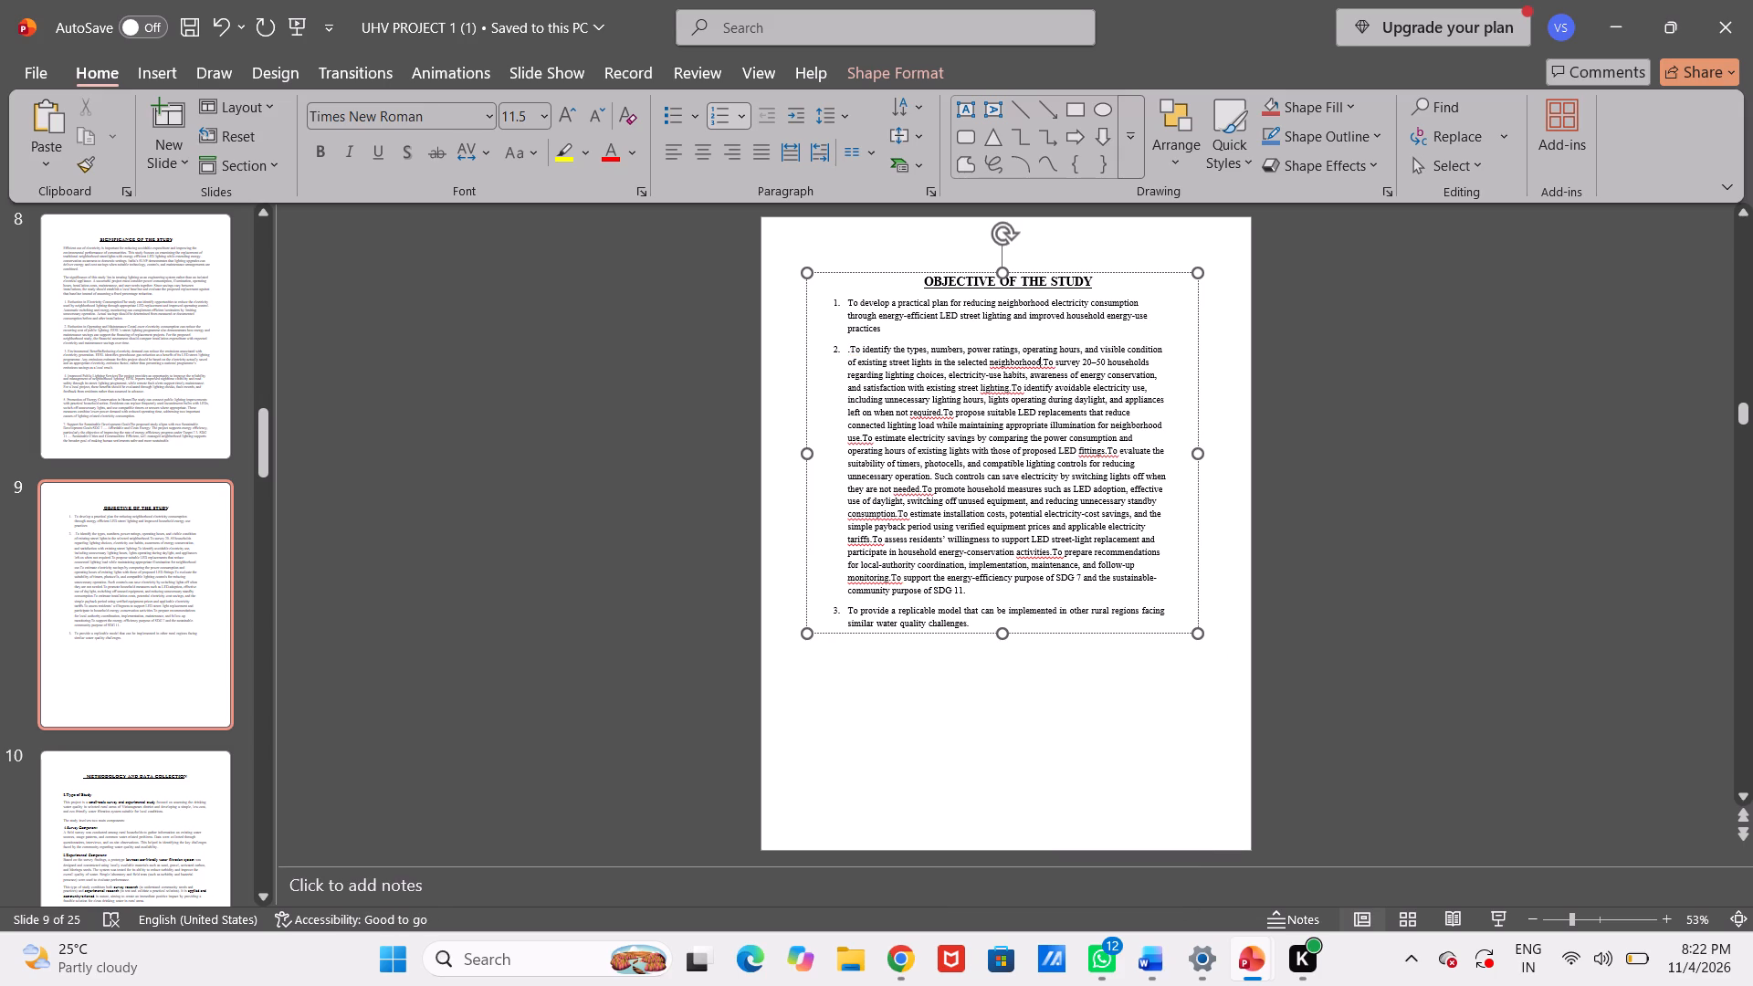
pyautogui.click(1044, 362)
pyautogui.press('Return')
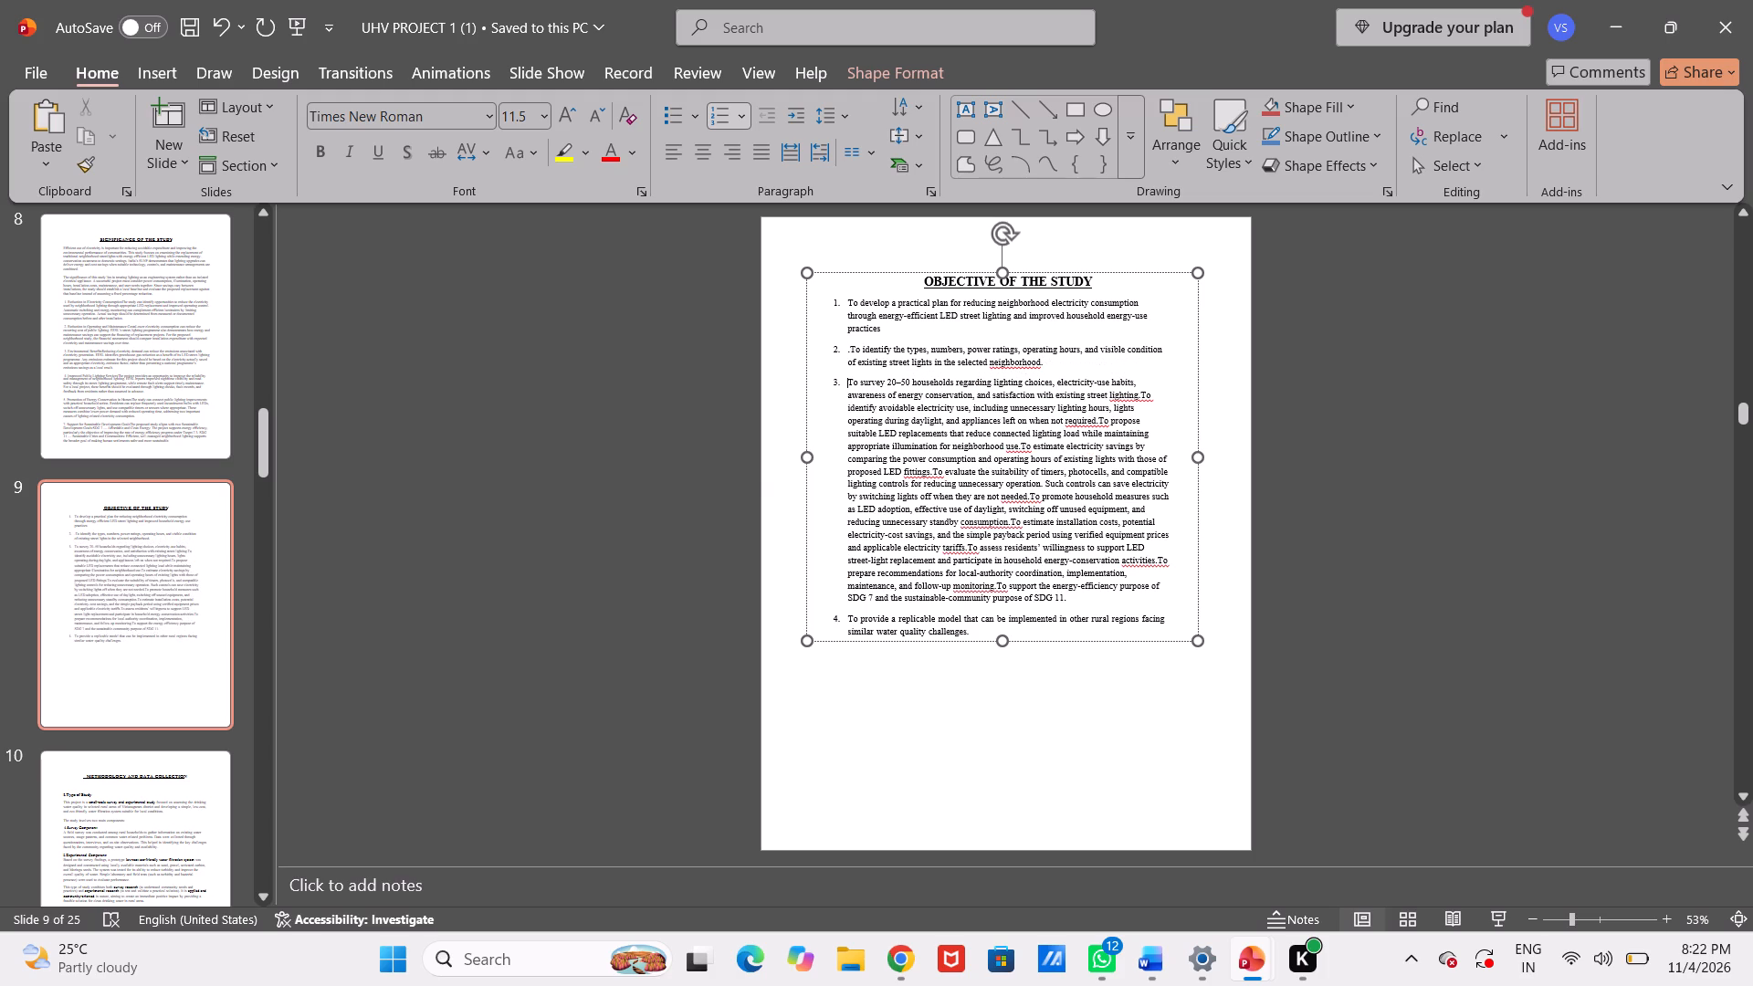
pyautogui.click(1108, 398)
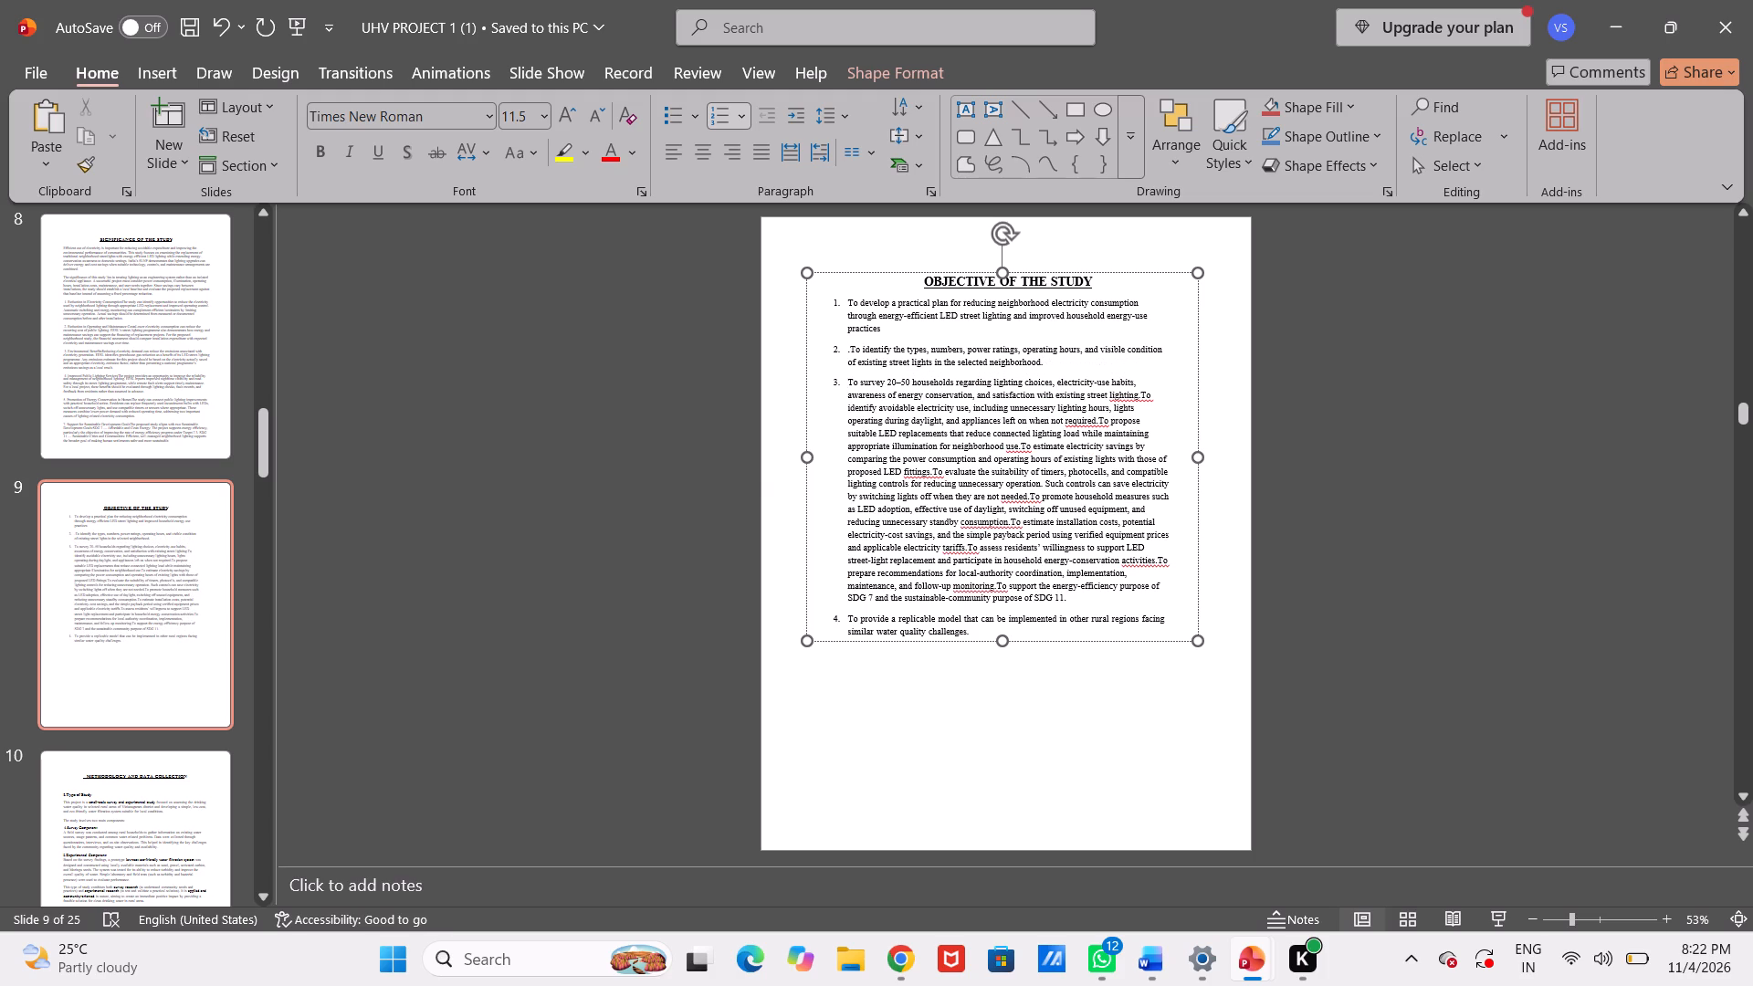
# Split the long pasted objective into new numbered points starting at "lighting" and at "To estimate electricity savings".
pyautogui.click(1109, 397)
pyautogui.press('Return')
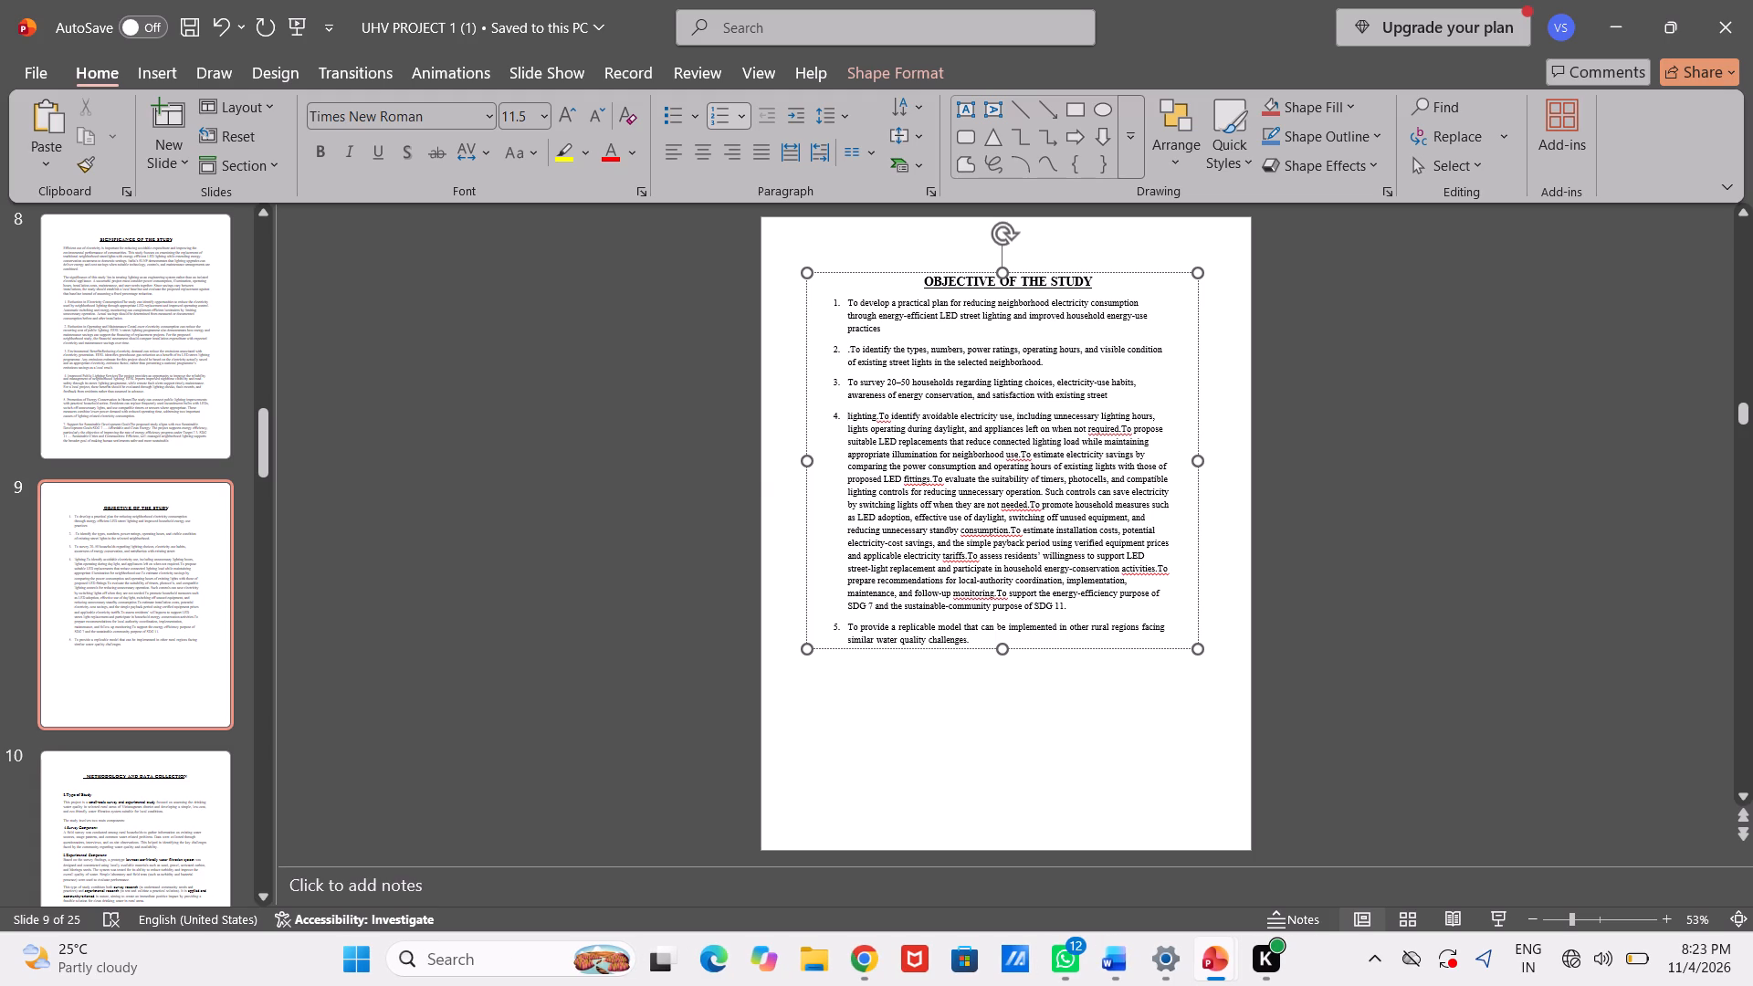
pyautogui.click(1019, 452)
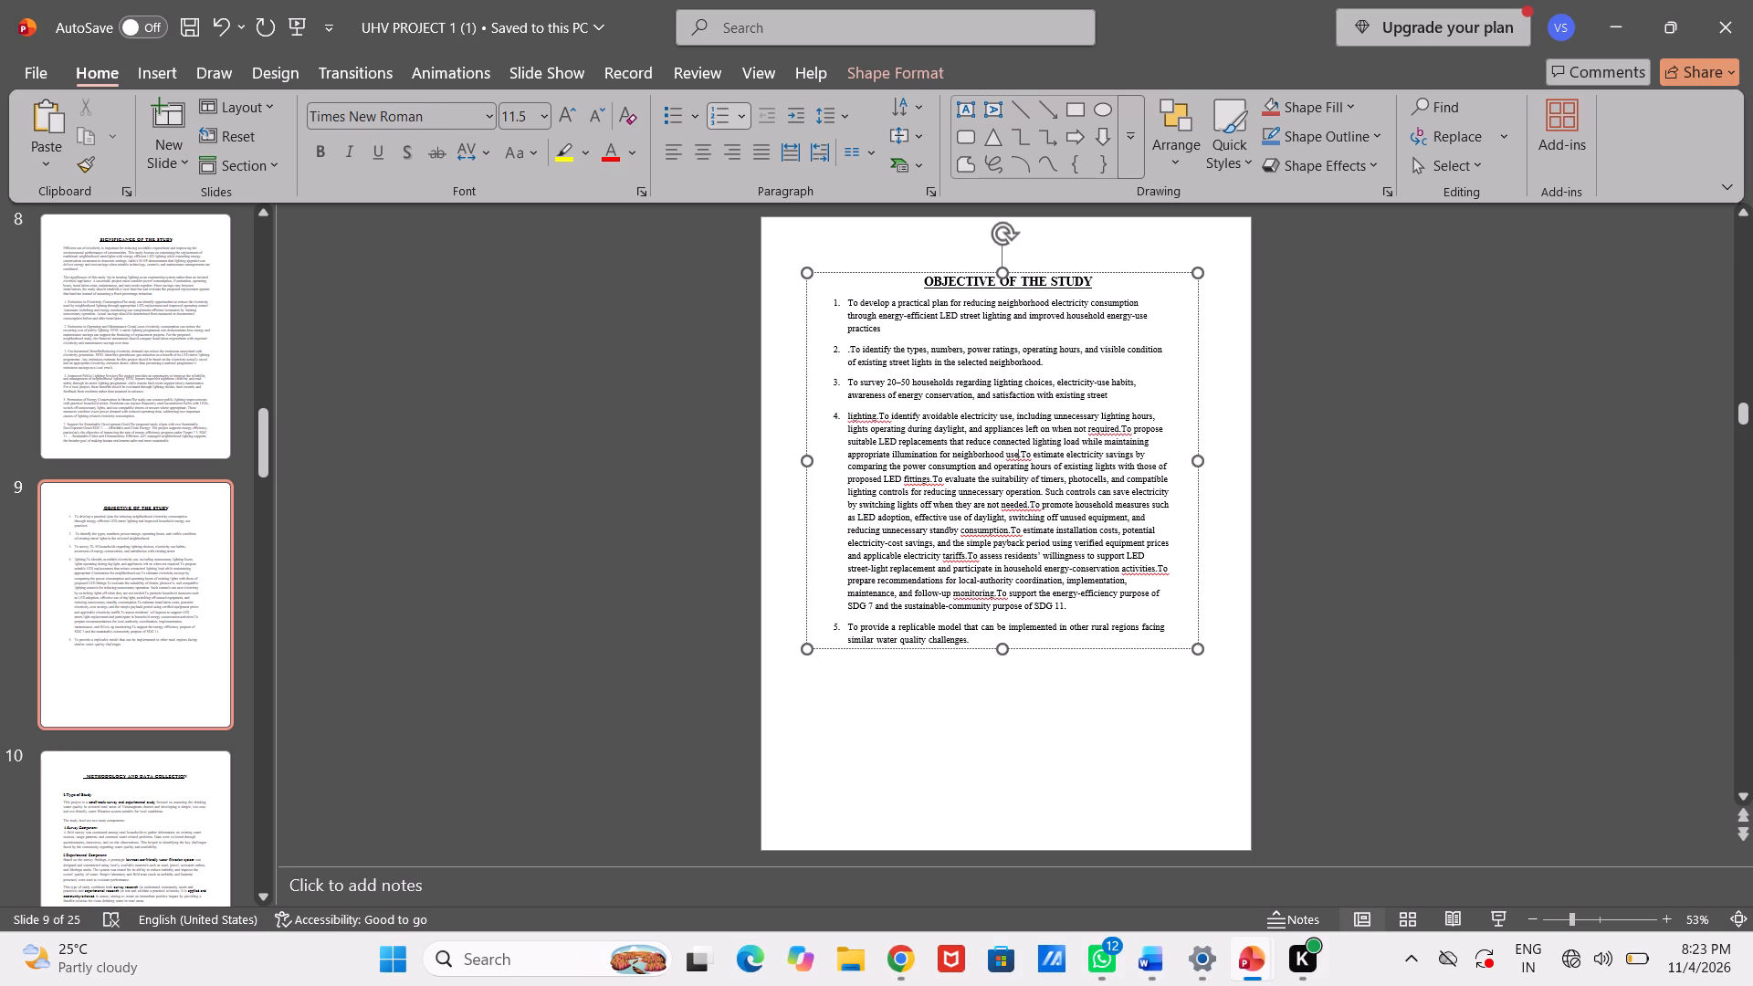
pyautogui.click(1022, 452)
pyautogui.press('Return')
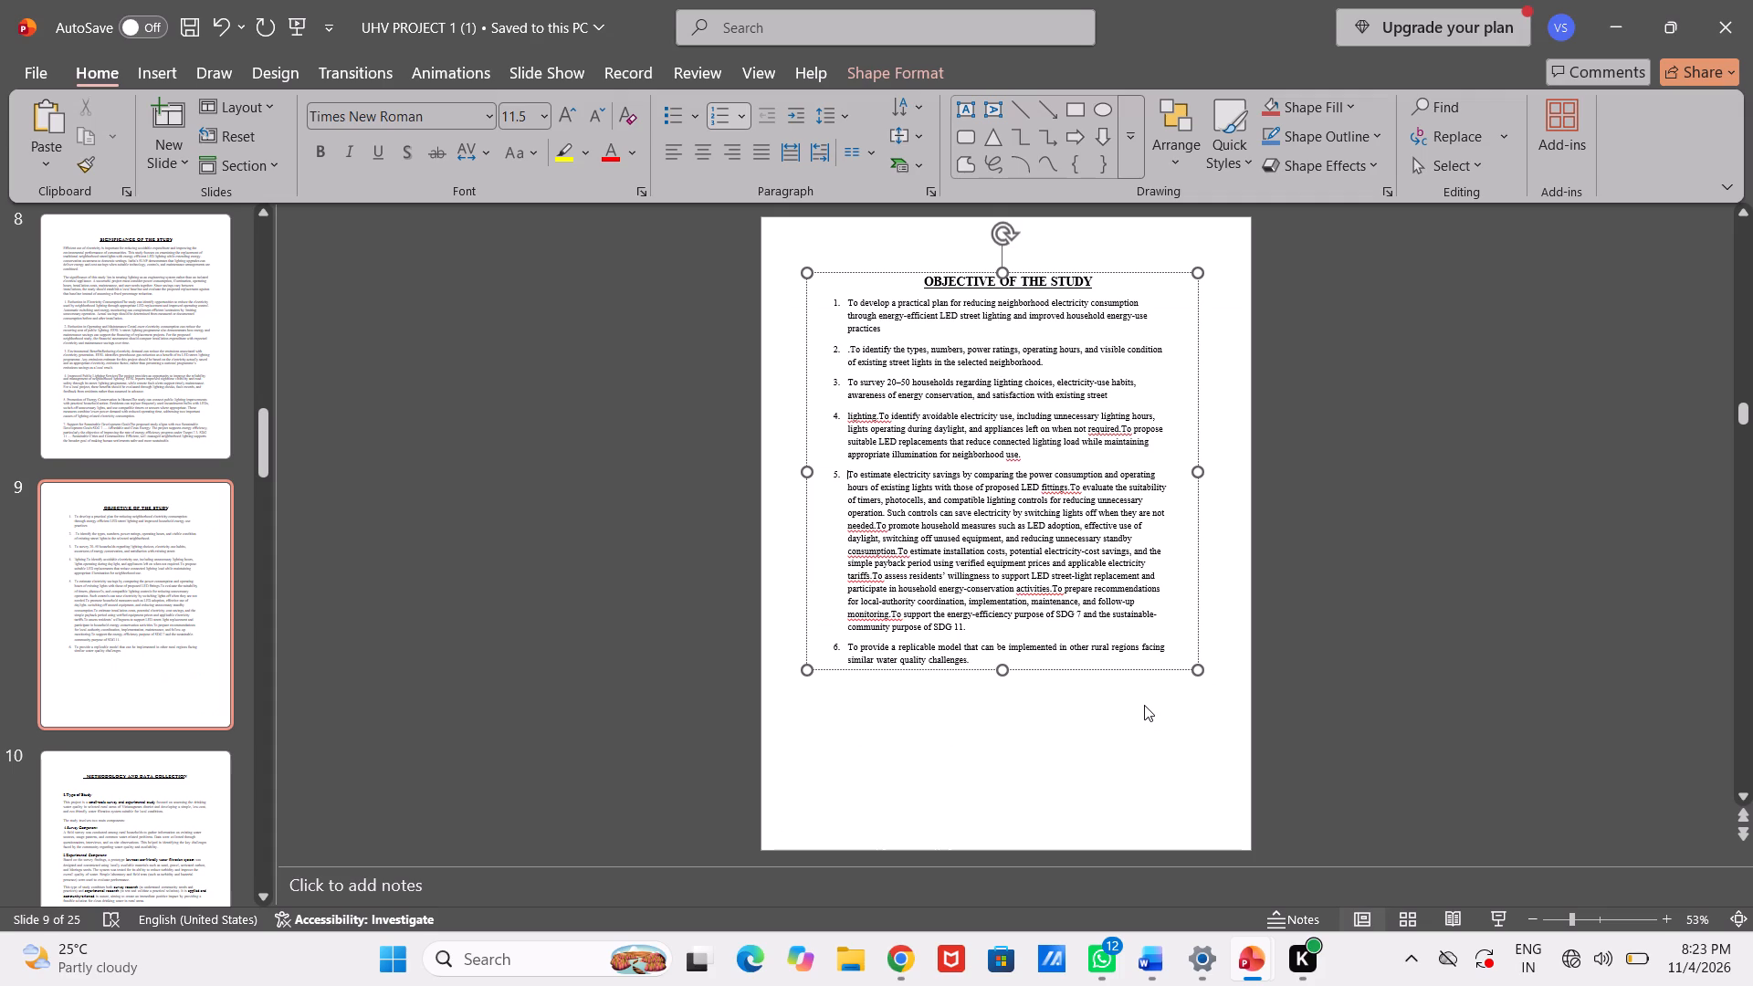
# Split slide 9's long objectives into new numbered points starting at "To evaluate the suitability of timers" and "To propose suitable LED replacements".
pyautogui.click(1067, 488)
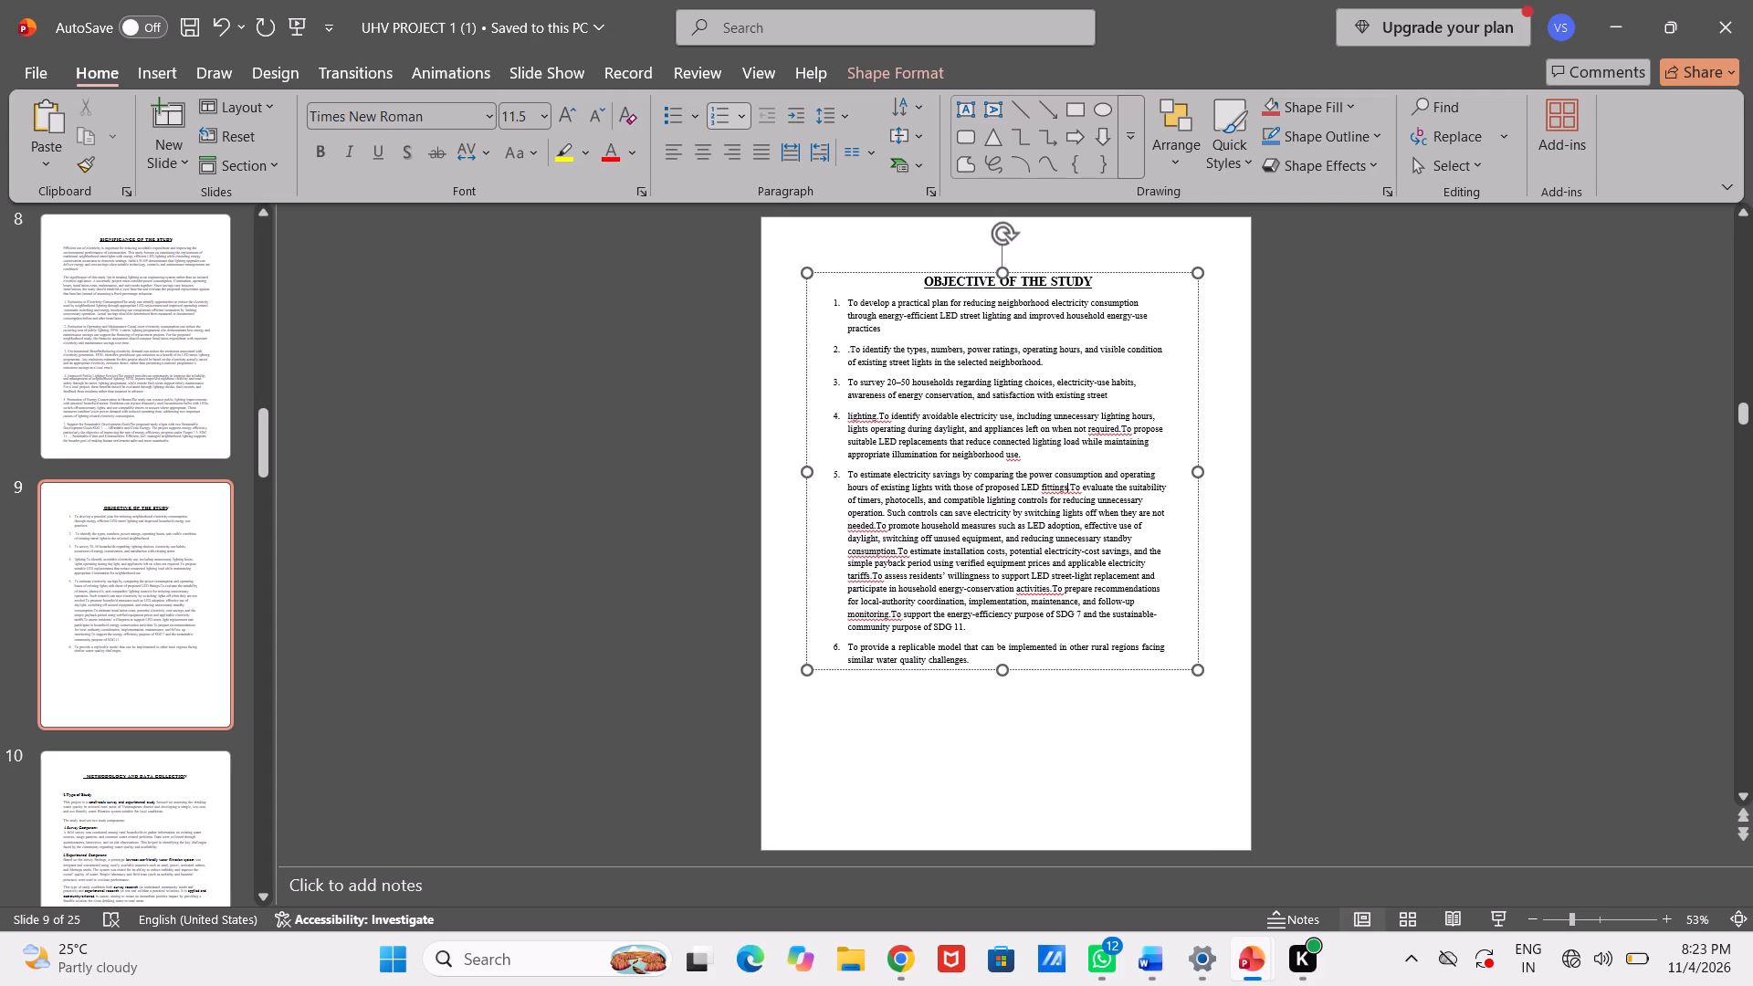
pyautogui.click(1071, 488)
pyautogui.press('Return')
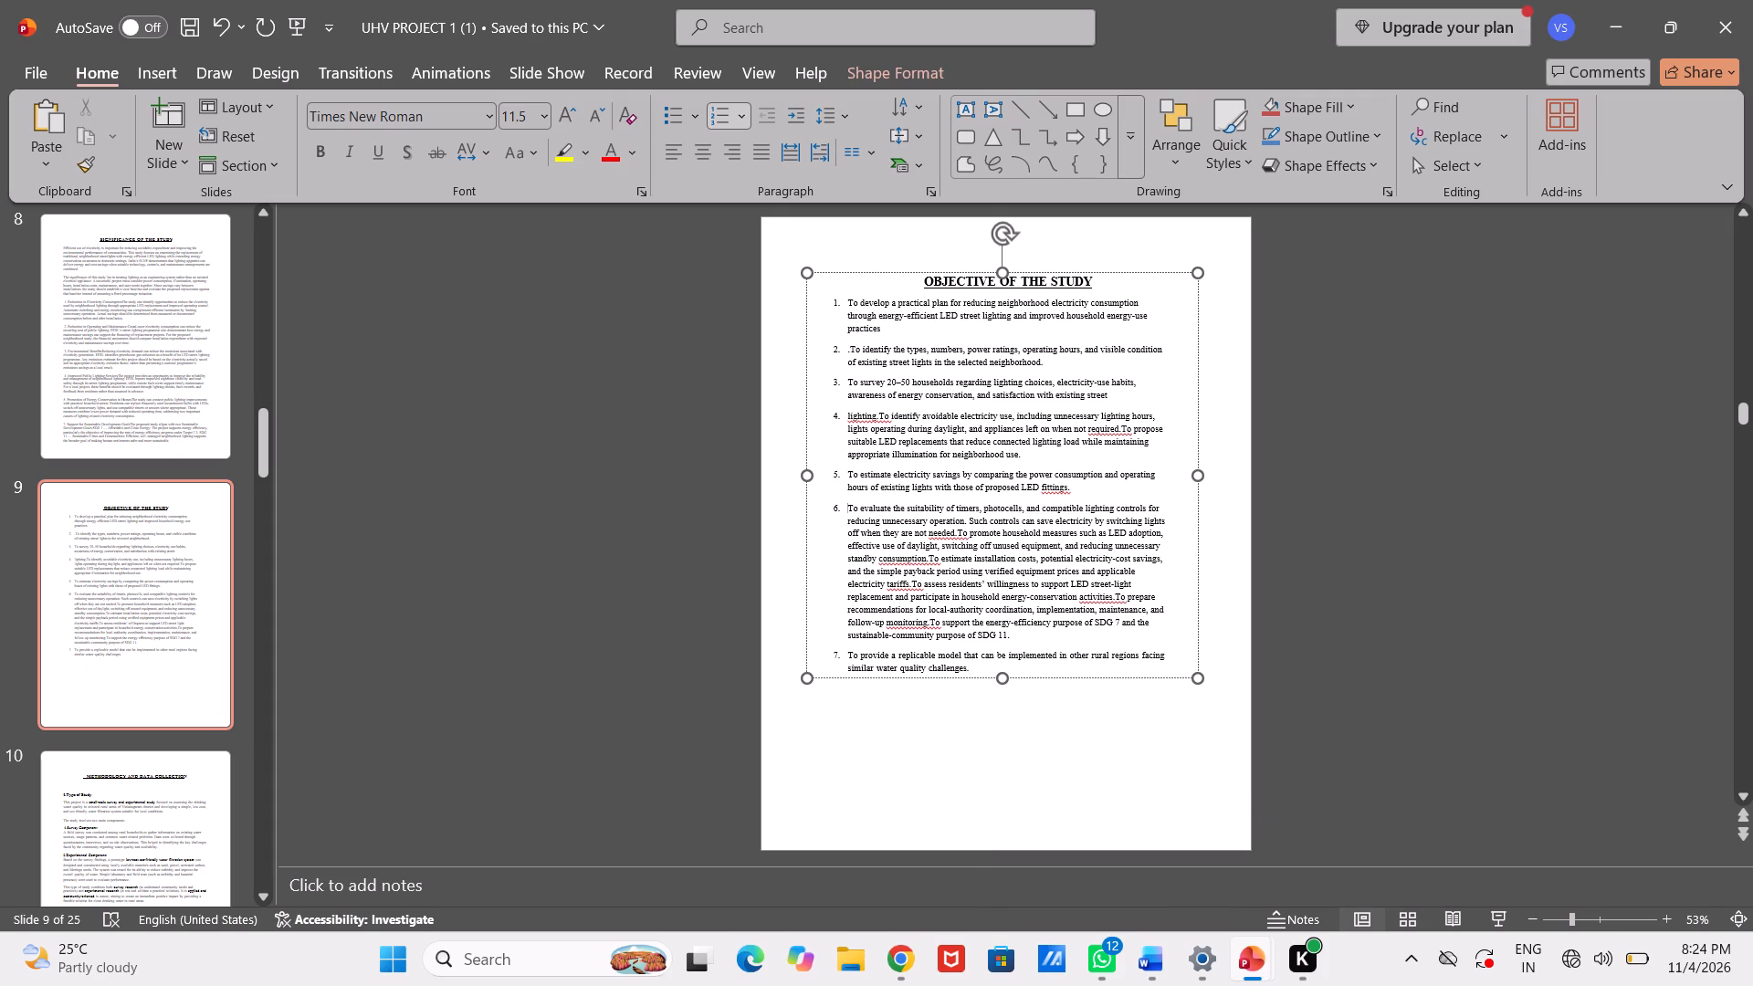
pyautogui.click(1121, 433)
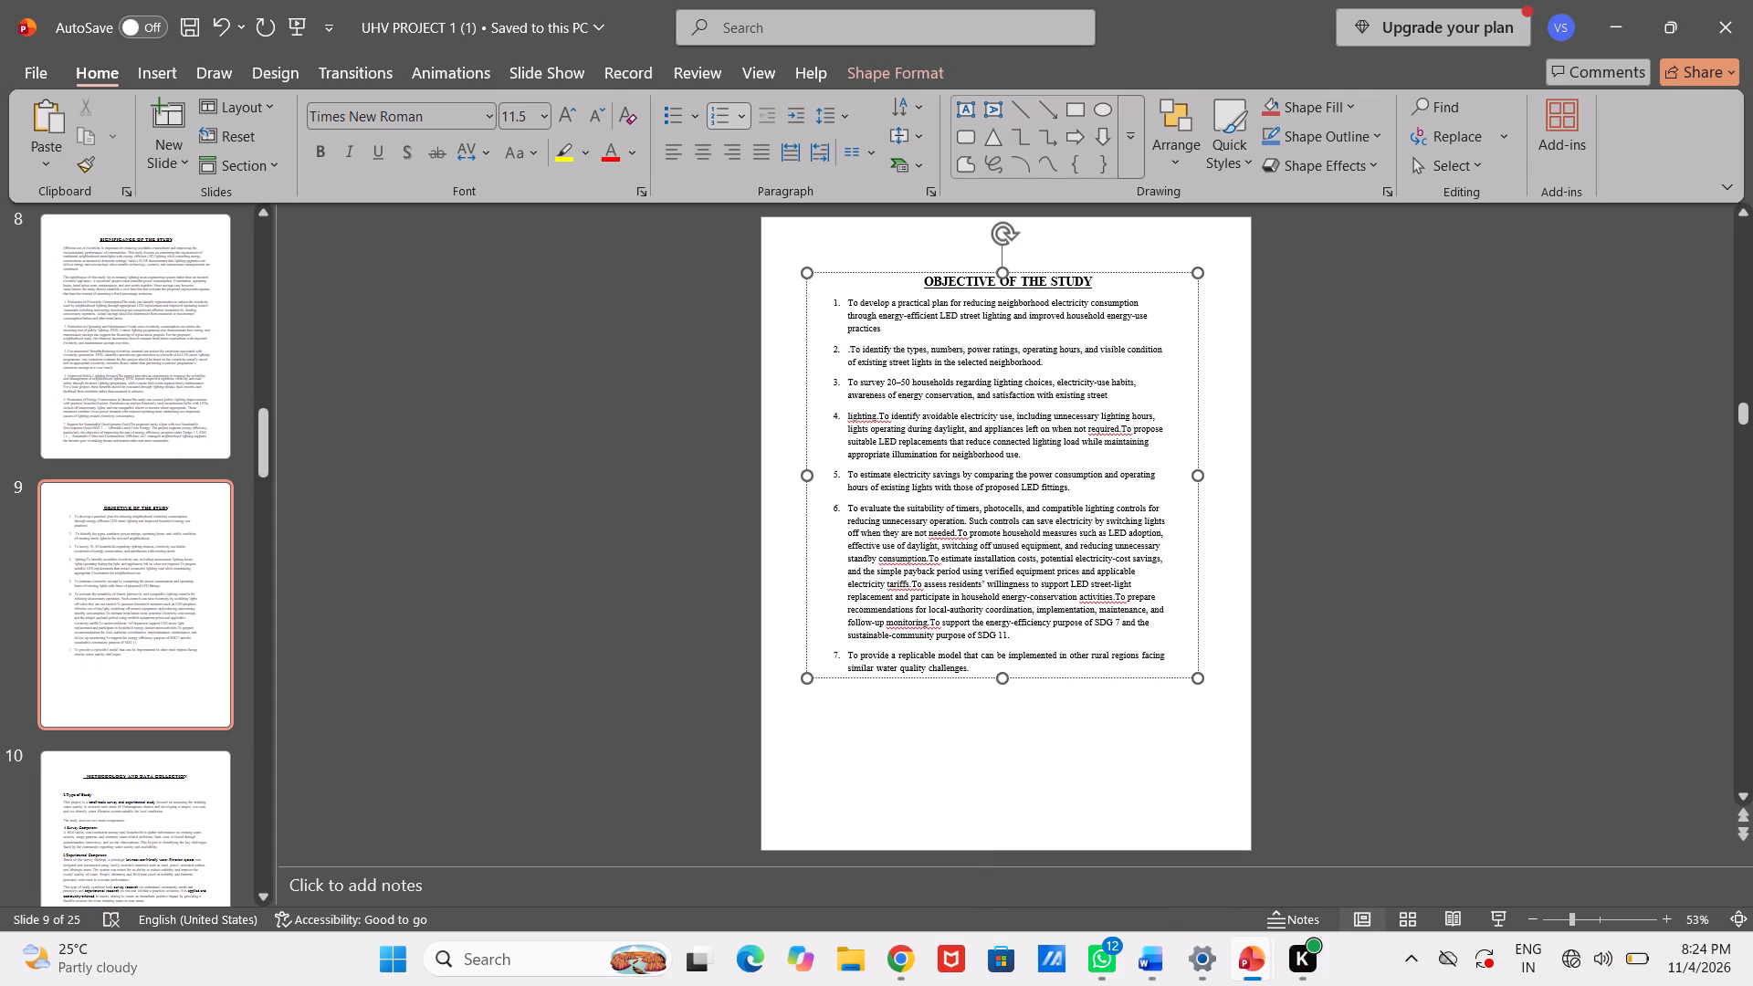
pyautogui.press('Return')
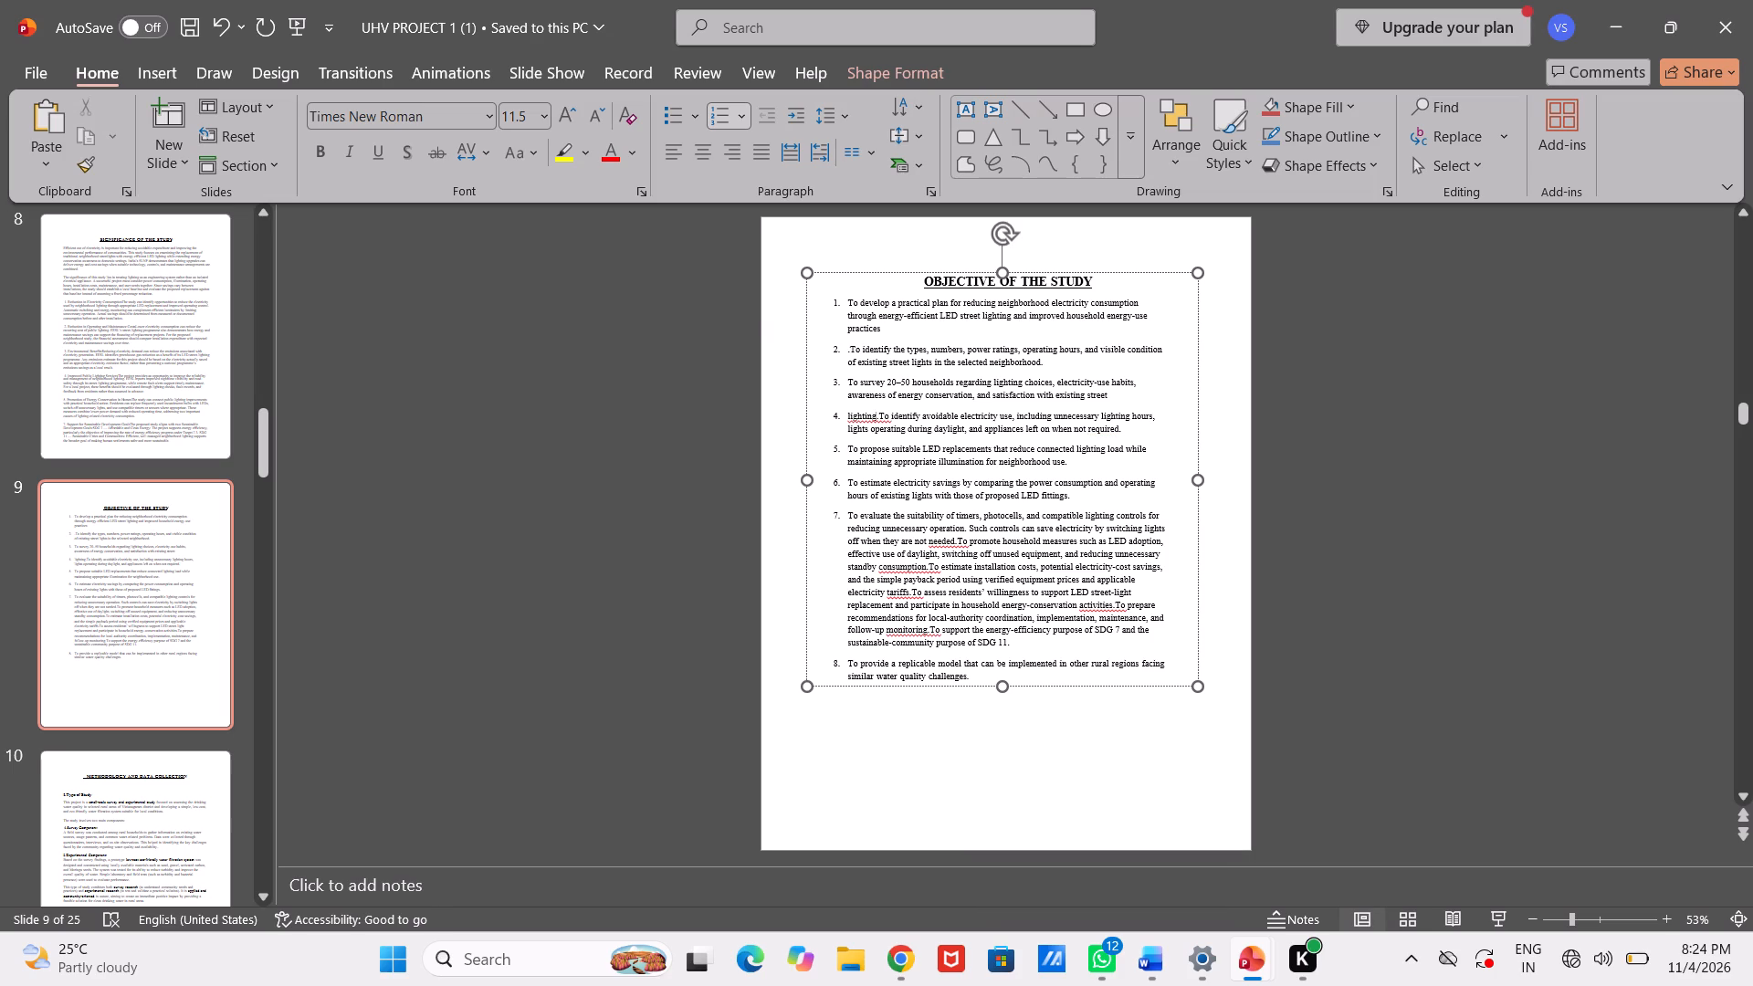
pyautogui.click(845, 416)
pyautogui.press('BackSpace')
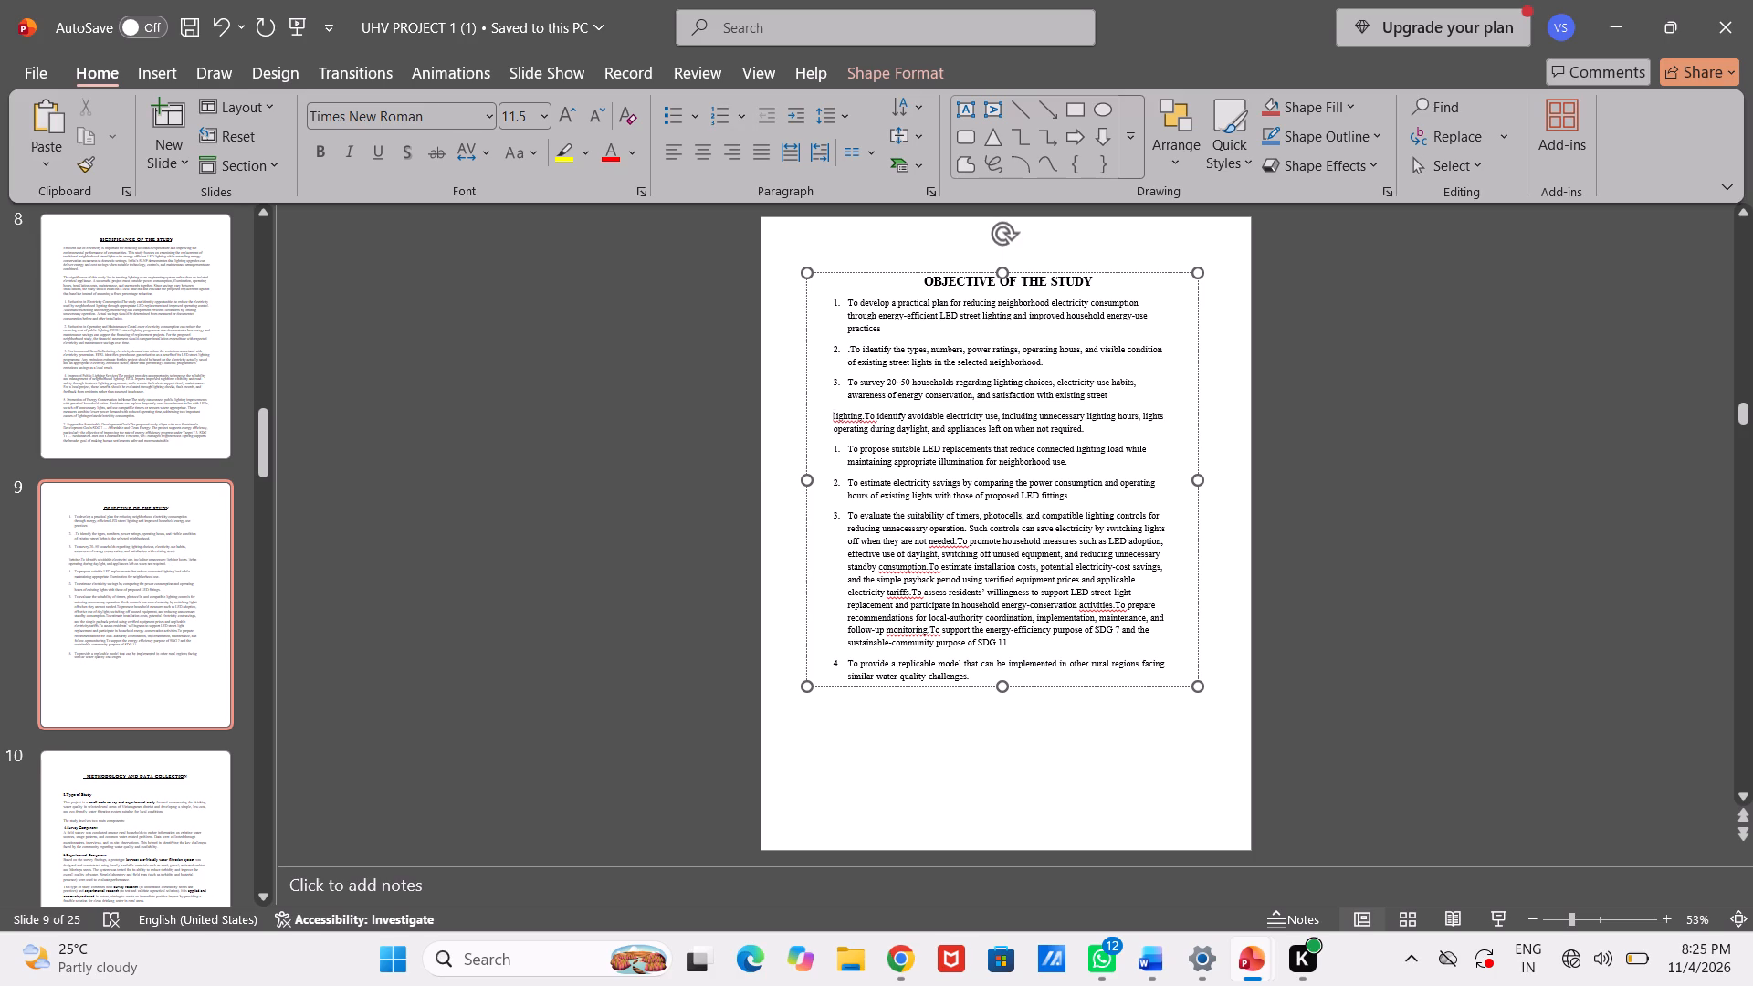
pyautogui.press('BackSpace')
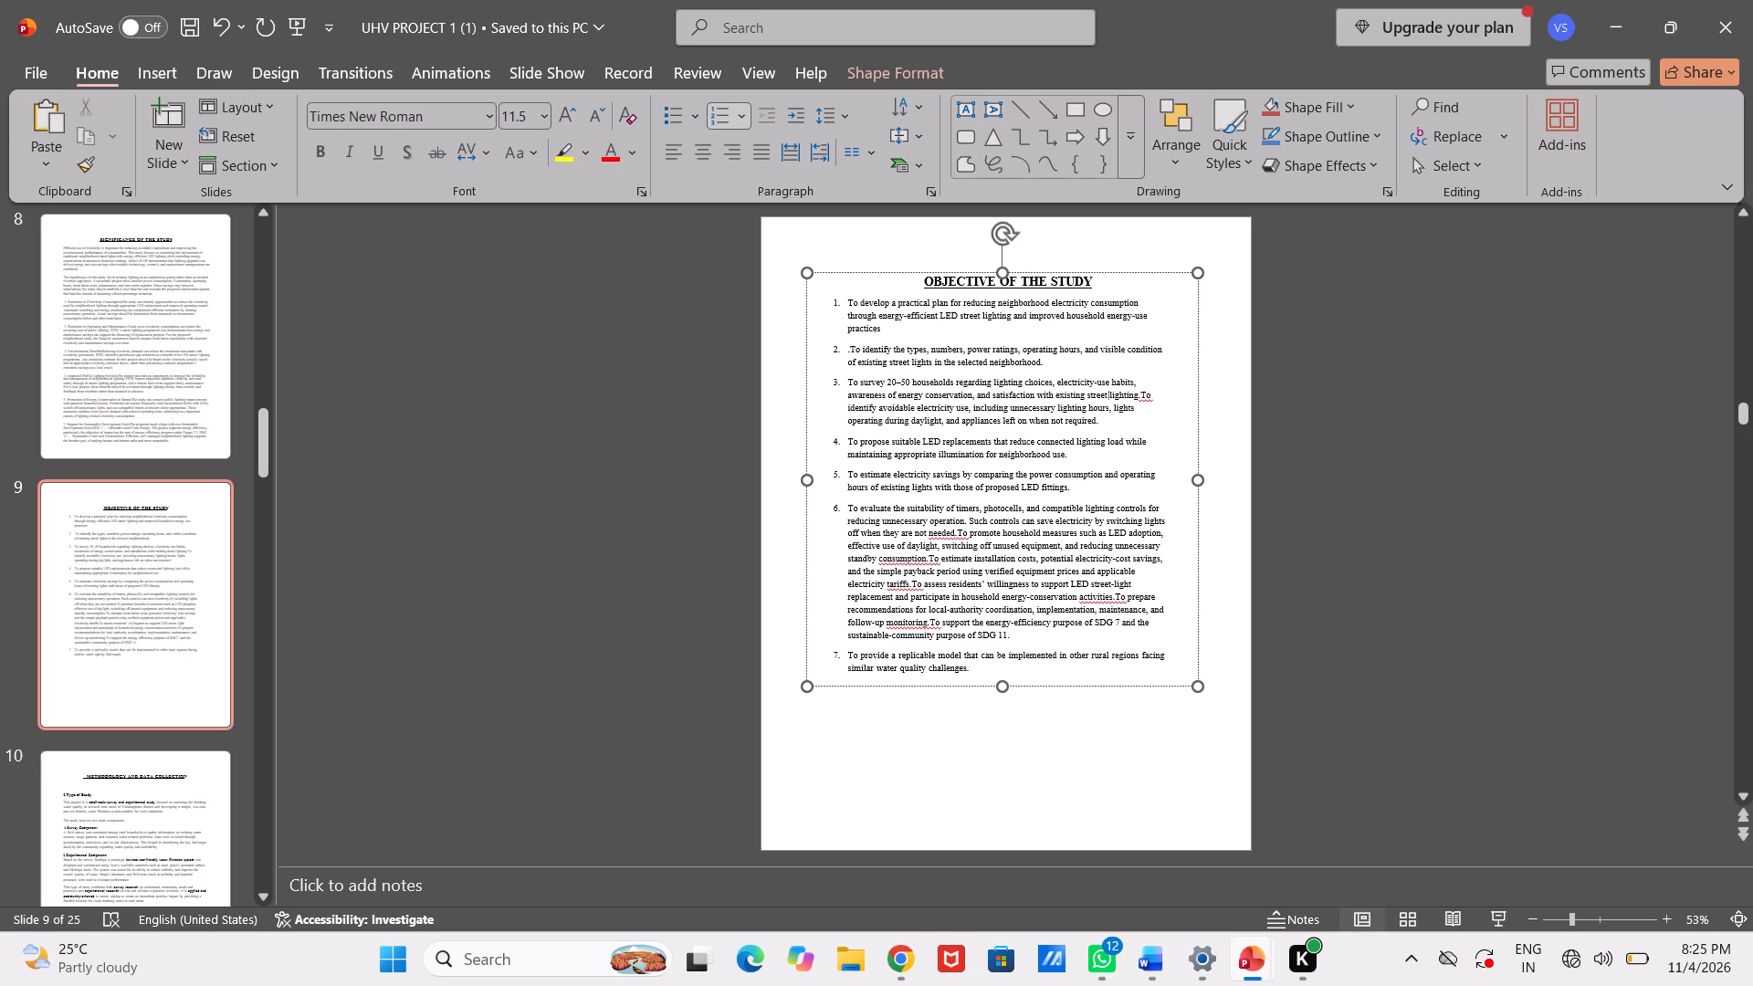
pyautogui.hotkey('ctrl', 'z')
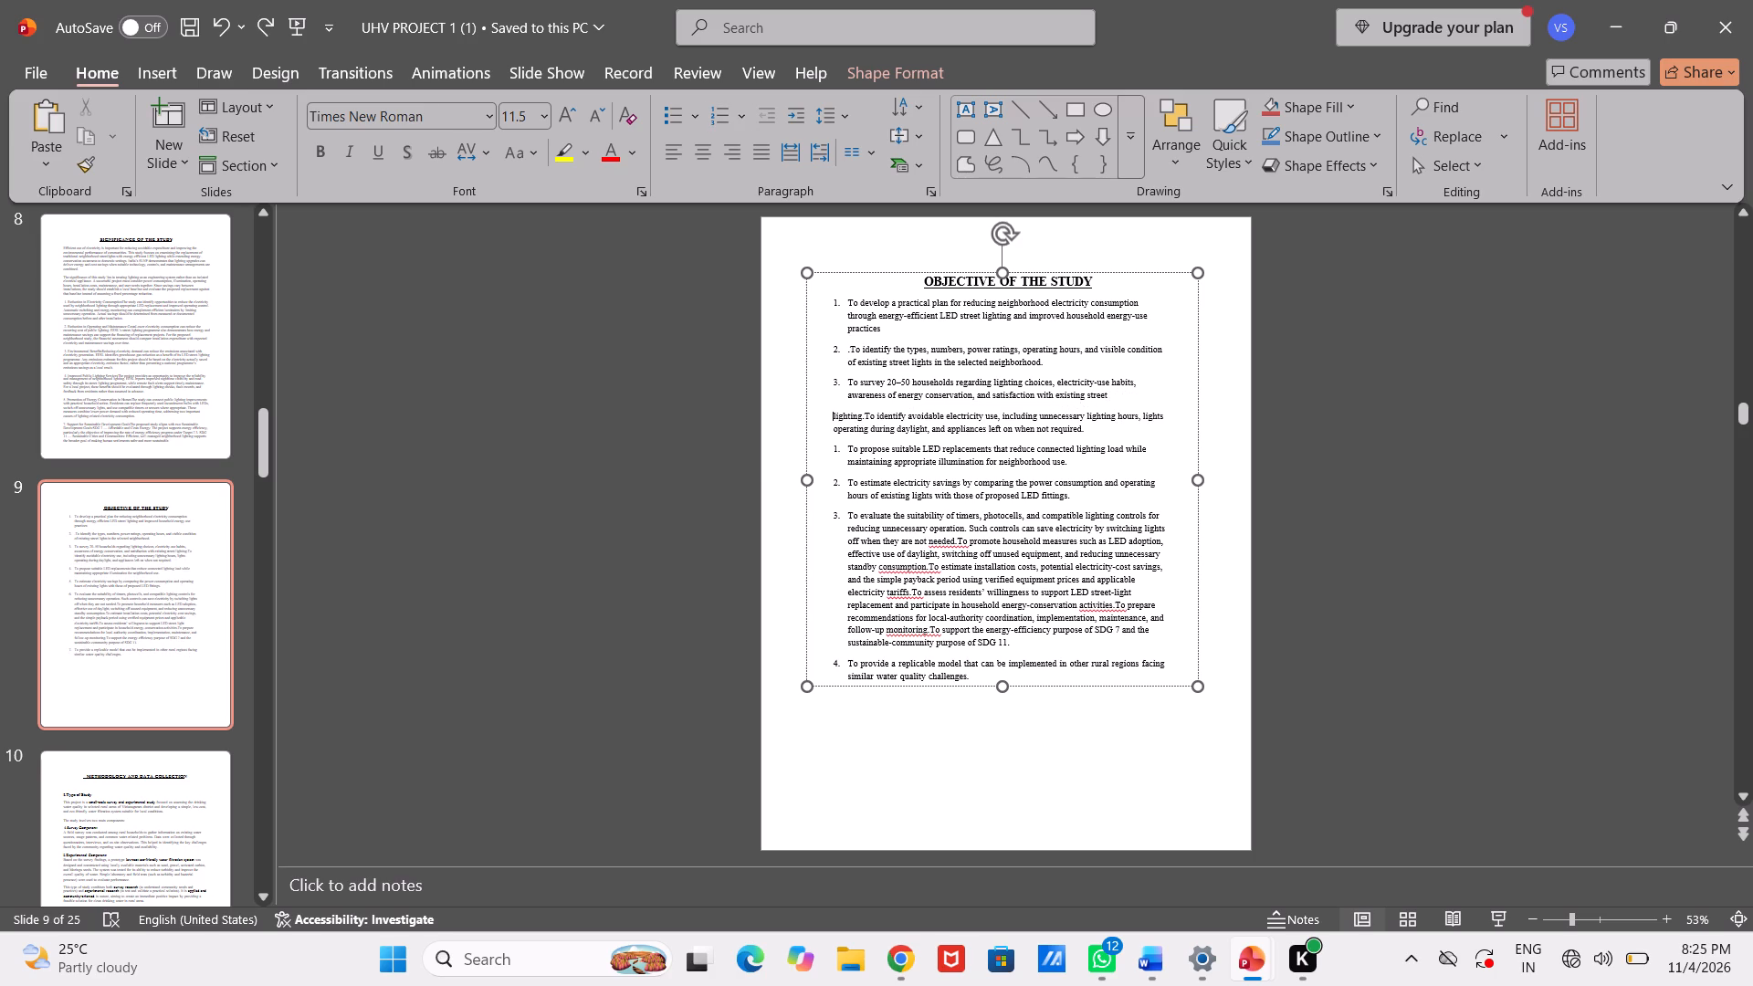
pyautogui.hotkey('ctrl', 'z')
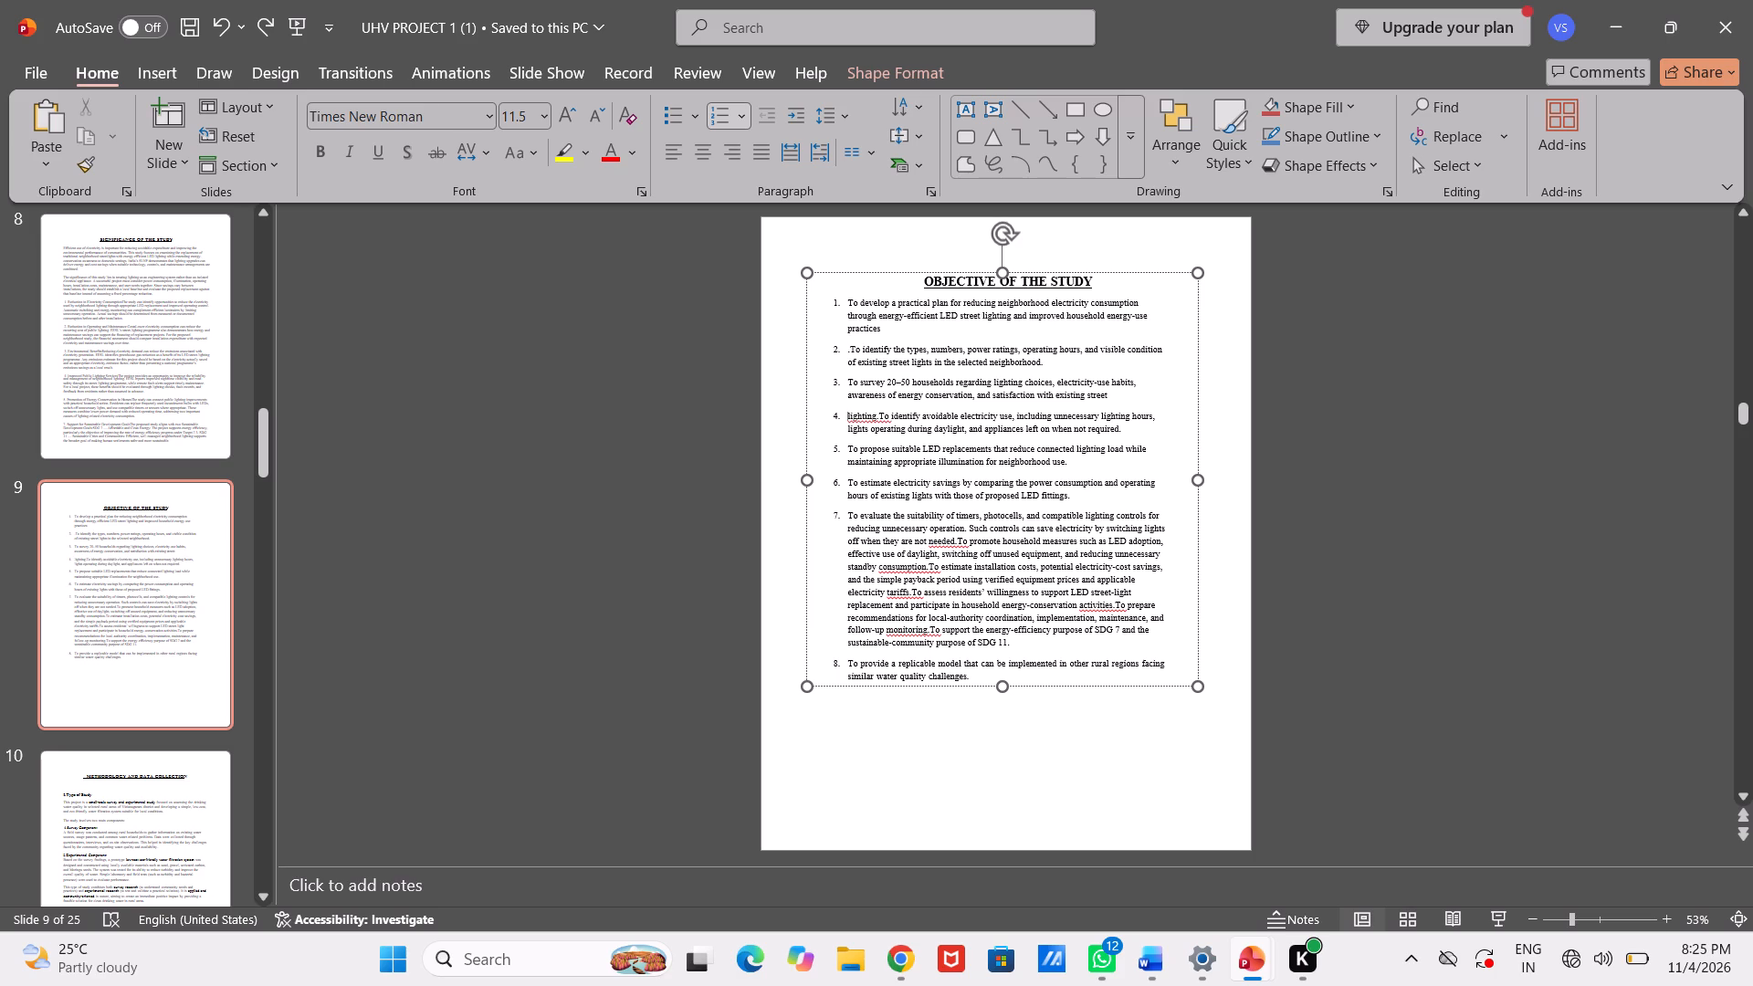
# Remove the stray "lighting." from the start of objective 4 and add "lighting." to the end of objective 3.
pyautogui.click(880, 416)
pyautogui.press('BackSpace')
pyautogui.press('BackSpace')
pyautogui.press('BackSpace')
pyautogui.press('BackSpace')
pyautogui.press('BackSpace')
pyautogui.press('BackSpace')
pyautogui.press('BackSpace')
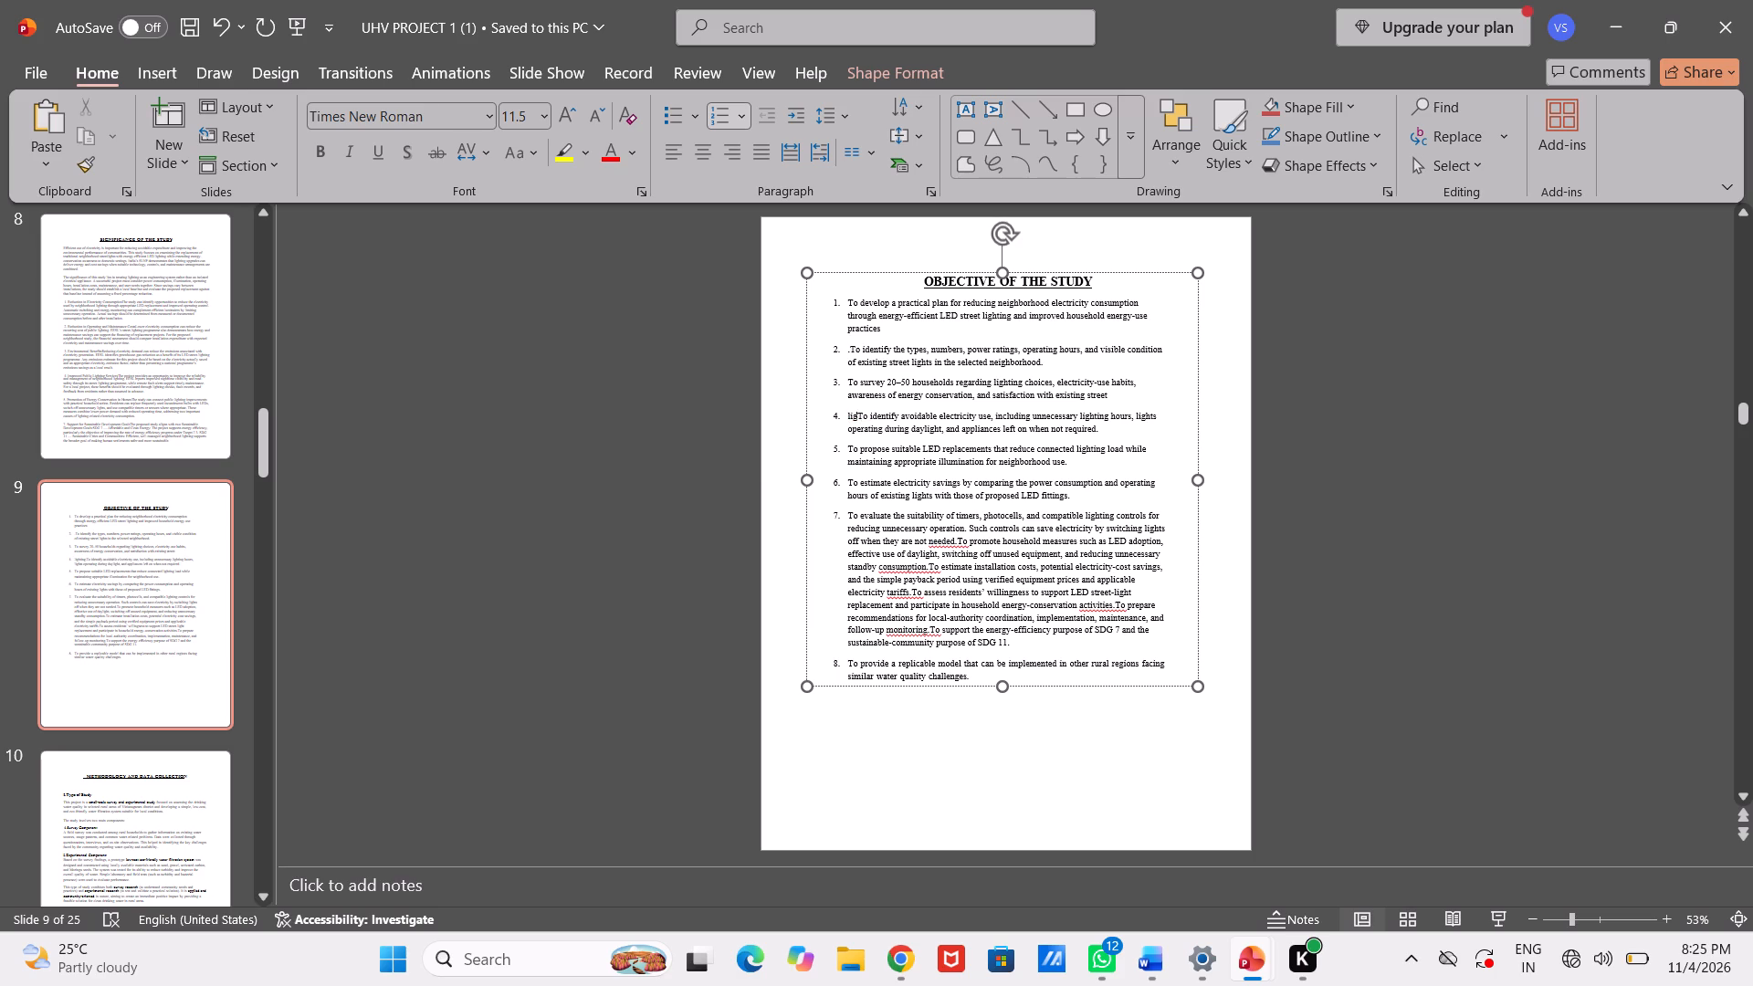
pyautogui.press('BackSpace')
pyautogui.press('BackSpace')
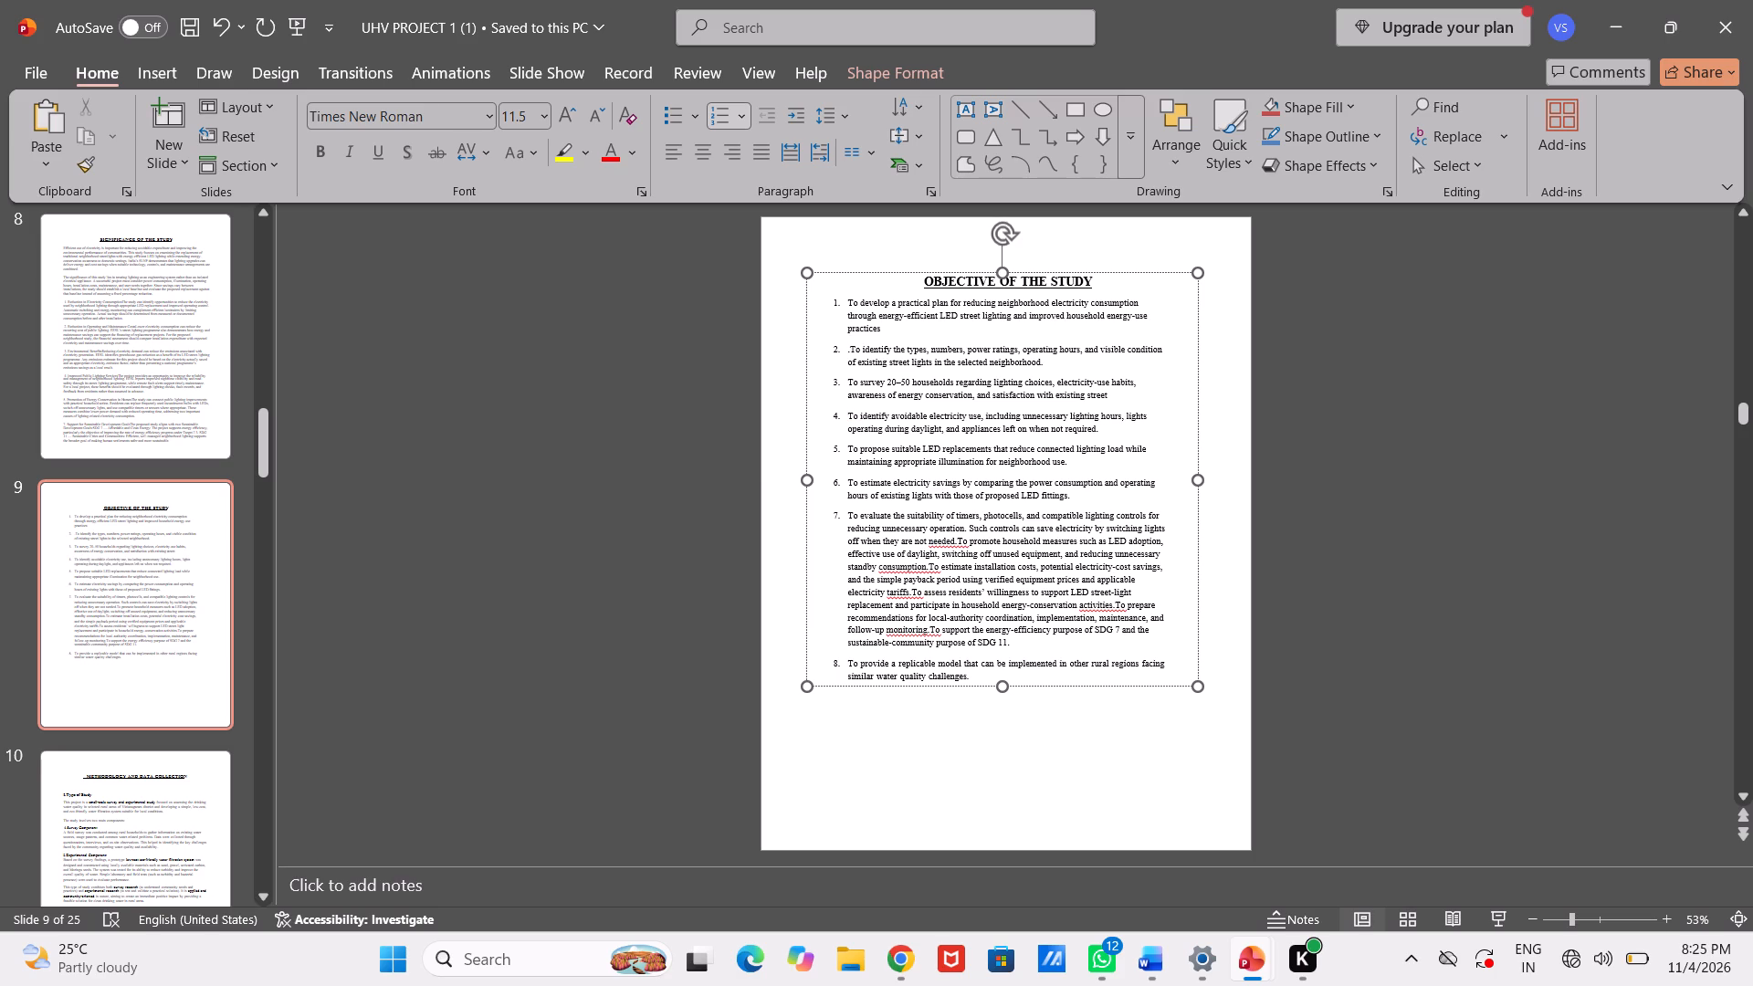
pyautogui.click(1116, 389)
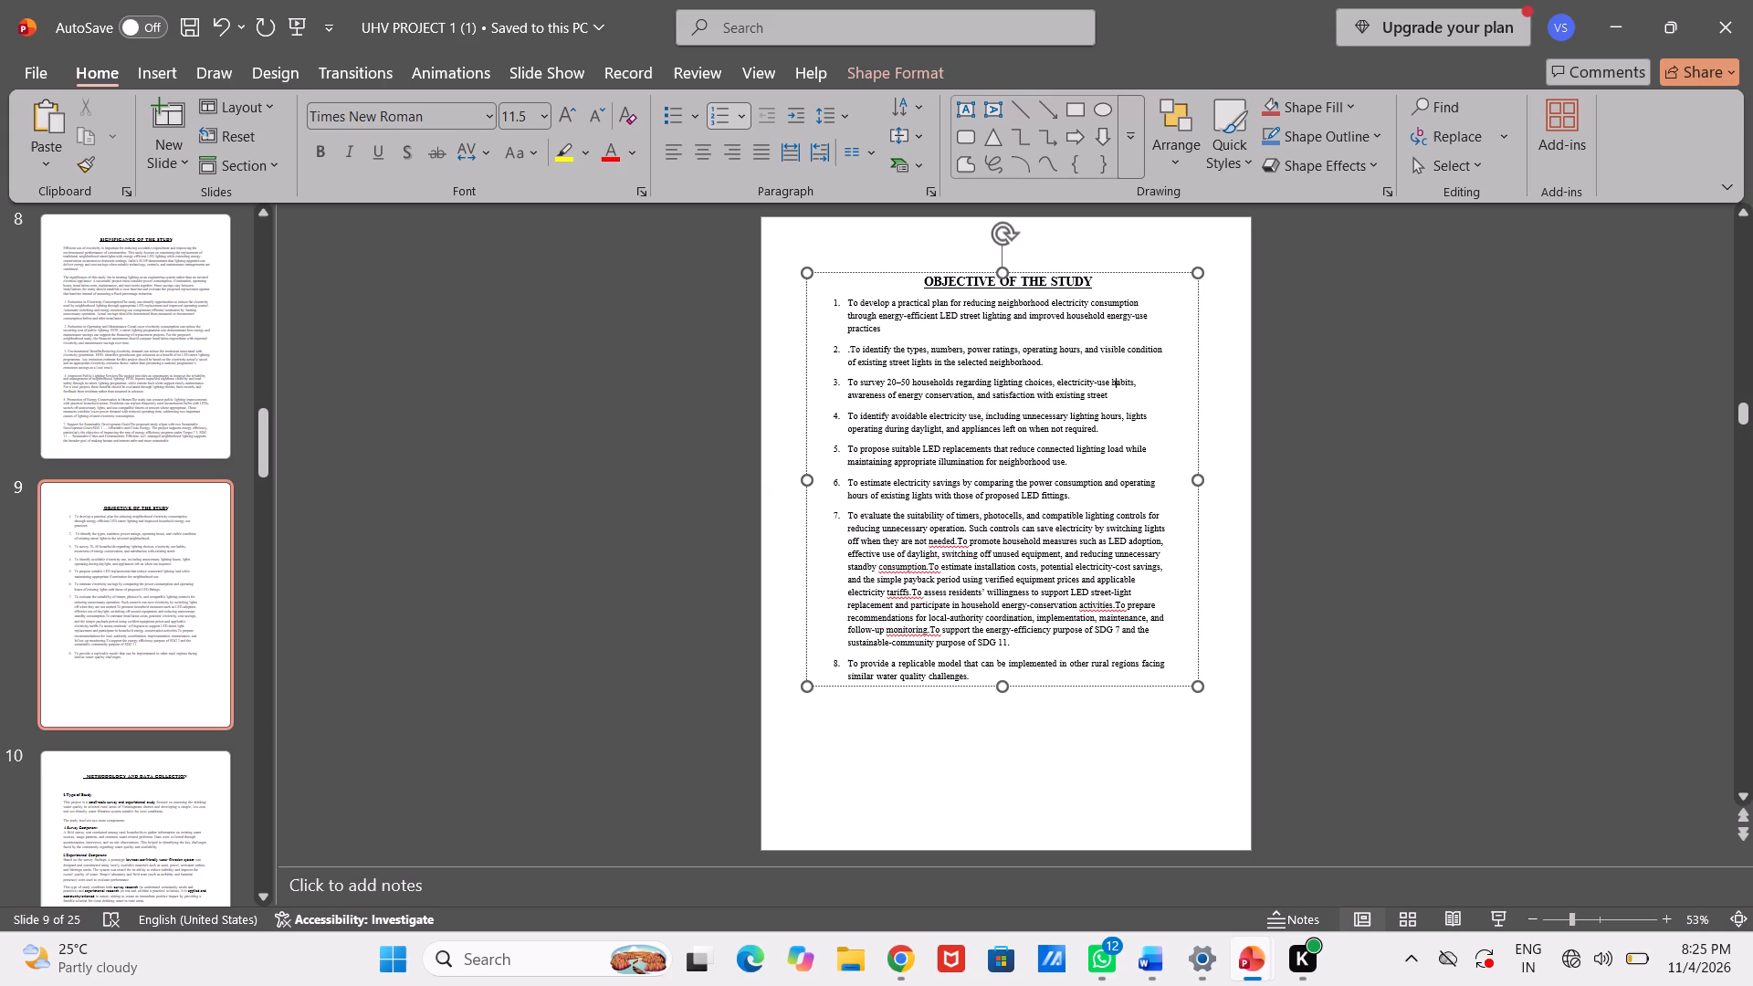
pyautogui.click(1111, 393)
pyautogui.write('lighting.')
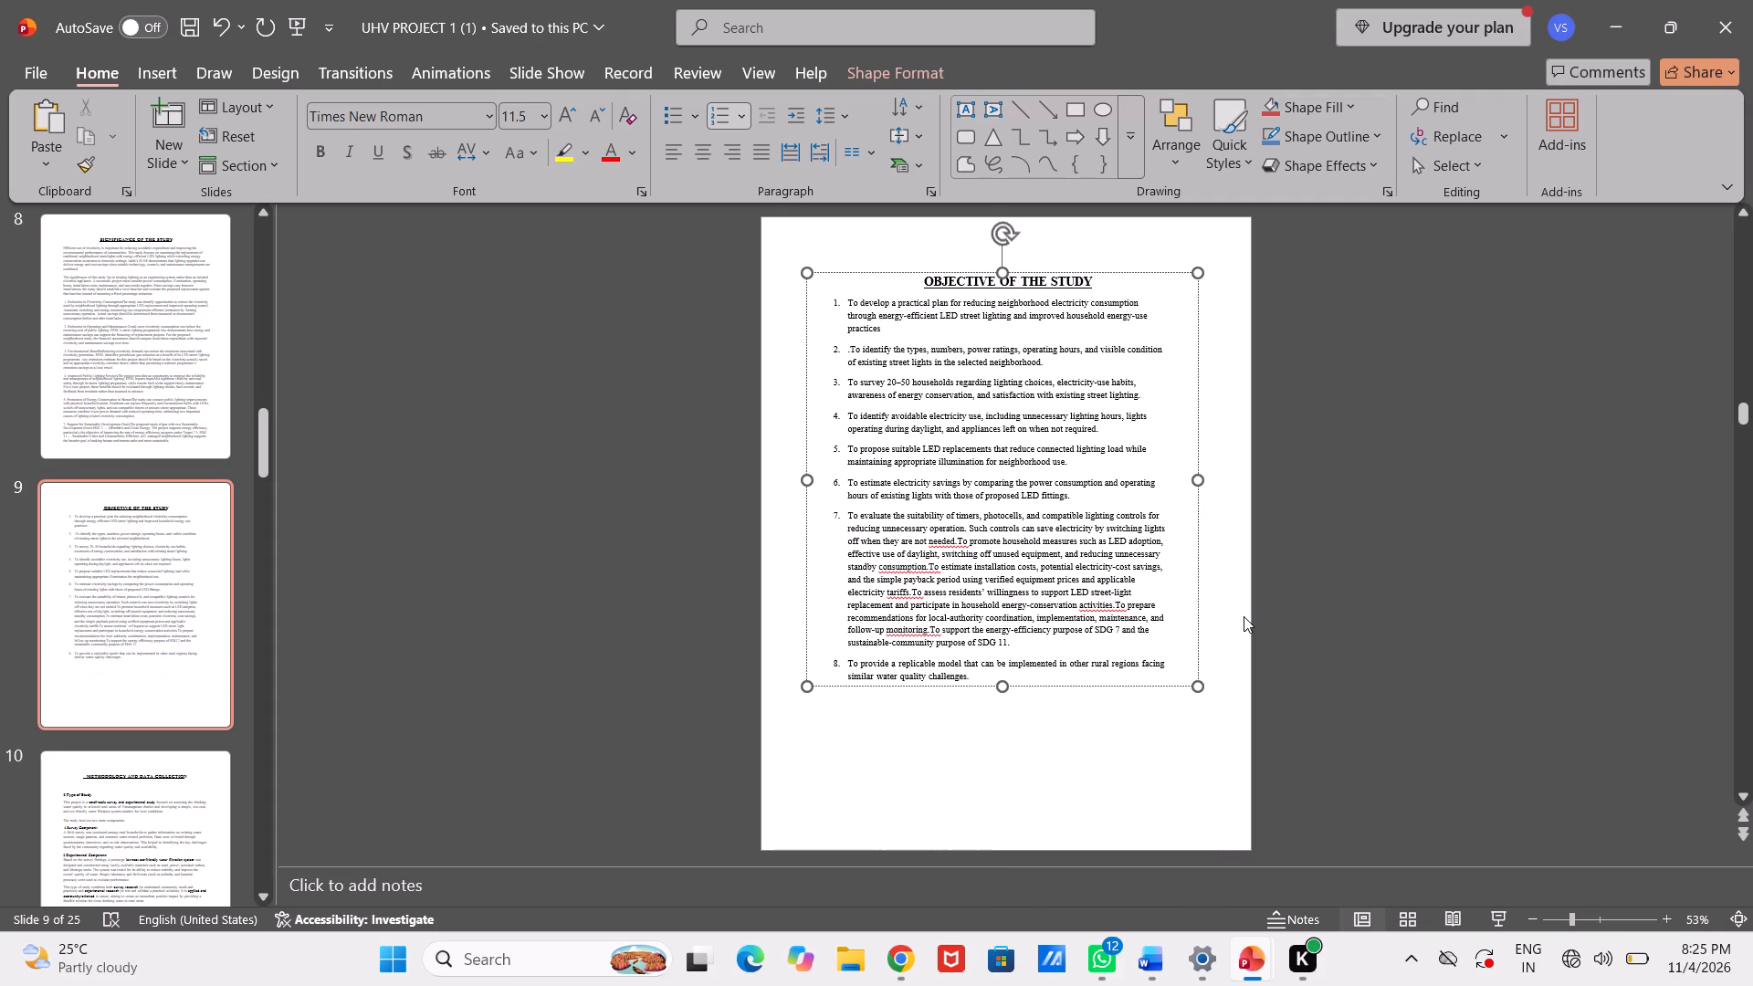
# Split long objective 7 into separate numbered points at "To promote", "To estimate installation costs", "To assess", "To prepare" and "To support".
pyautogui.click(960, 539)
pyautogui.press('Return')
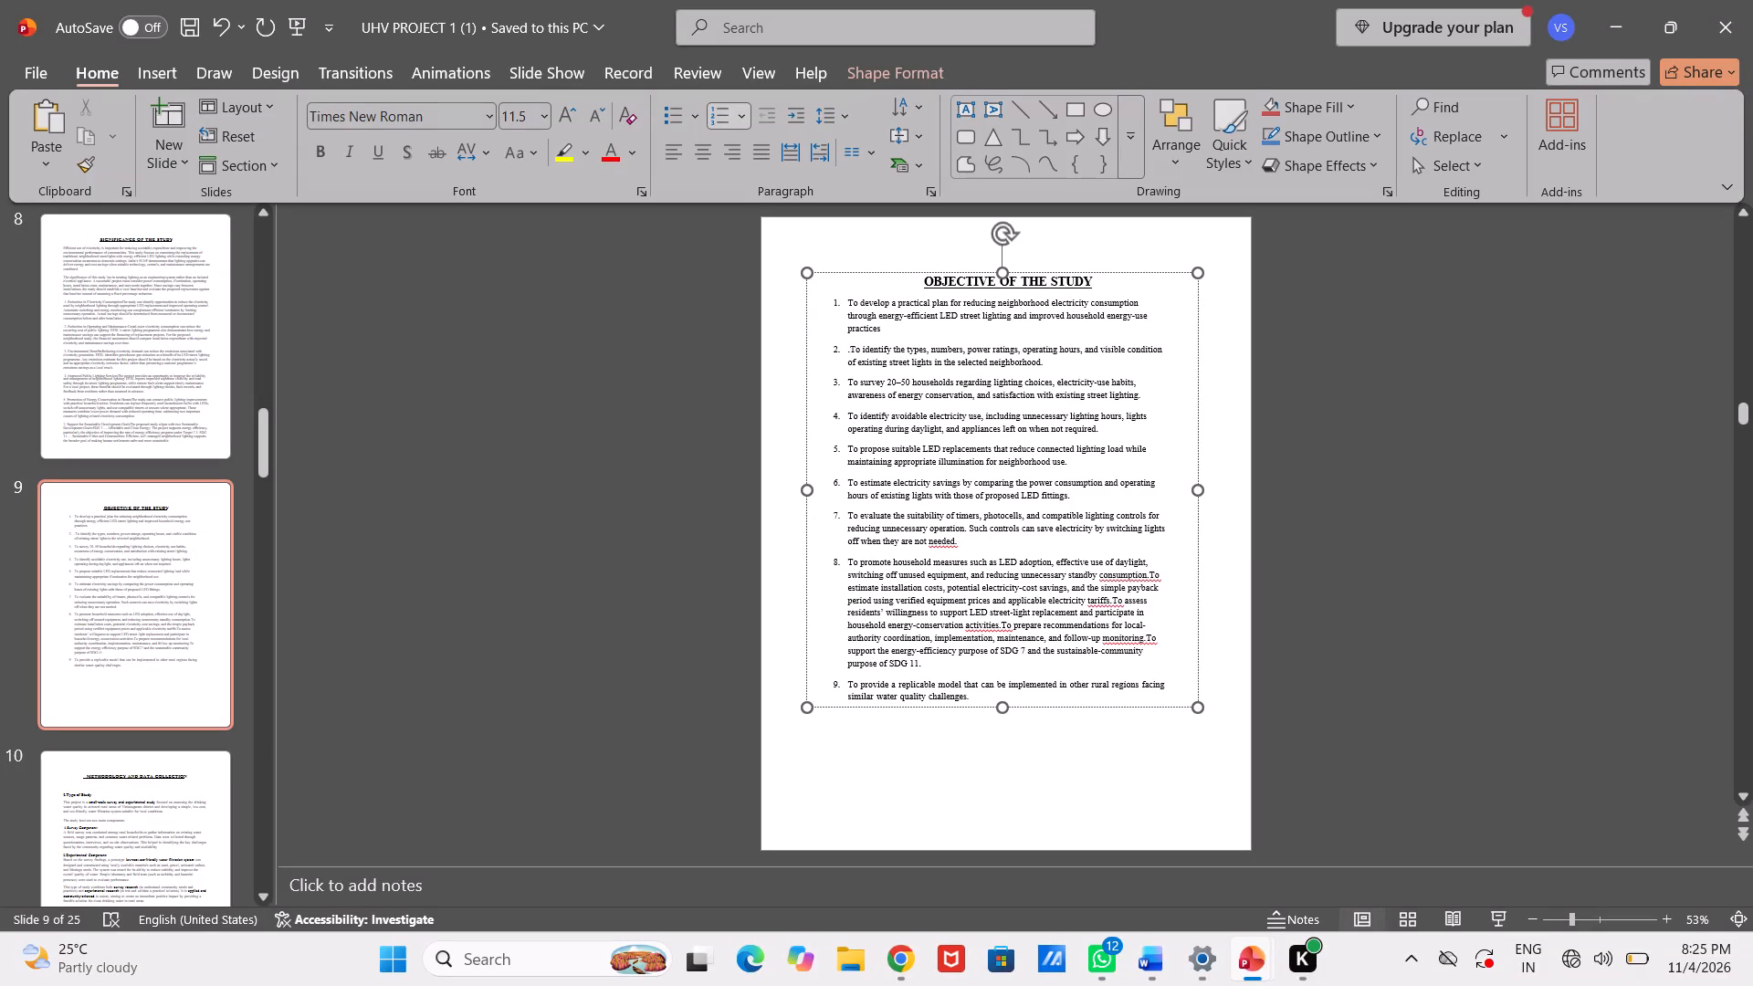
pyautogui.click(1148, 576)
pyautogui.press('Right')
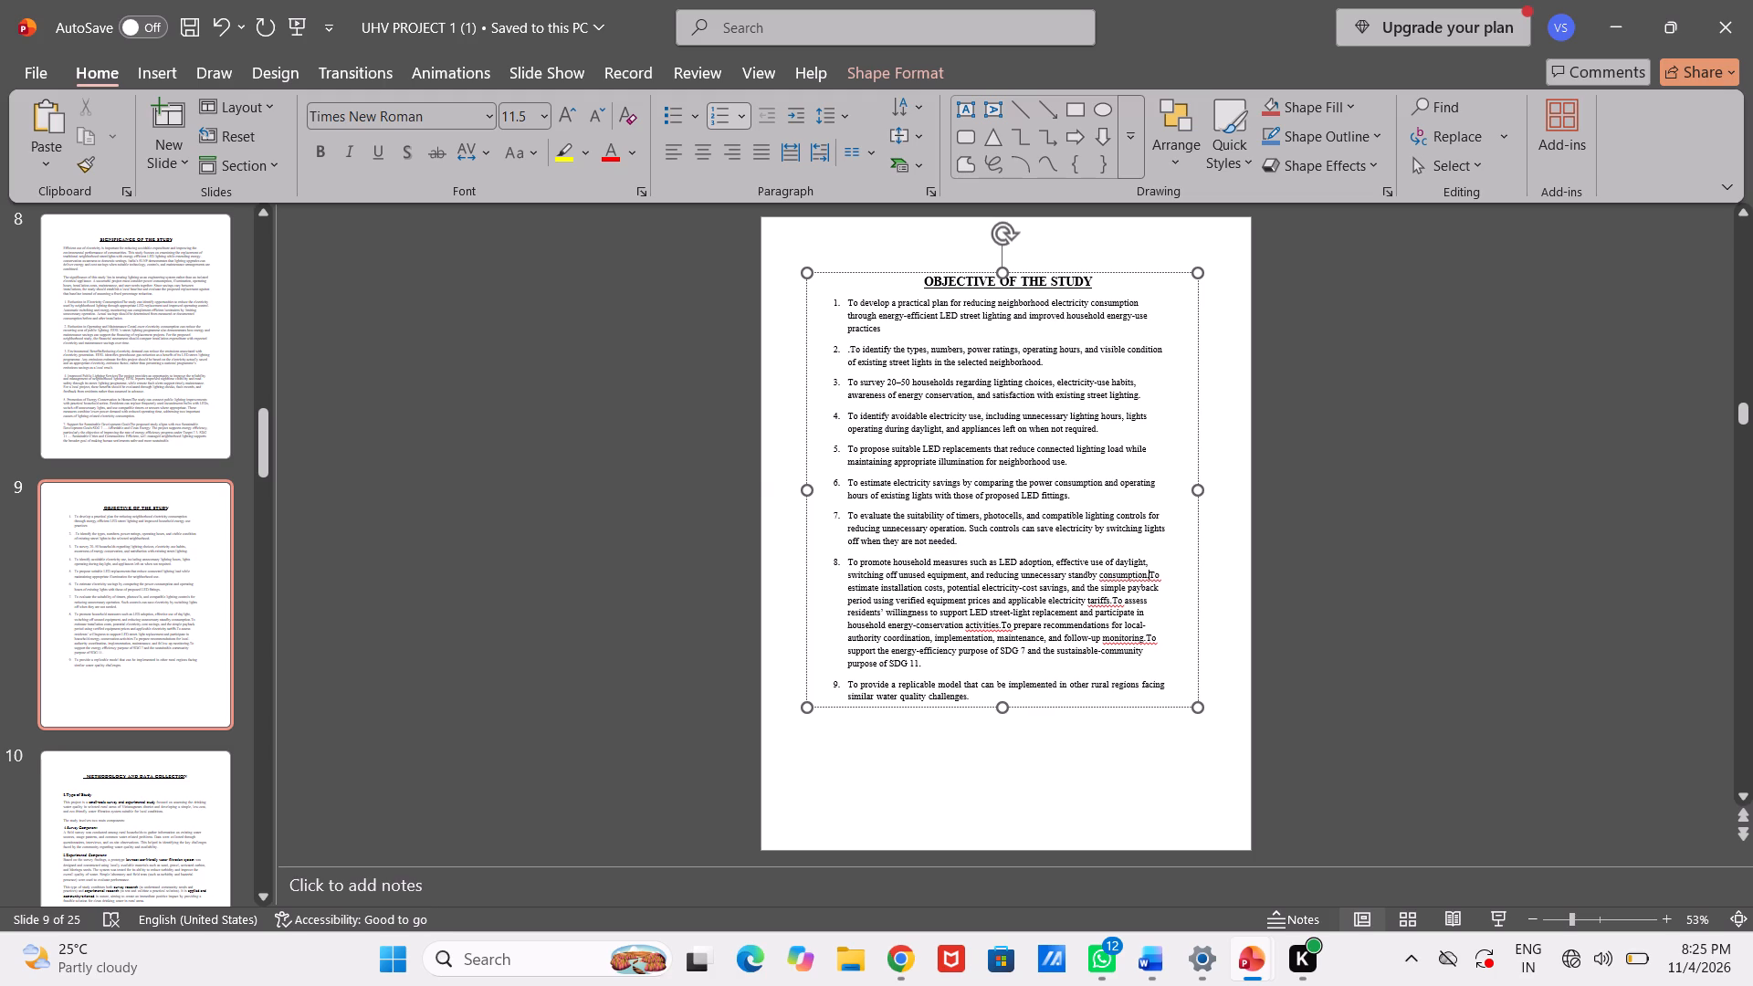
pyautogui.press('Return')
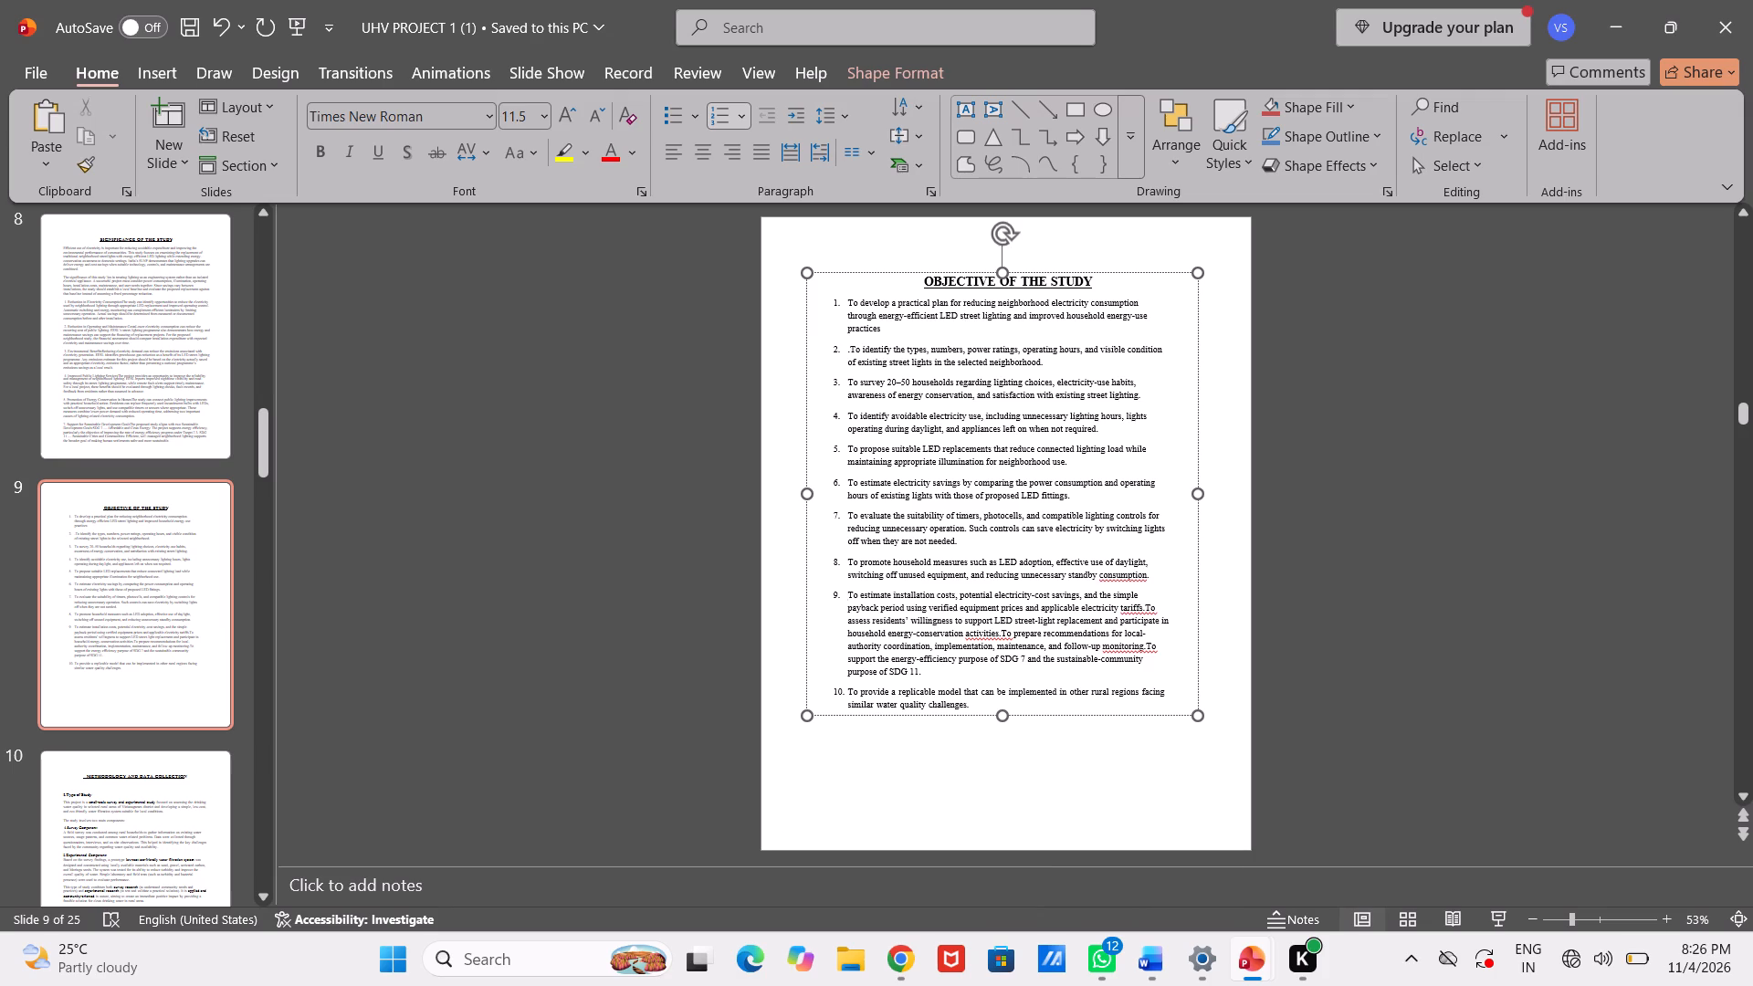
pyautogui.click(1145, 608)
pyautogui.press('Return')
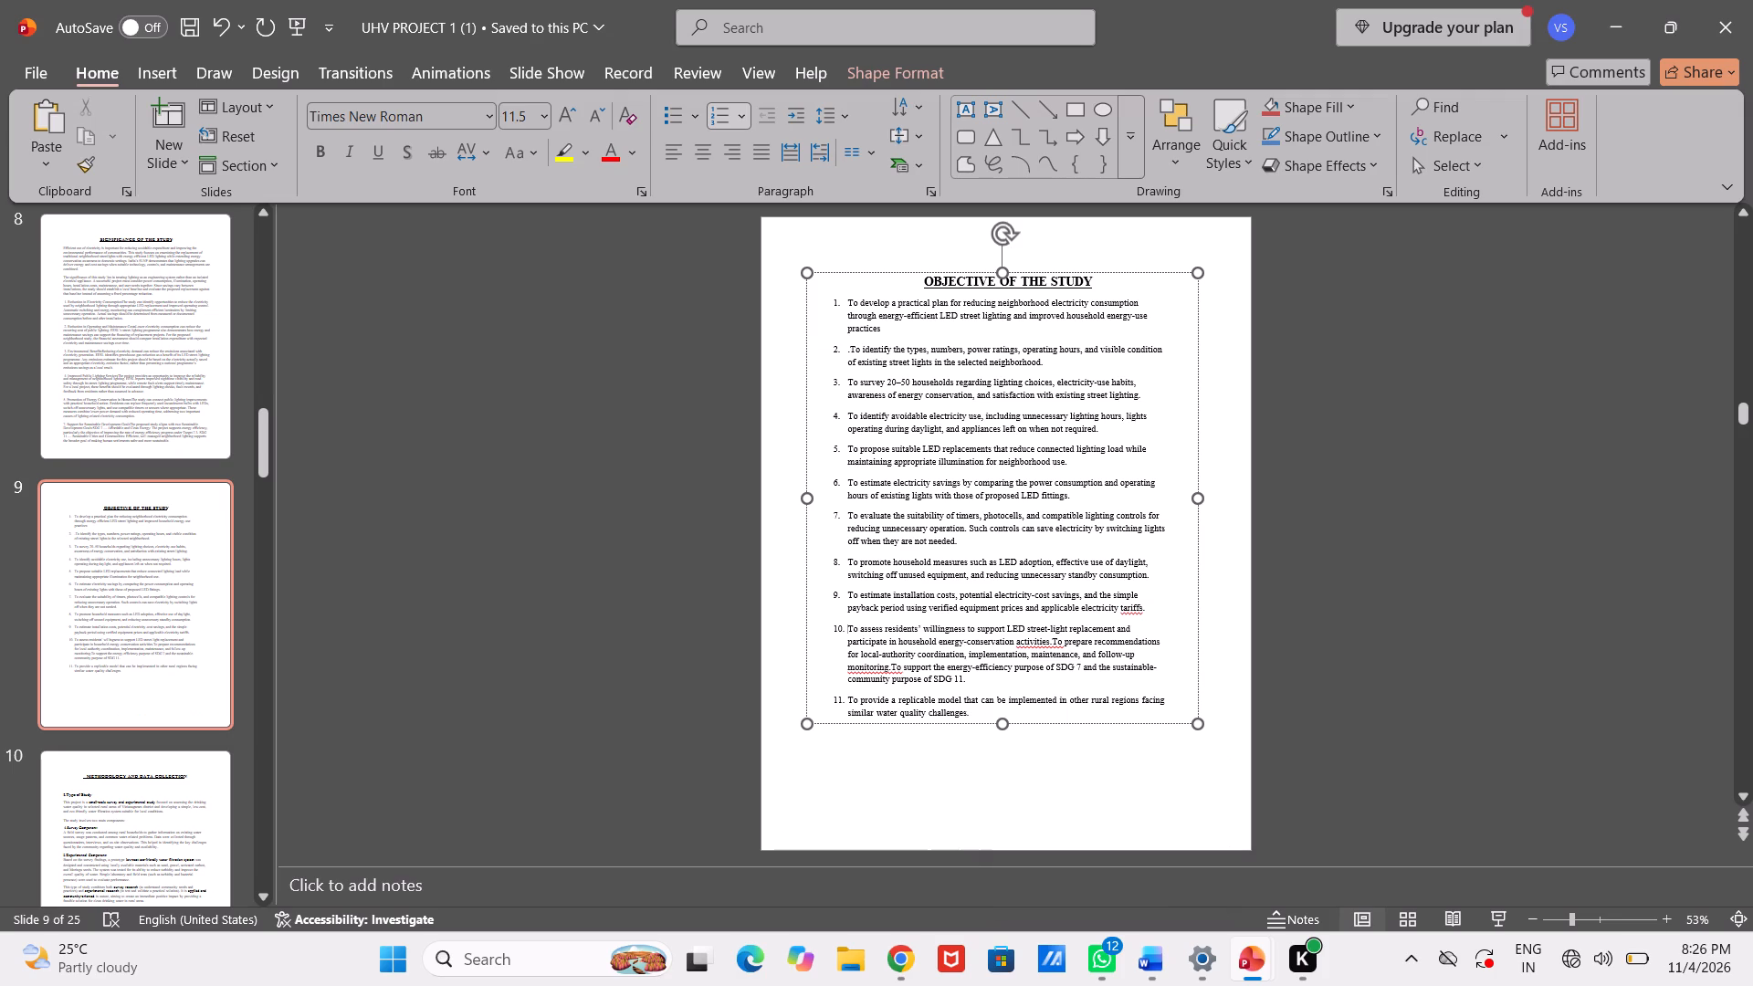
pyautogui.click(1051, 635)
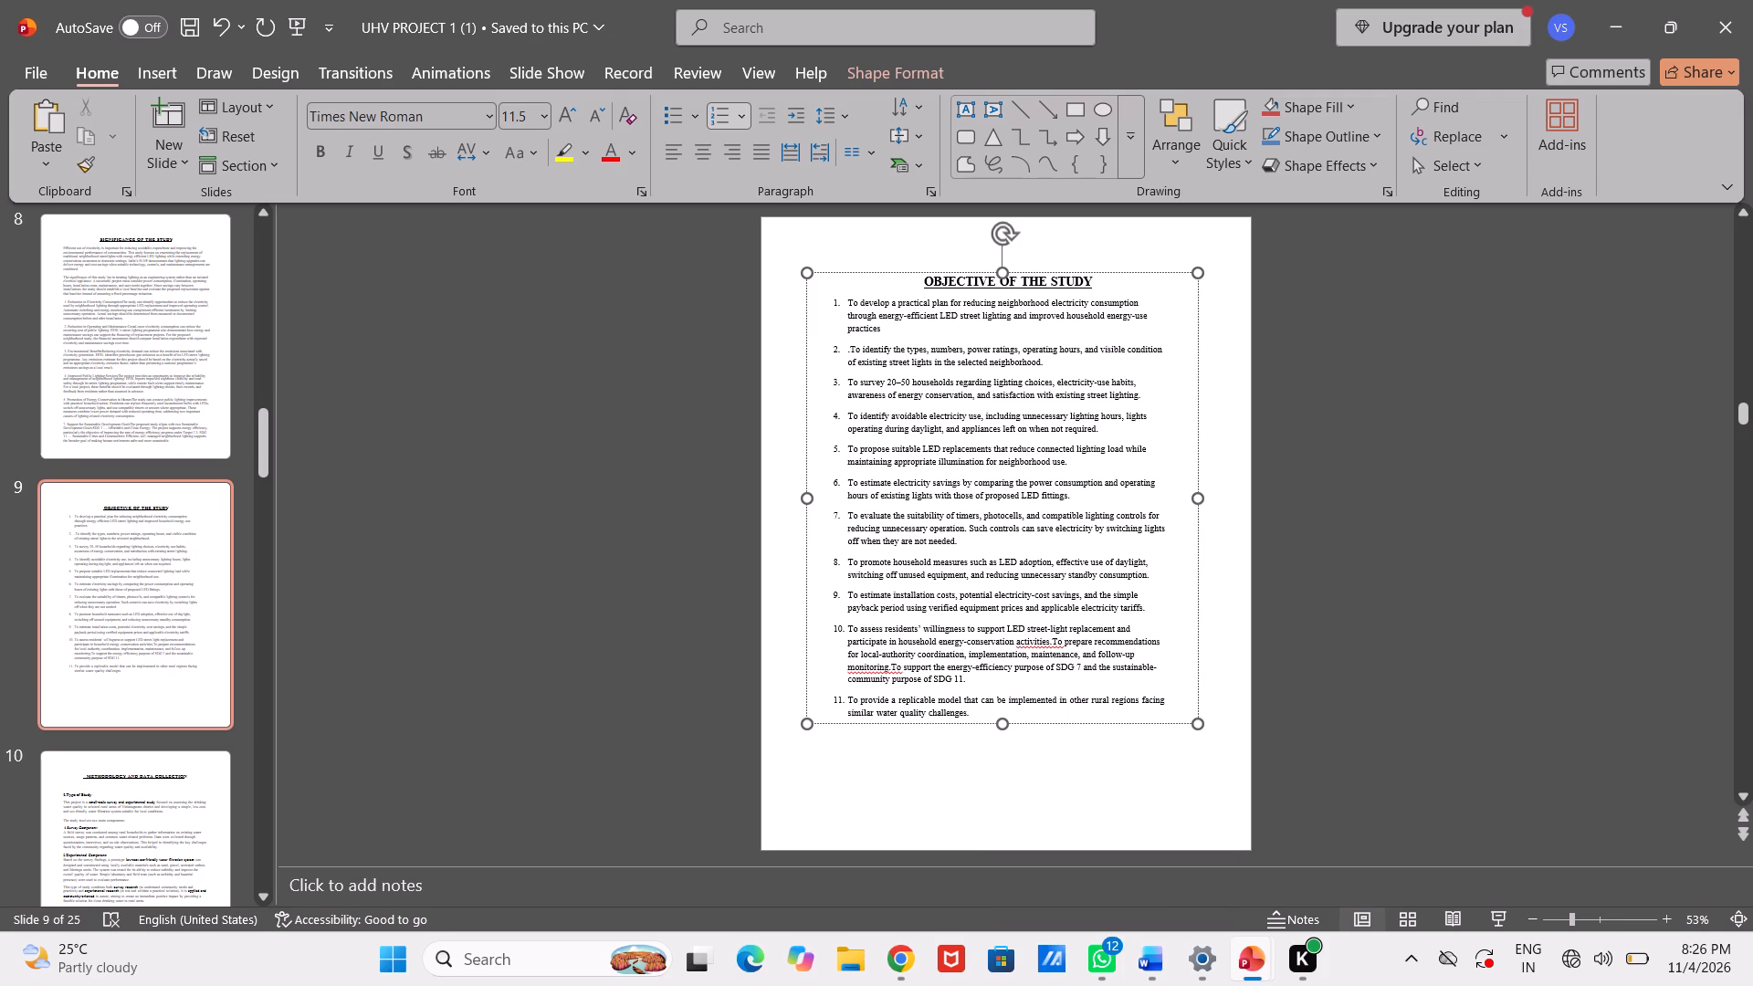
pyautogui.press('Return')
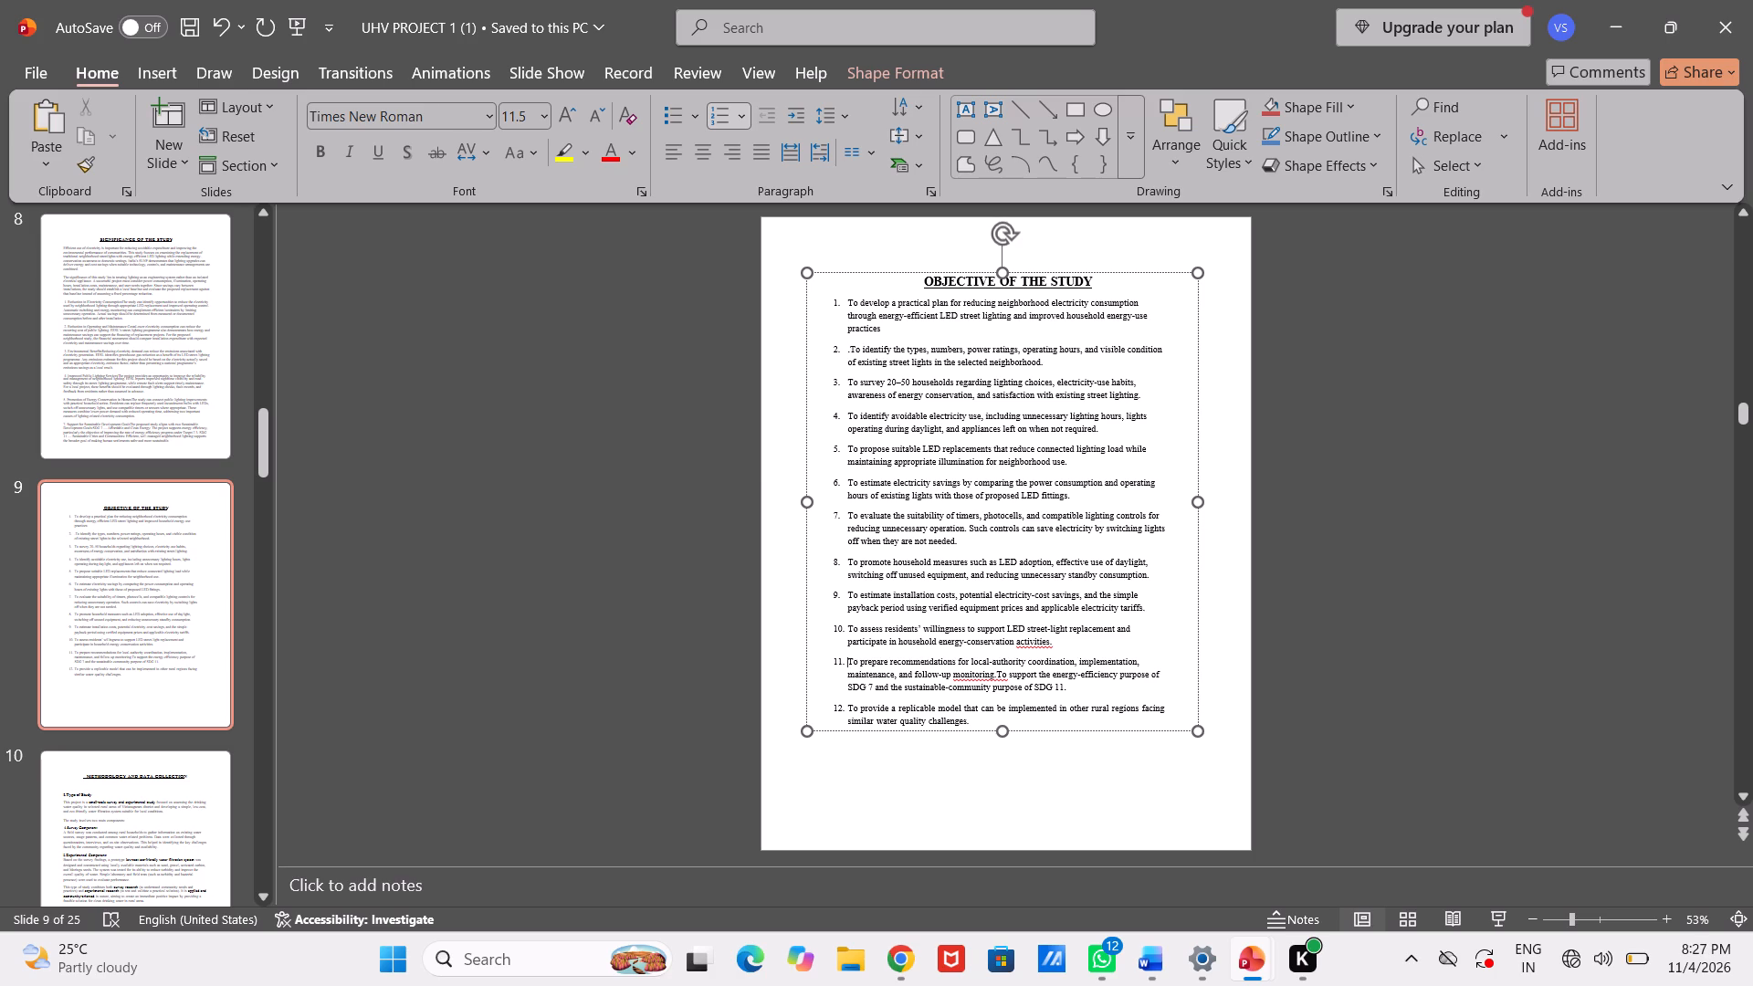
pyautogui.click(996, 677)
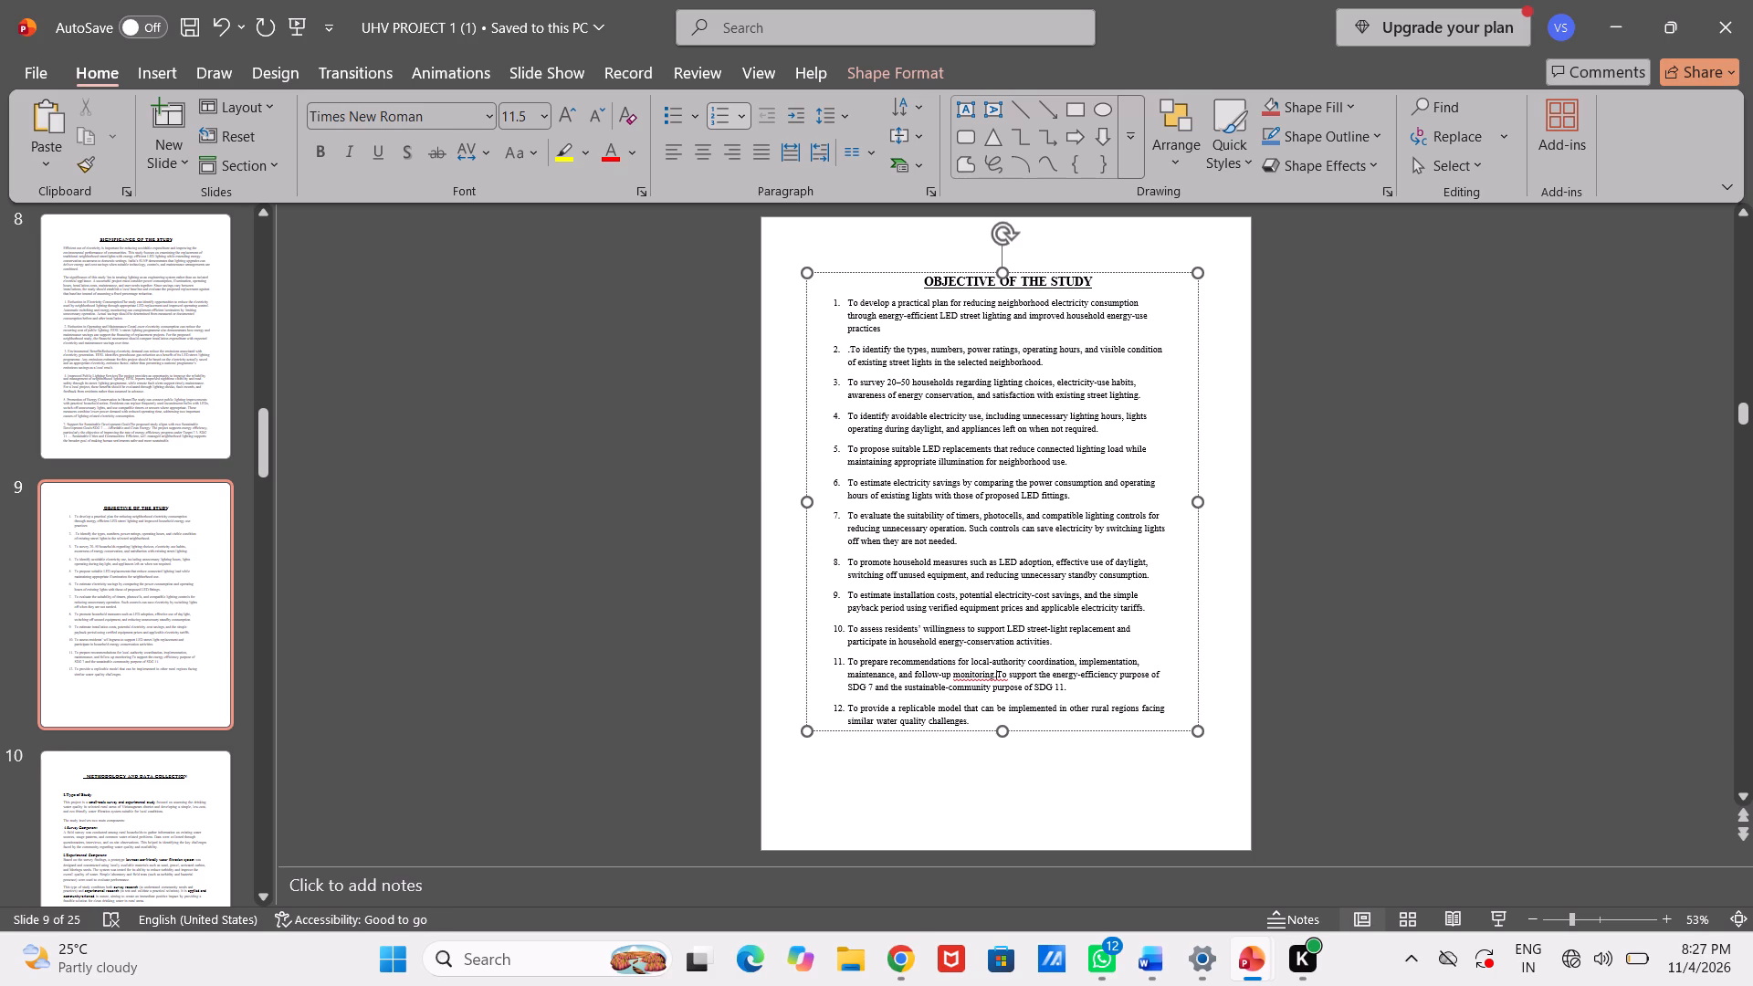
pyautogui.press('Return')
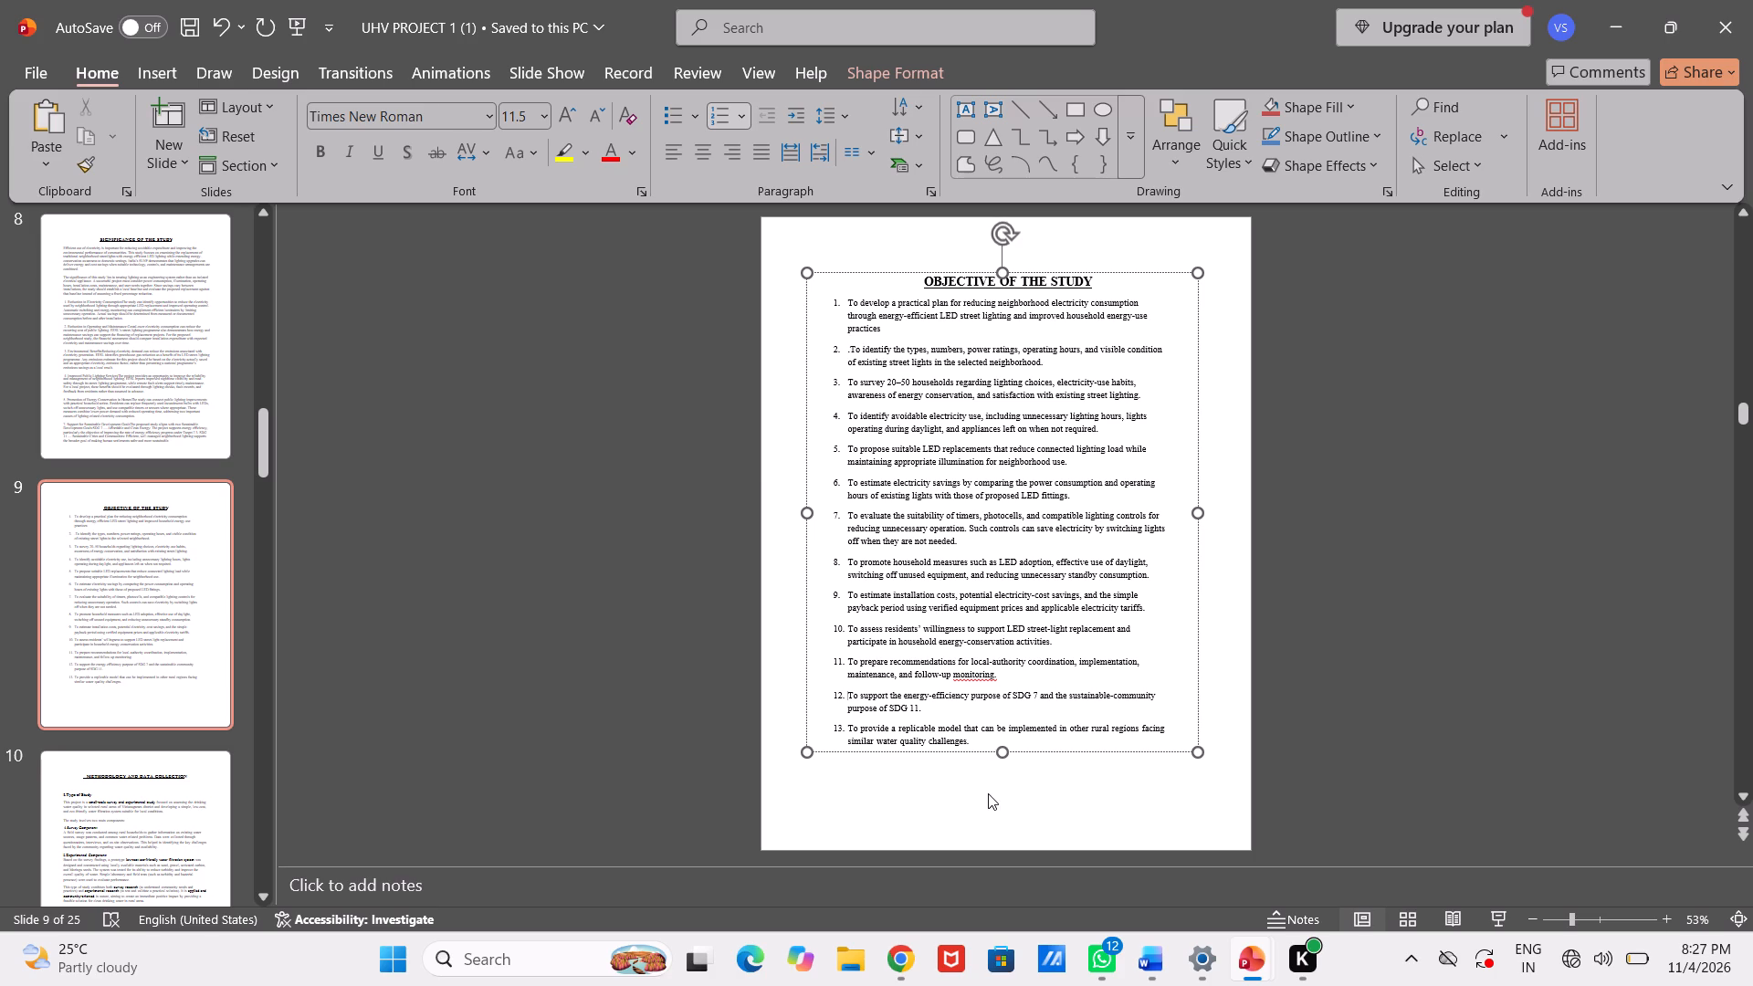
# Delete the last numbered objective about a replicable model for water quality challenges, along with its empty line.
pyautogui.moveTo(968, 741); pyautogui.dragTo(876, 723)
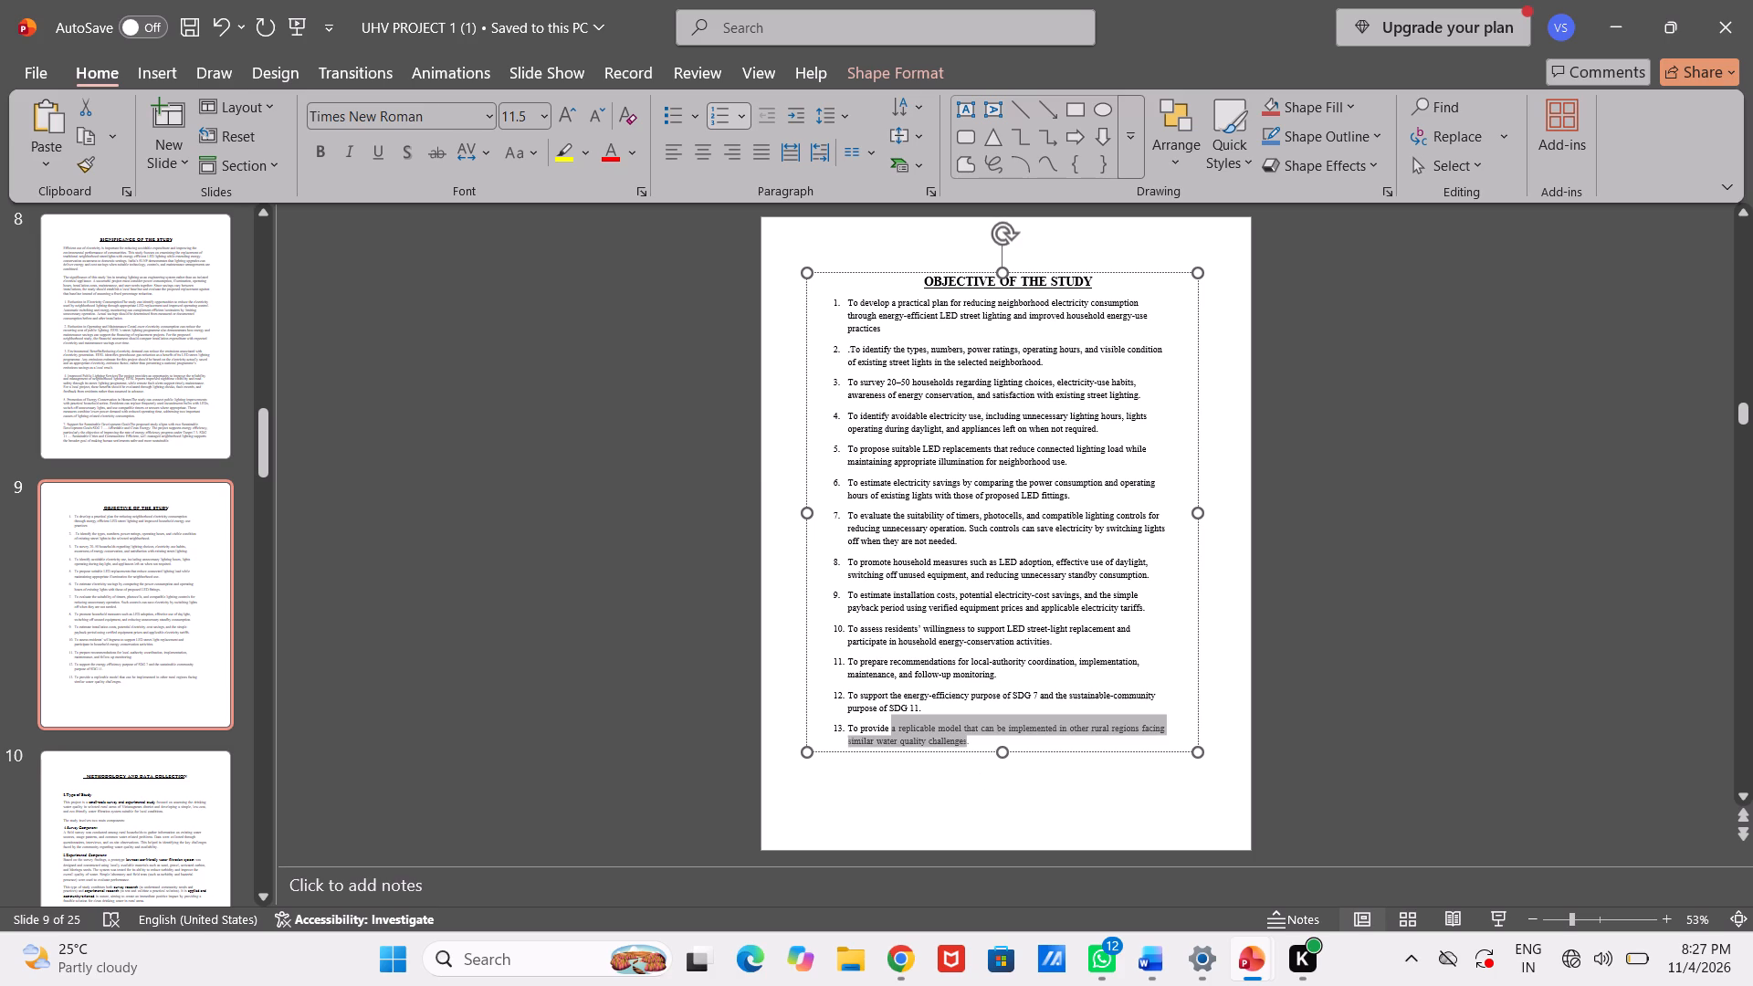
pyautogui.moveTo(876, 723); pyautogui.dragTo(822, 723)
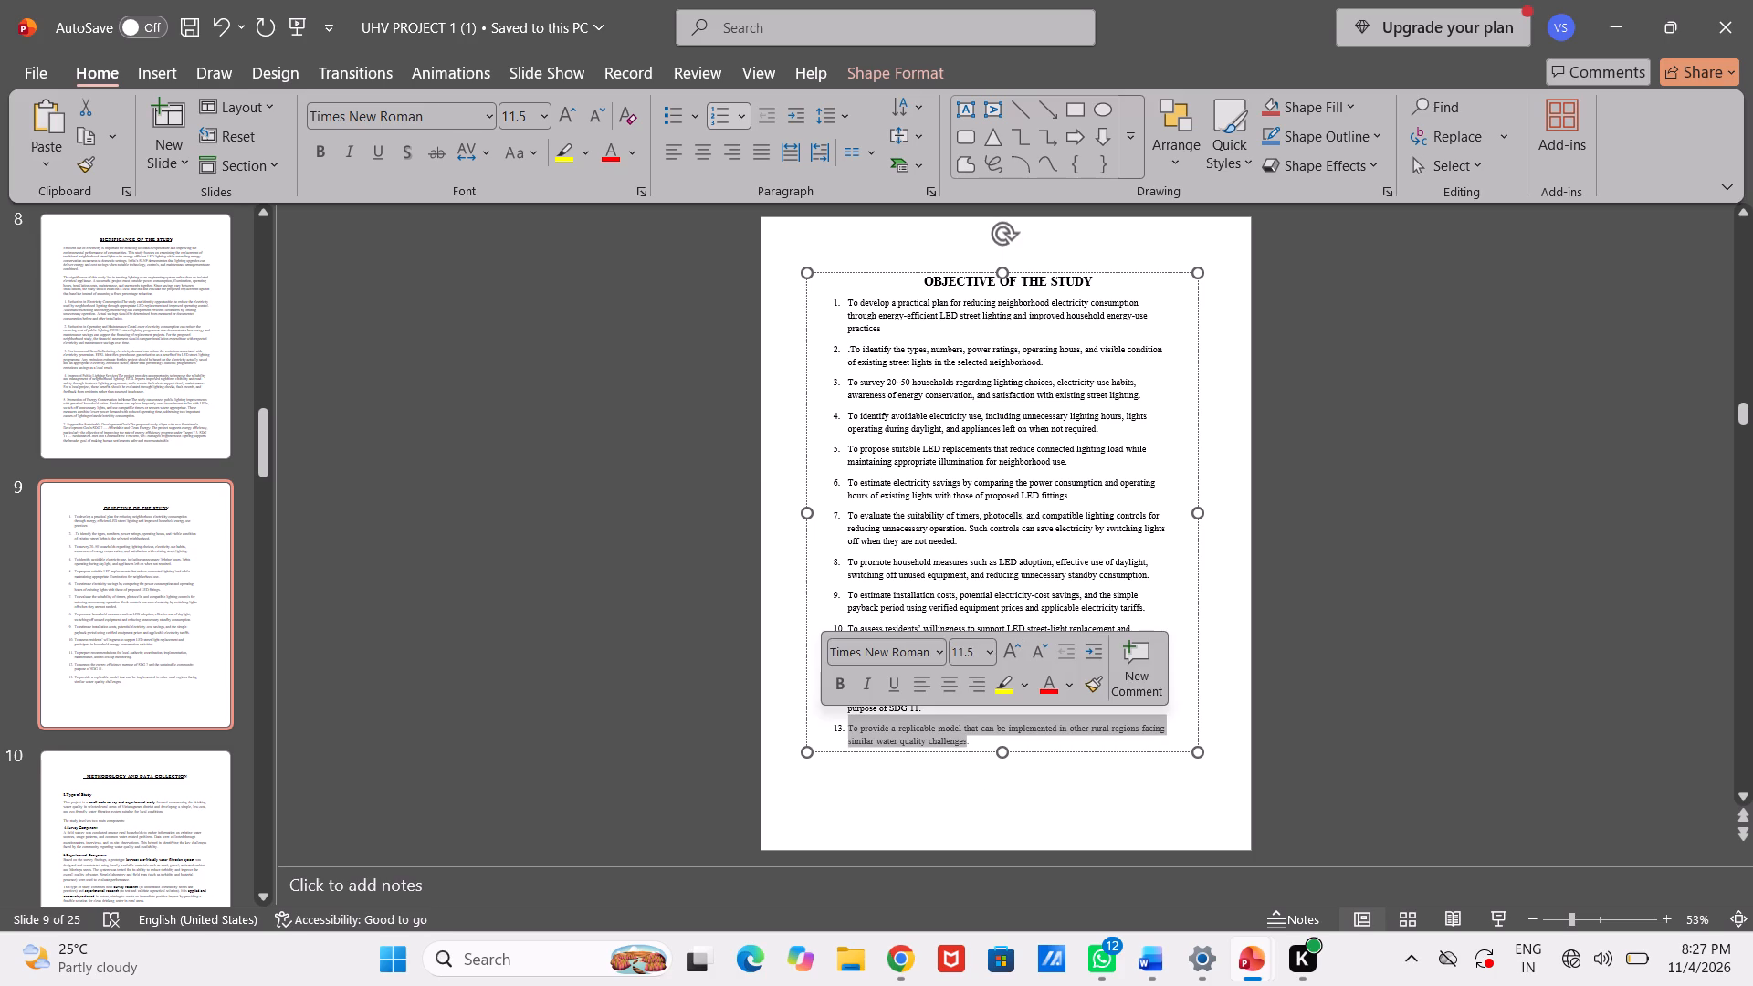
pyautogui.press('BackSpace')
pyautogui.press('BackSpace')
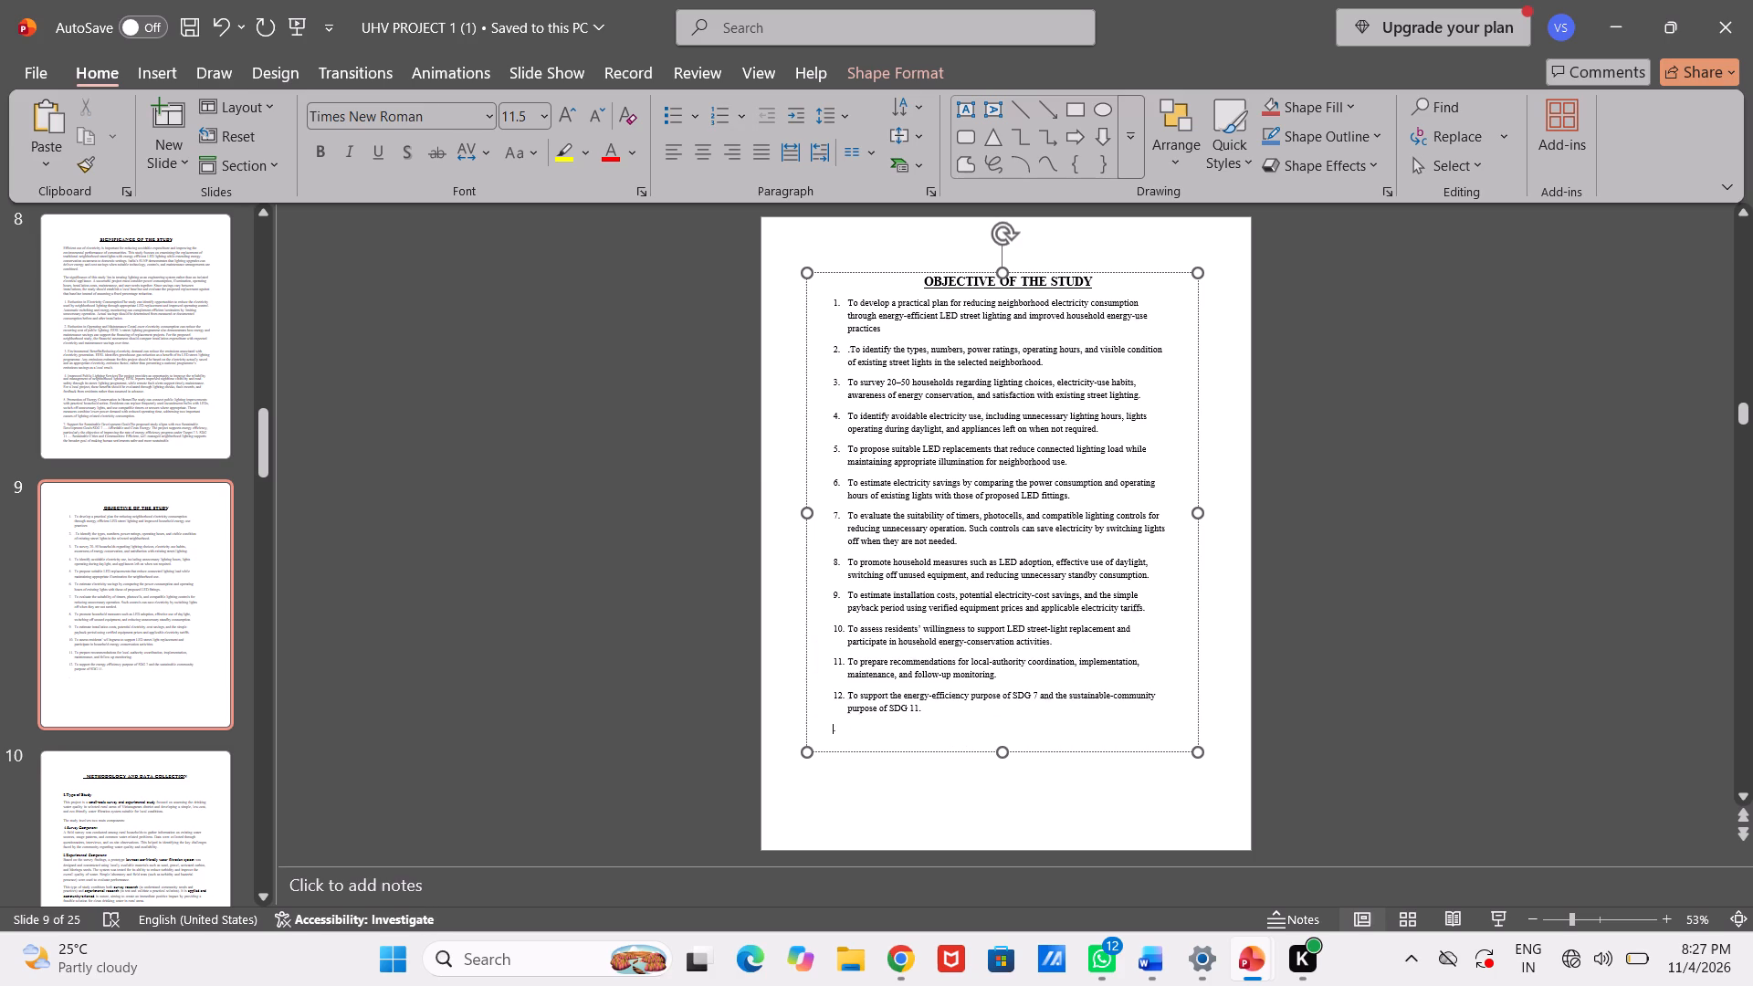
pyautogui.press('Right')
pyautogui.press('BackSpace')
pyautogui.press('BackSpace')
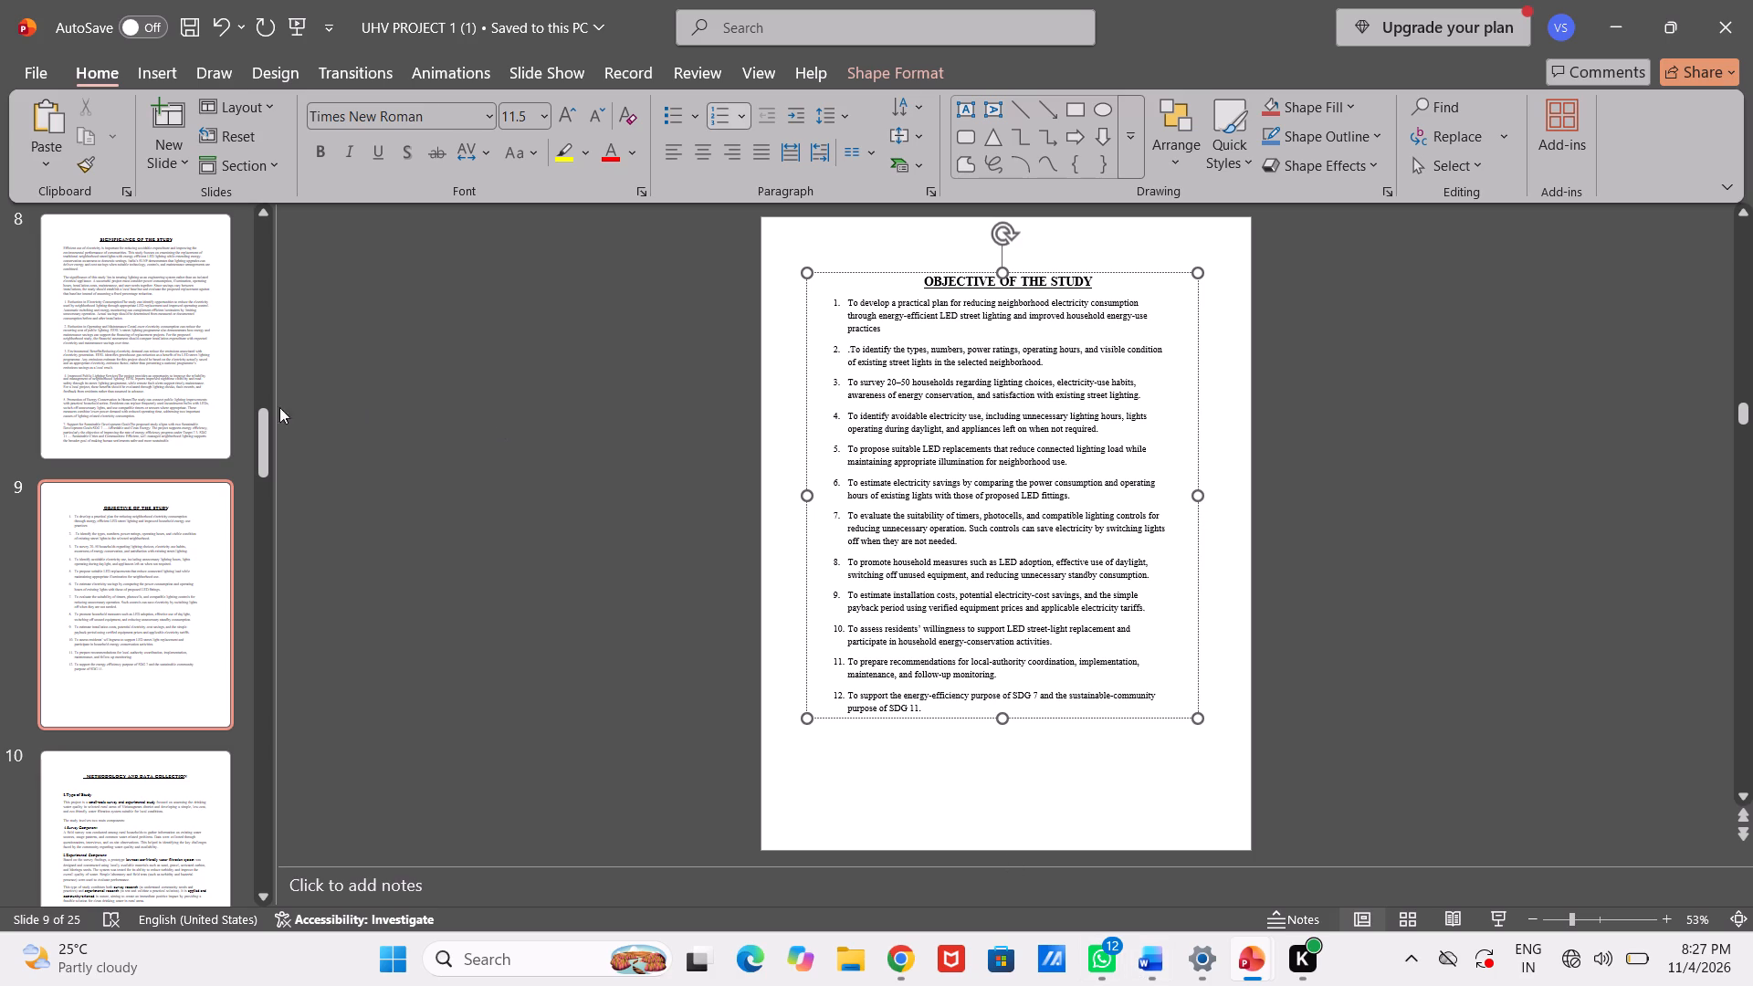
# Open the Methodology and Data Collection slide and look over the questionnaire slides that follow it.
pyautogui.click(124, 839)
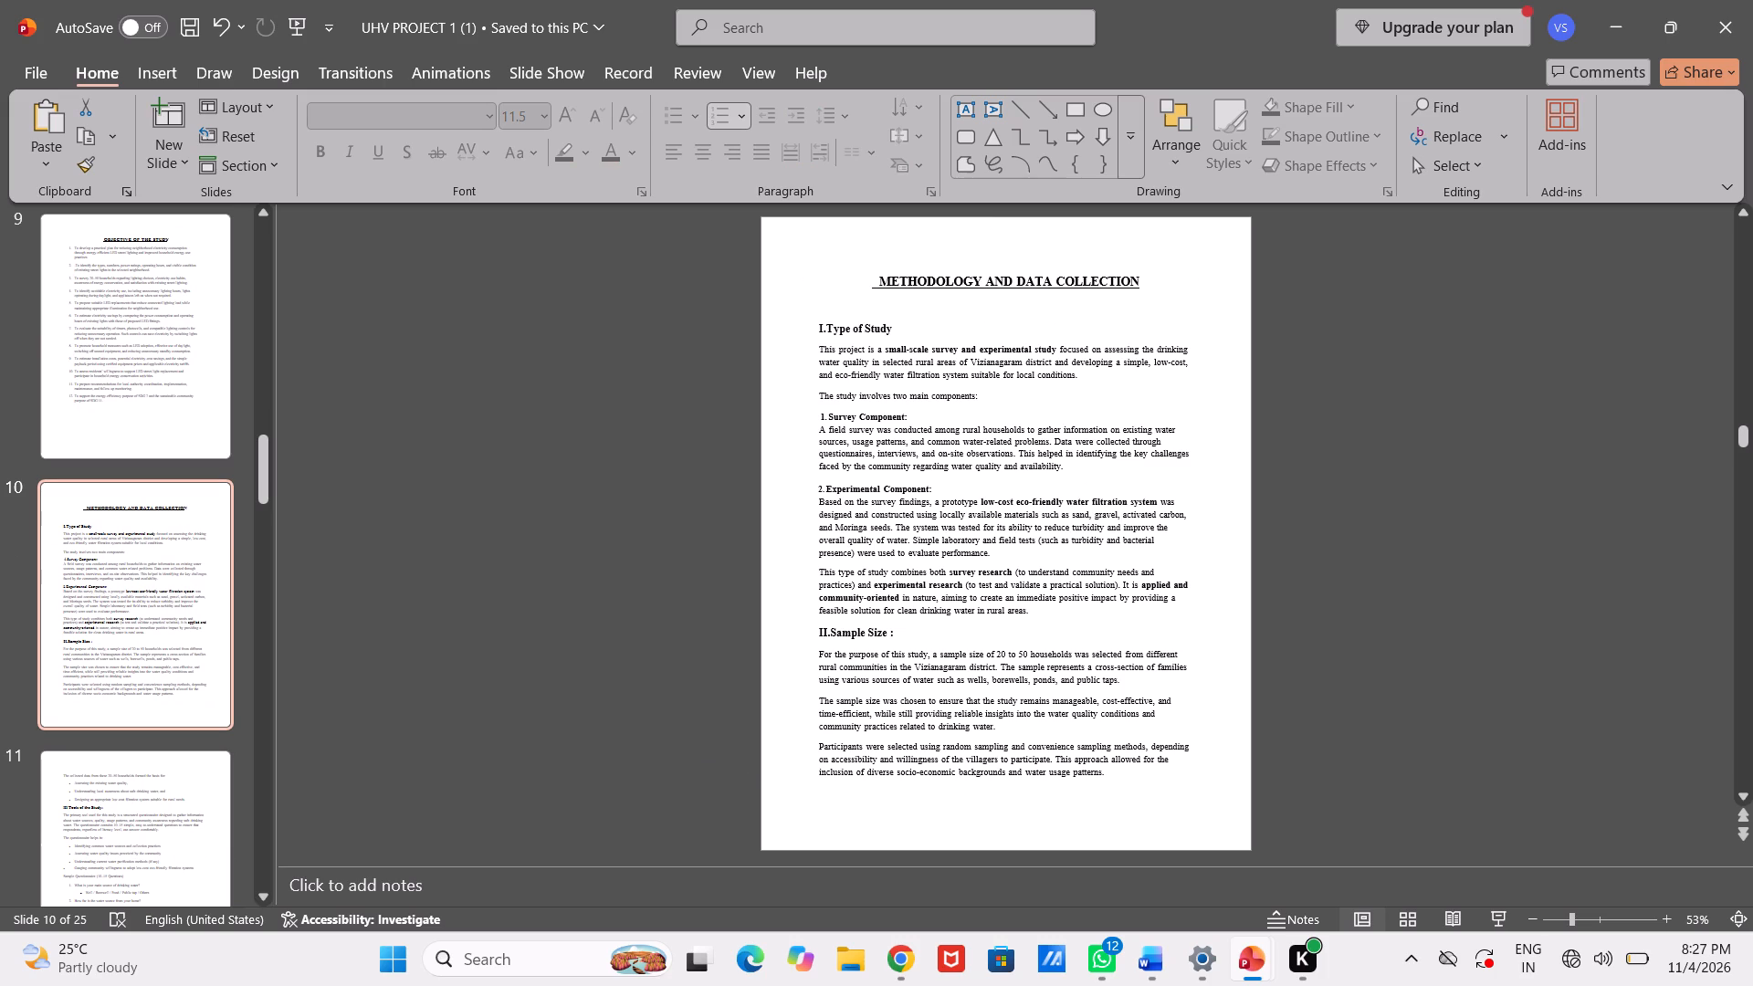
pyautogui.scroll(-1, 131, 821)
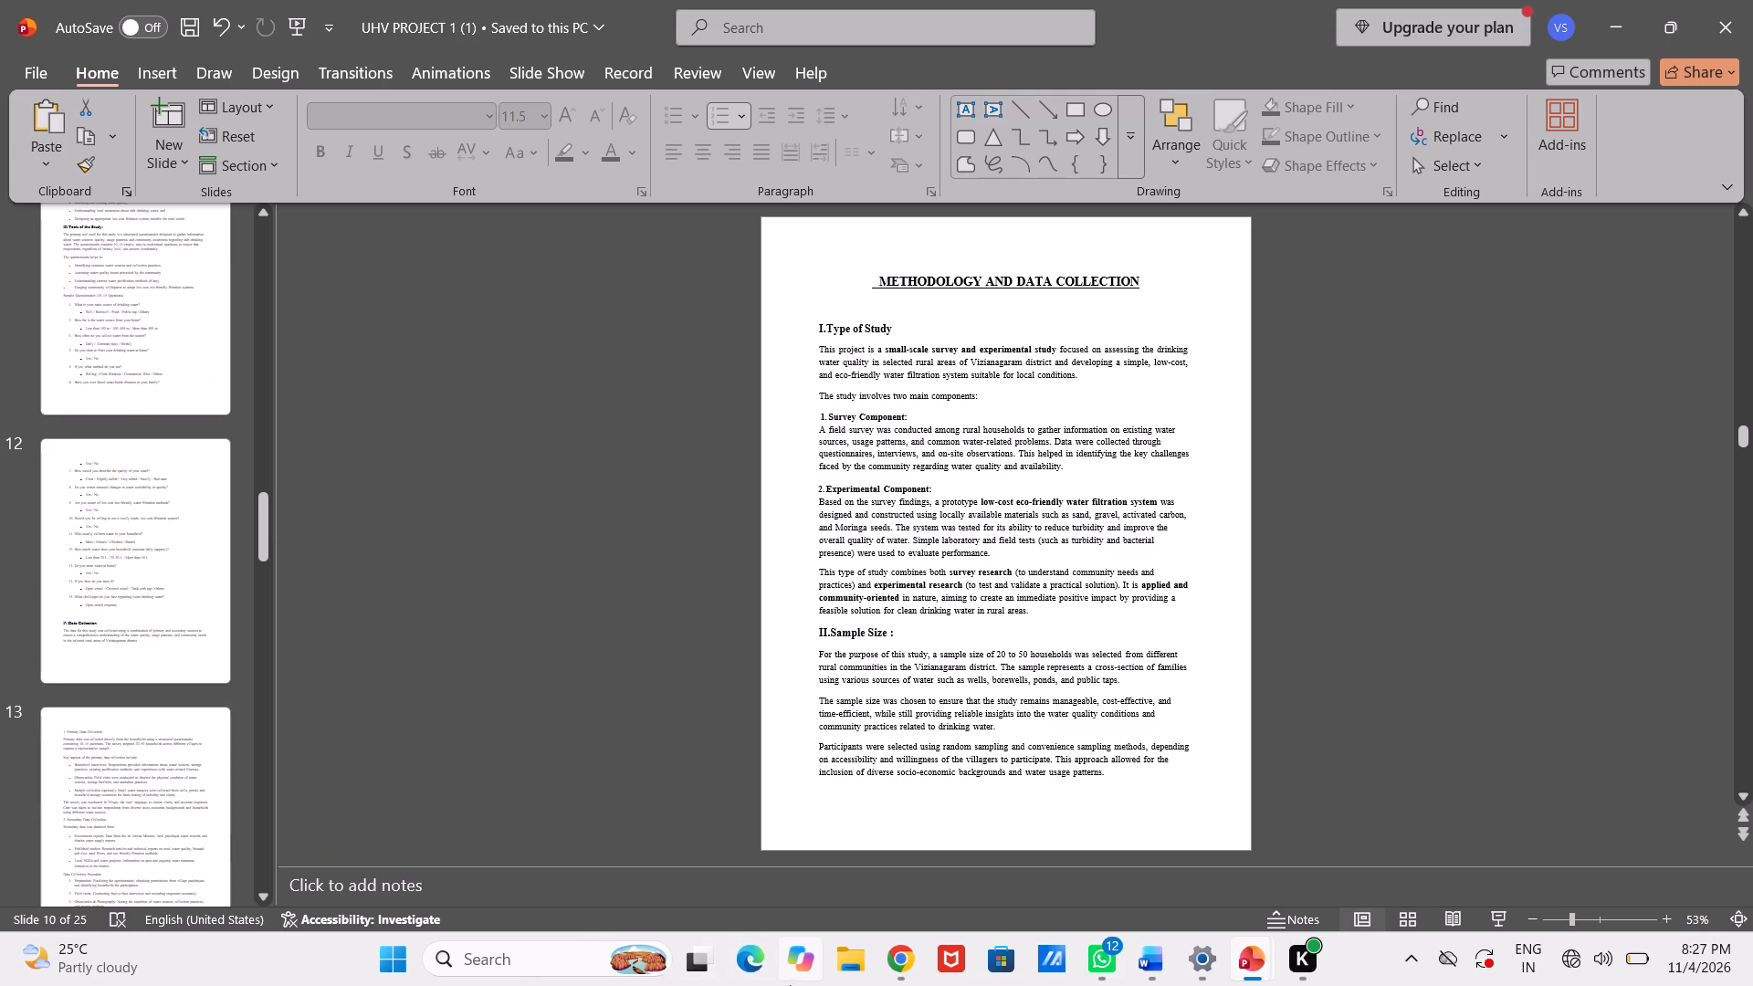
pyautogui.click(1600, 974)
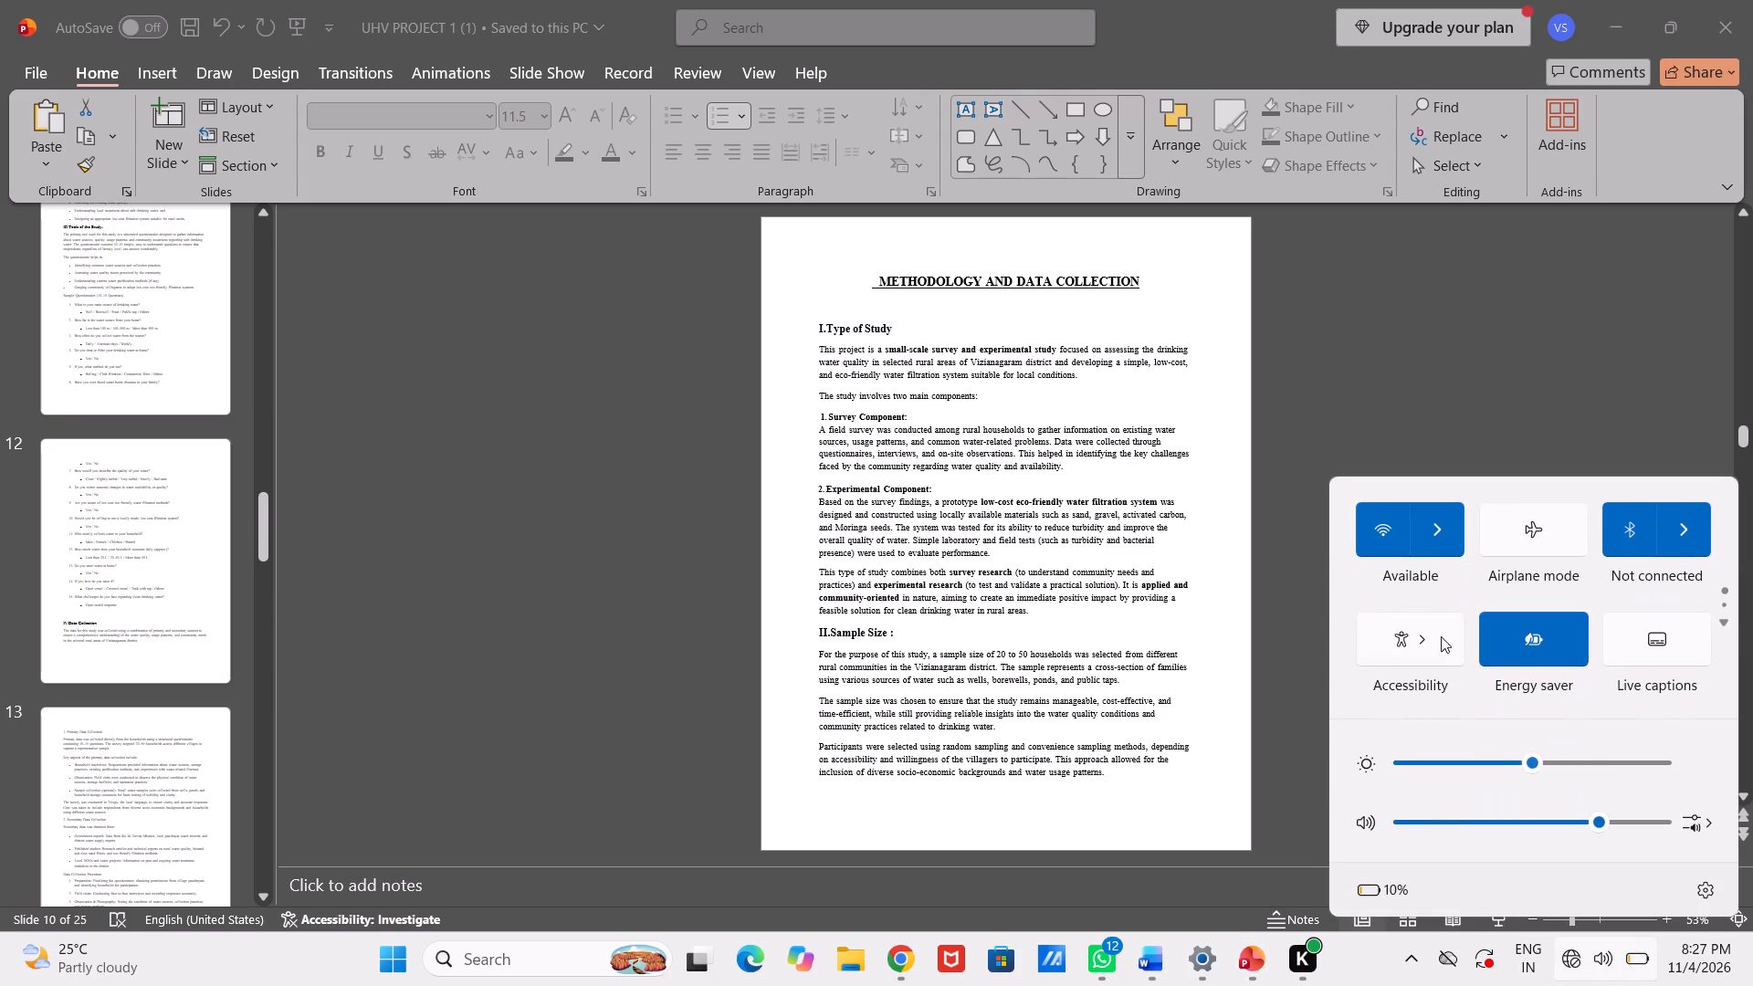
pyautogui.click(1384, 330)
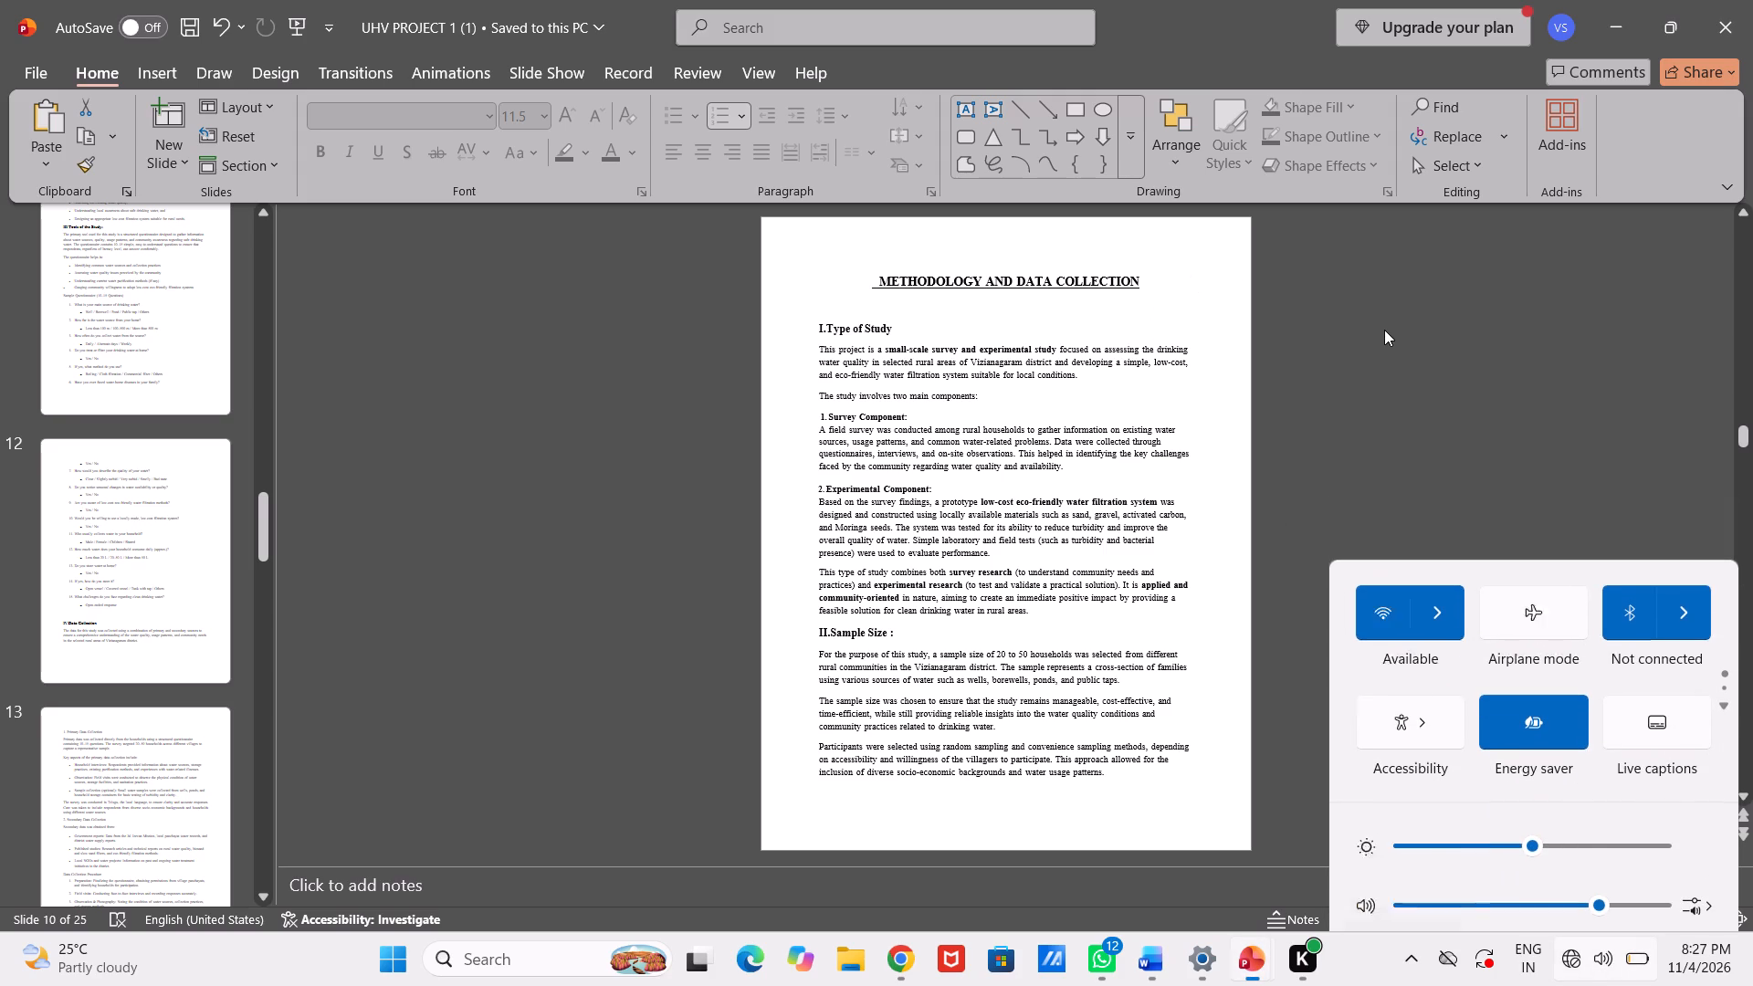
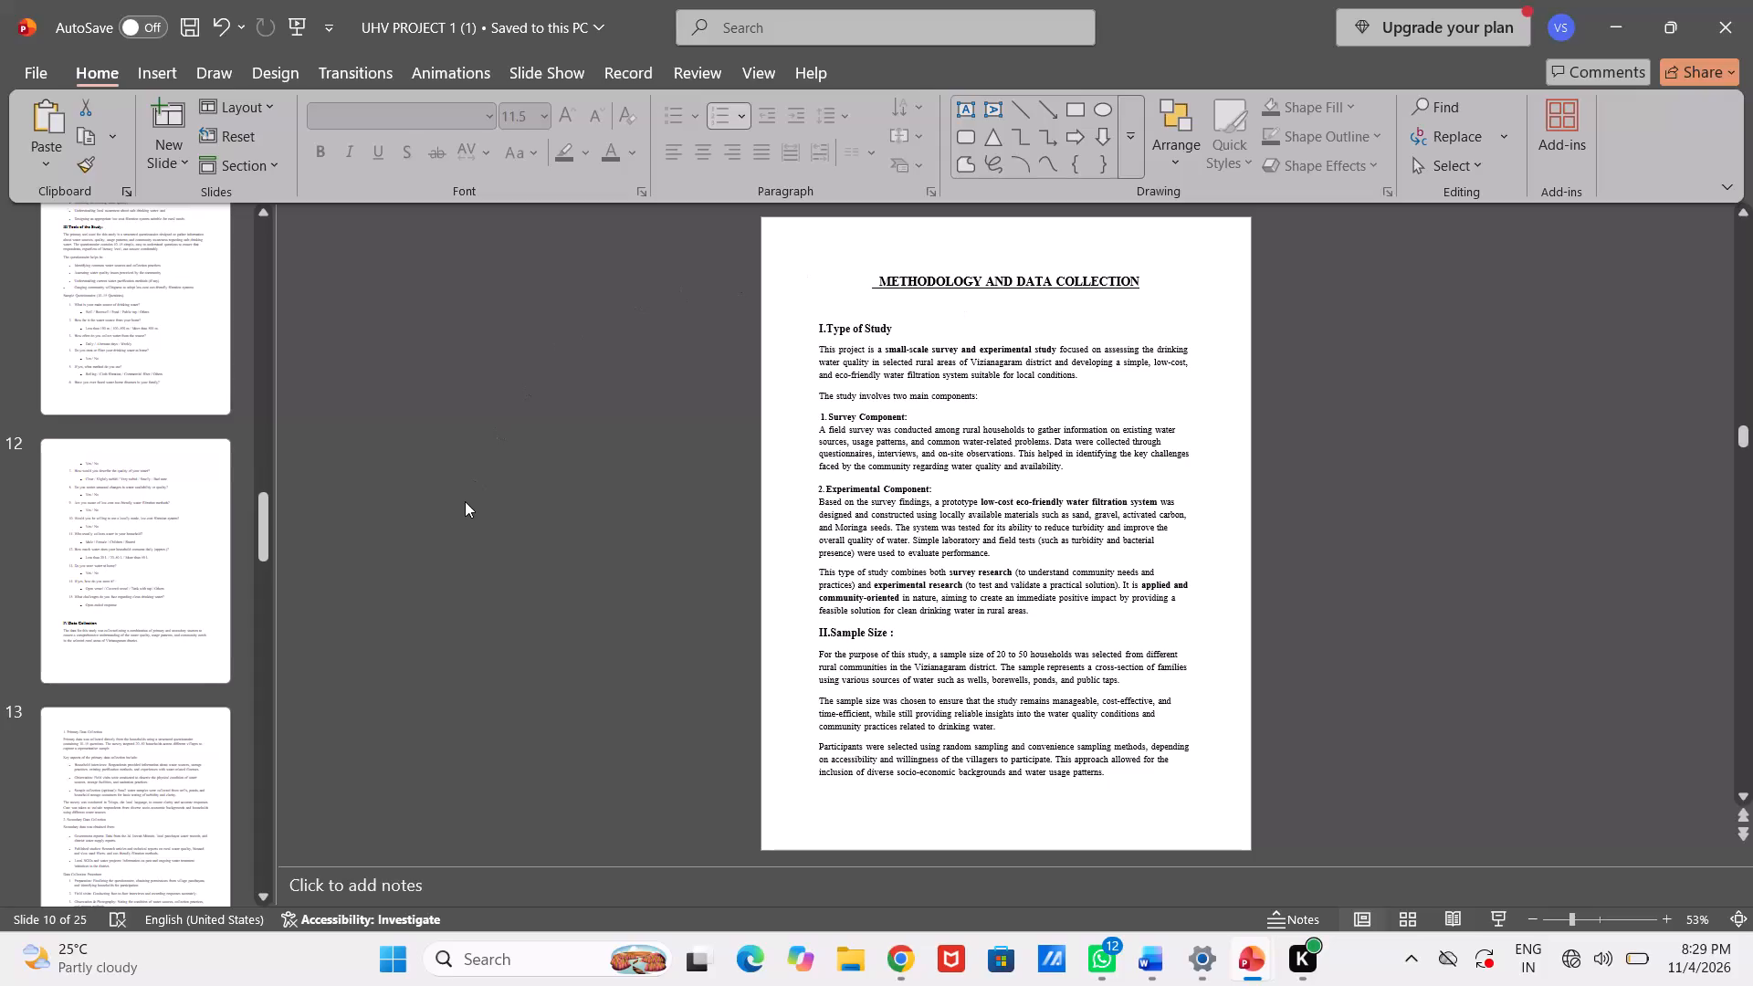
# Review slides 10 to 12, covering the methodology, study tools, sample questionnaire and data collection, for remaining water-related text.
pyautogui.click(146, 568)
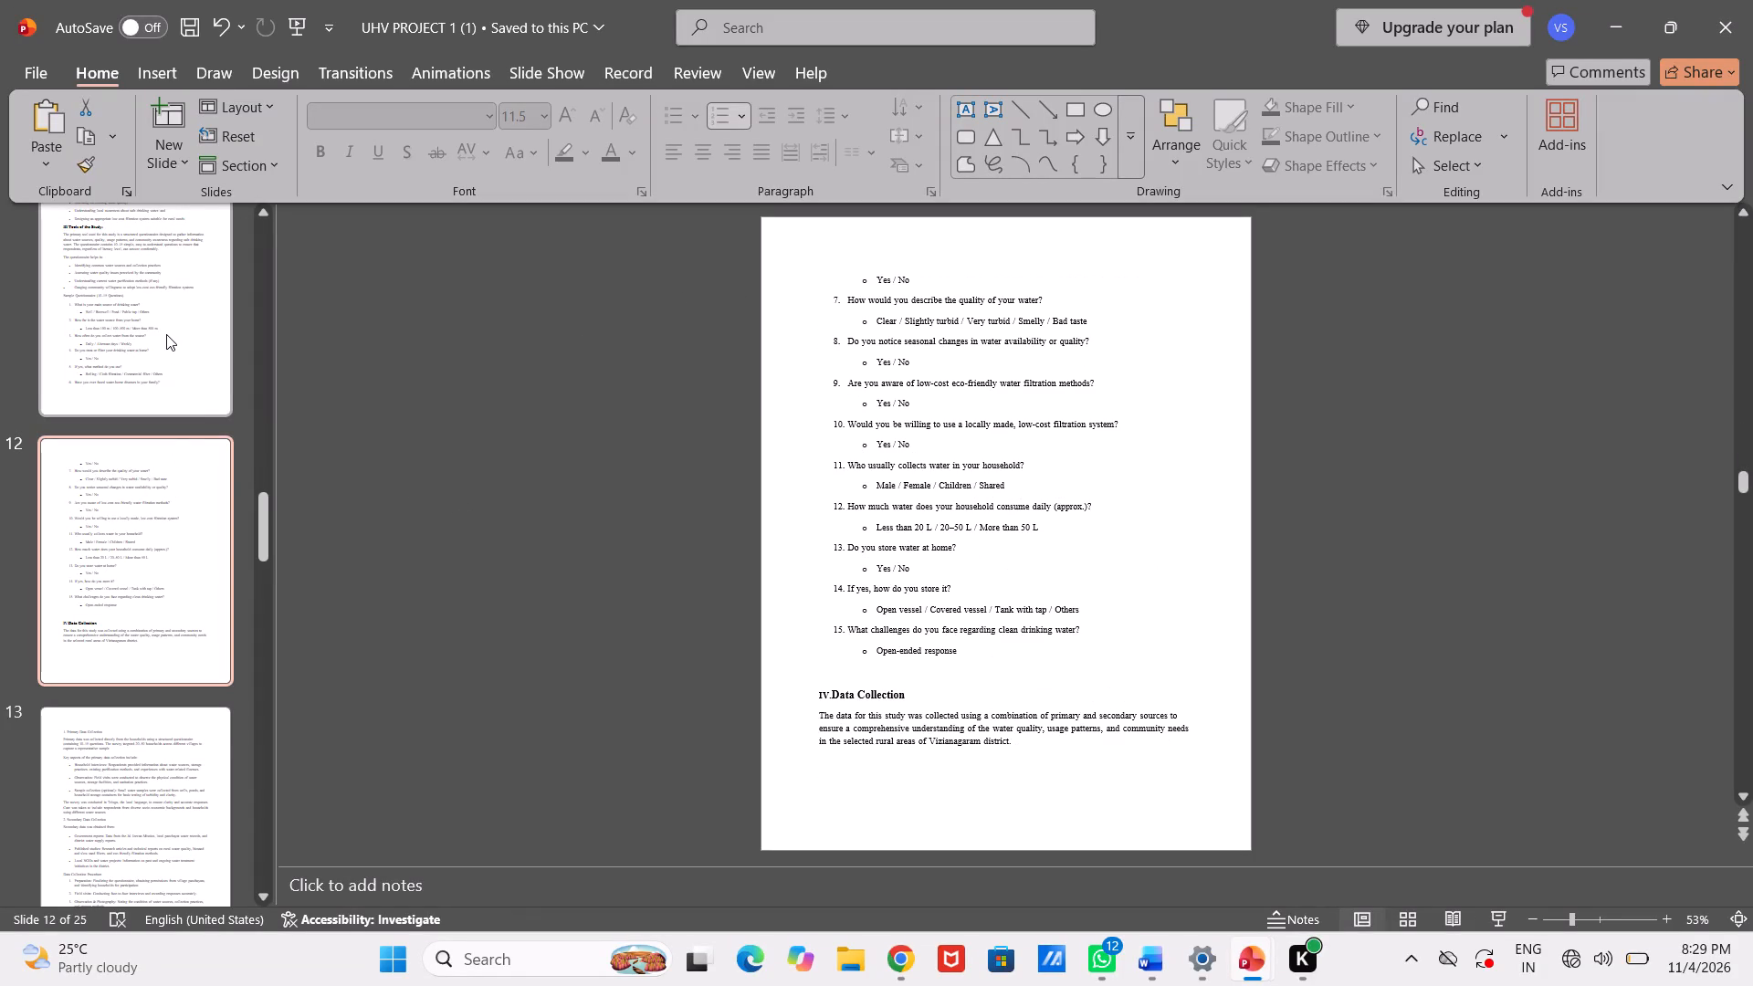
pyautogui.click(166, 334)
pyautogui.scroll(1, 166, 334)
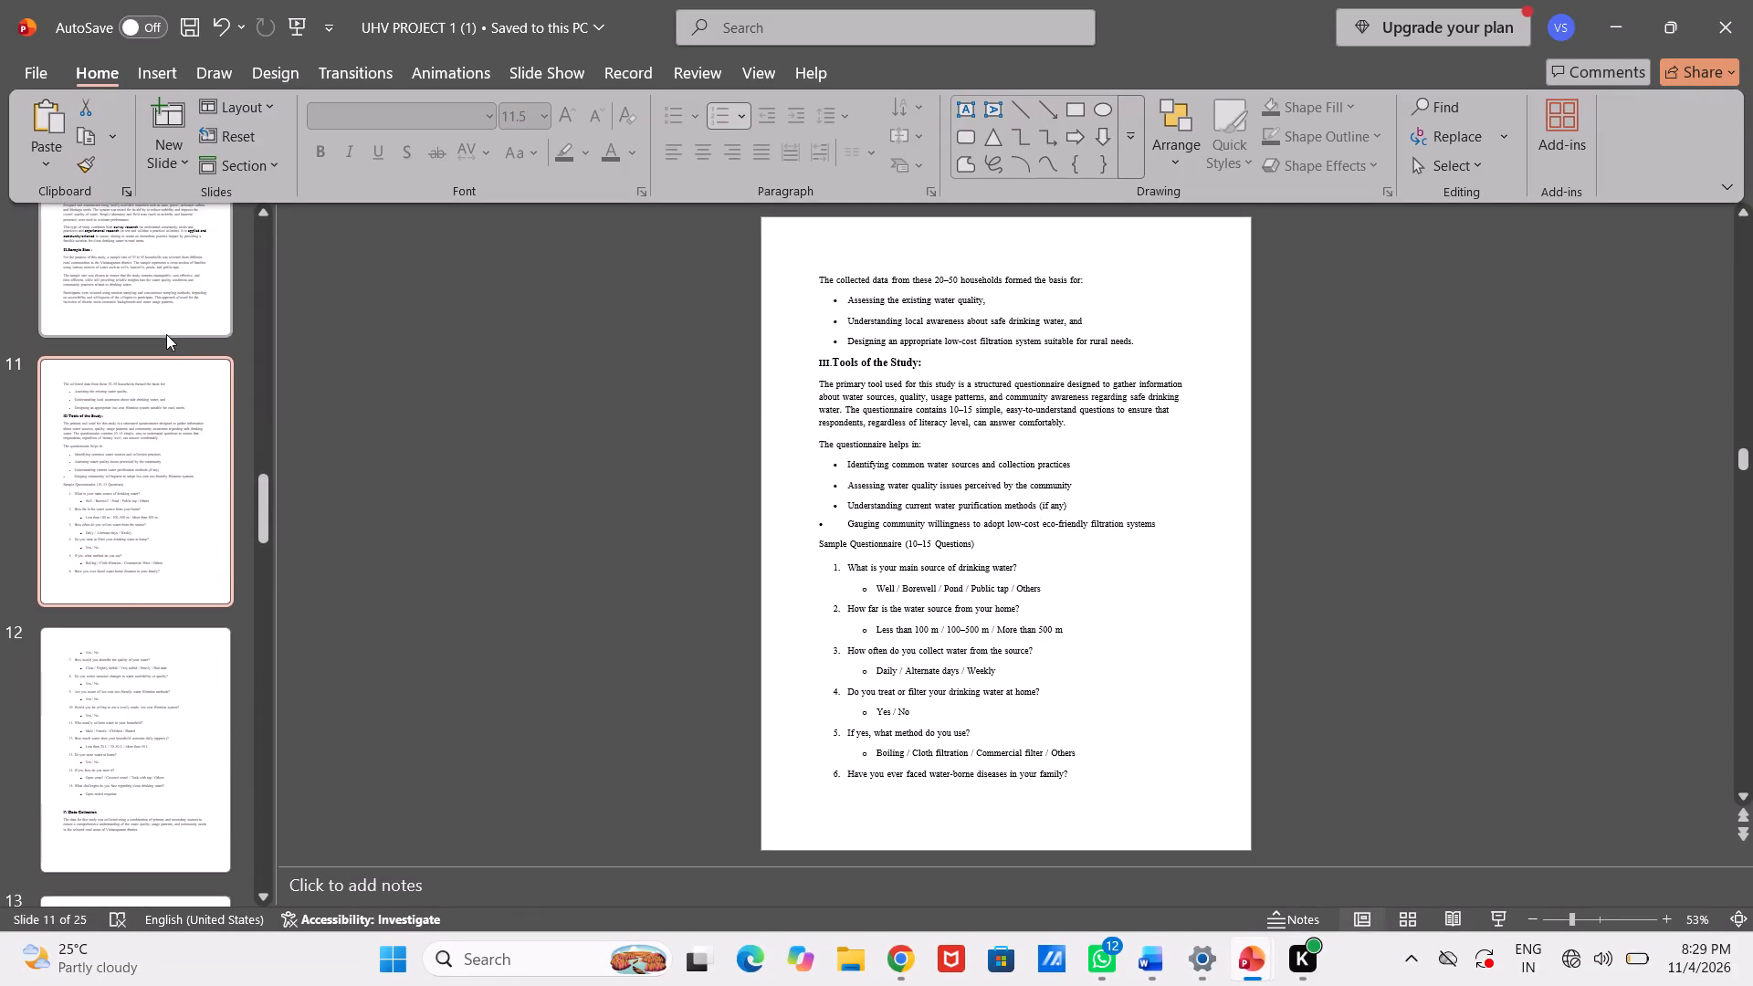
pyautogui.scroll(1, 166, 334)
pyautogui.click(110, 556)
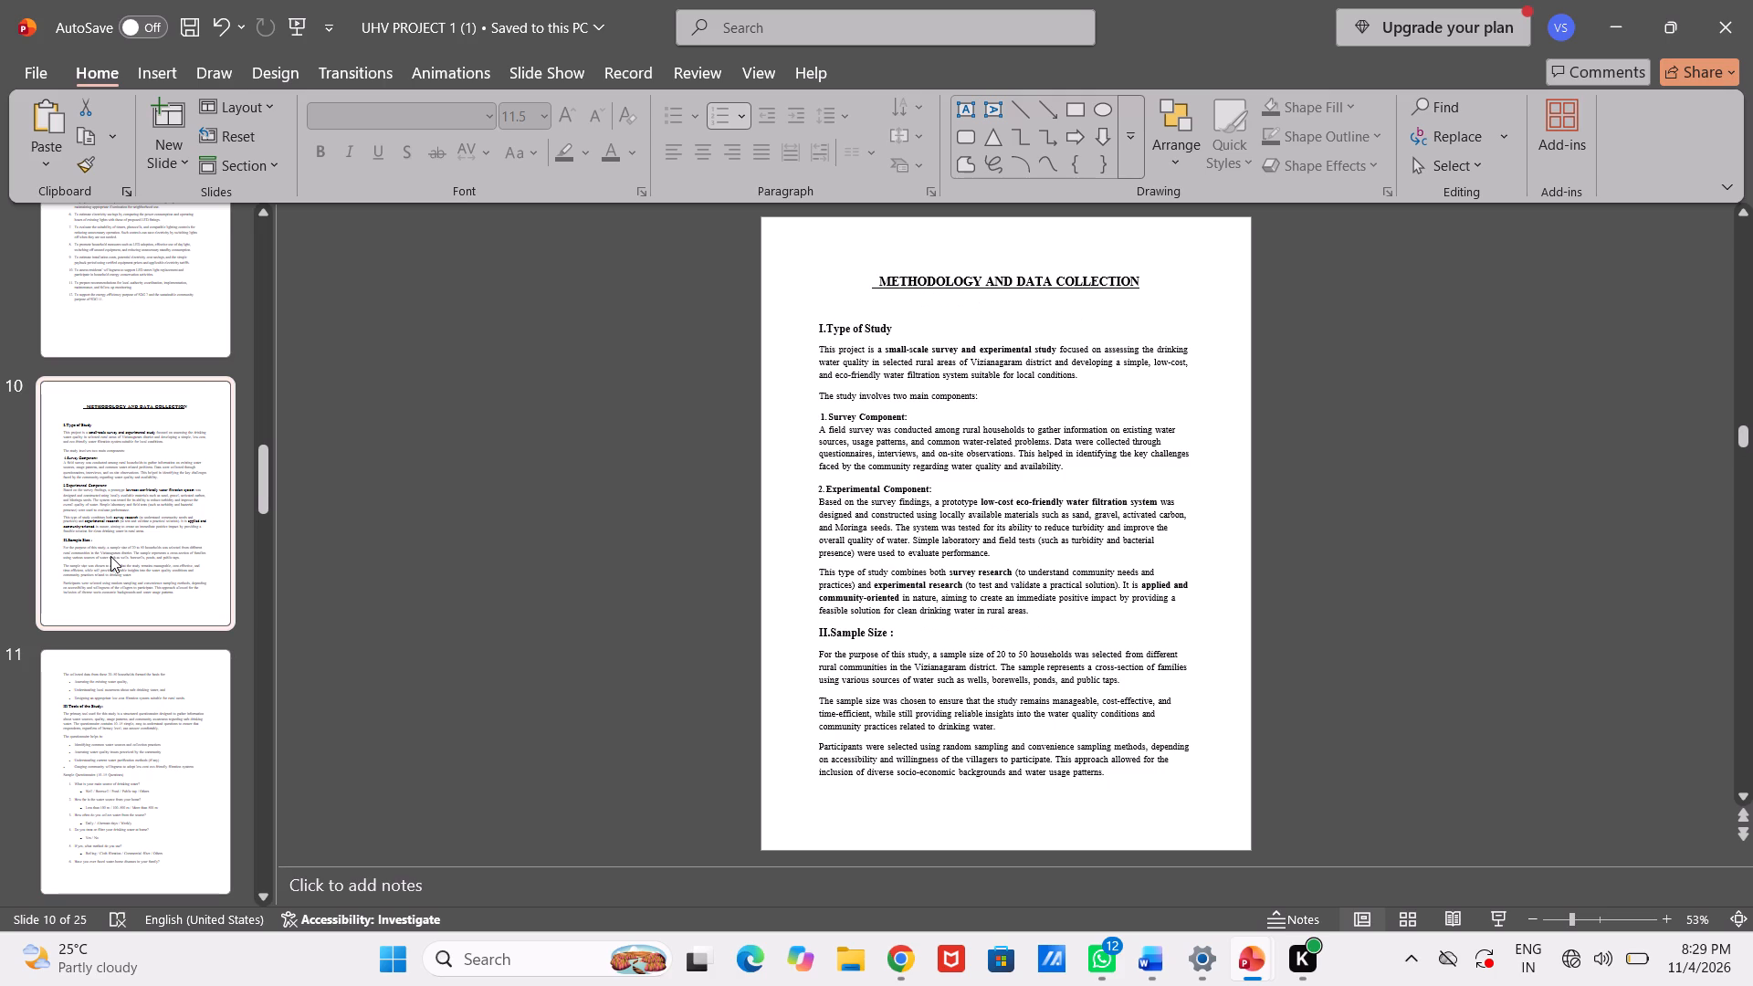
pyautogui.click(128, 783)
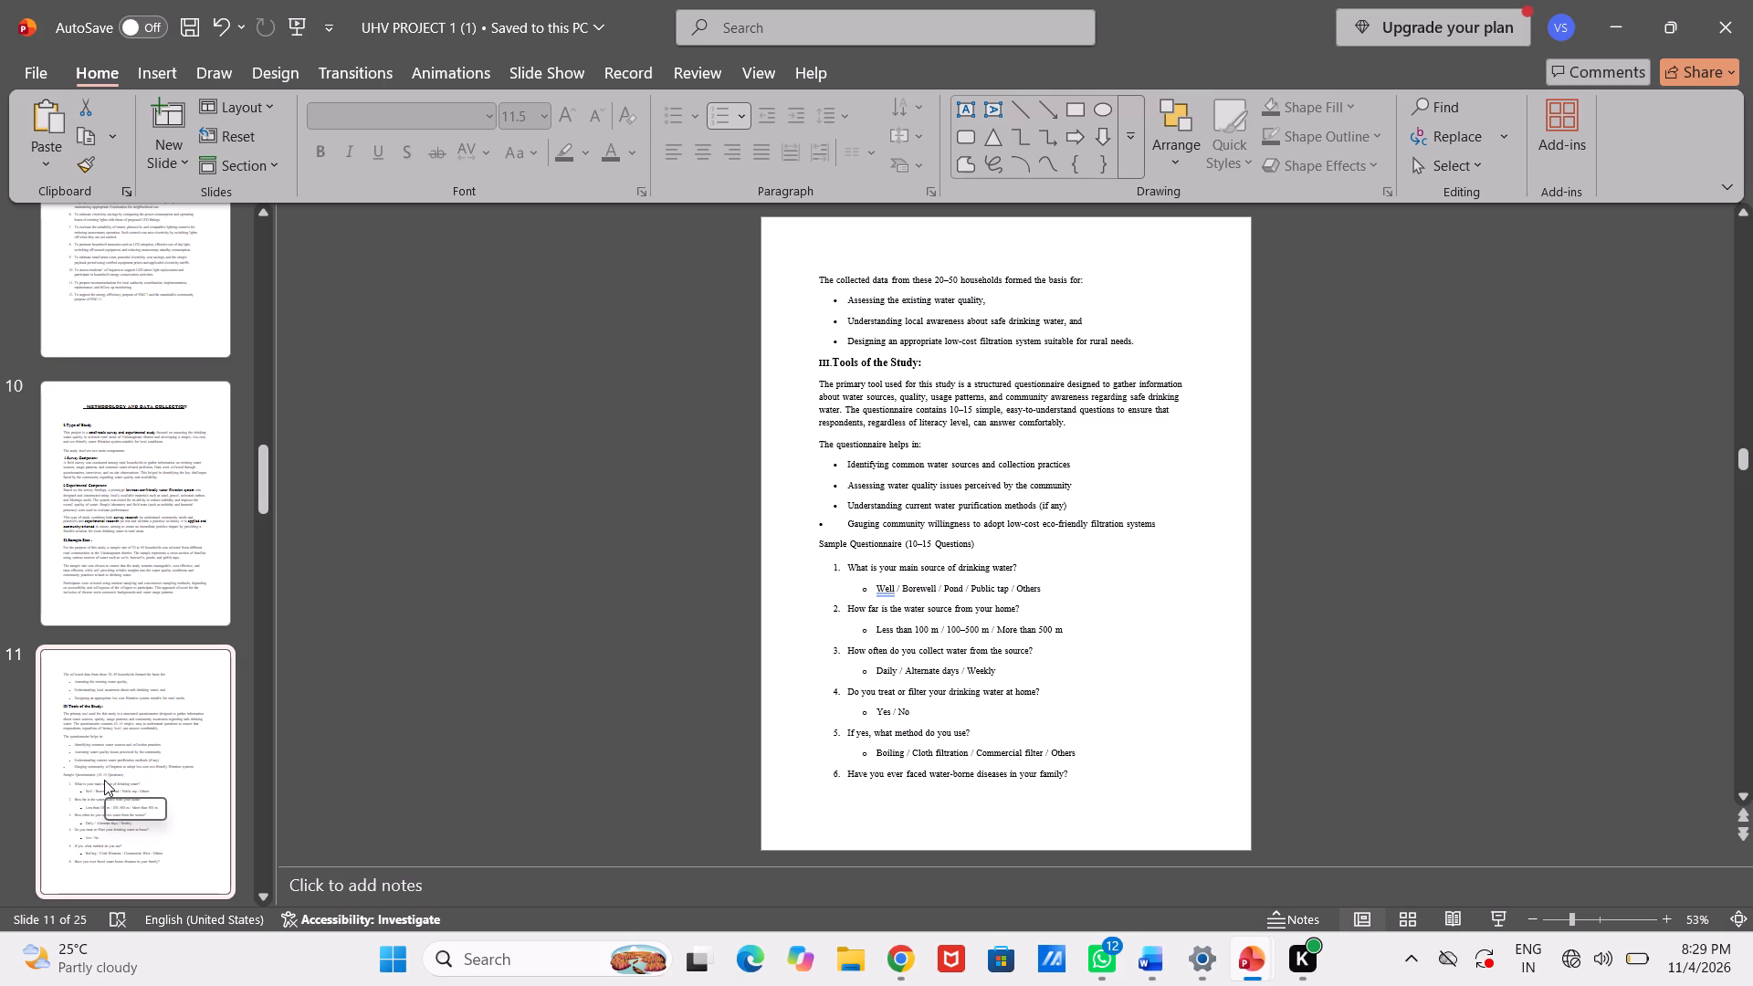
pyautogui.scroll(-1, 104, 780)
pyautogui.click(123, 737)
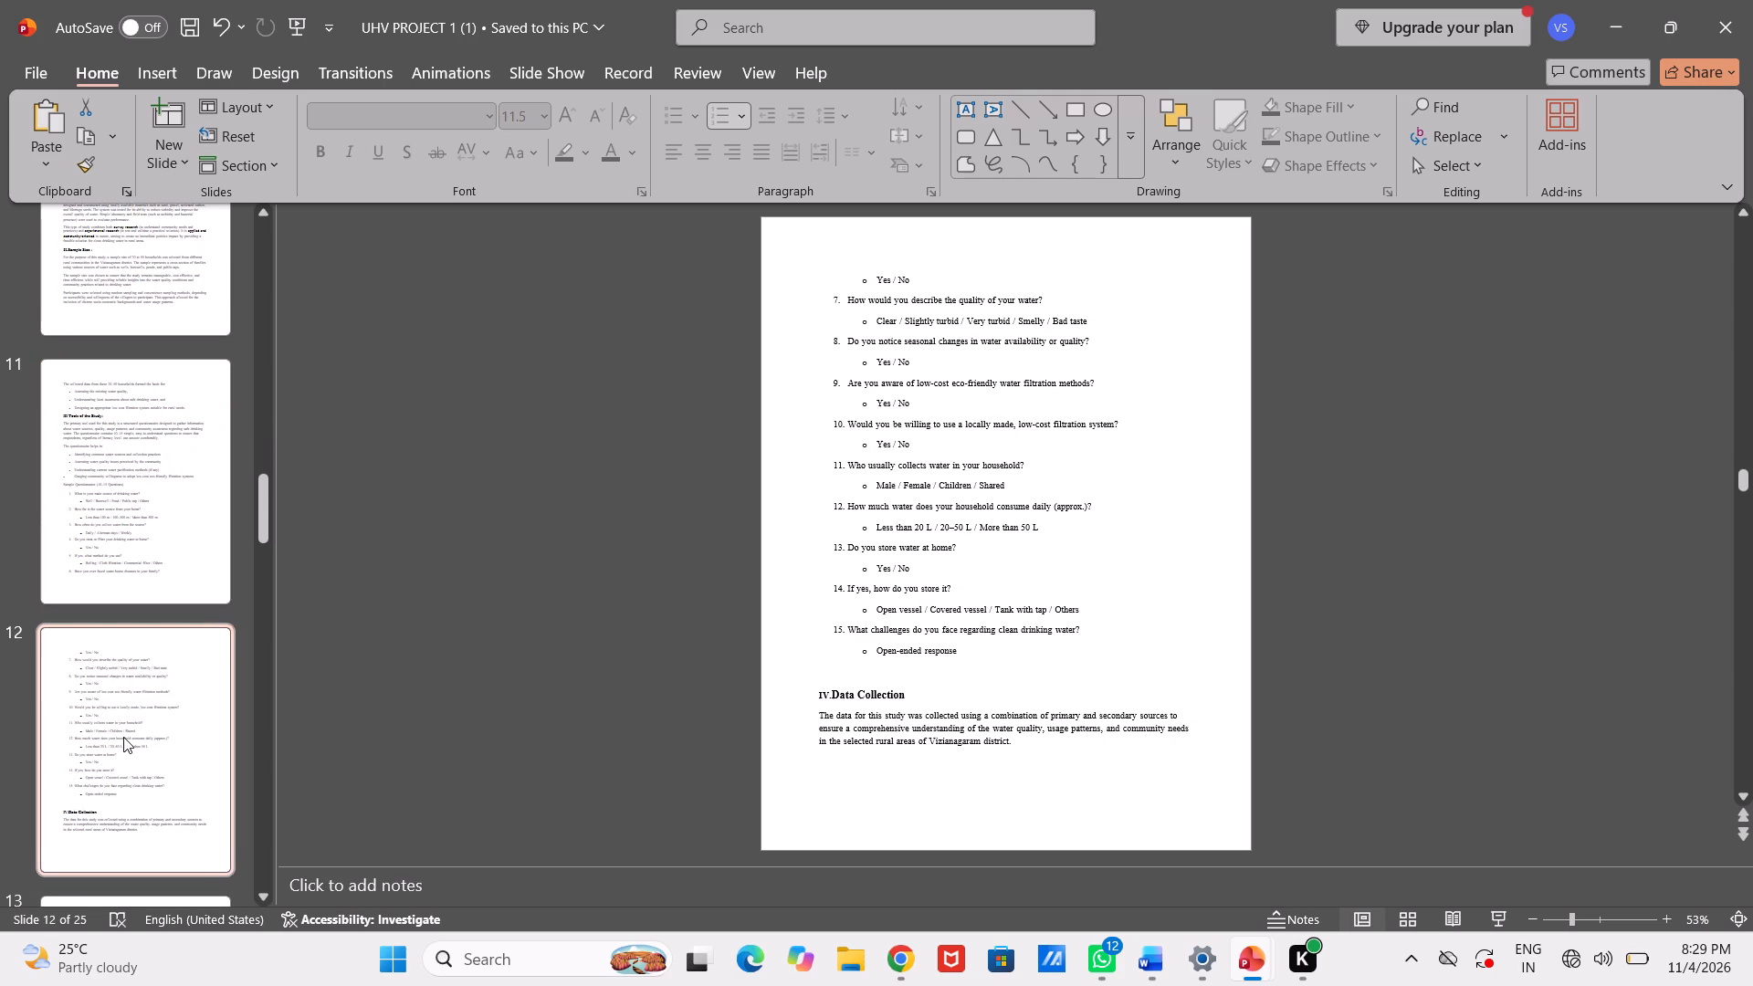
pyautogui.scroll(1, 835, 621)
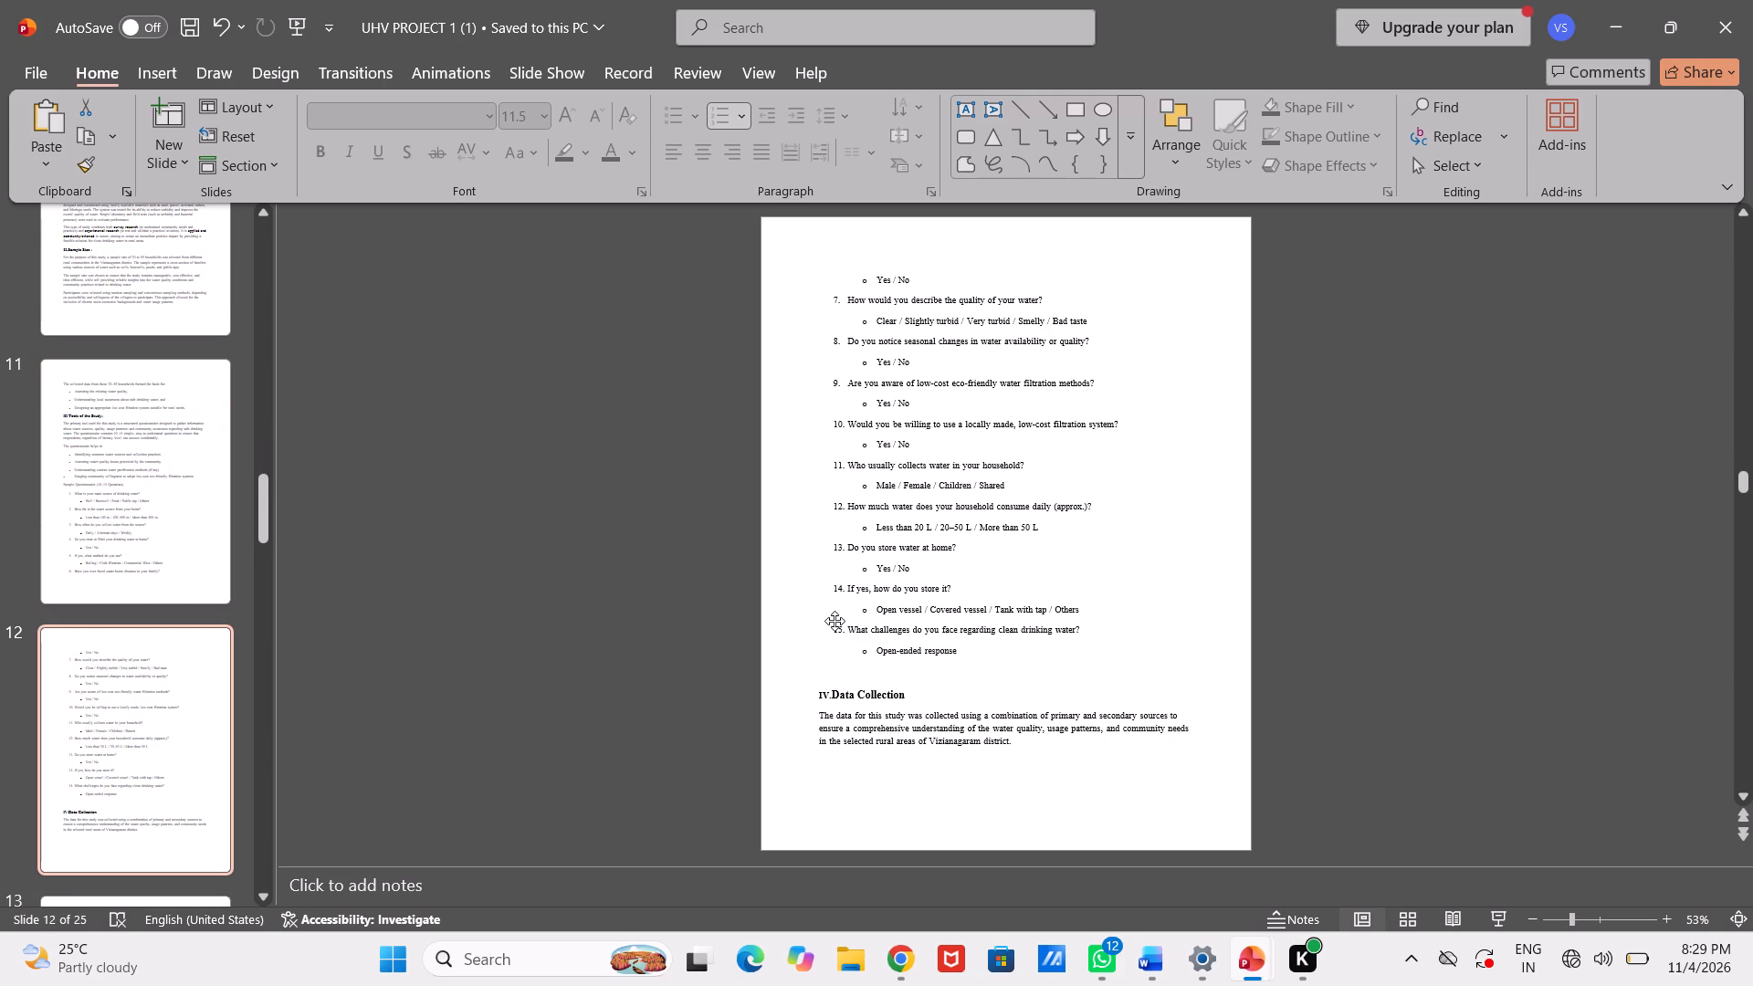
pyautogui.scroll(1, 835, 621)
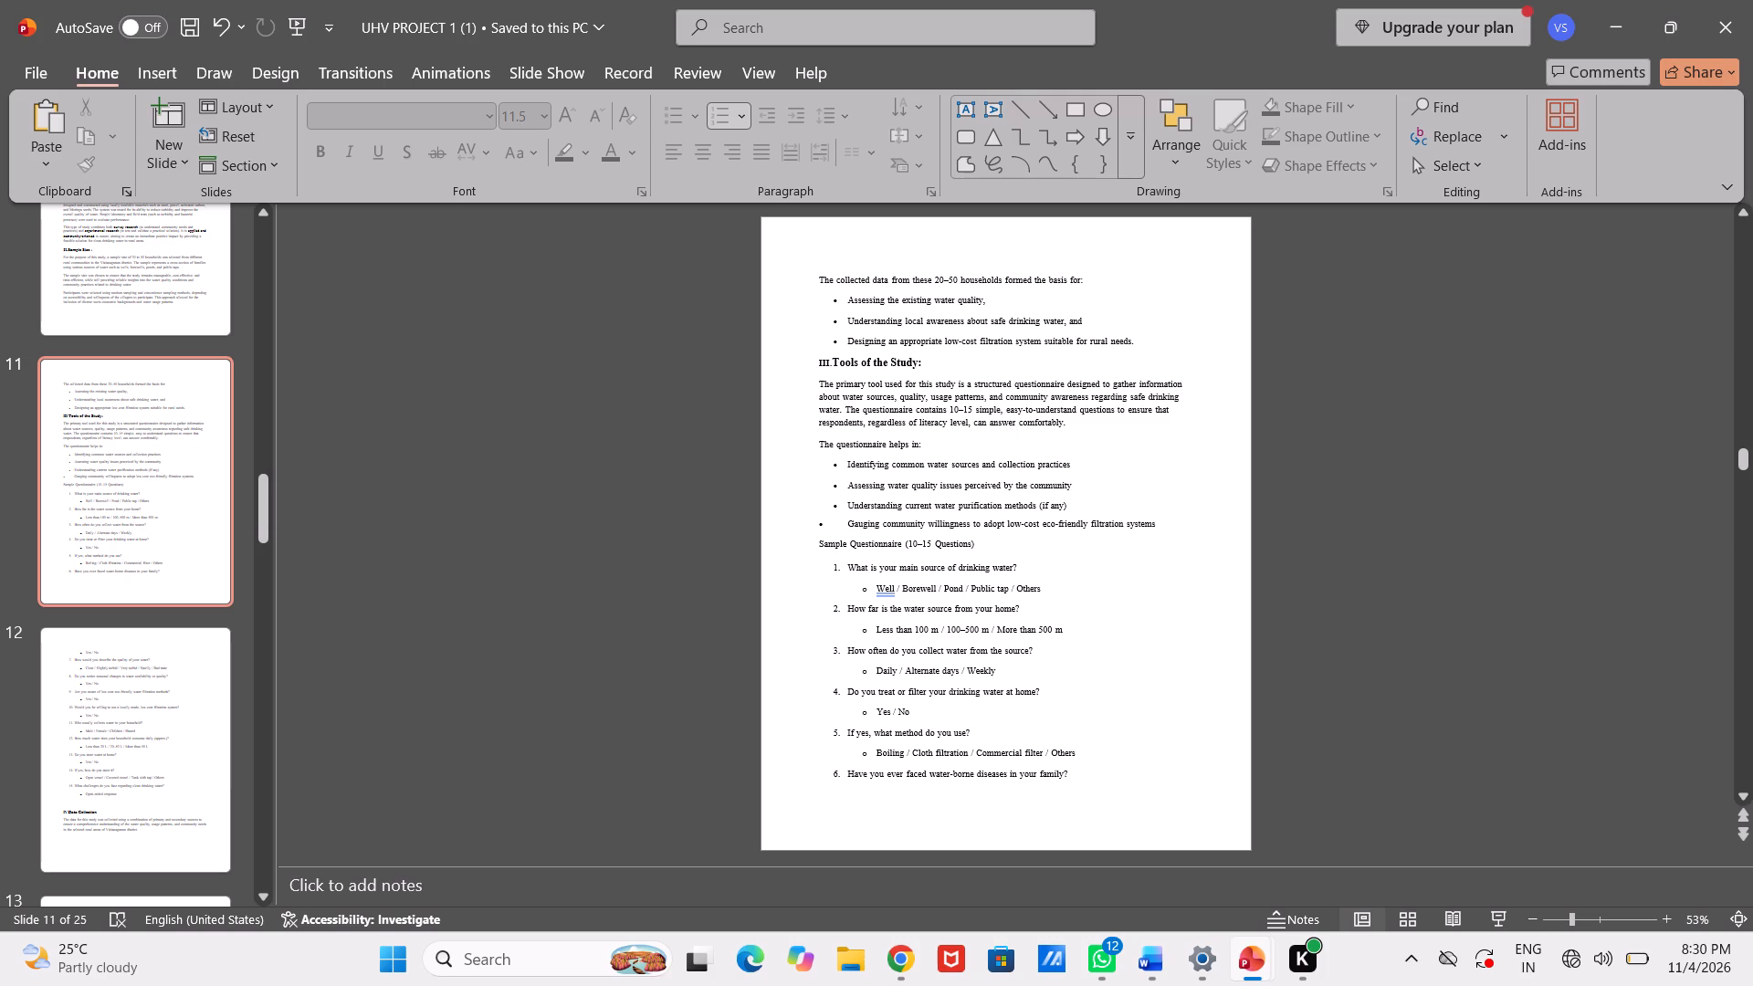
pyautogui.click(137, 266)
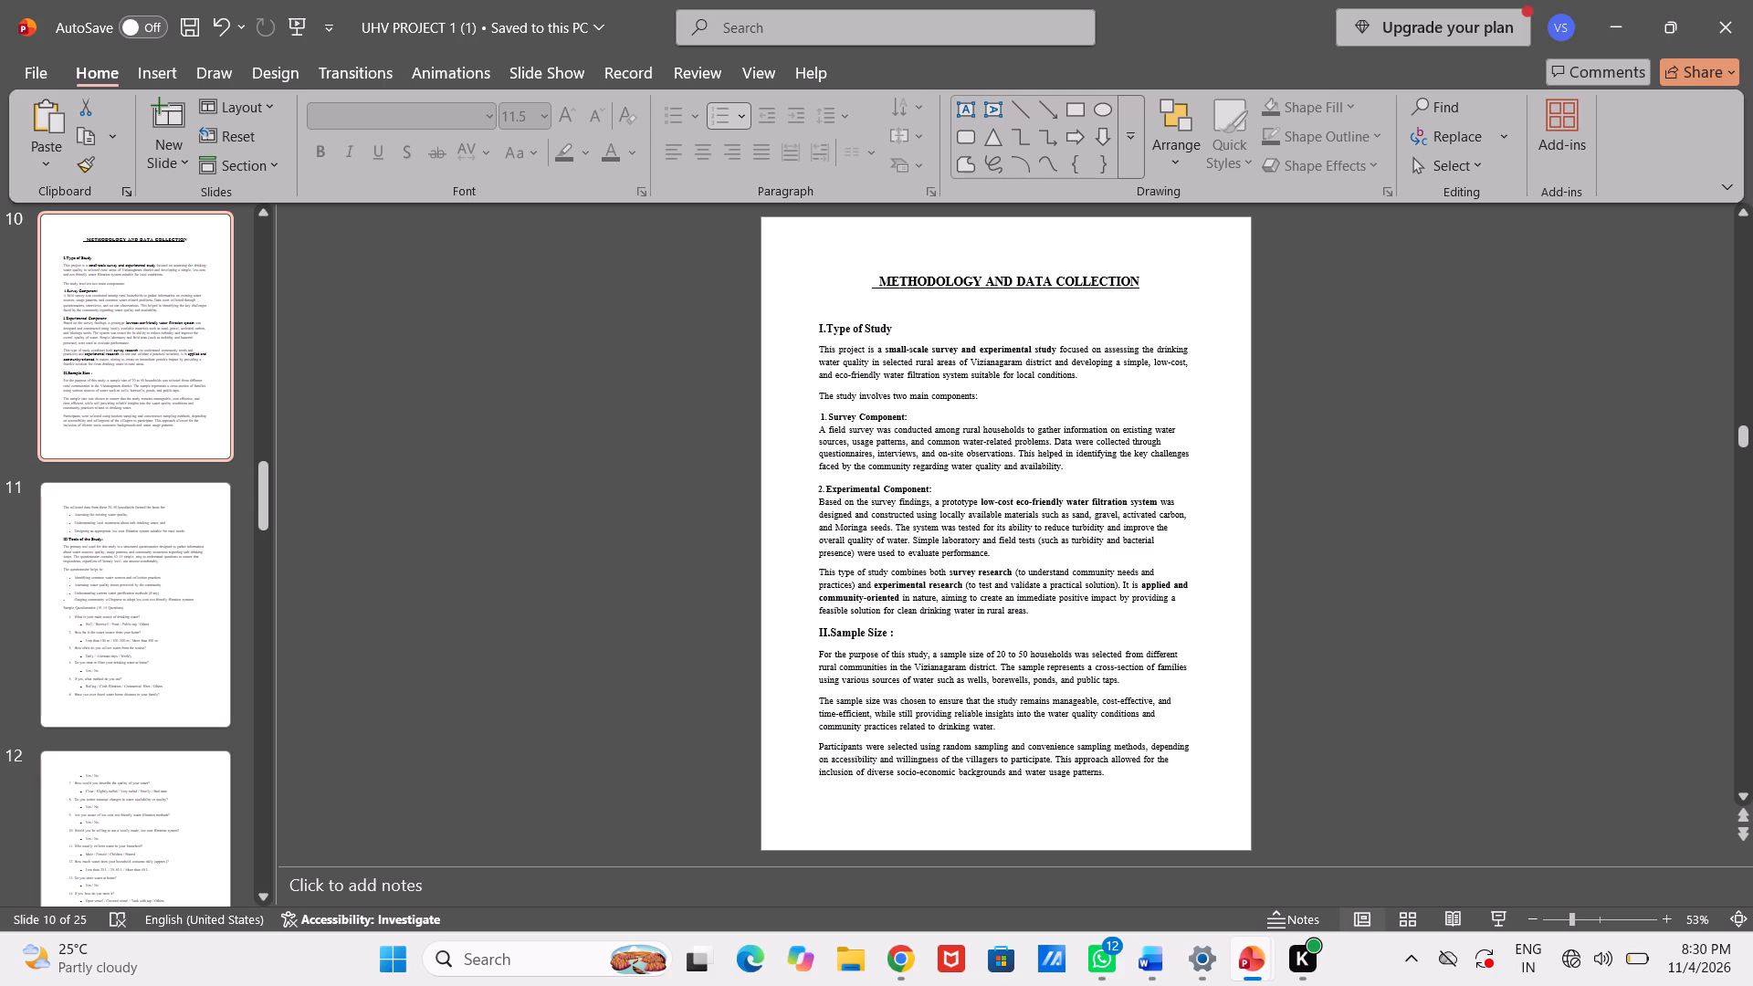
pyautogui.press('/')
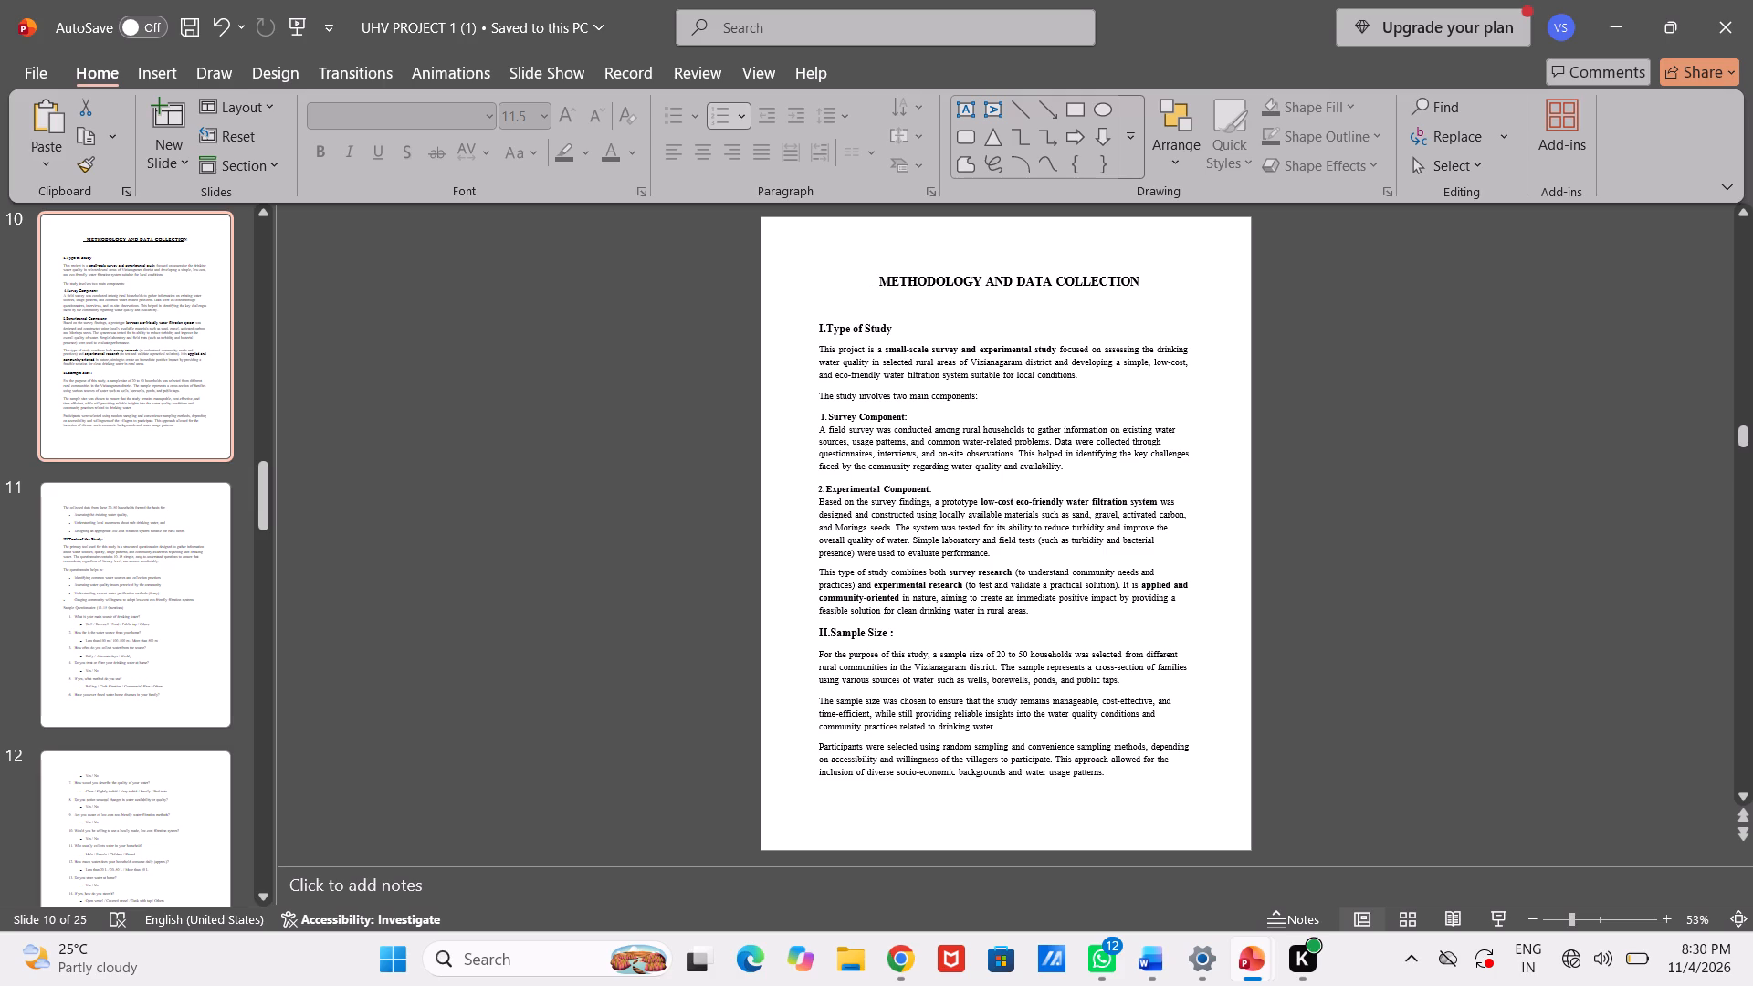
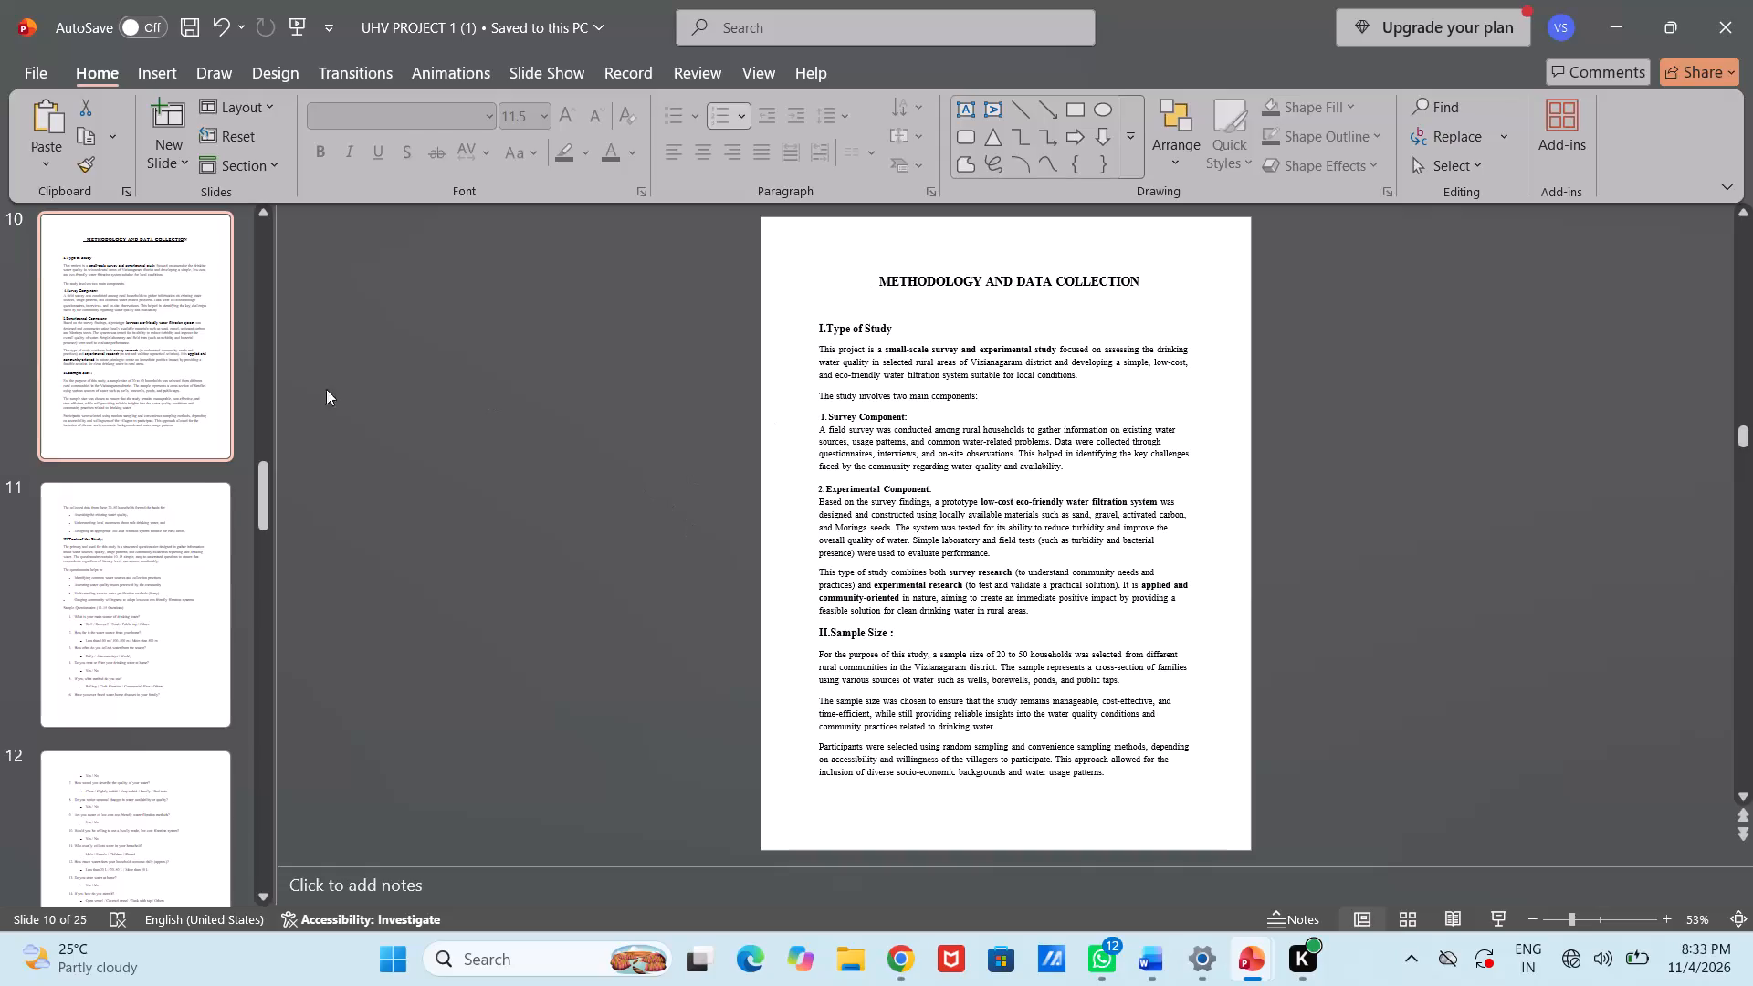
# Recheck the study tools and sample questionnaire on slide 11, and return to the Methodology and Data Collection slide.
pyautogui.click(205, 624)
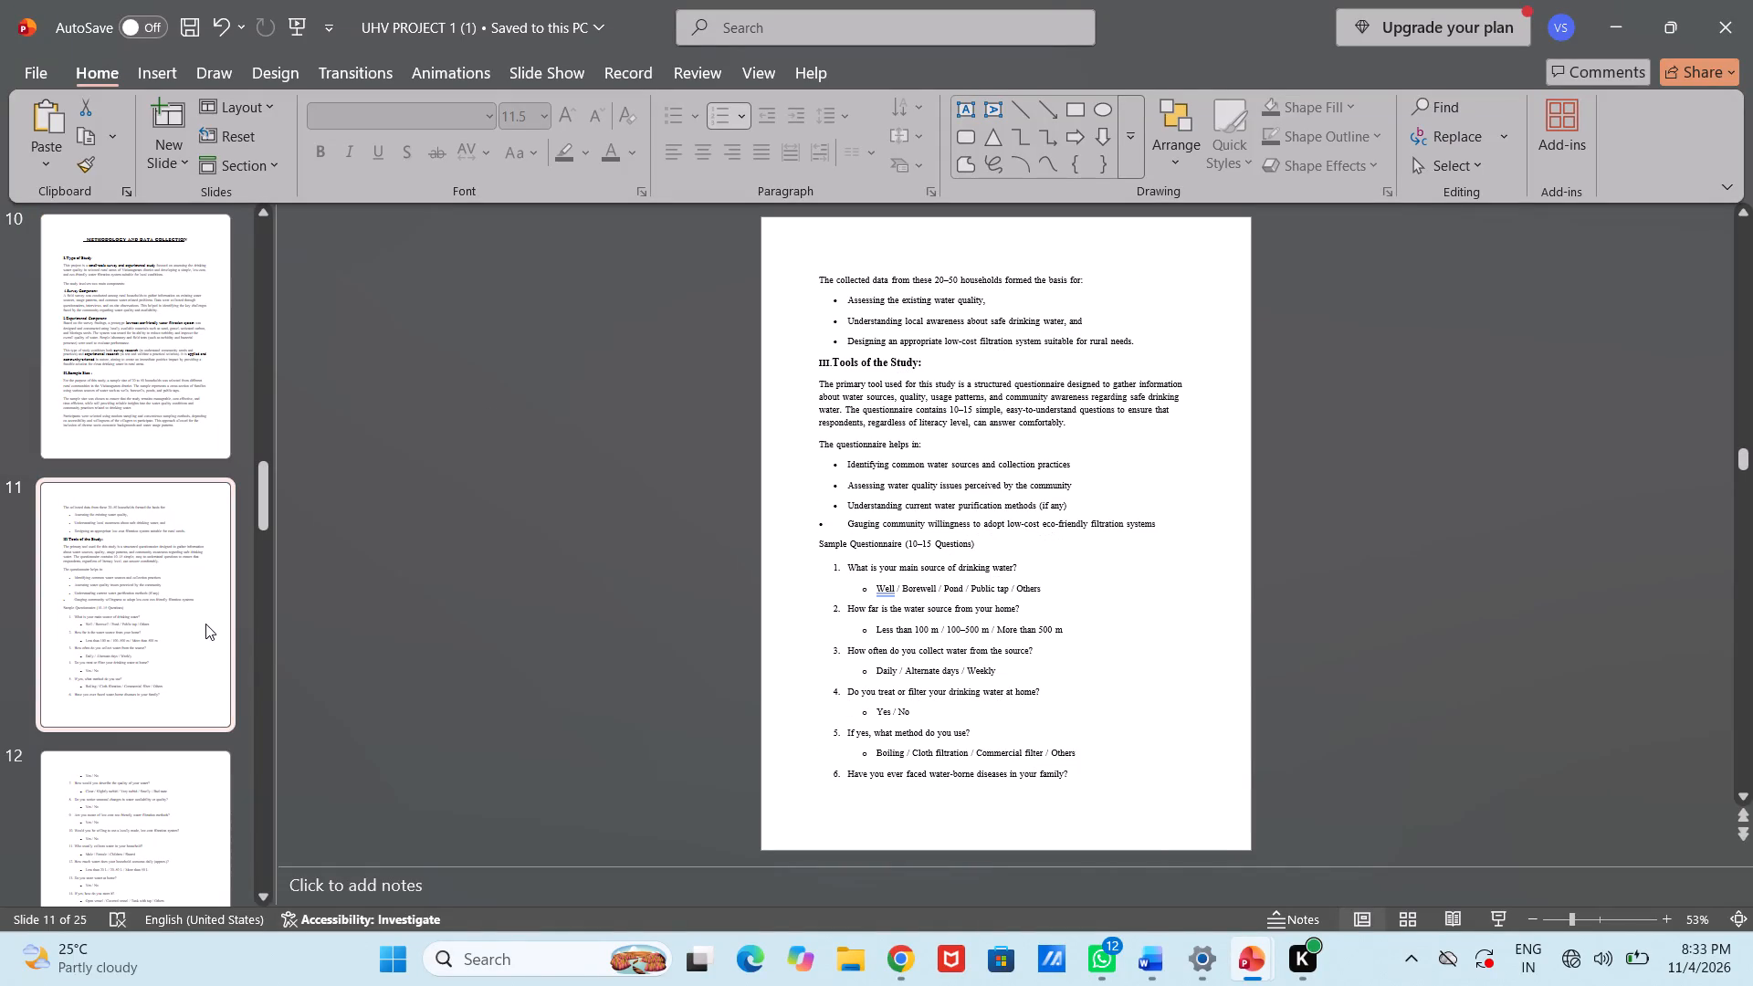
pyautogui.click(121, 385)
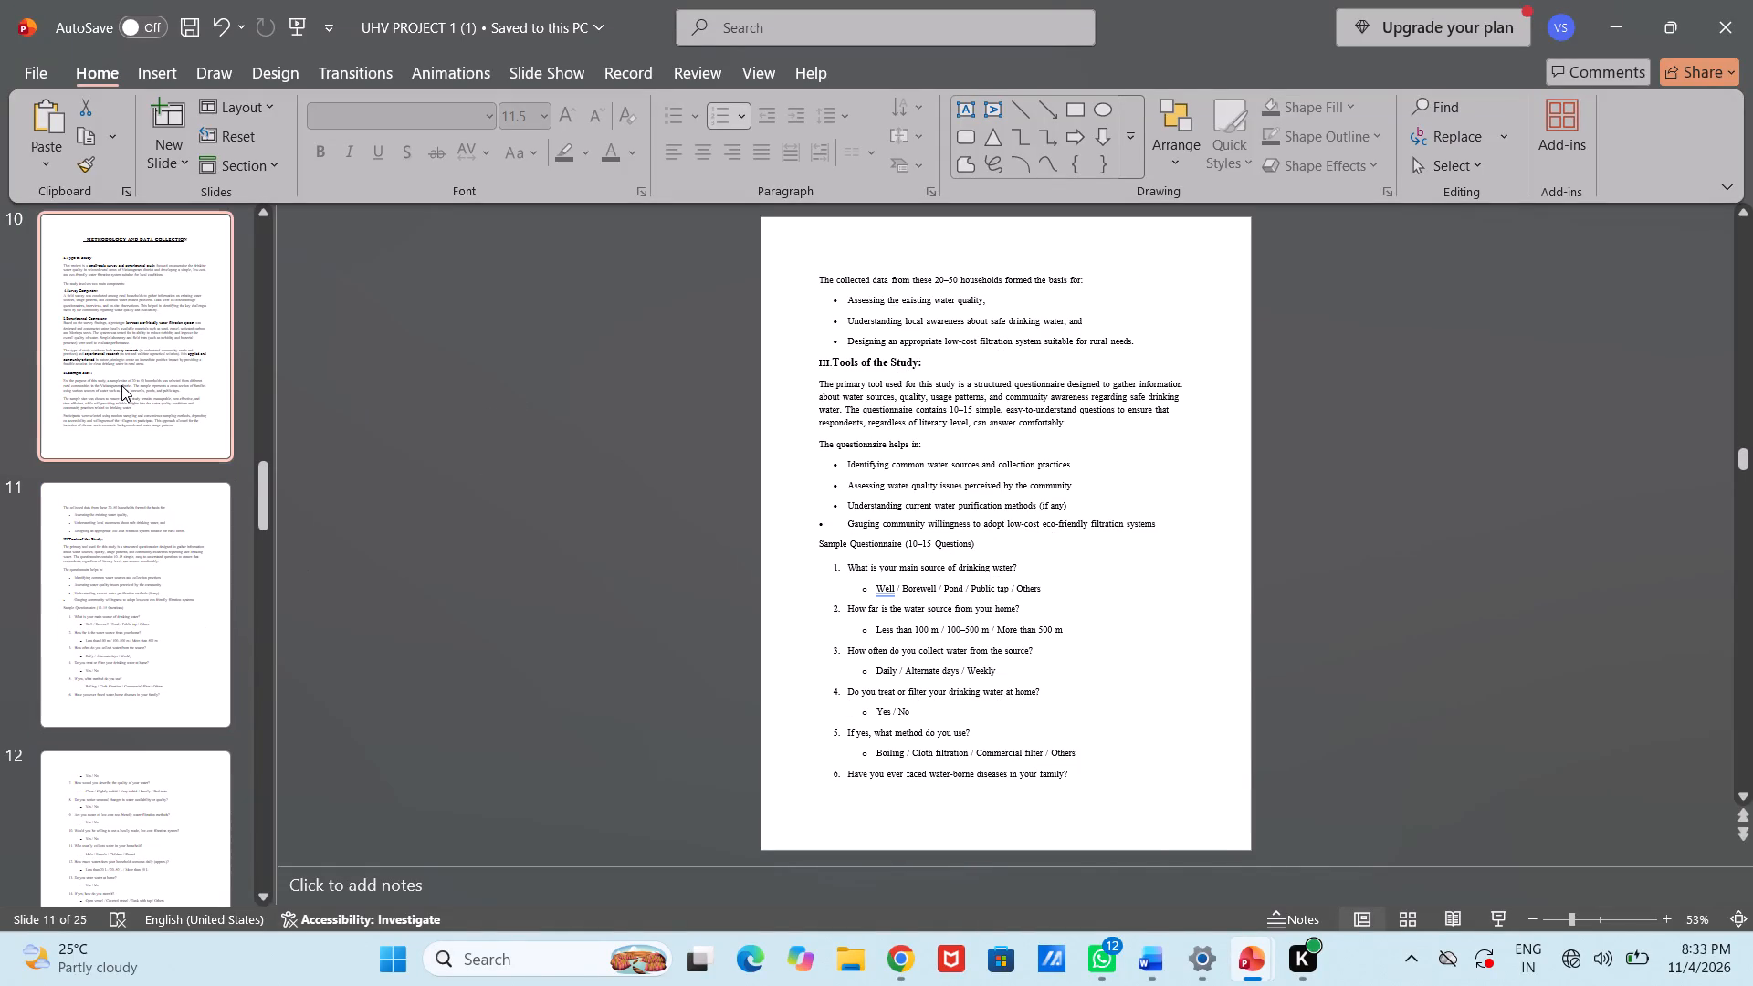
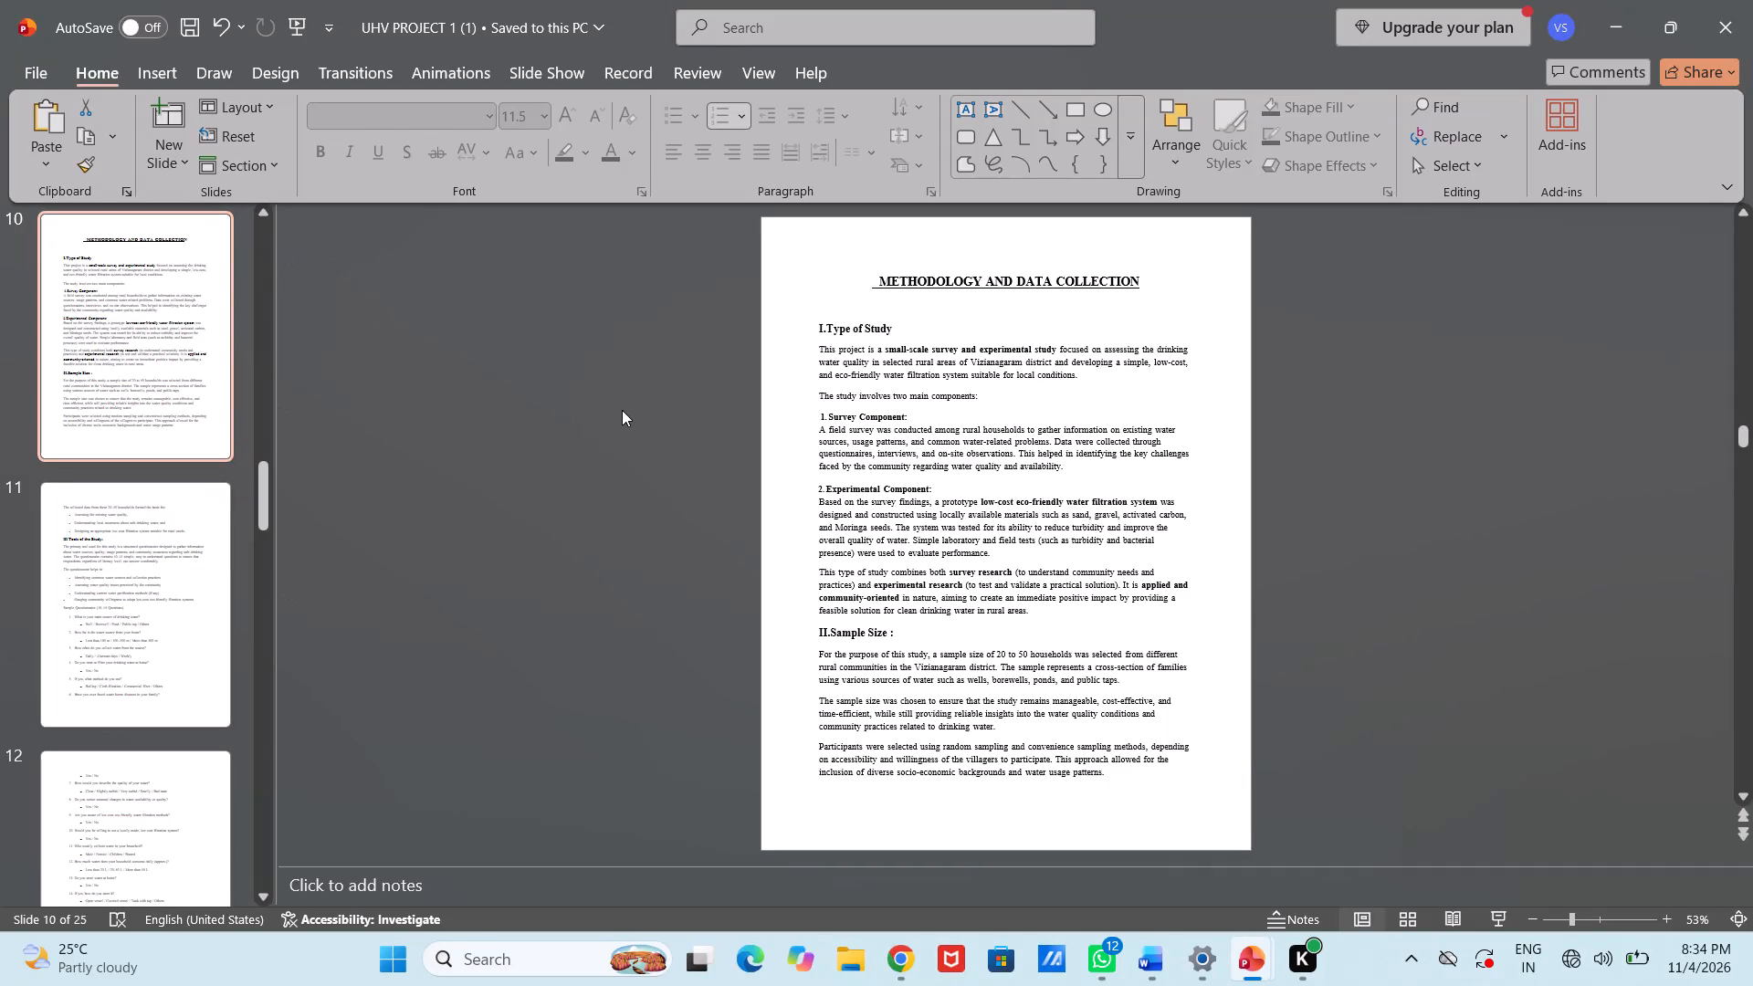
# Undo the last edit on the Objective of the Study slide.
pyautogui.click(203, 383)
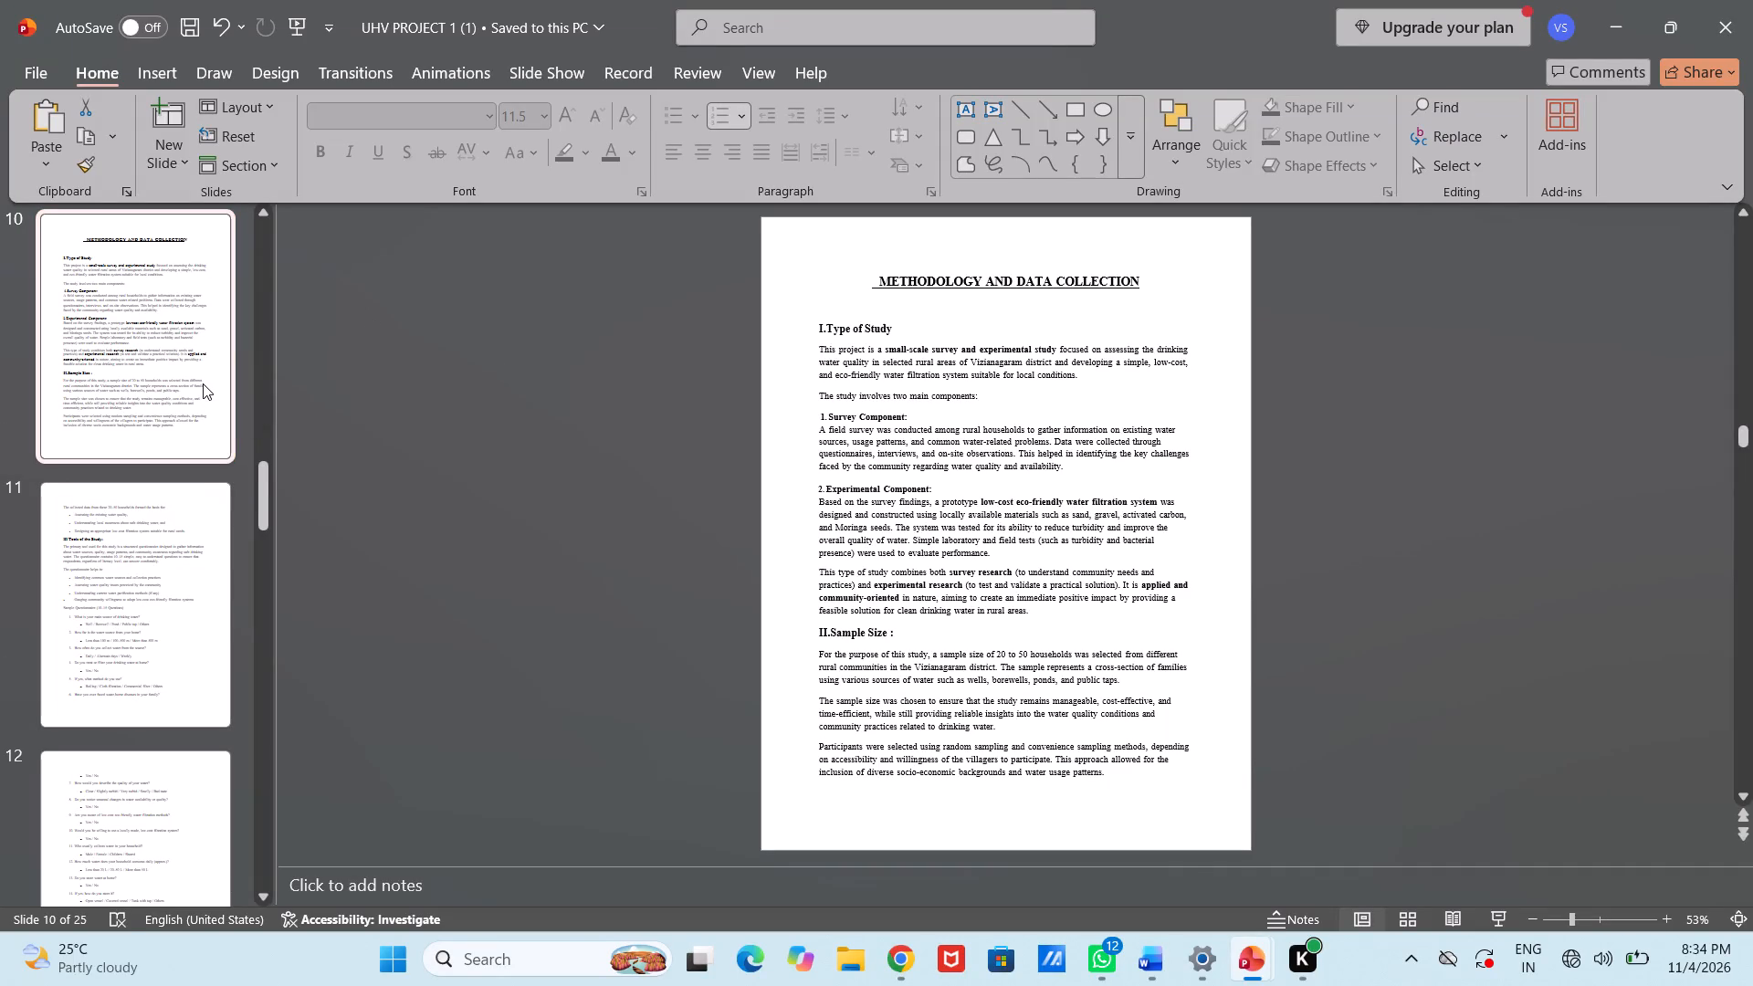
pyautogui.hotkey('ctrl', 'z')
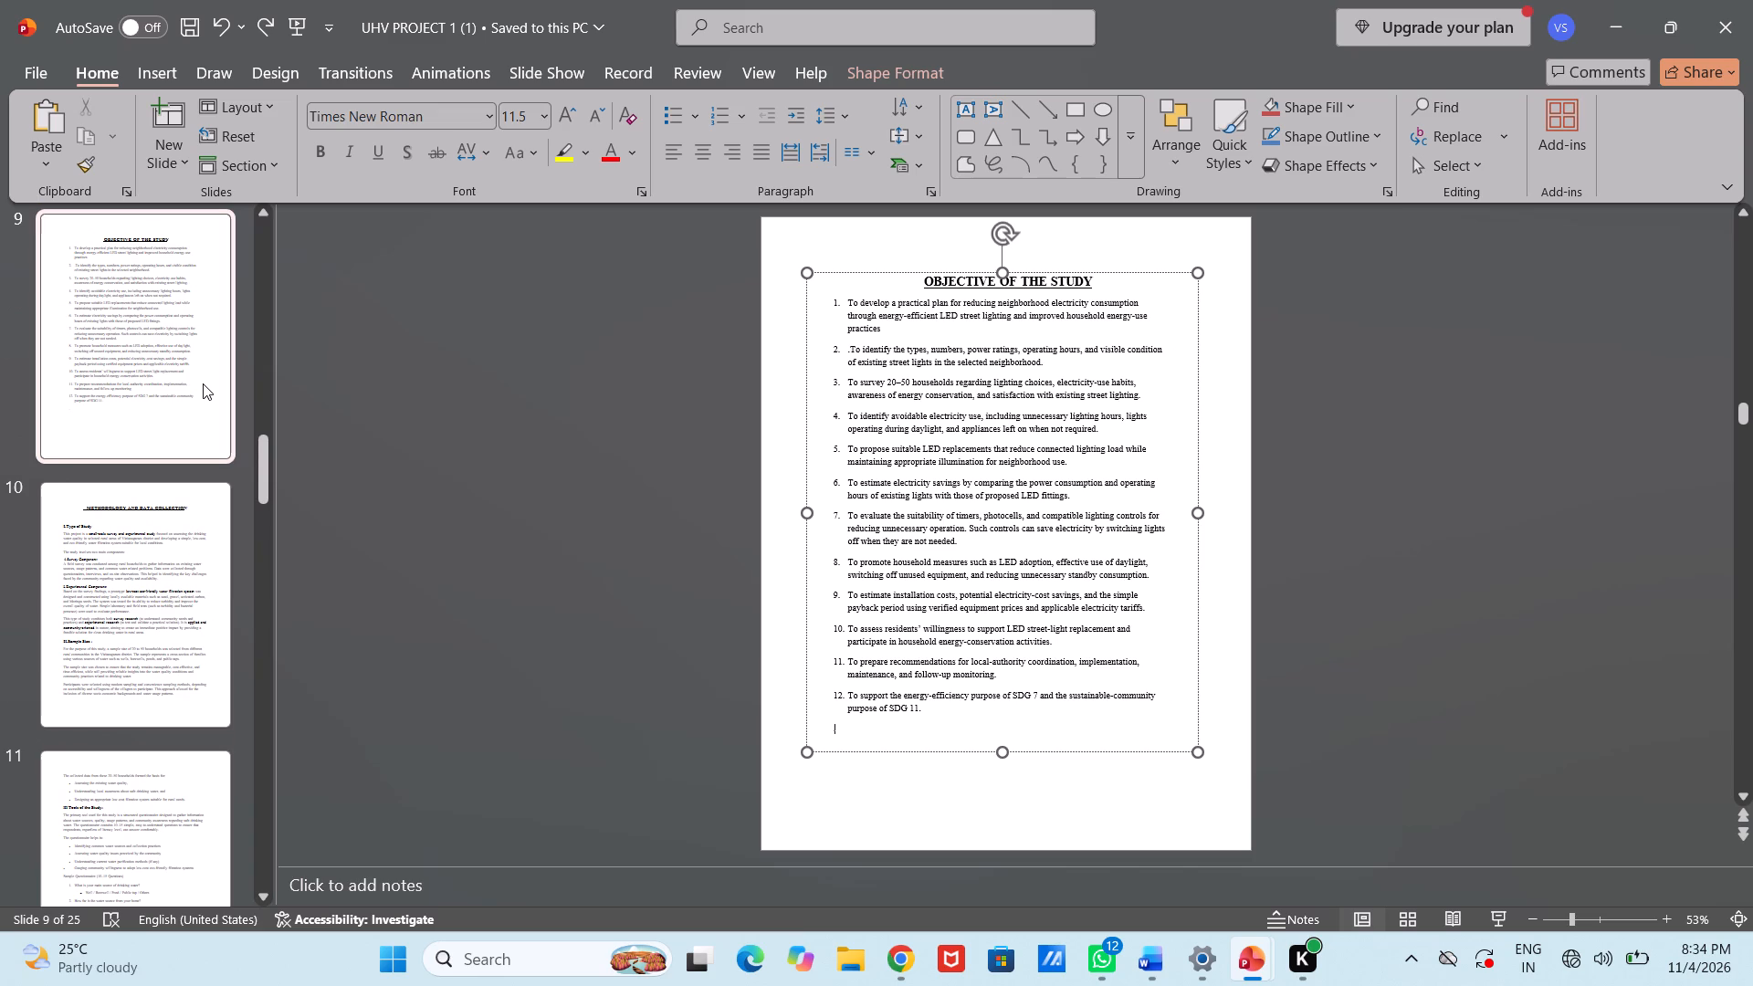
# Enlarge the body text box on the Methodology and Data Collection slide slightly outward from its upper-left corner.
pyautogui.click(159, 594)
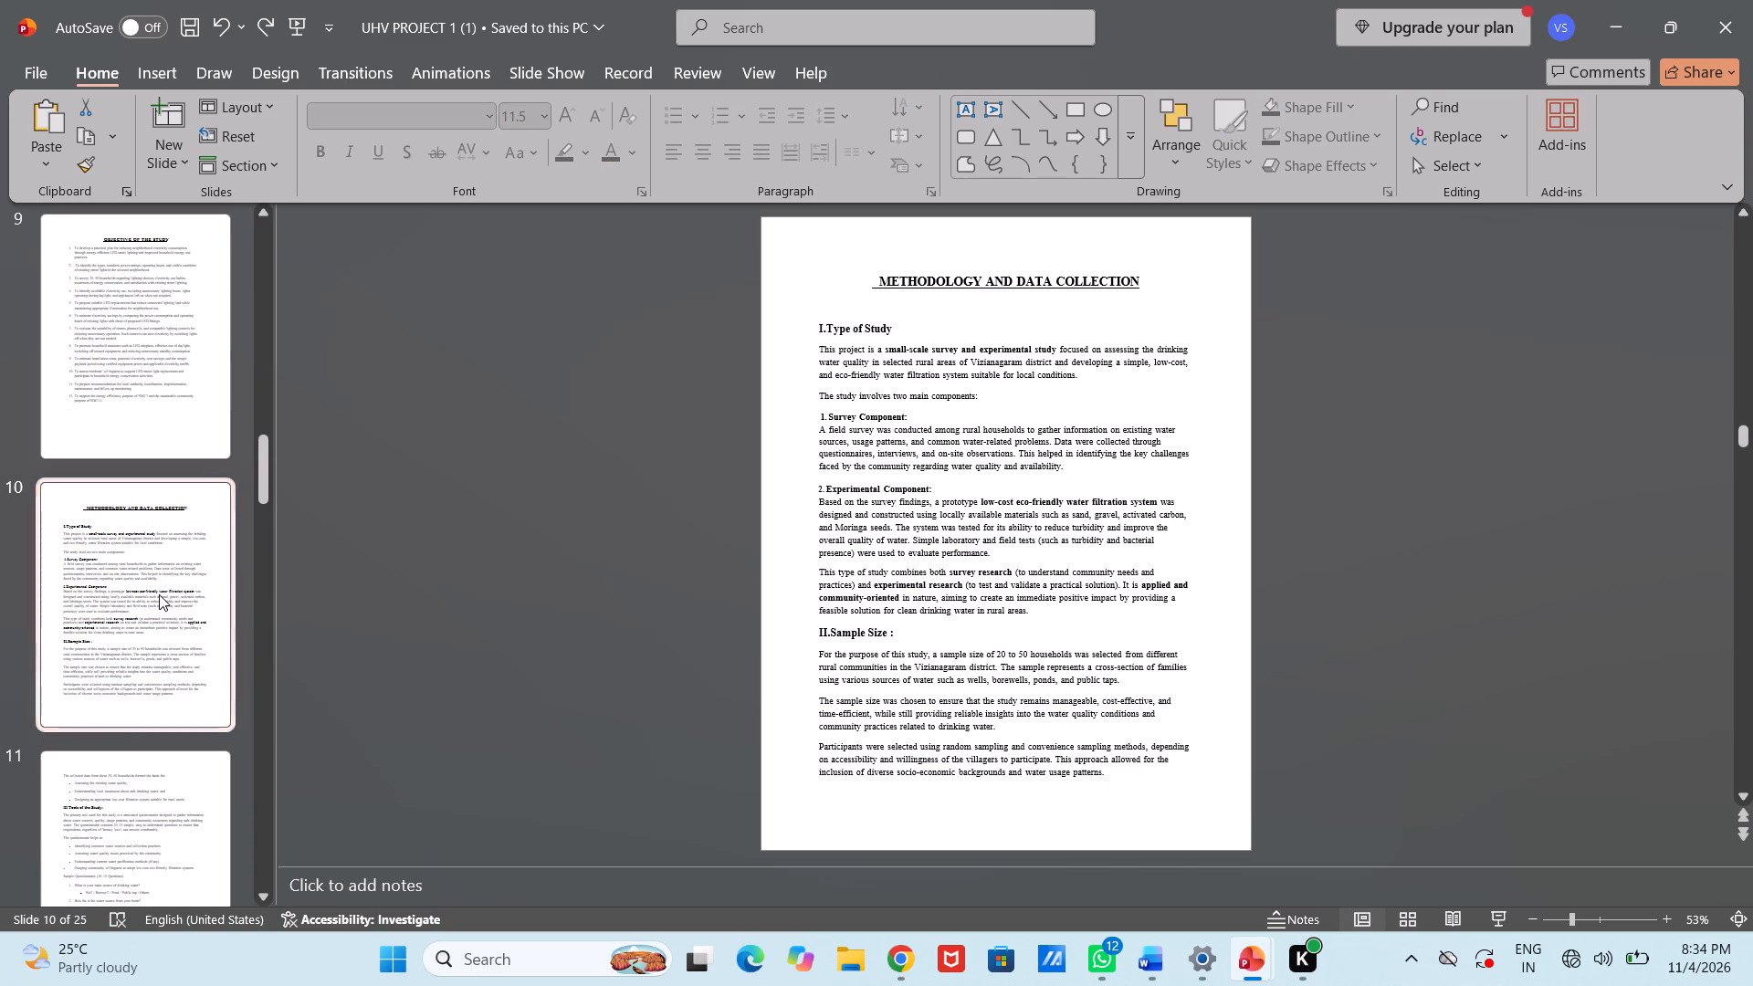
pyautogui.click(975, 645)
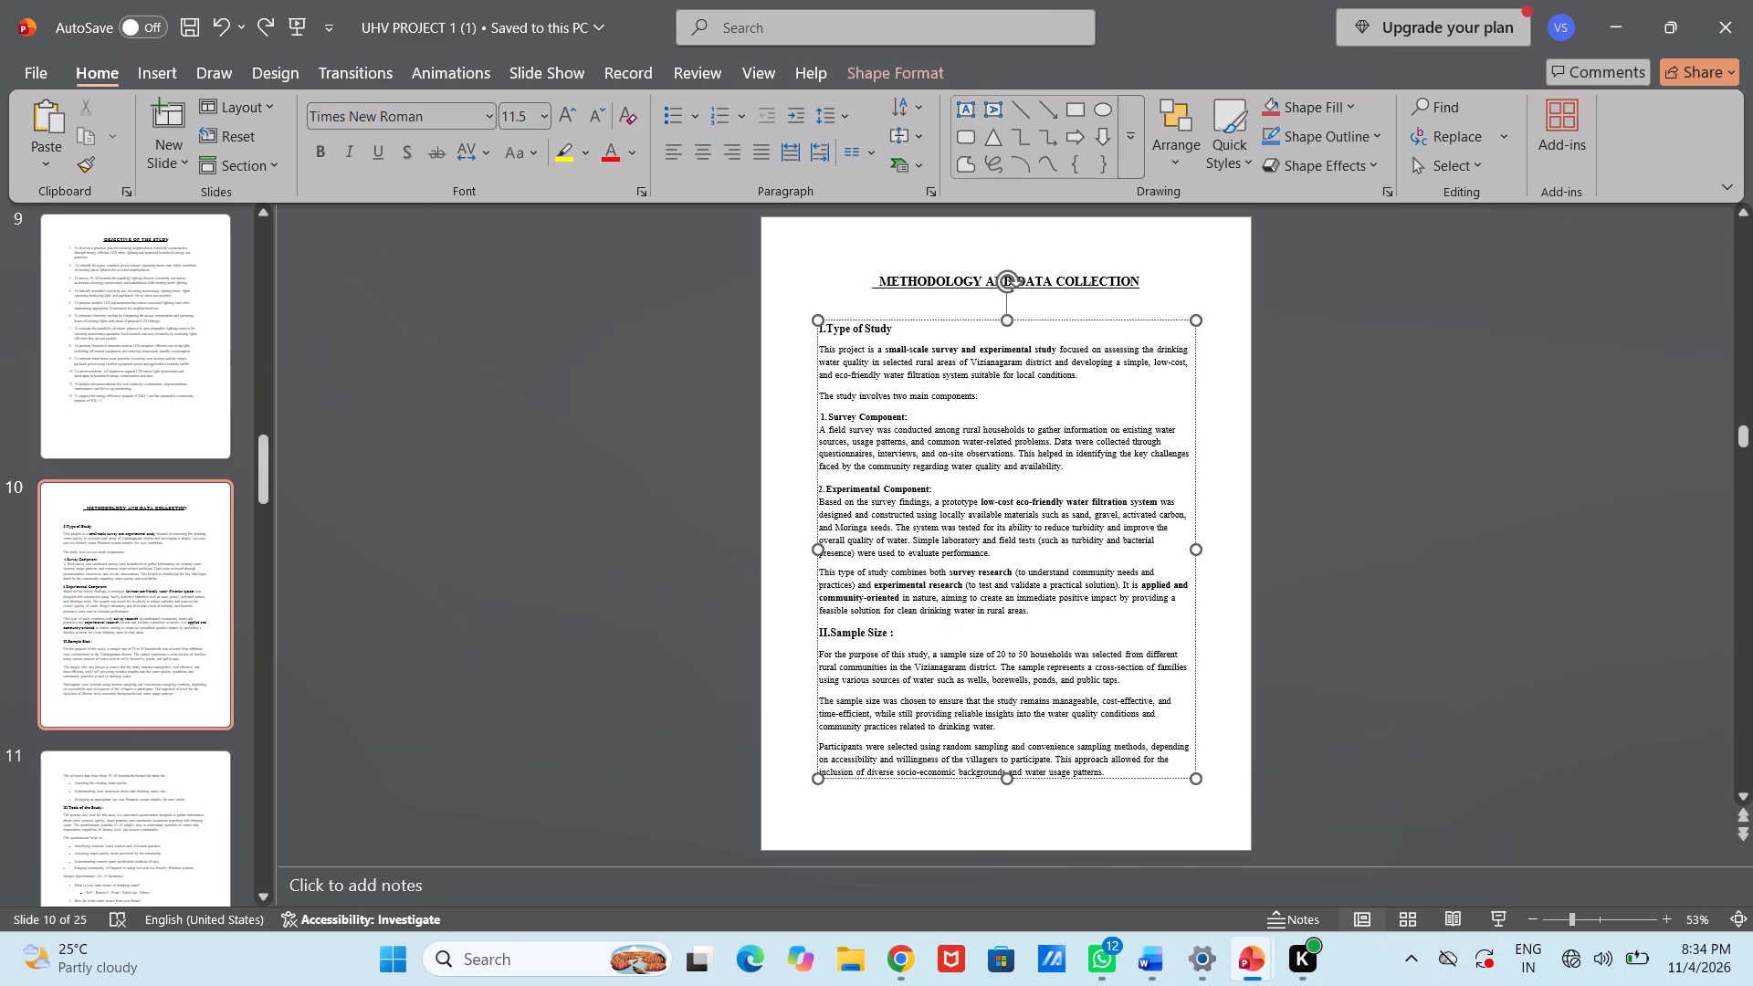
pyautogui.press('BackSpace')
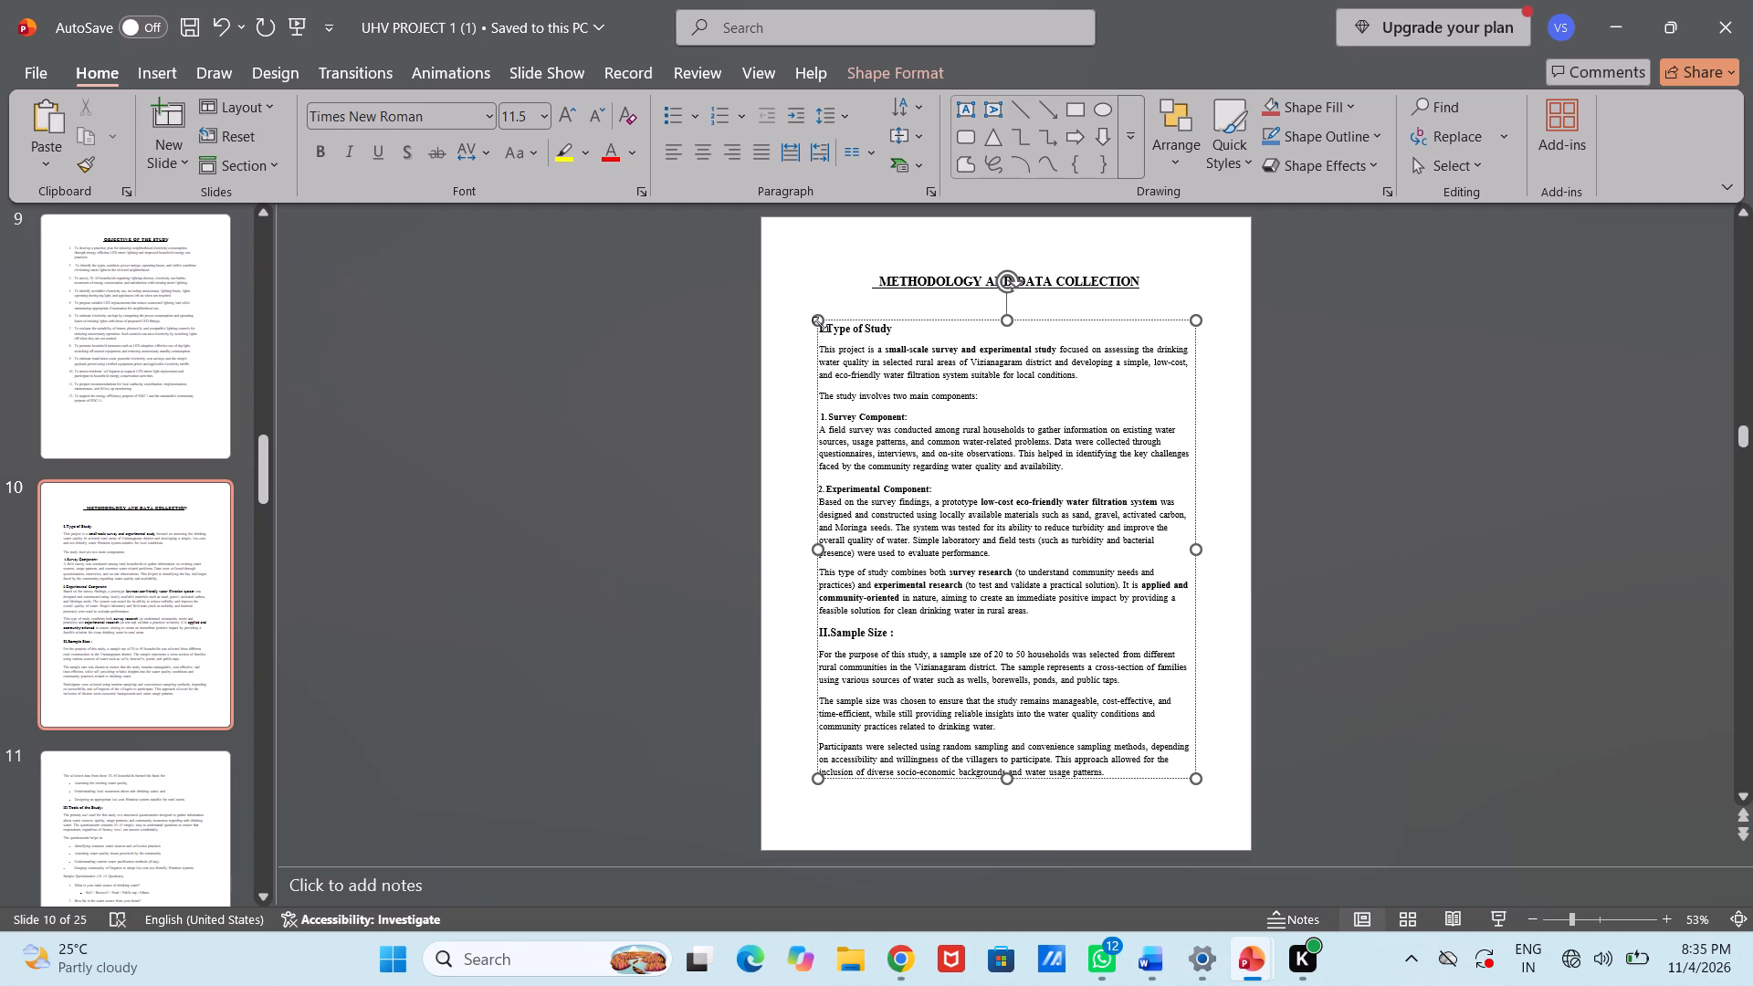
pyautogui.moveTo(820, 324); pyautogui.dragTo(810, 318)
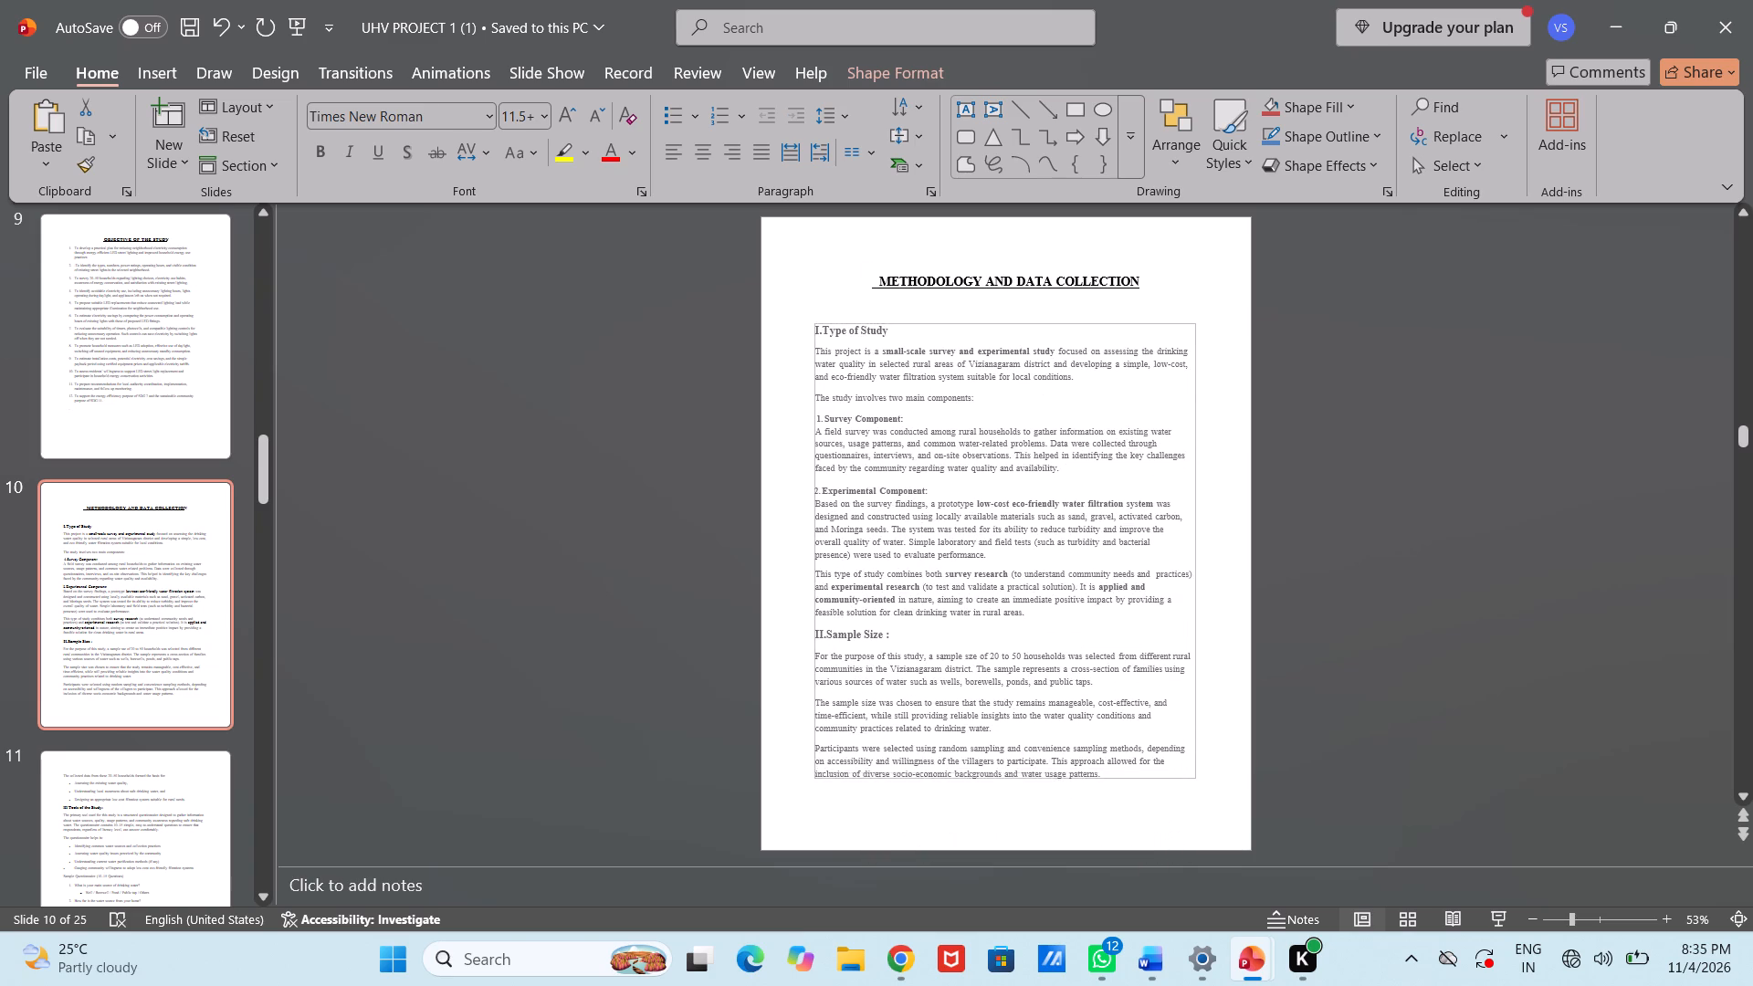
pyautogui.moveTo(810, 318); pyautogui.dragTo(810, 317)
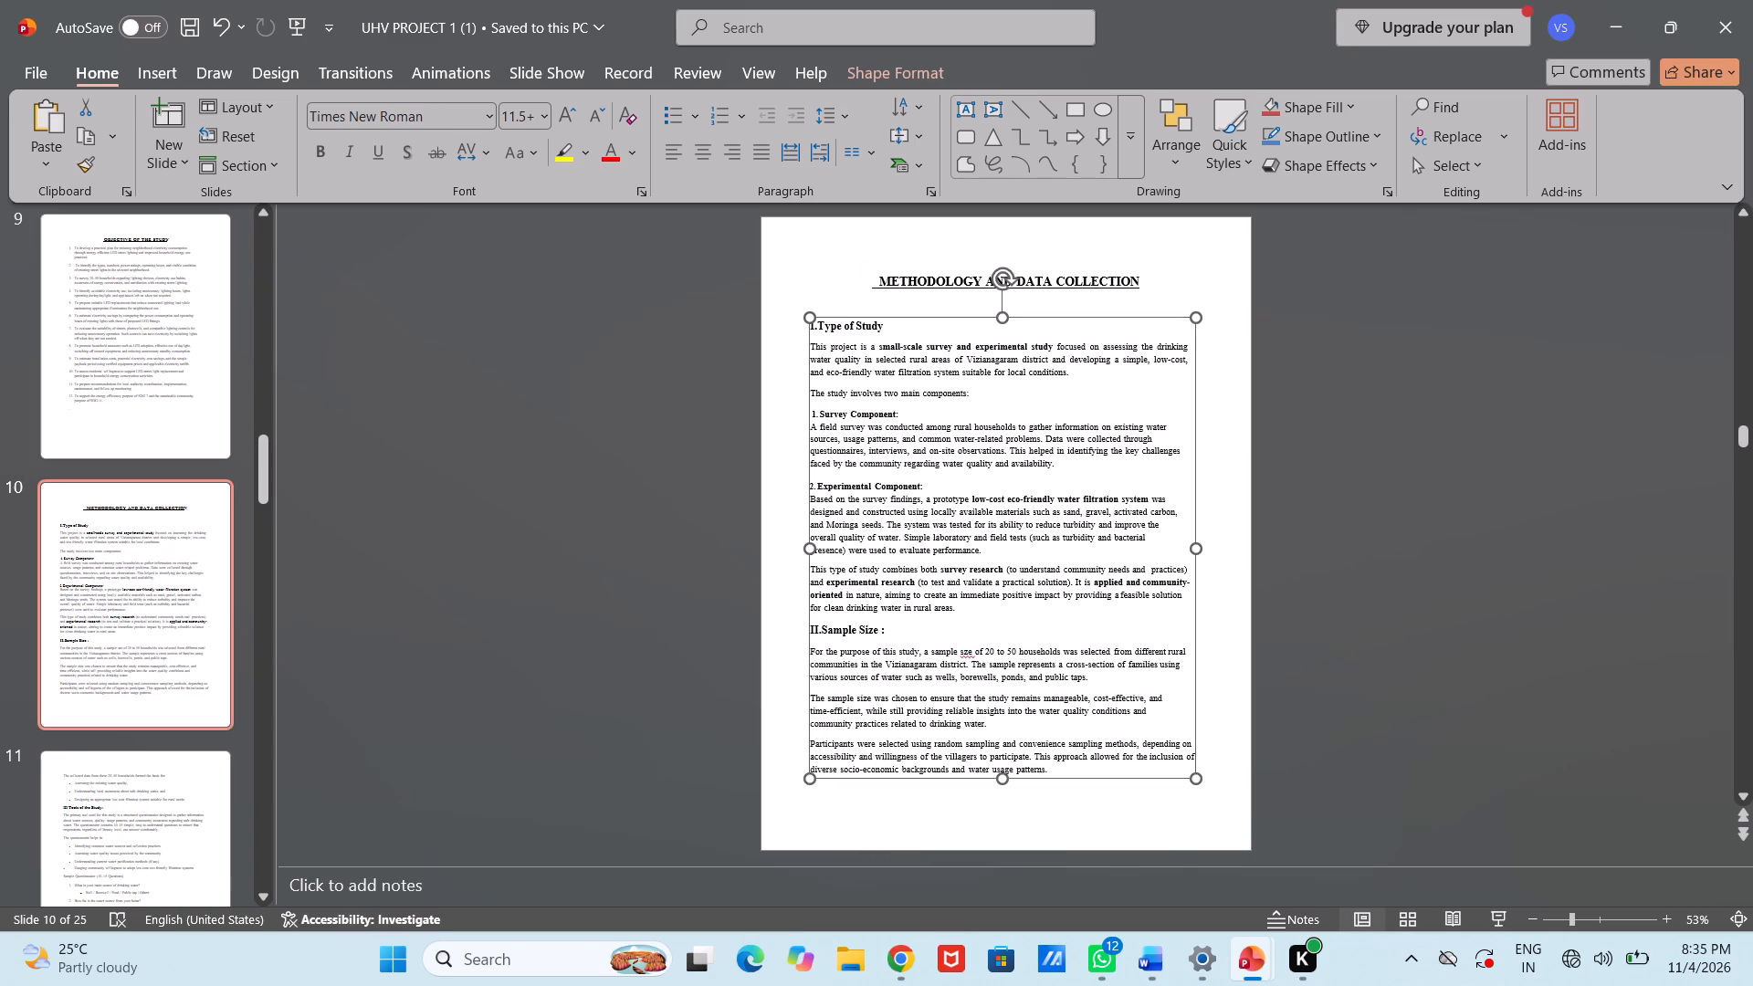
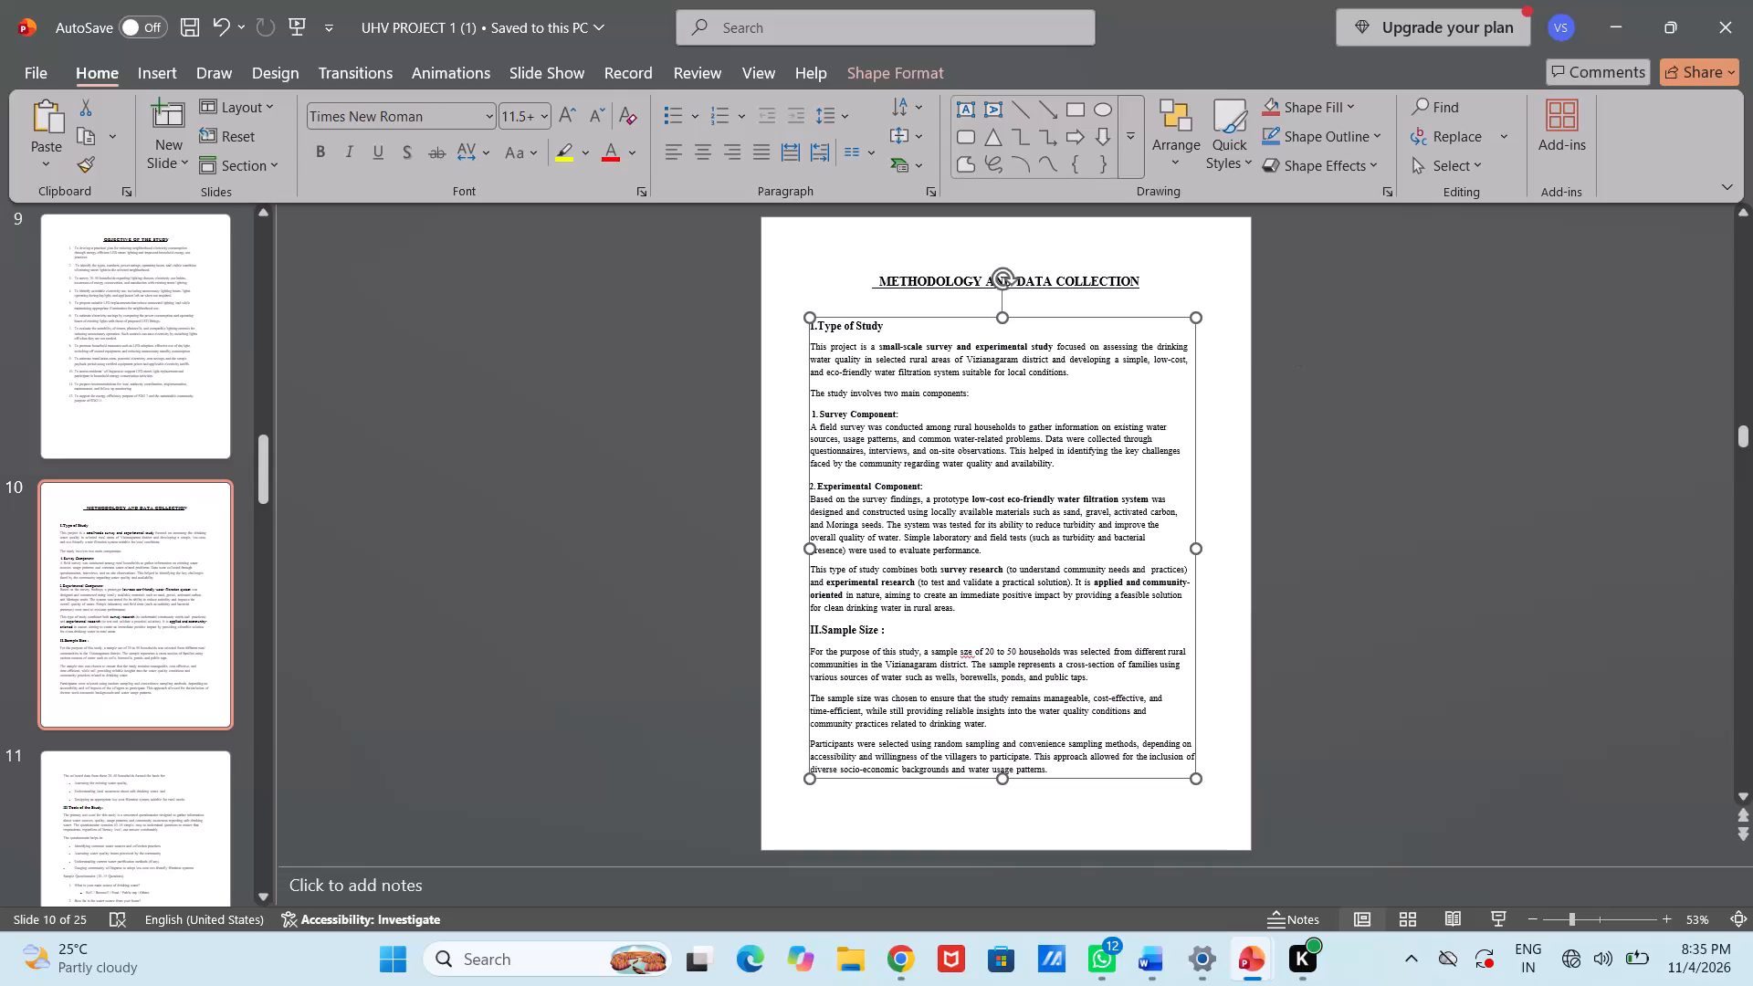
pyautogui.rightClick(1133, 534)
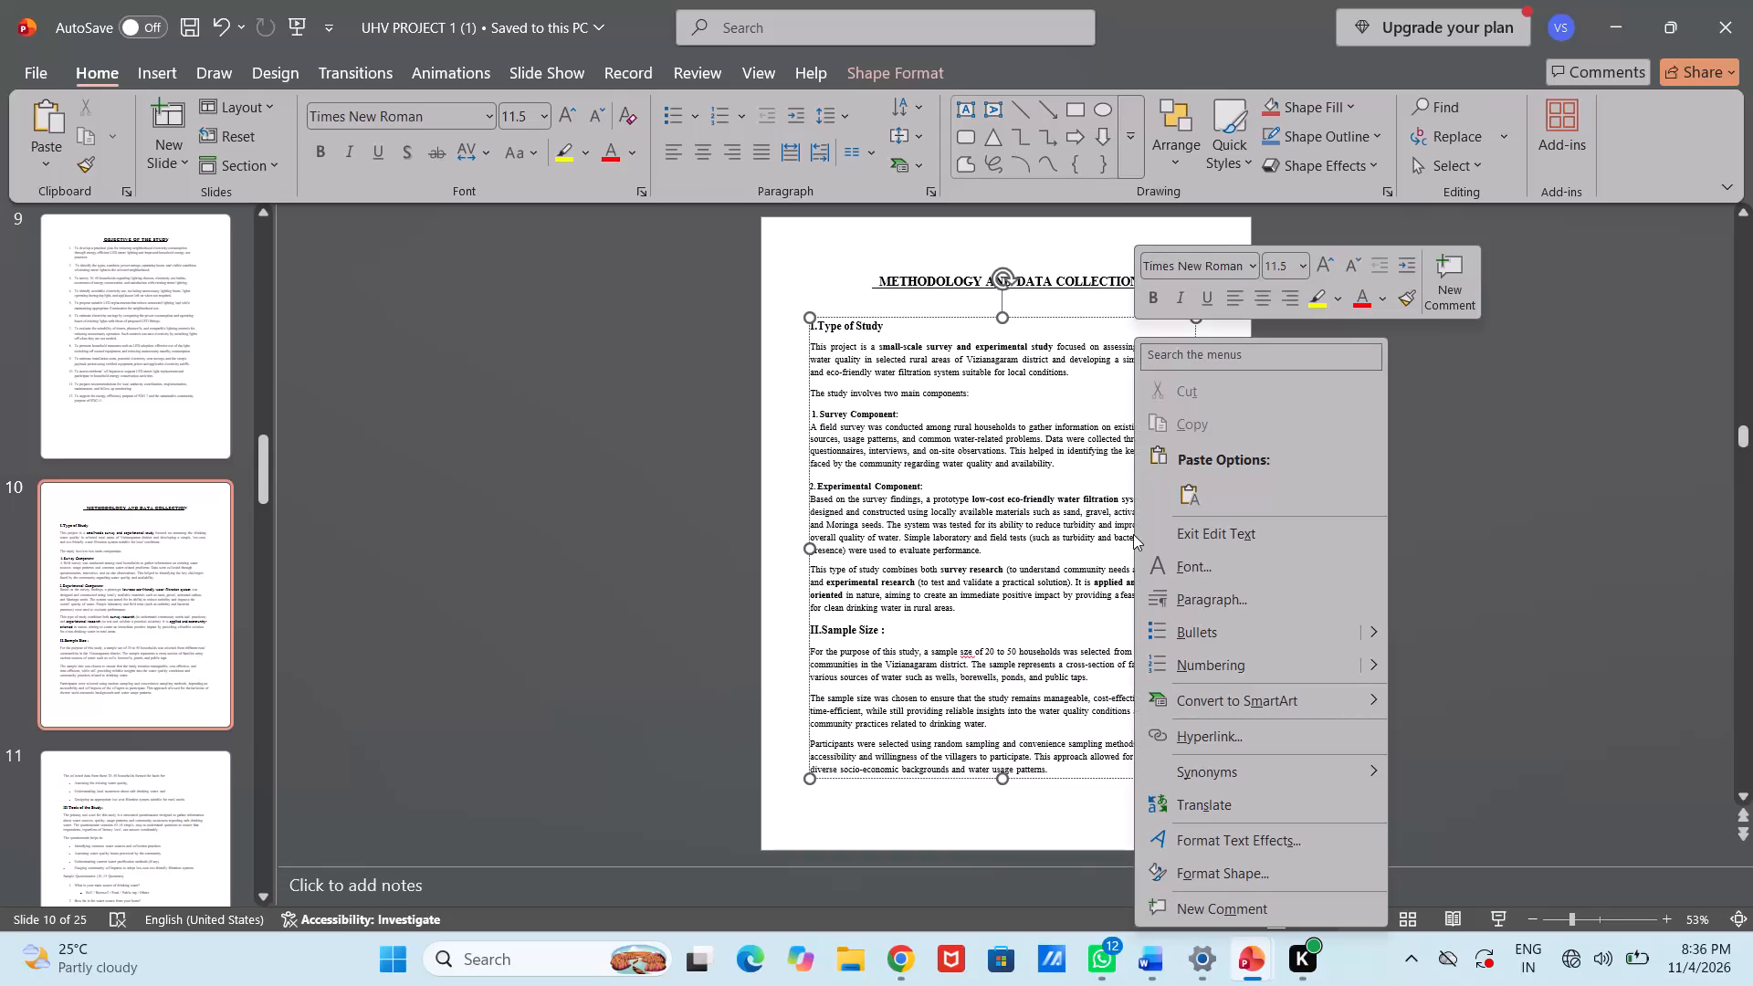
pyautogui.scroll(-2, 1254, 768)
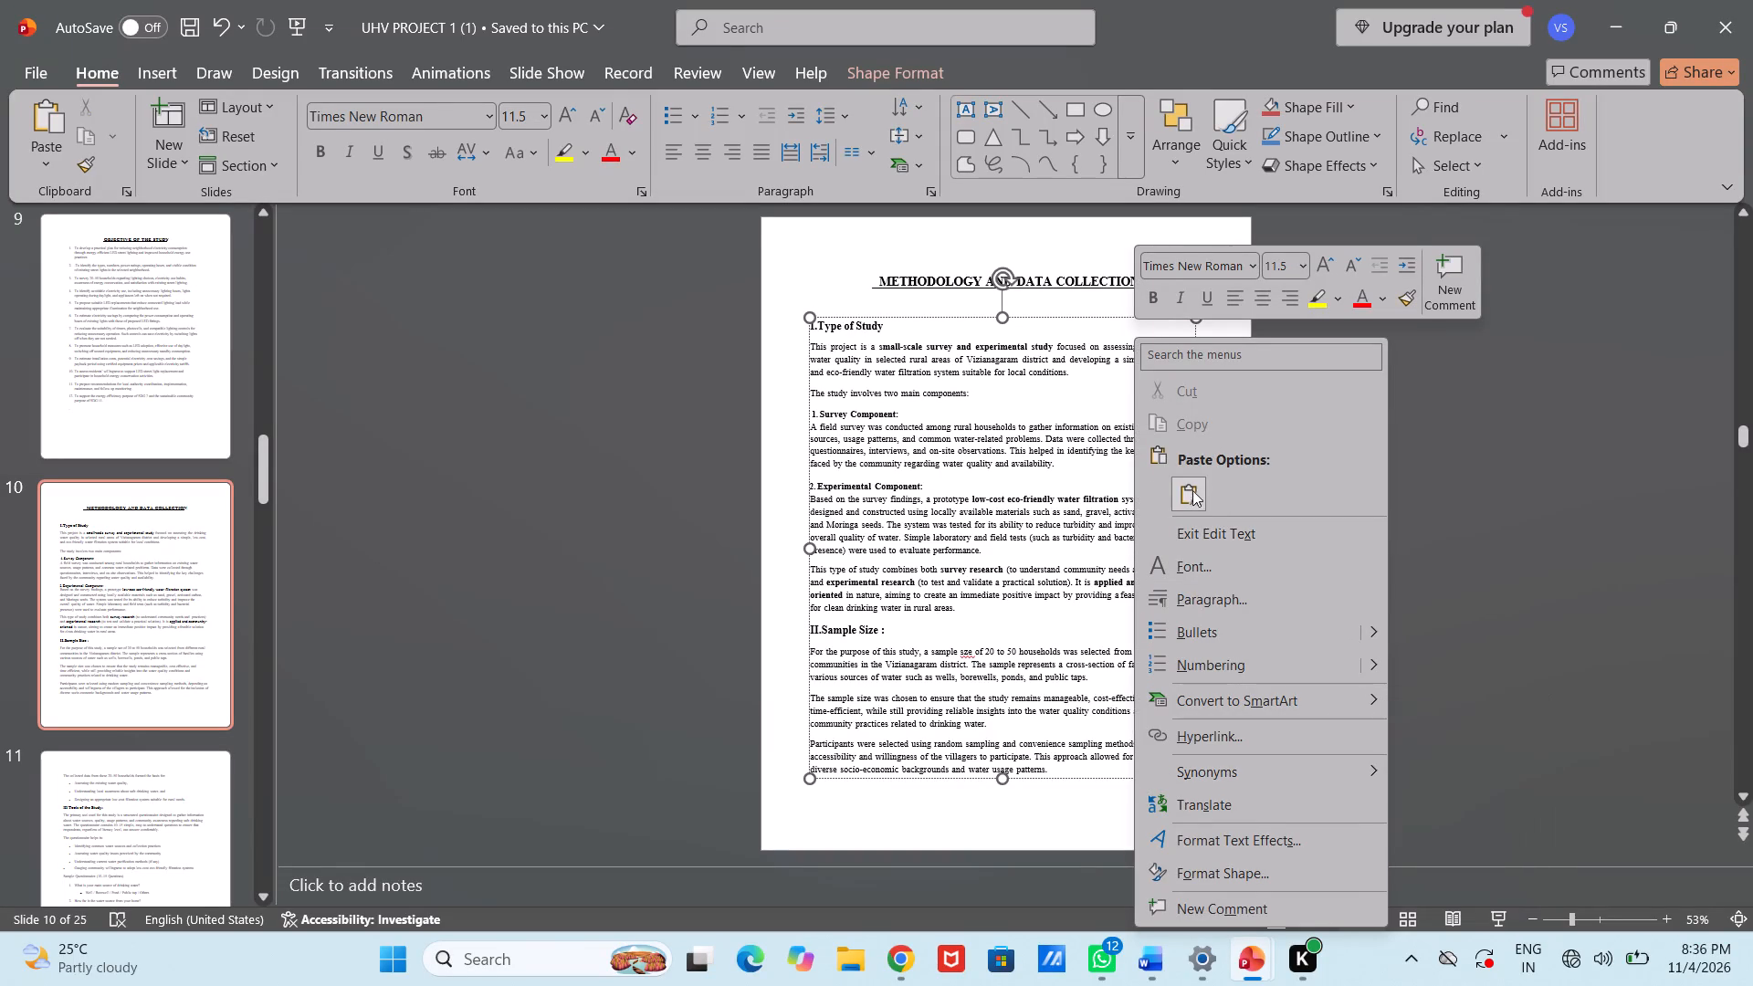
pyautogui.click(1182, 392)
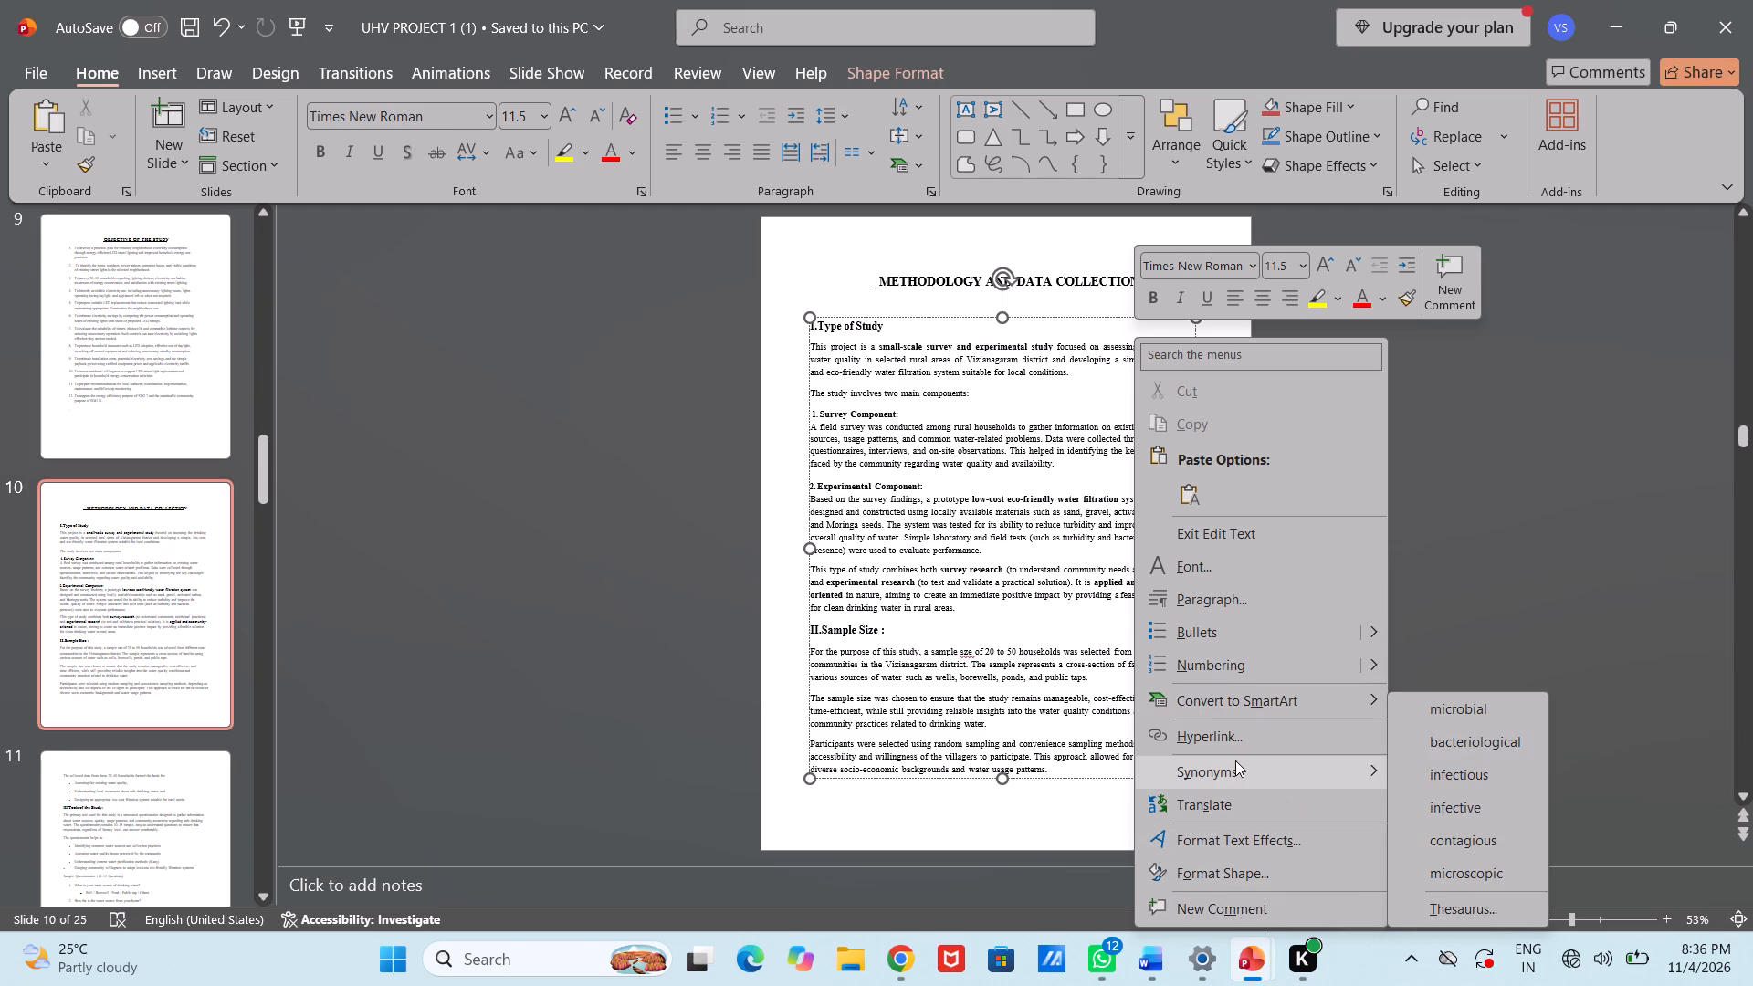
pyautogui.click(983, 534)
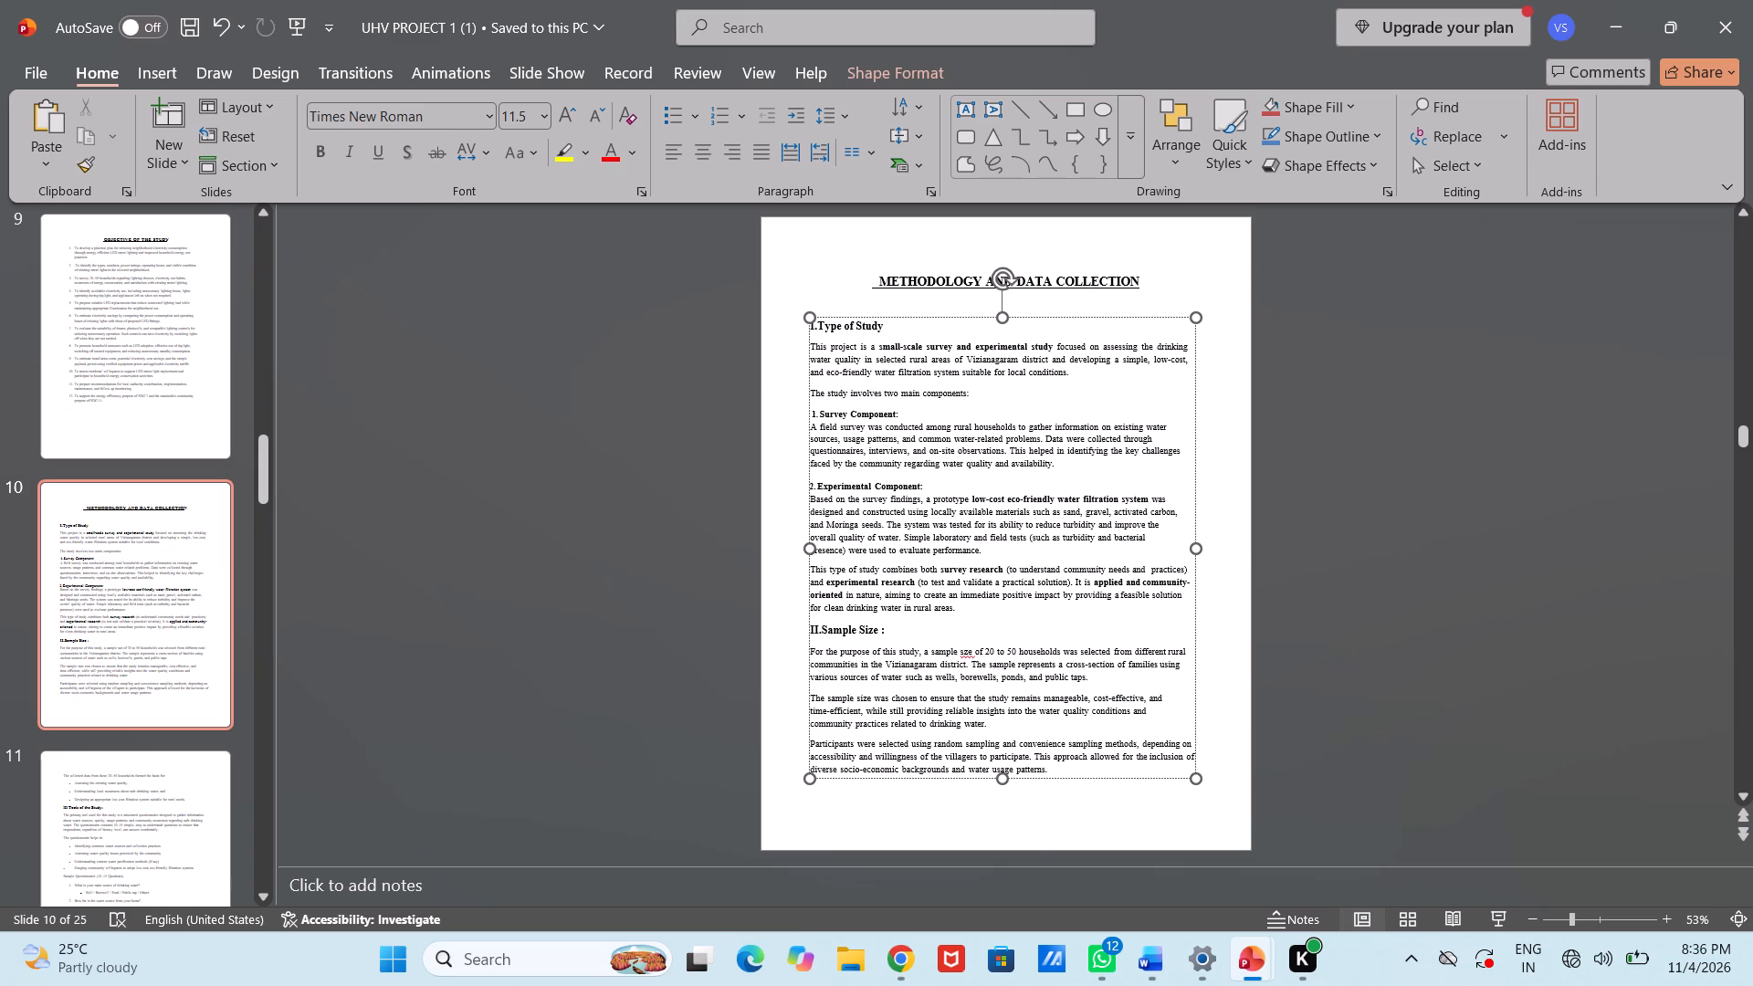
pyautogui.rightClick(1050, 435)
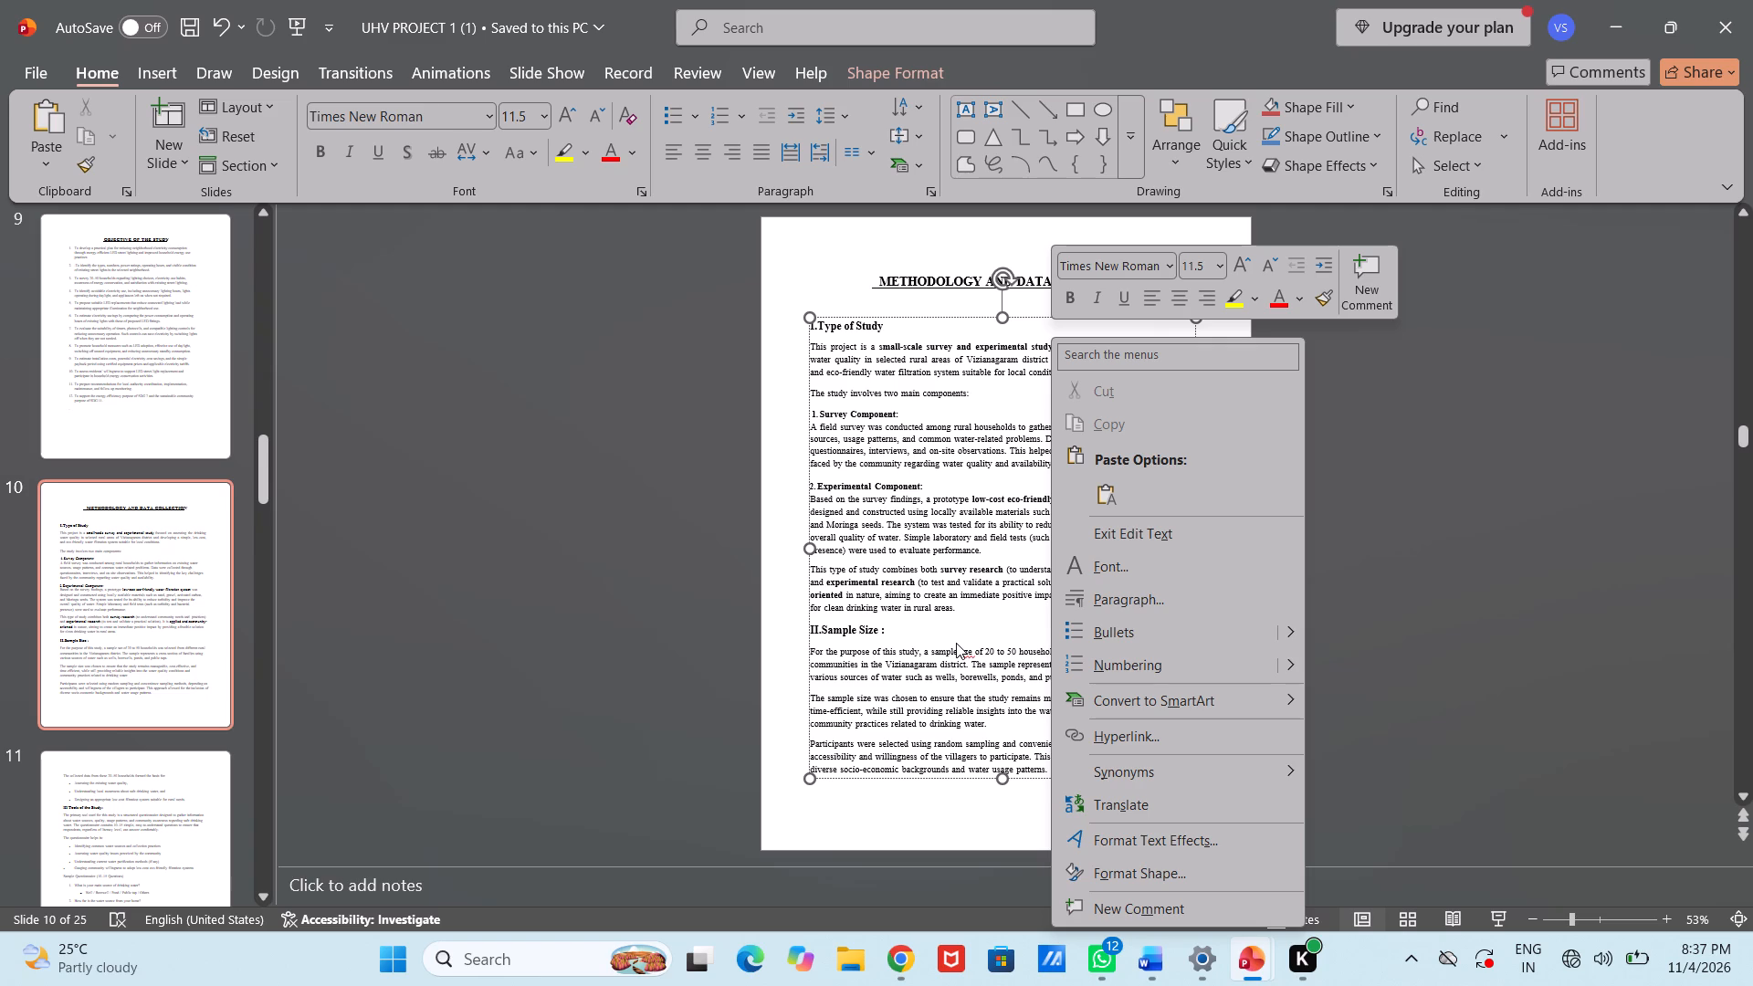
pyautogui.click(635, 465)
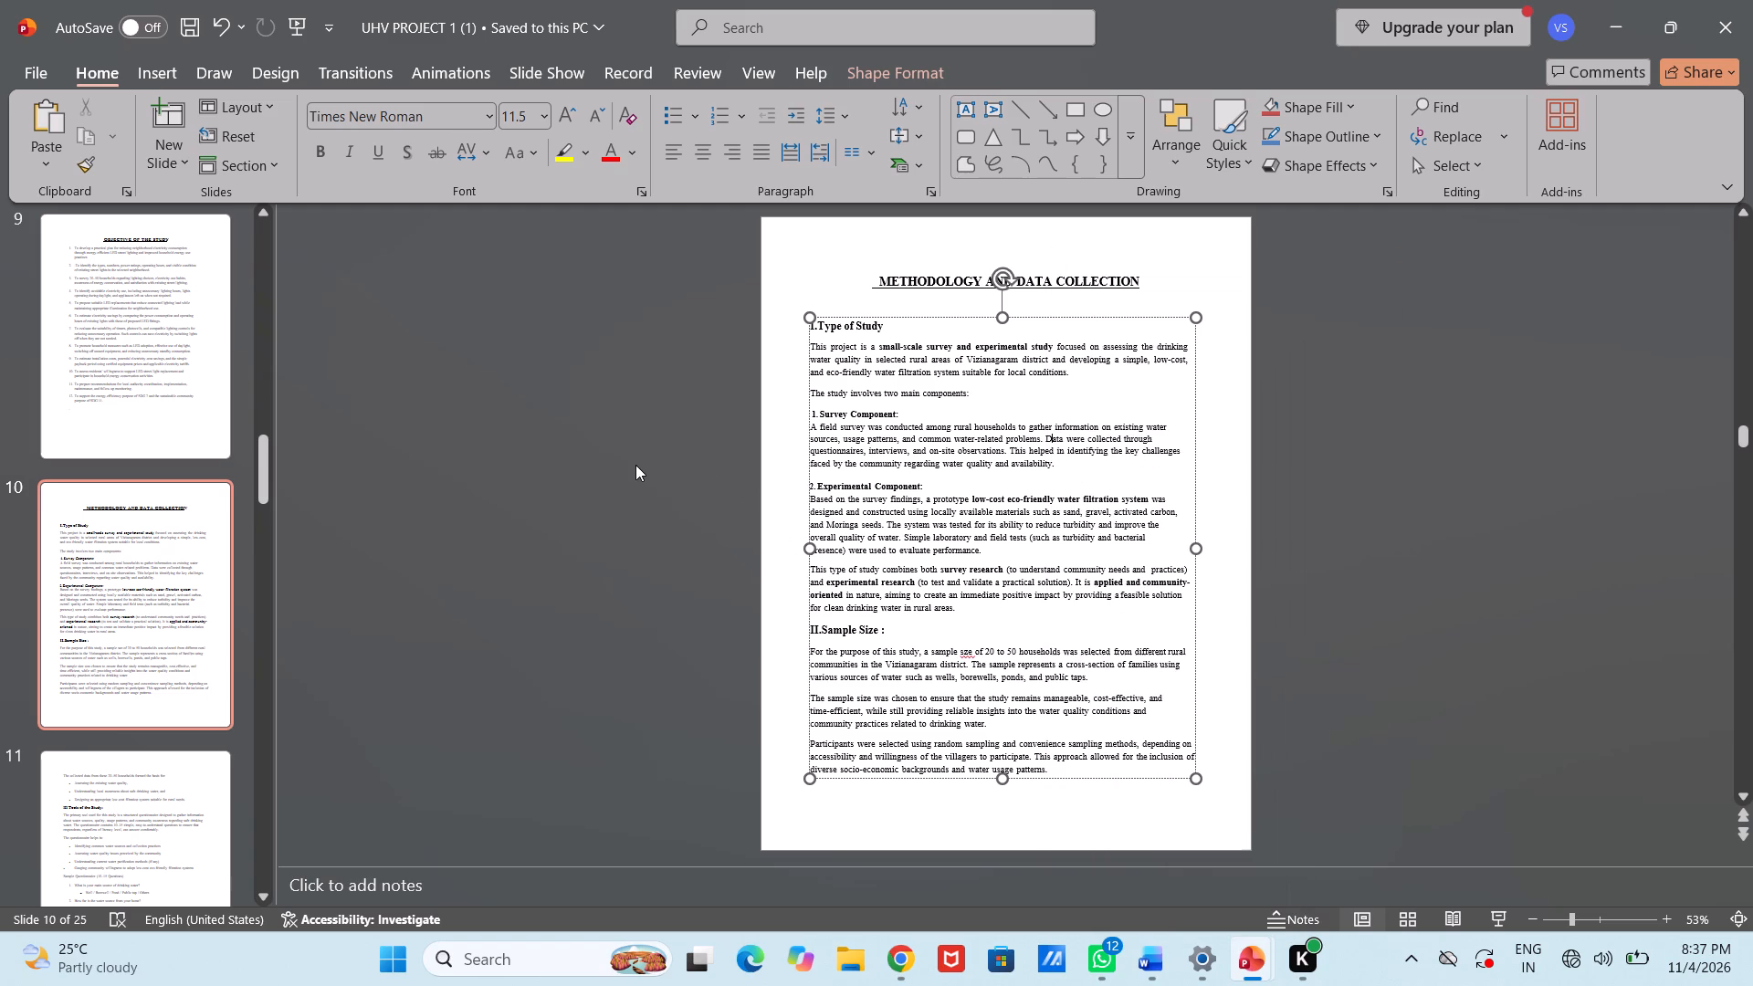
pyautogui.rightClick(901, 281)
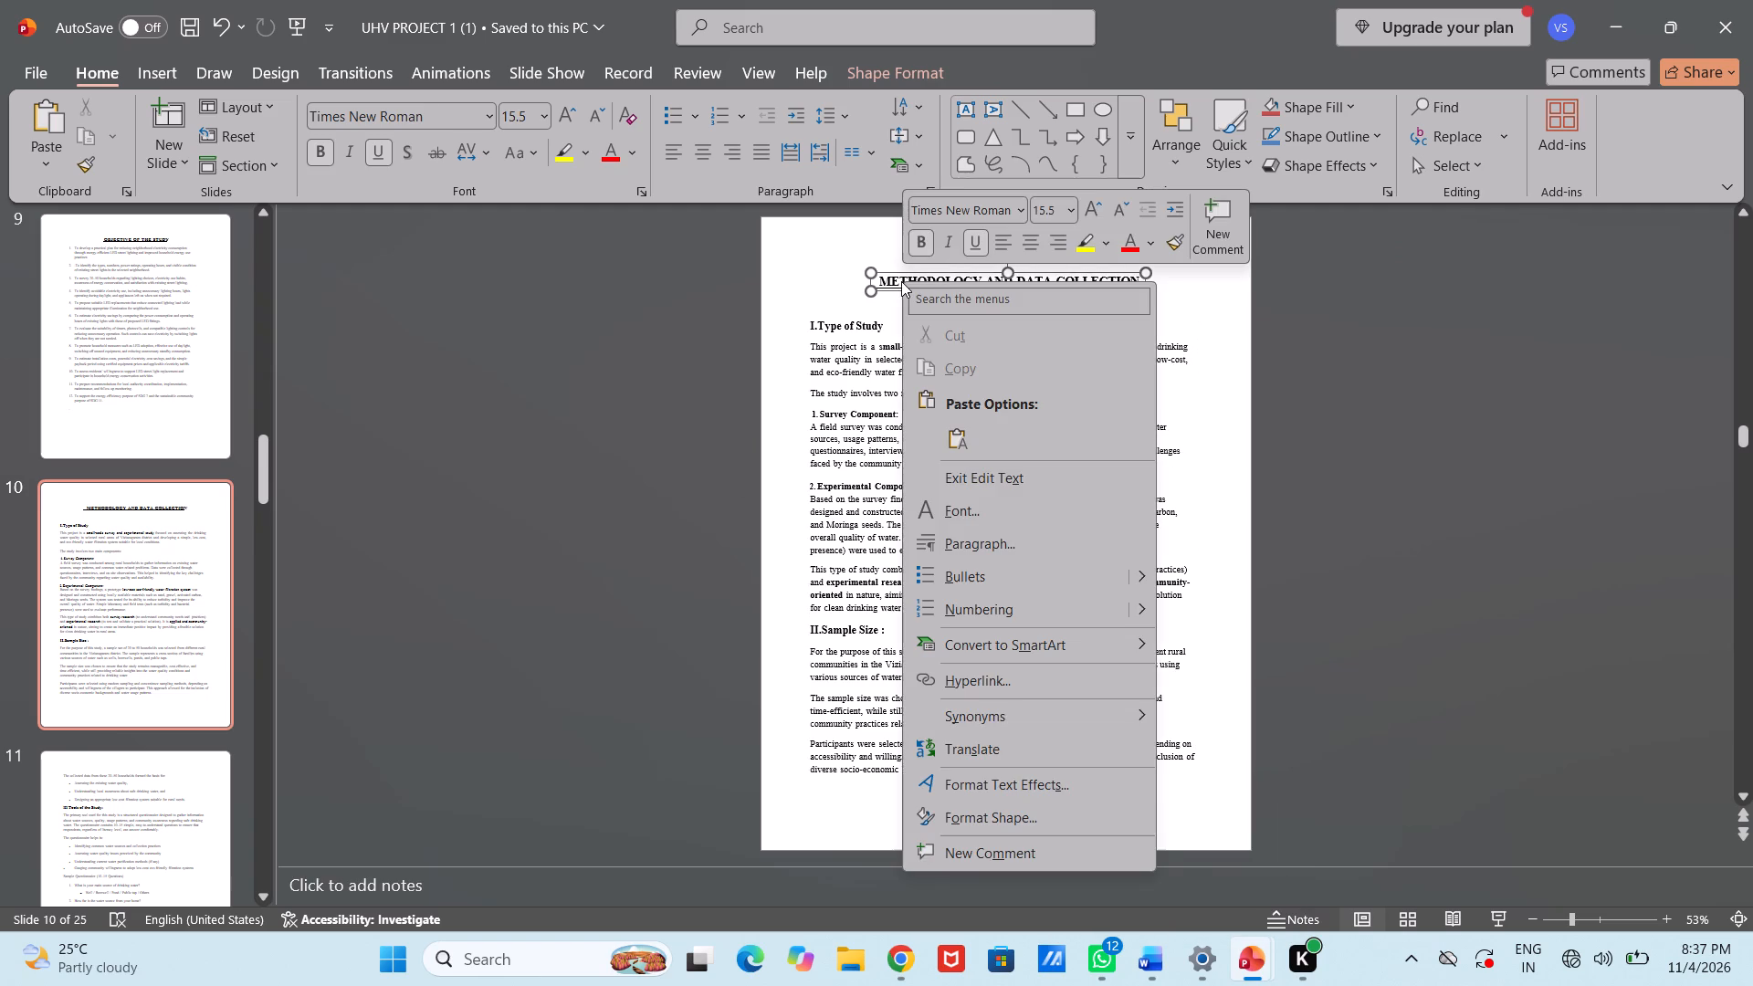
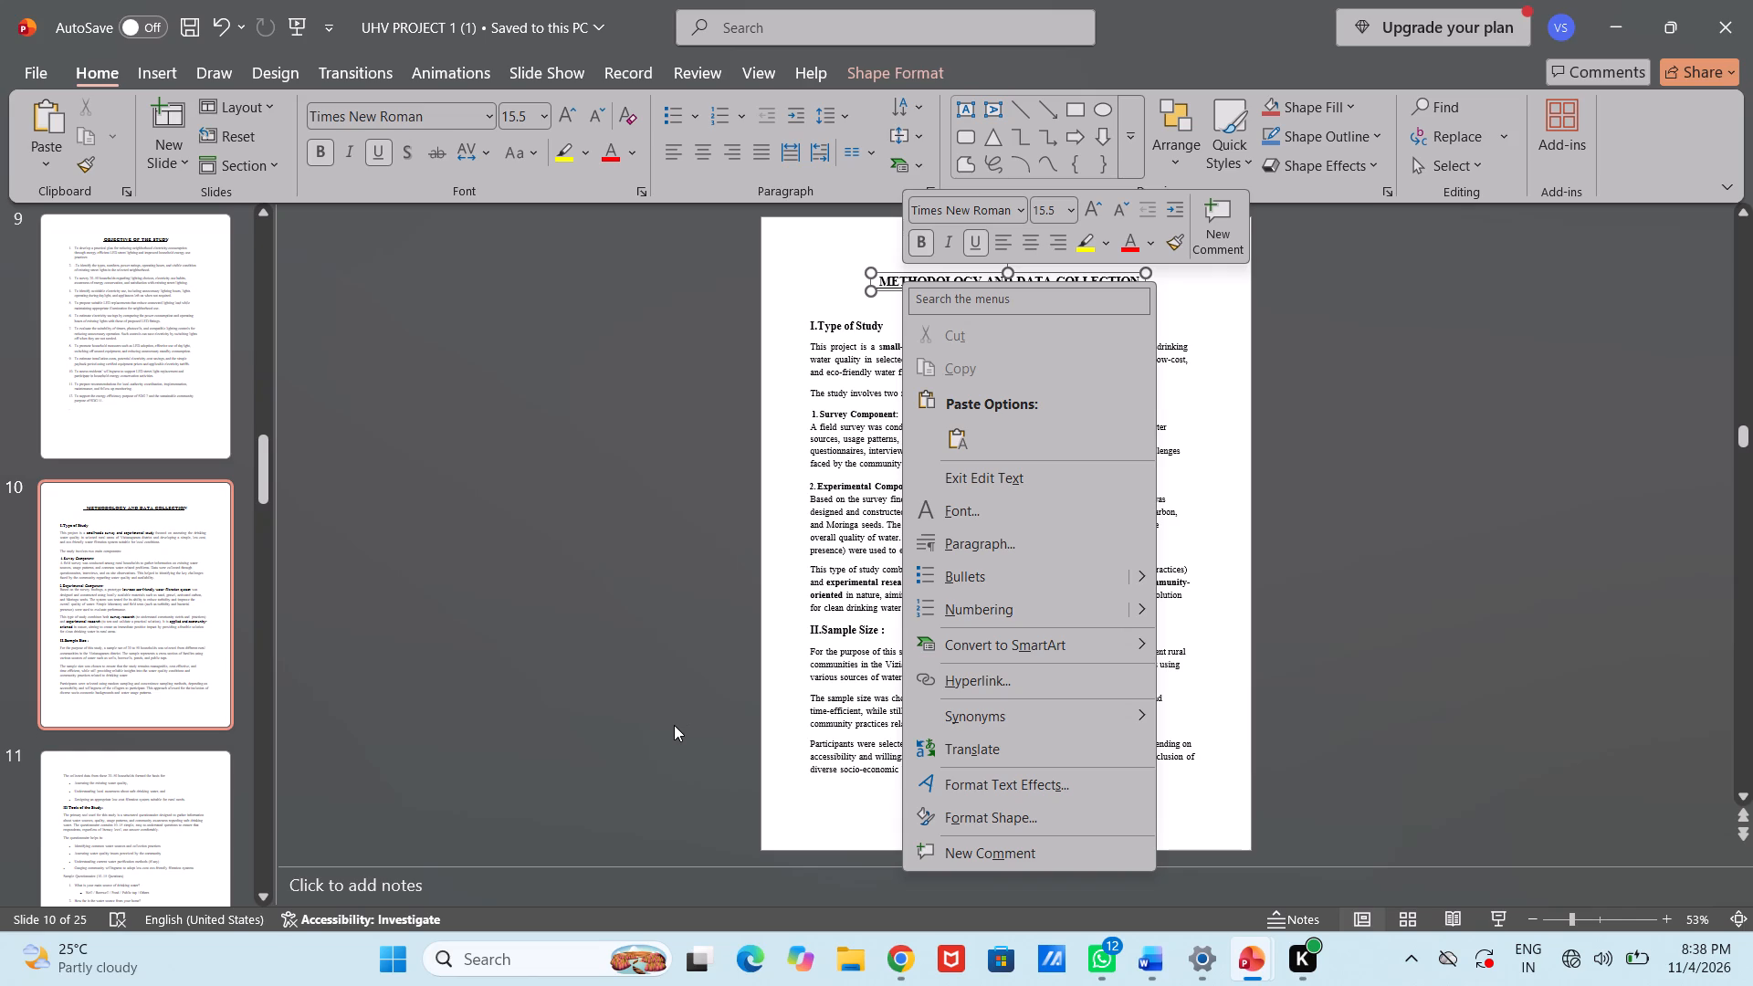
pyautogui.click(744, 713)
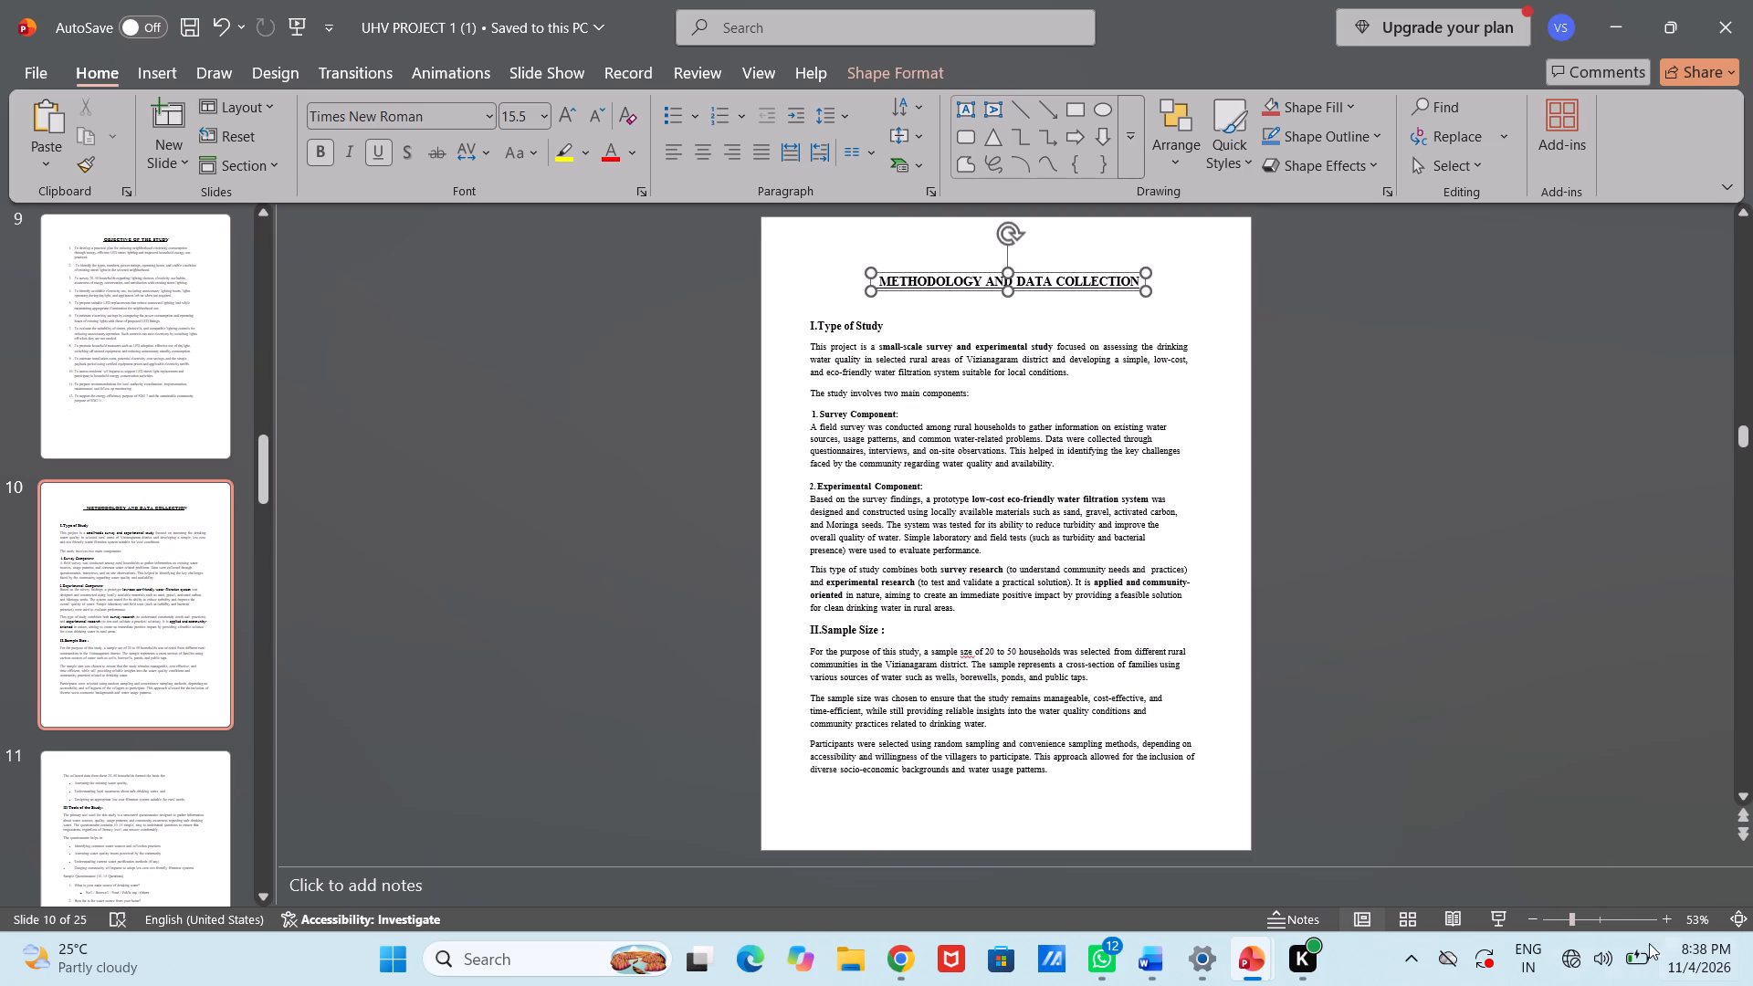
# Connect the computer to the OPPO F27 Pro+ 5G 3610 Wi-Fi network and return to the presentation.
pyautogui.click(1592, 974)
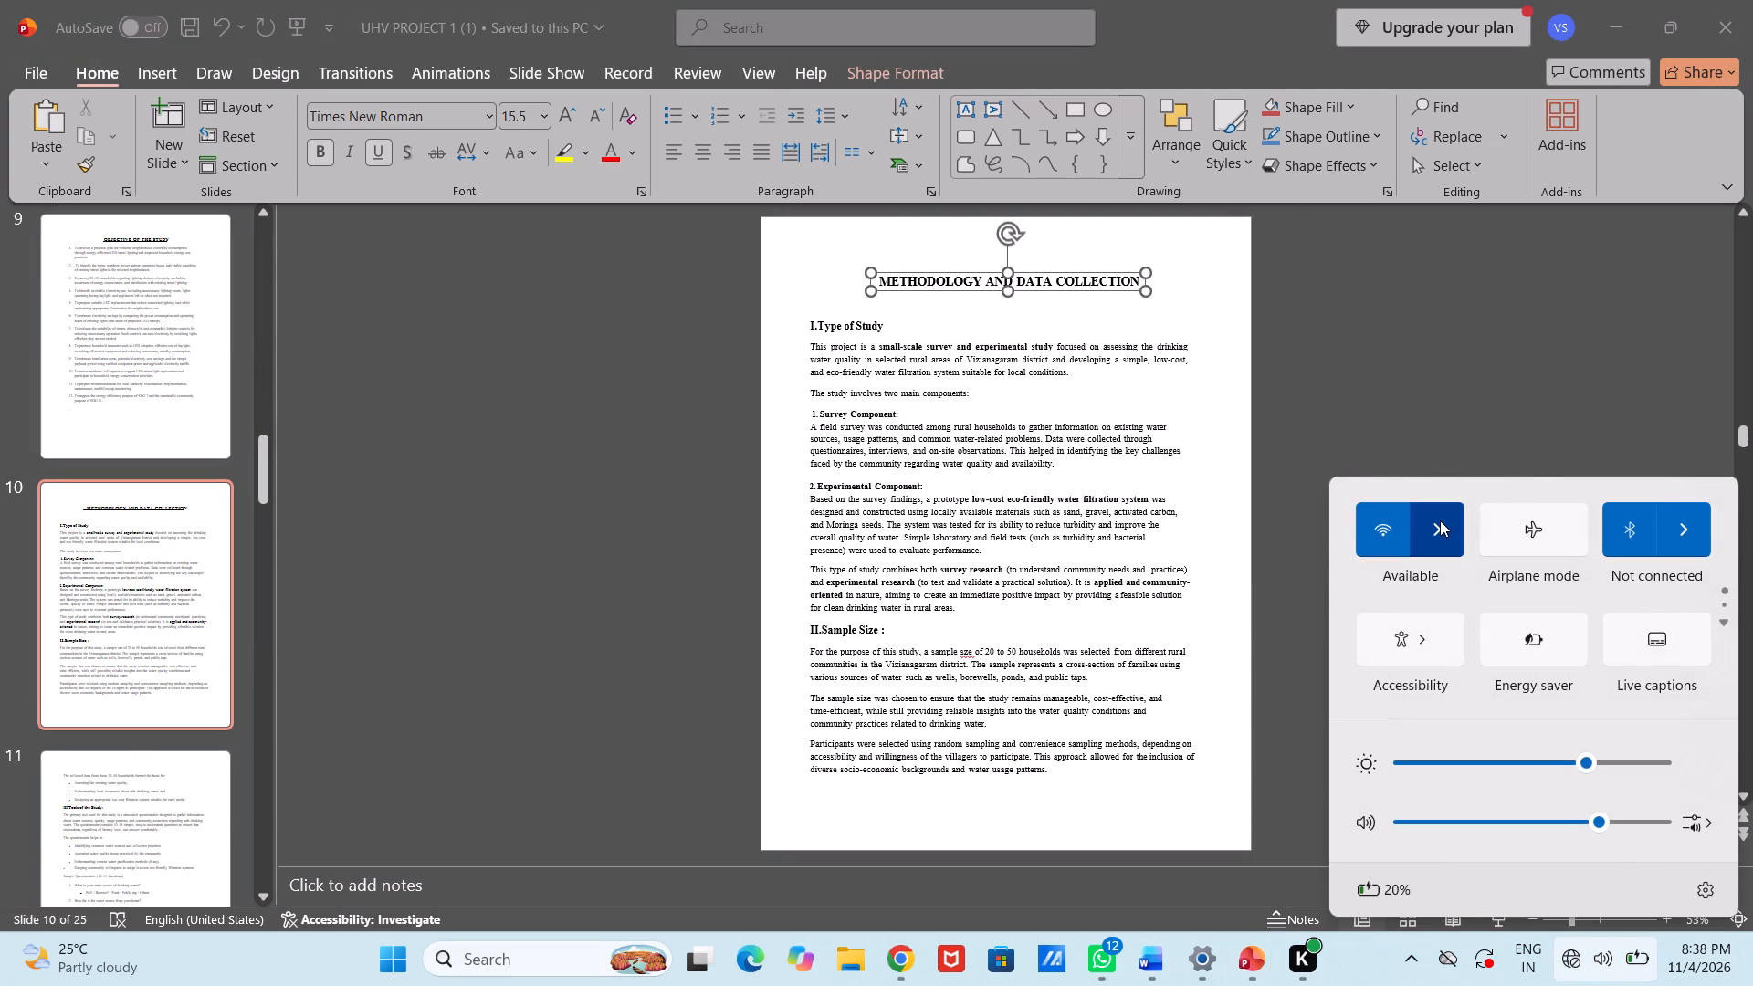
pyautogui.click(1440, 520)
pyautogui.click(1443, 541)
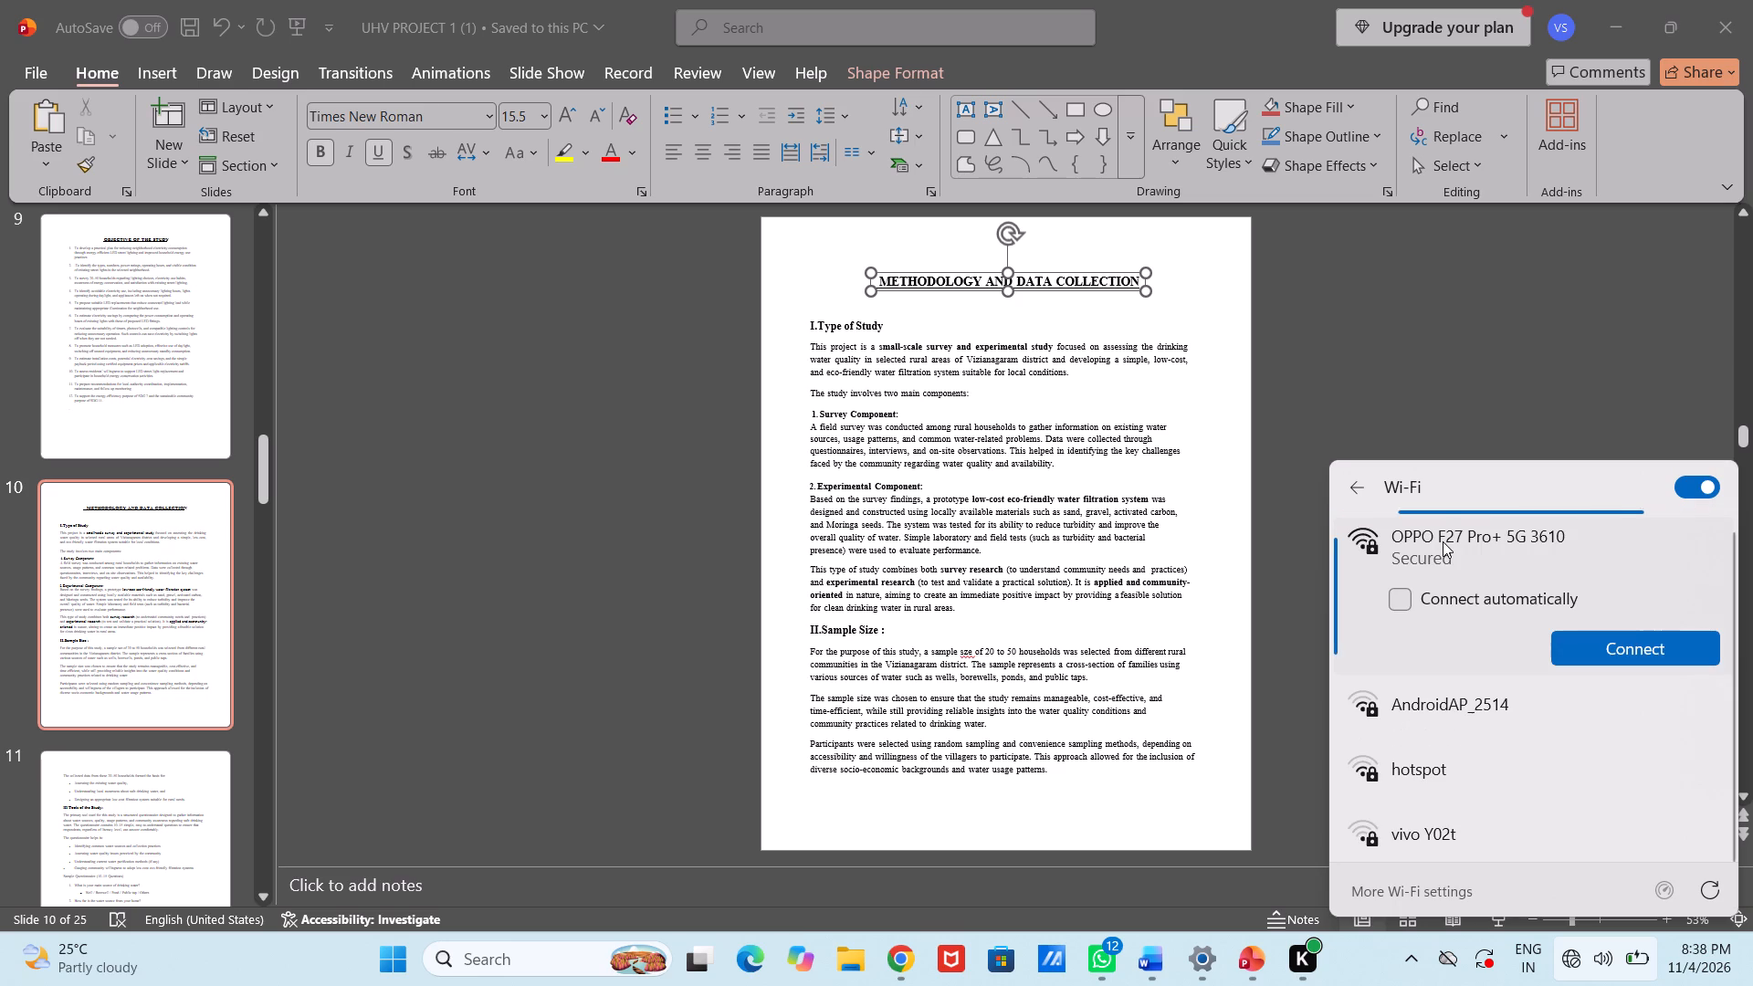
pyautogui.click(1625, 649)
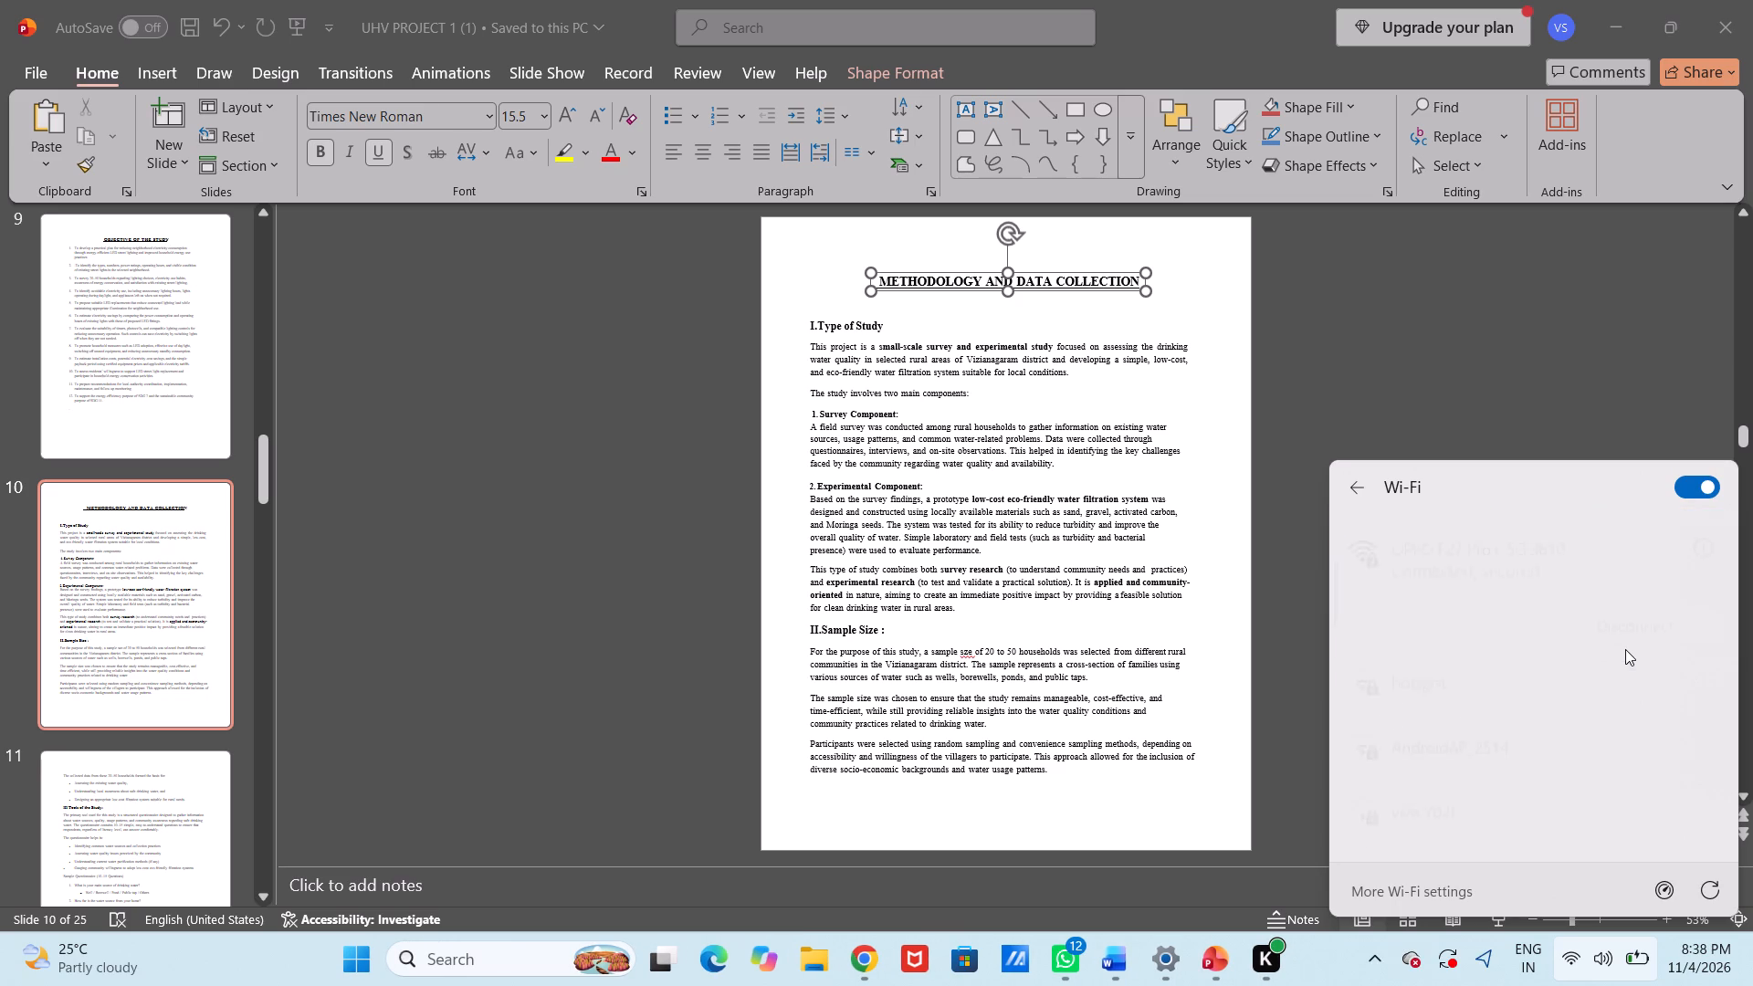
pyautogui.click(1173, 498)
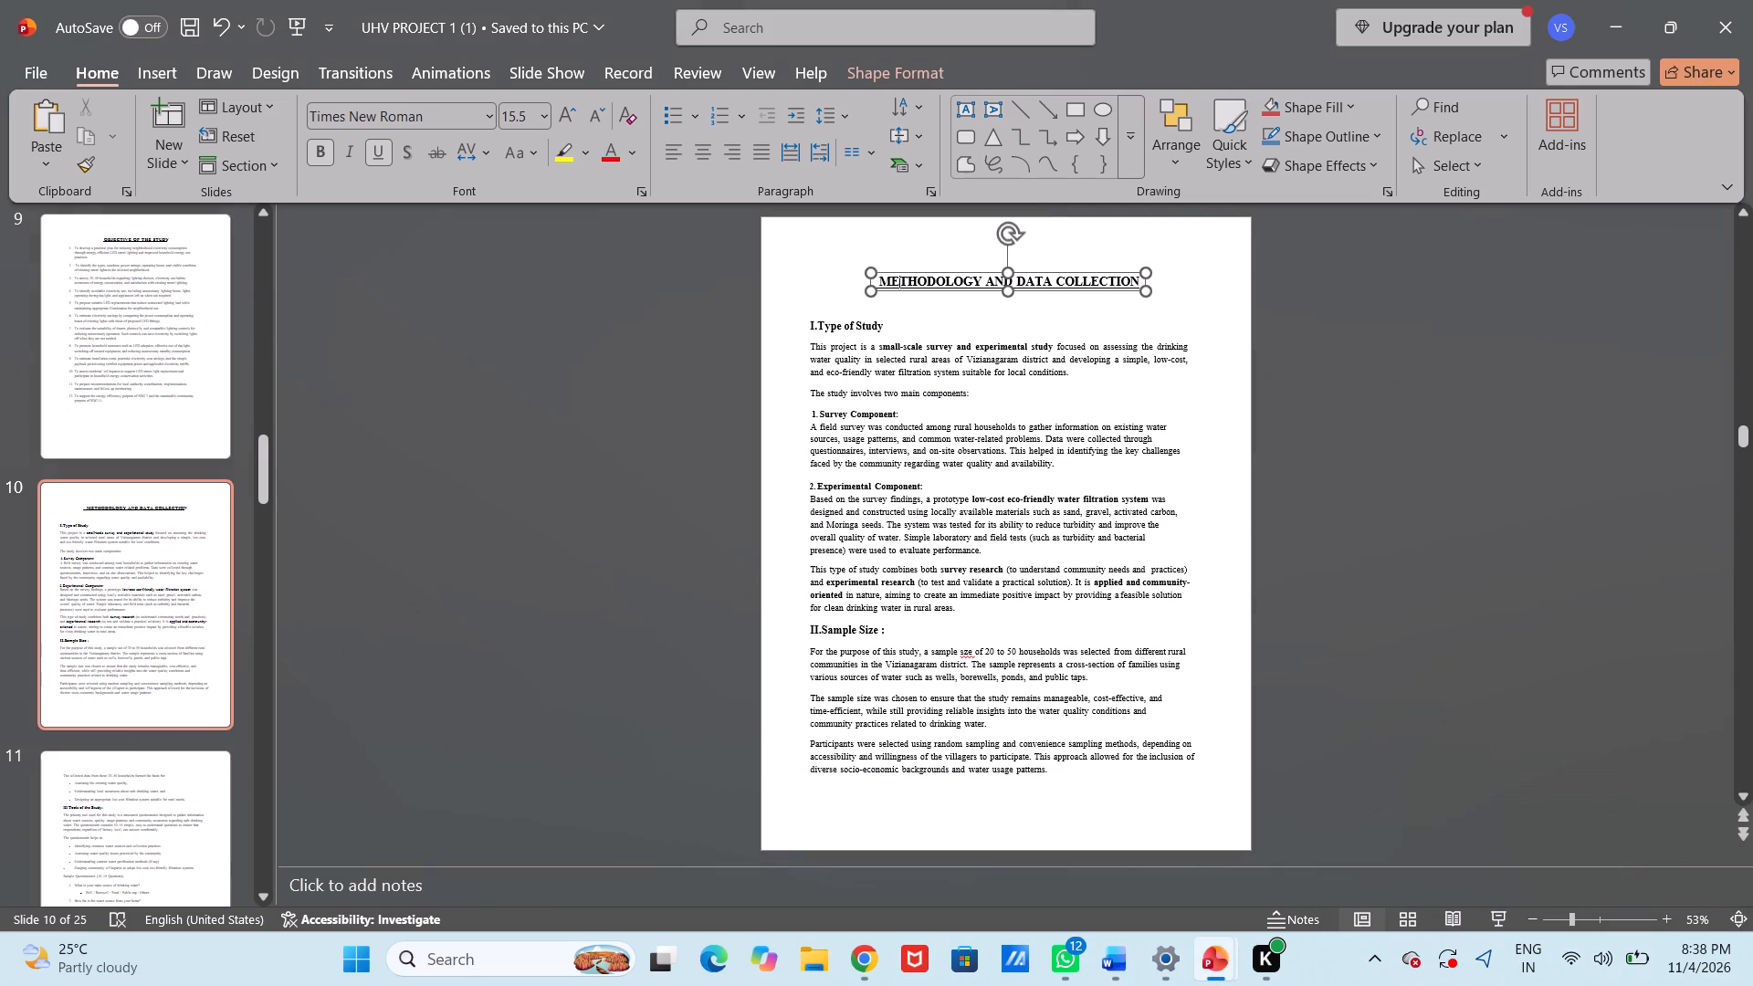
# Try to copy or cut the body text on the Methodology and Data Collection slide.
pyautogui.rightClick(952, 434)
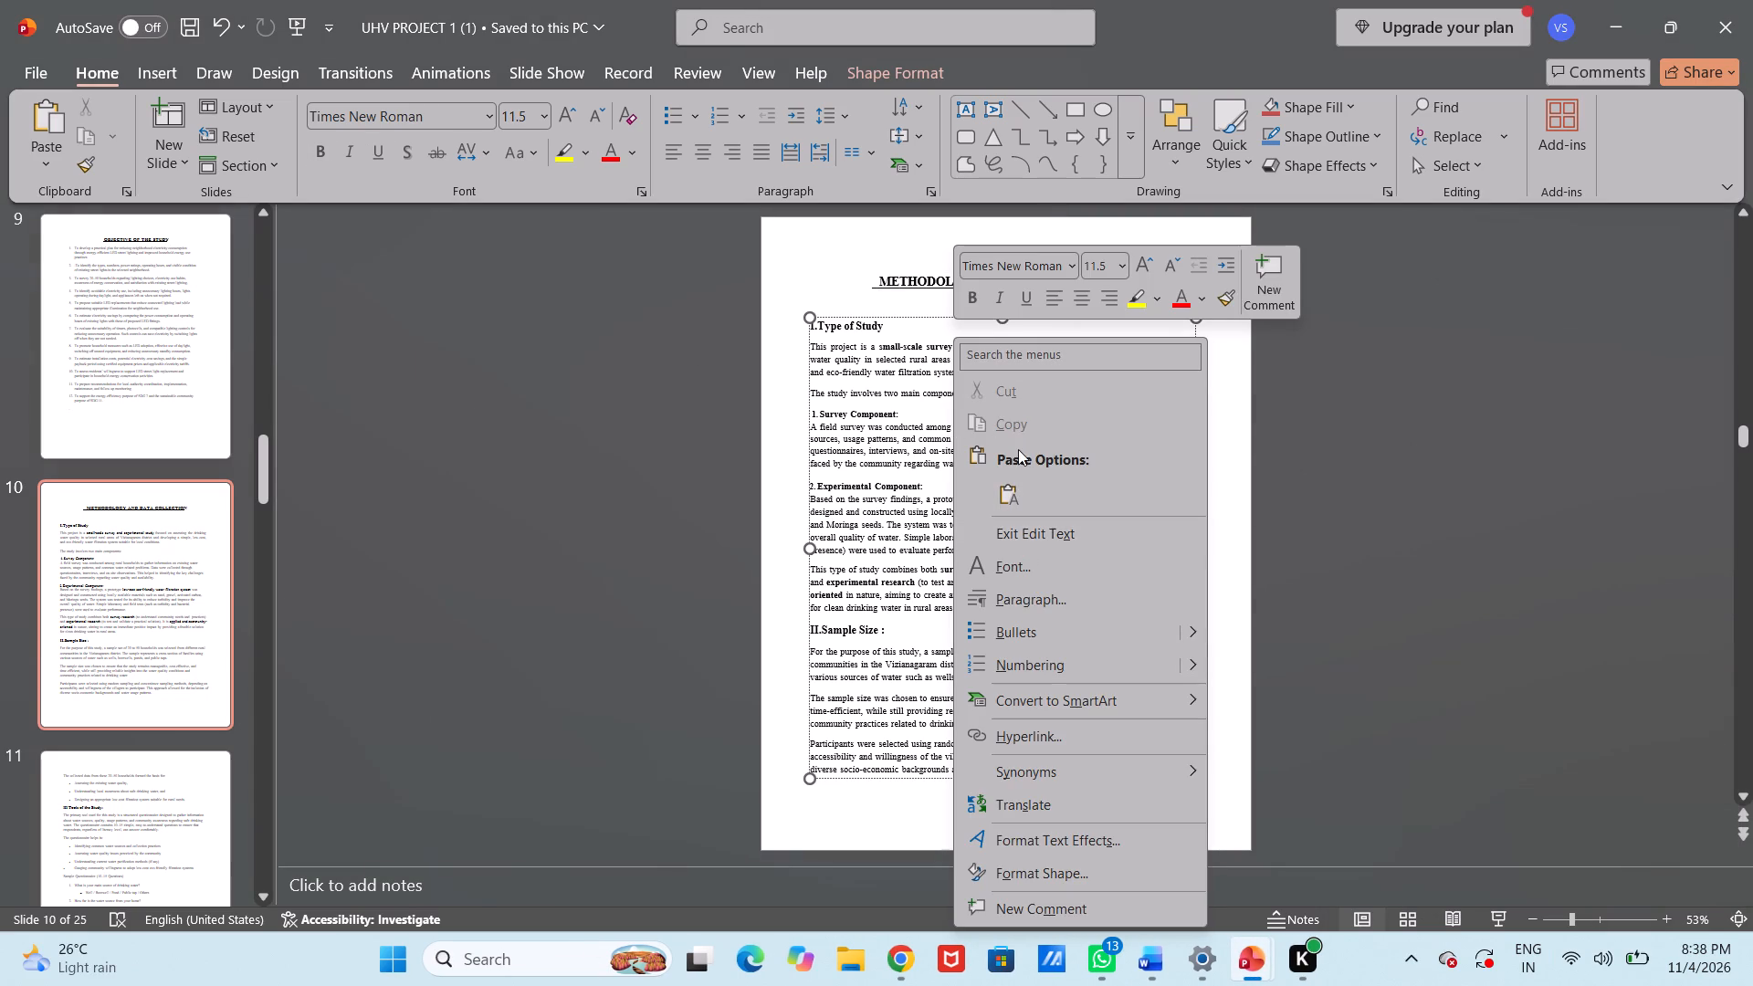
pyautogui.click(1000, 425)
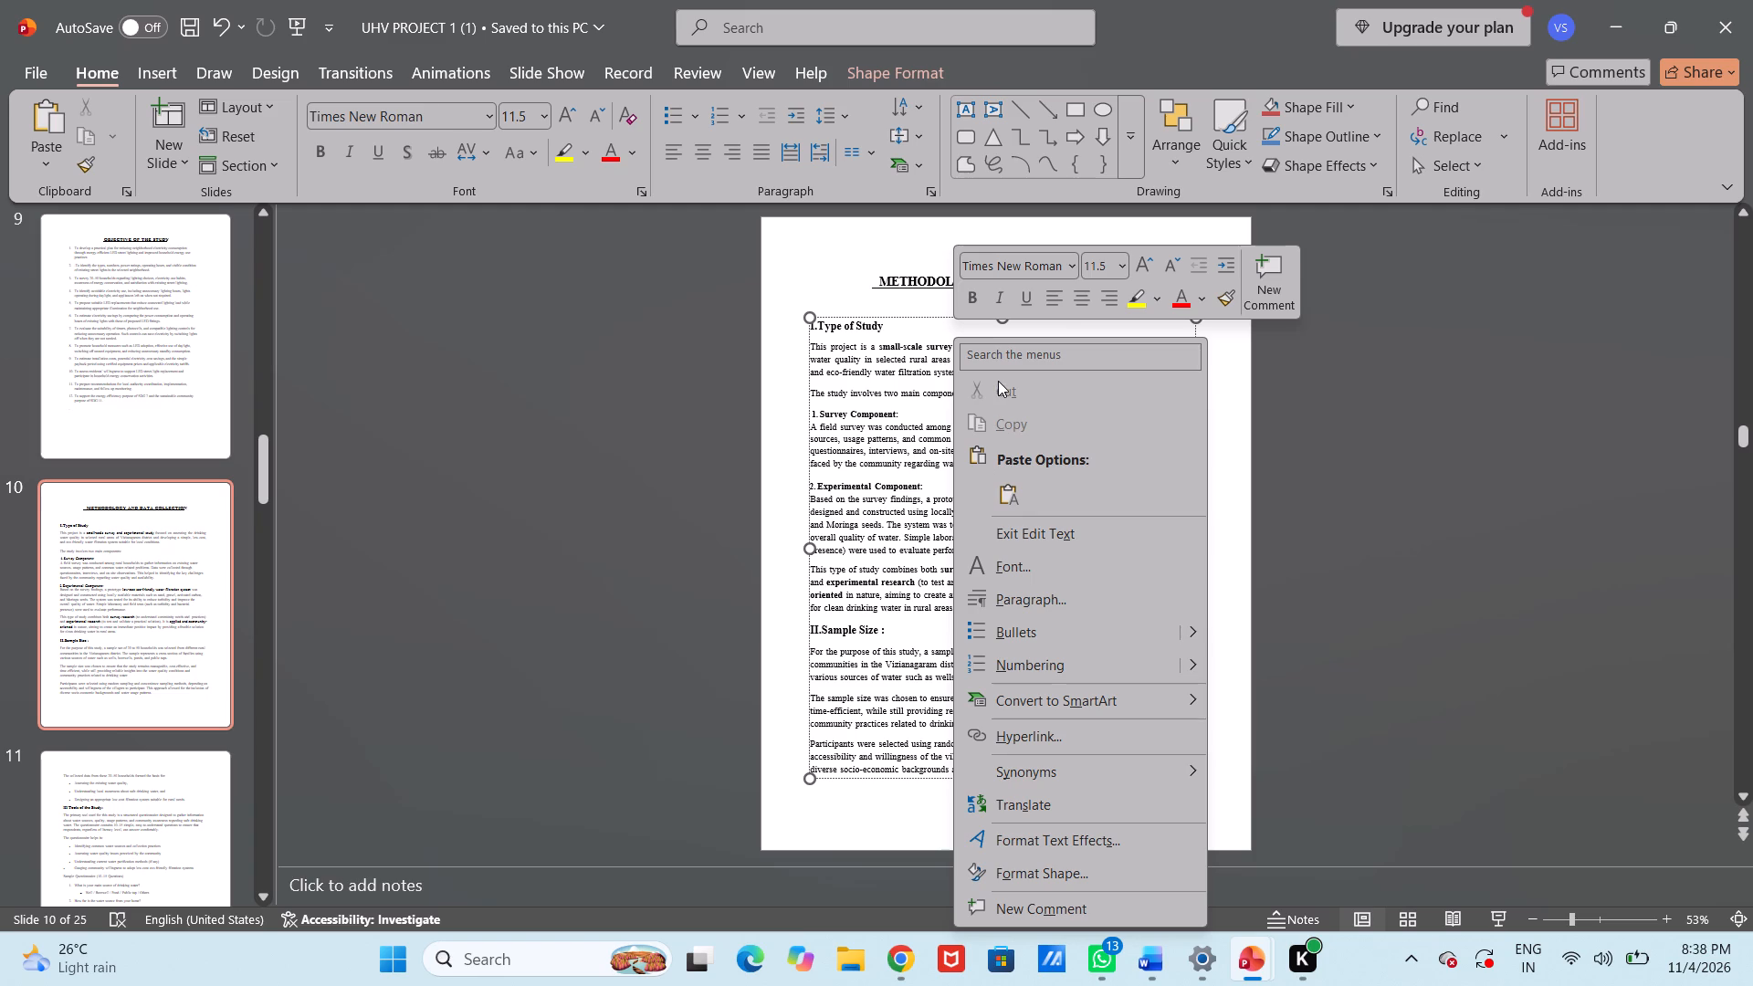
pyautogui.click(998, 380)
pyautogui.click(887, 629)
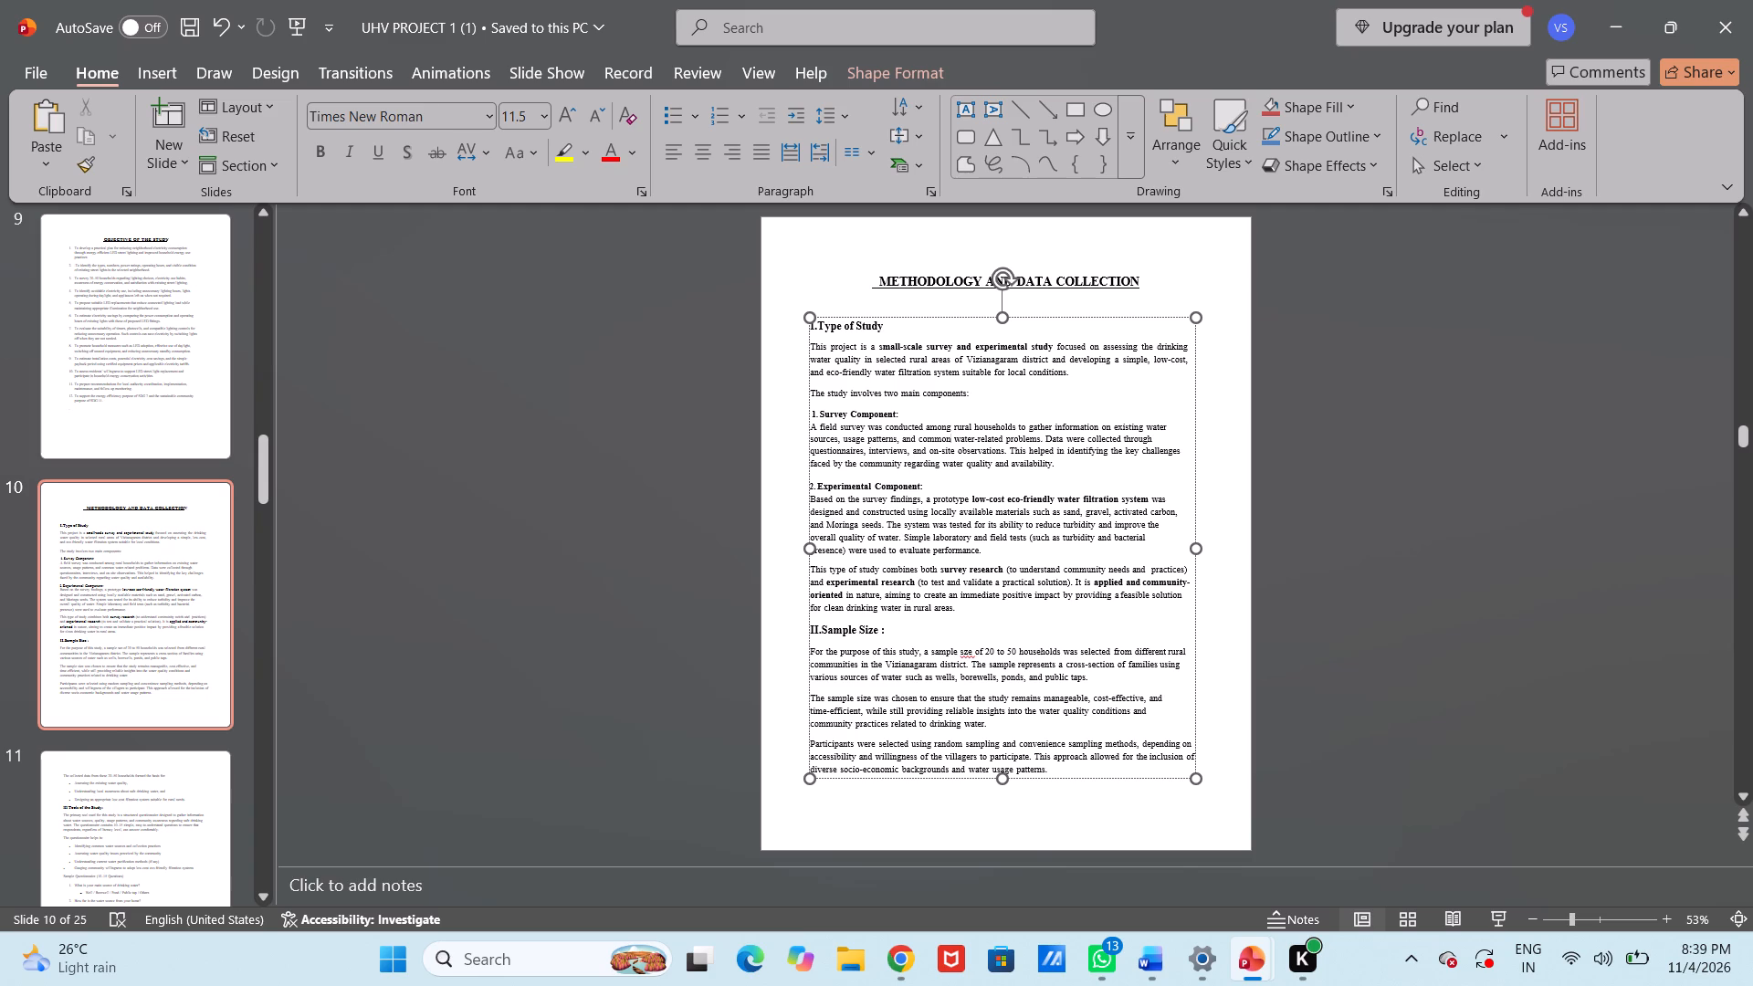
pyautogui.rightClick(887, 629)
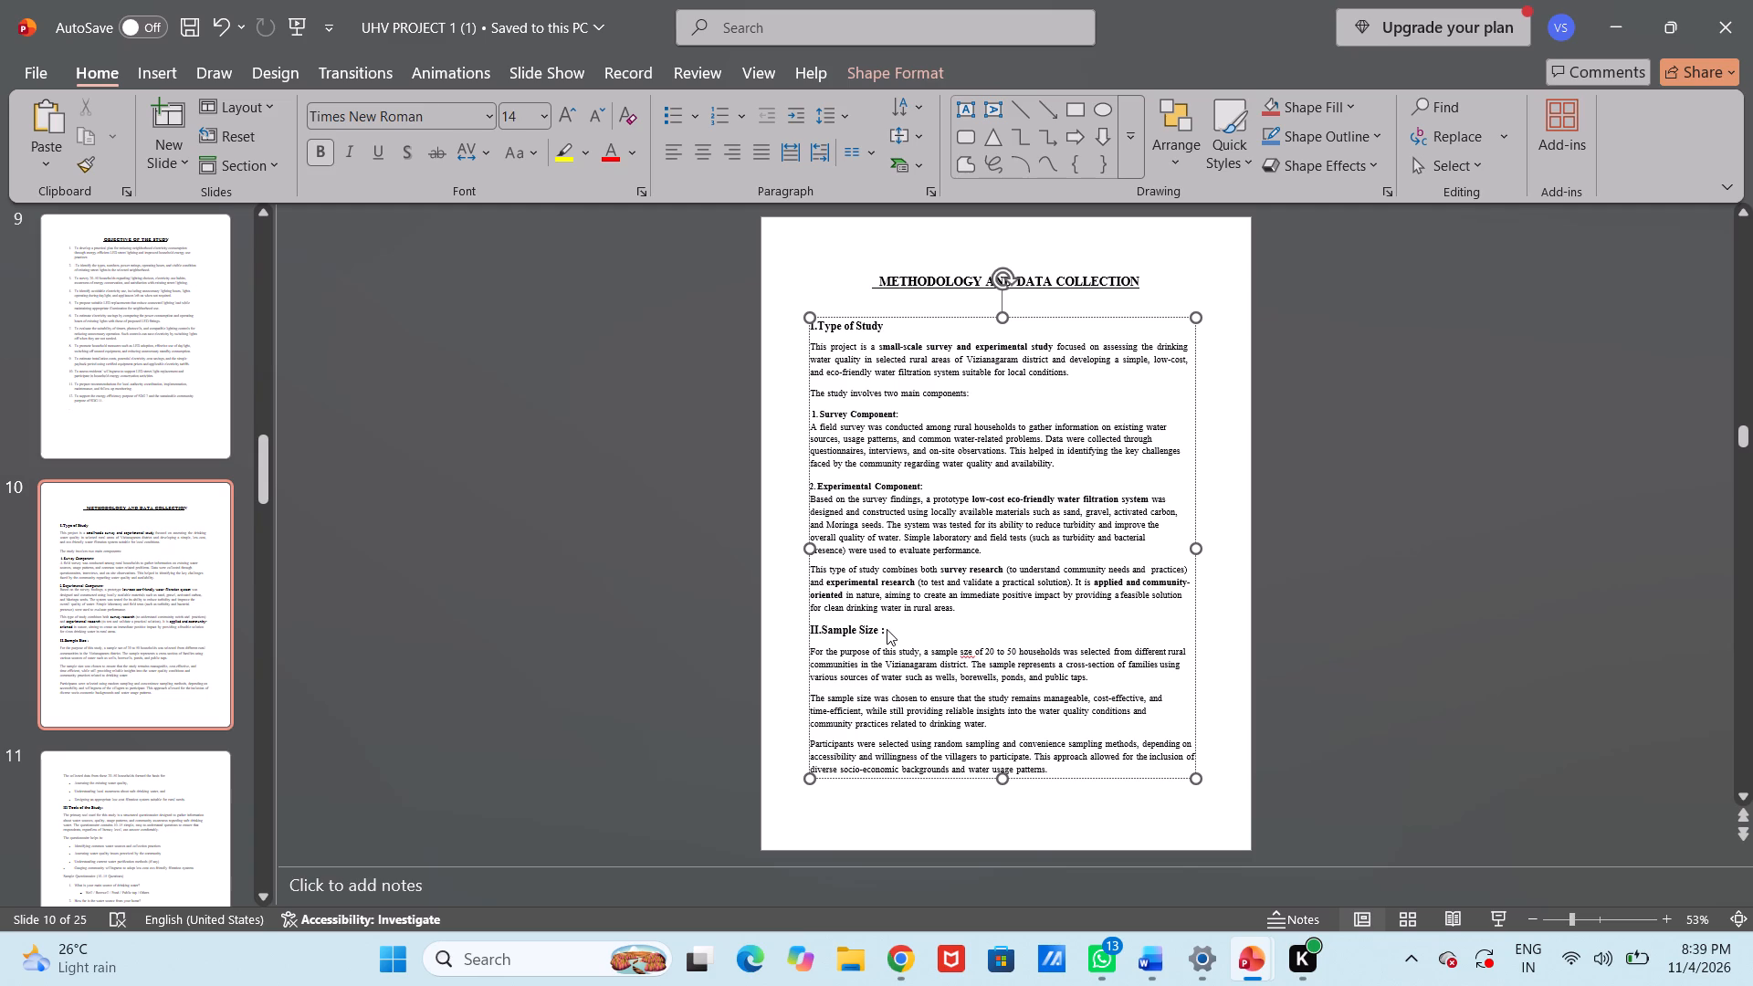
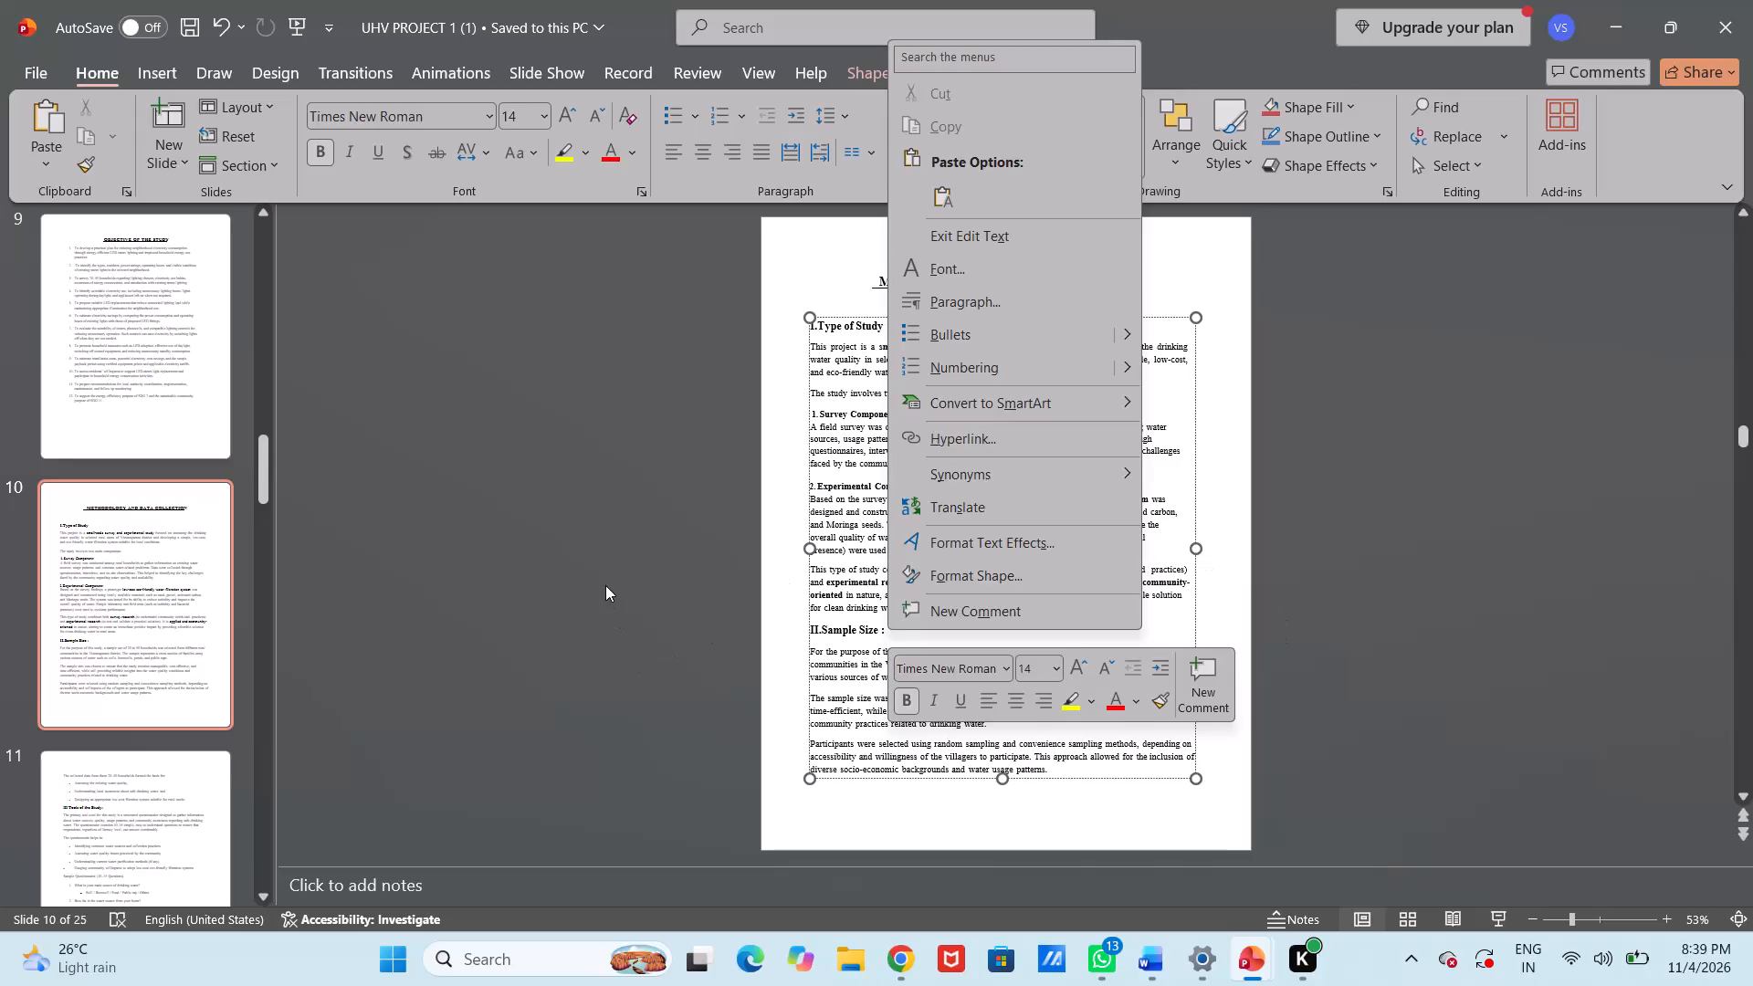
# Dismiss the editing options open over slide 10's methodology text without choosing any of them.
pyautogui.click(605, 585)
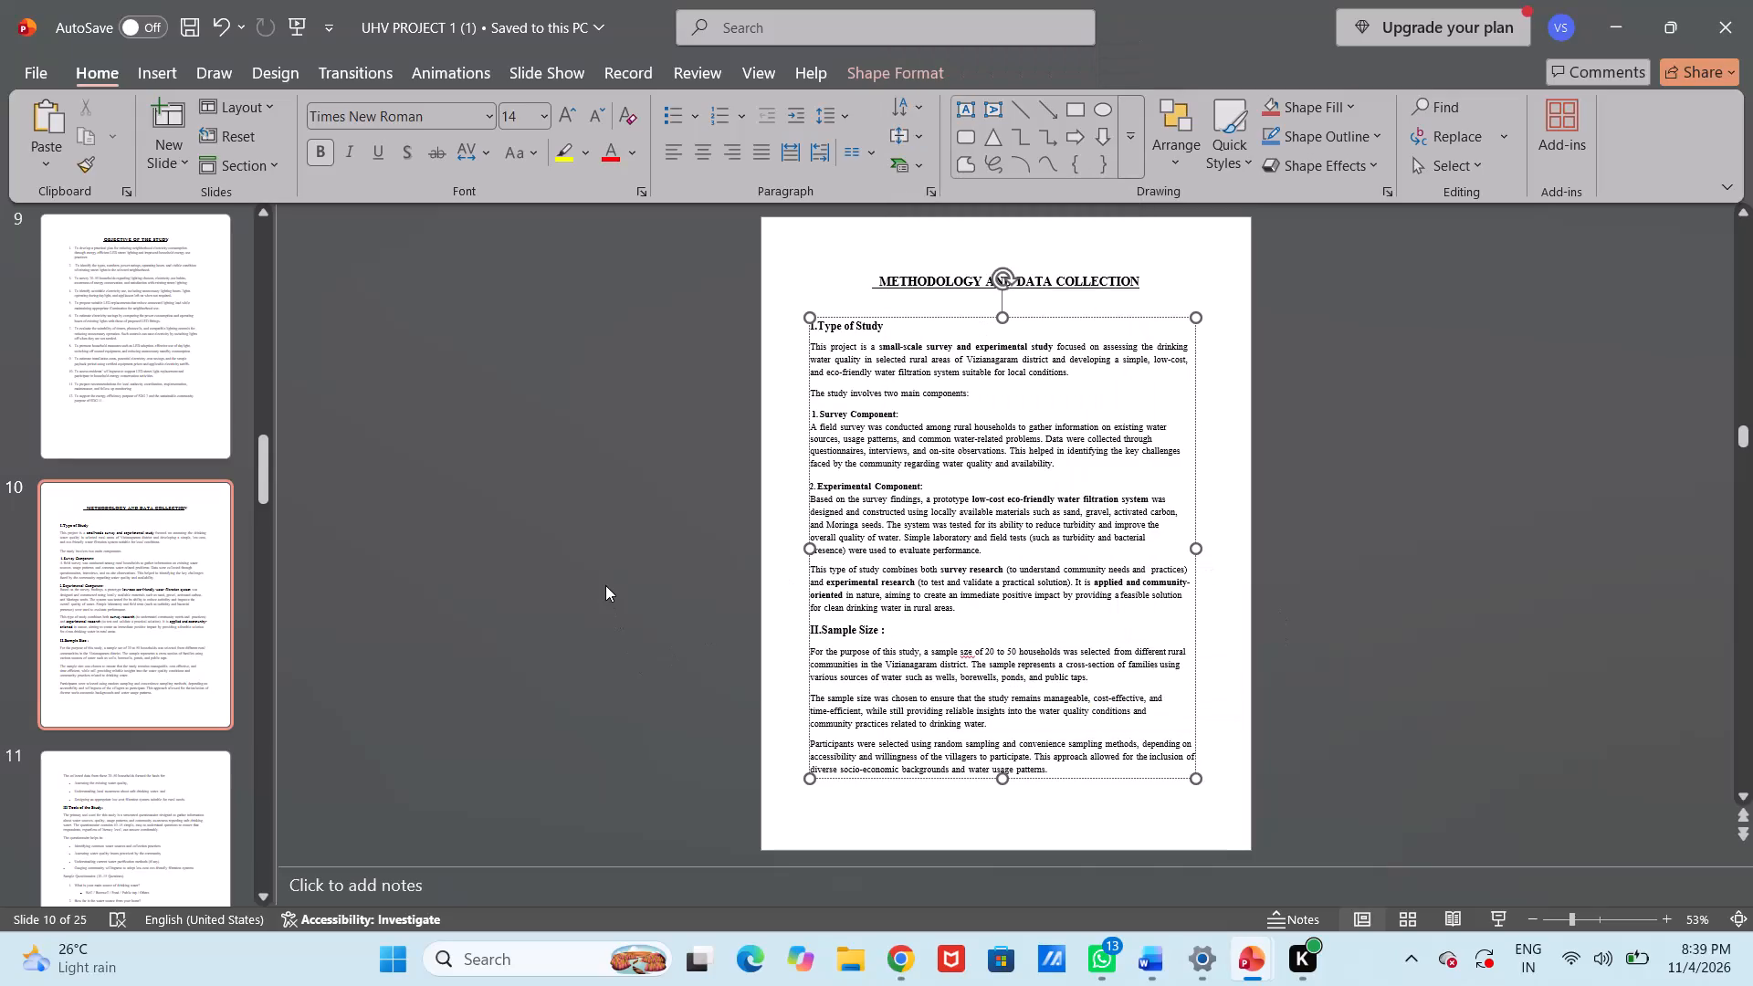
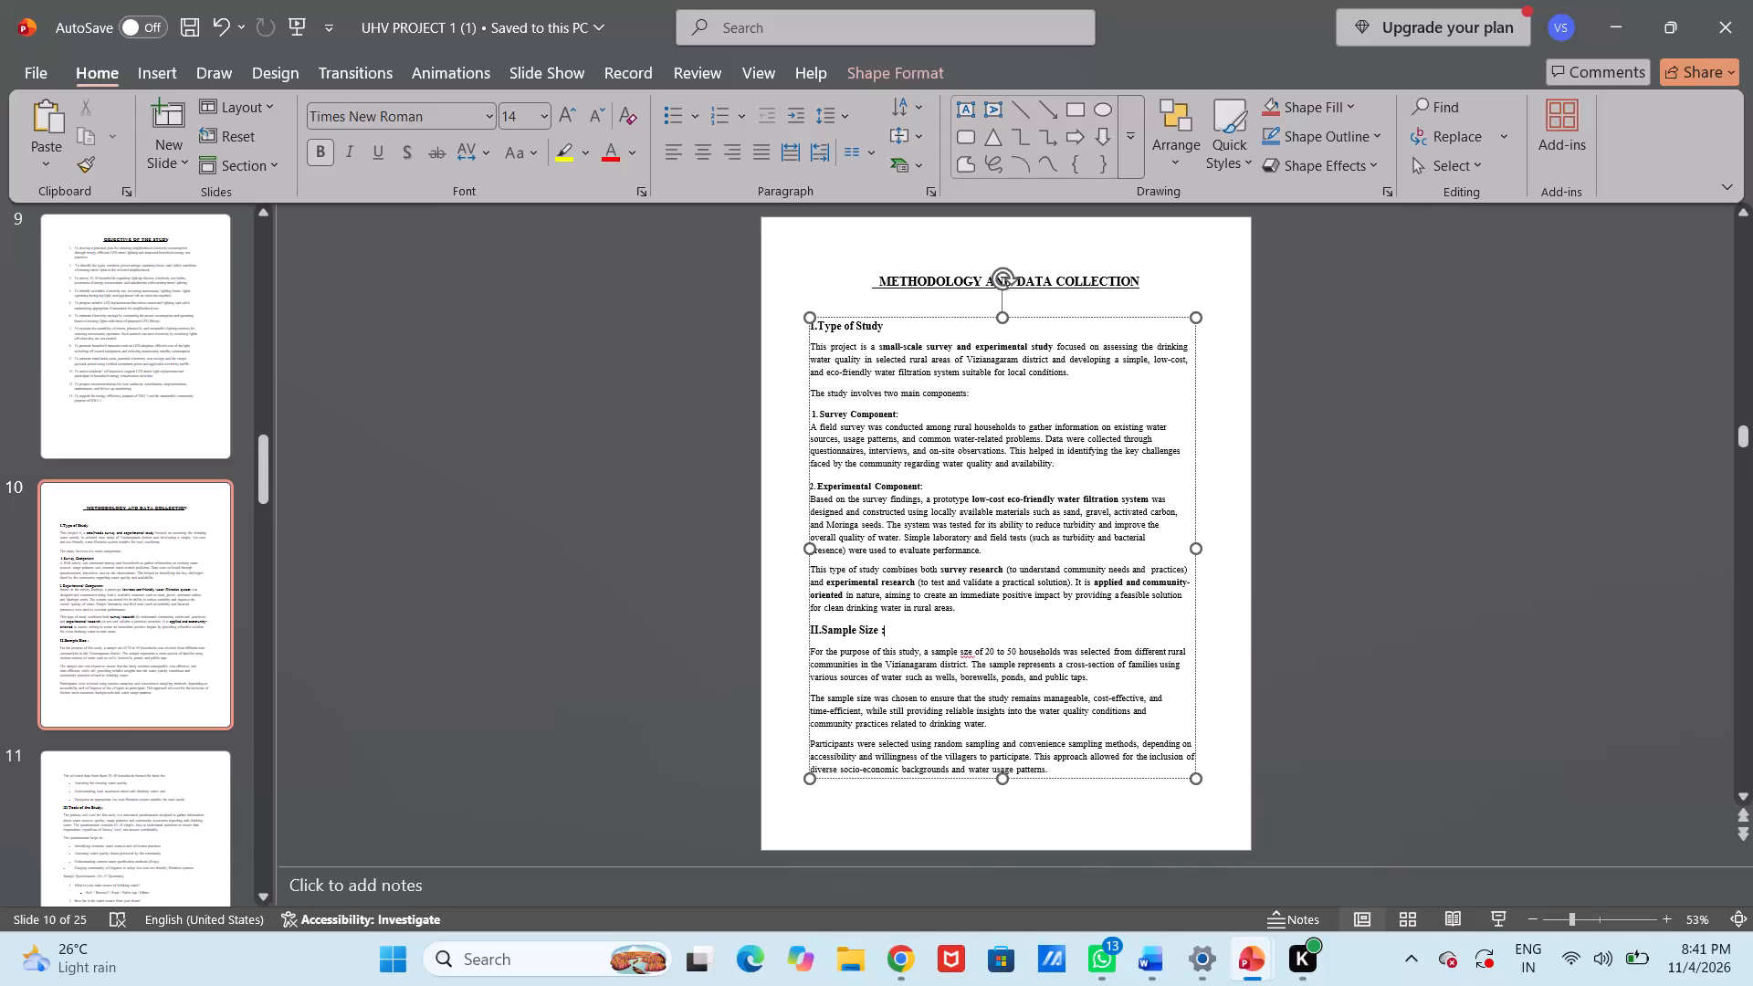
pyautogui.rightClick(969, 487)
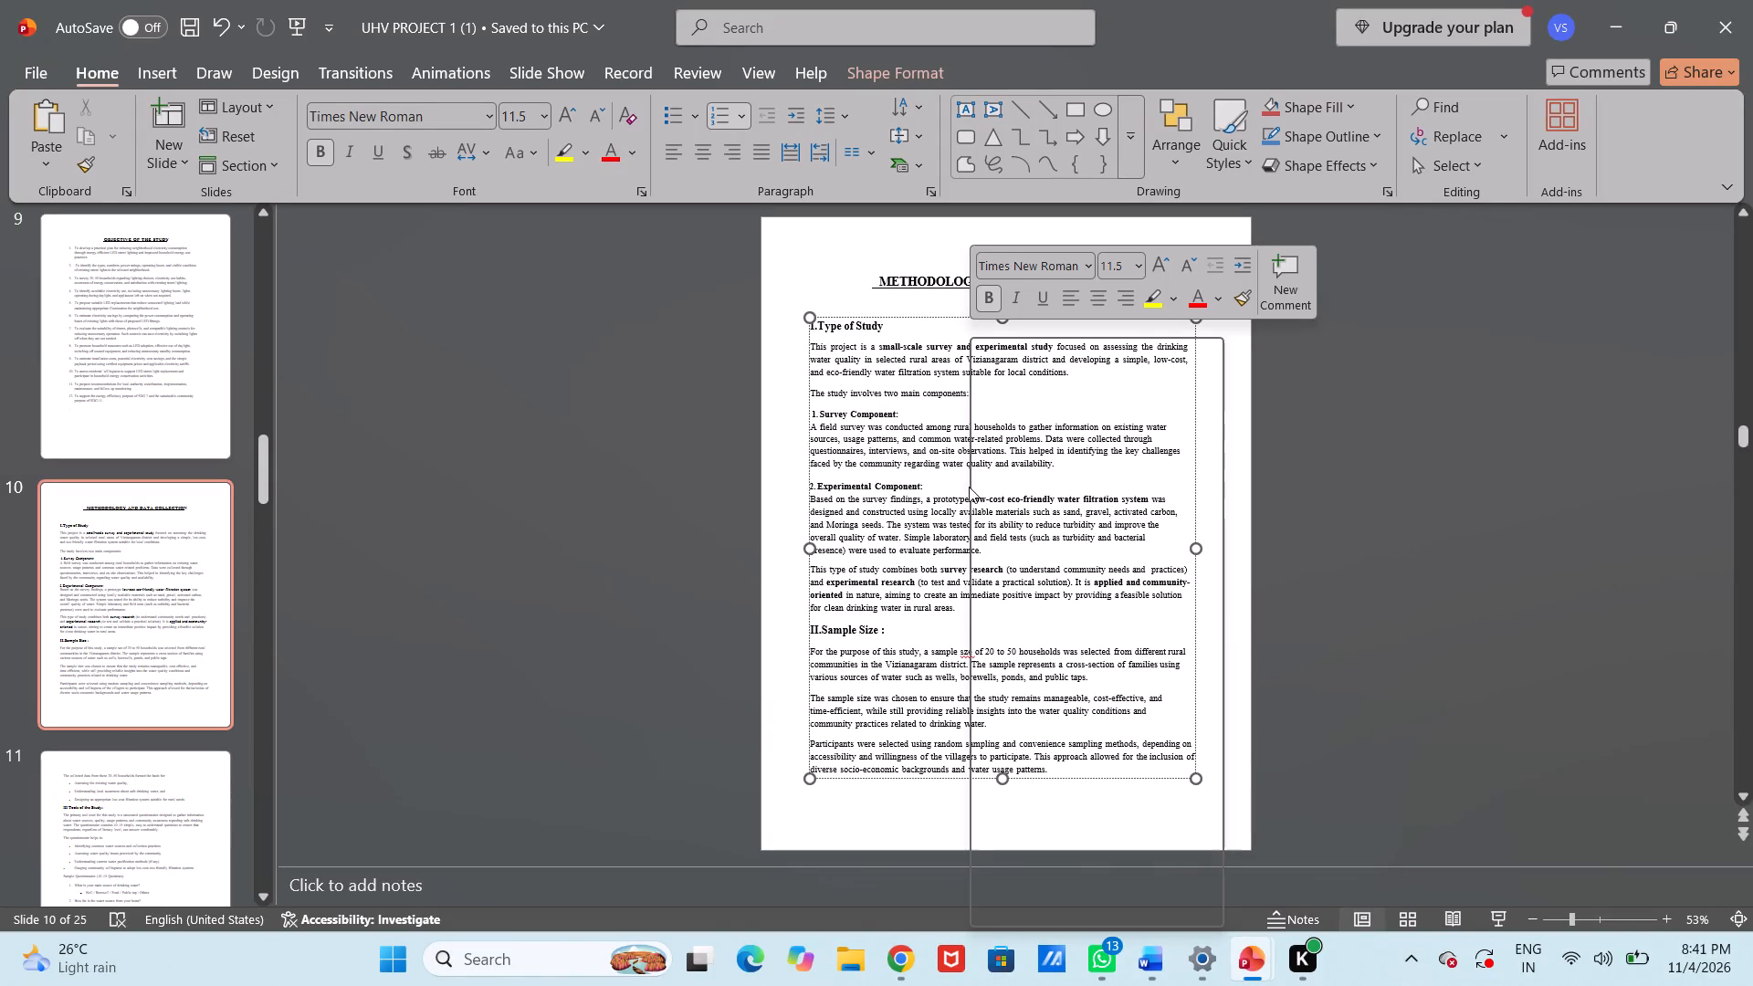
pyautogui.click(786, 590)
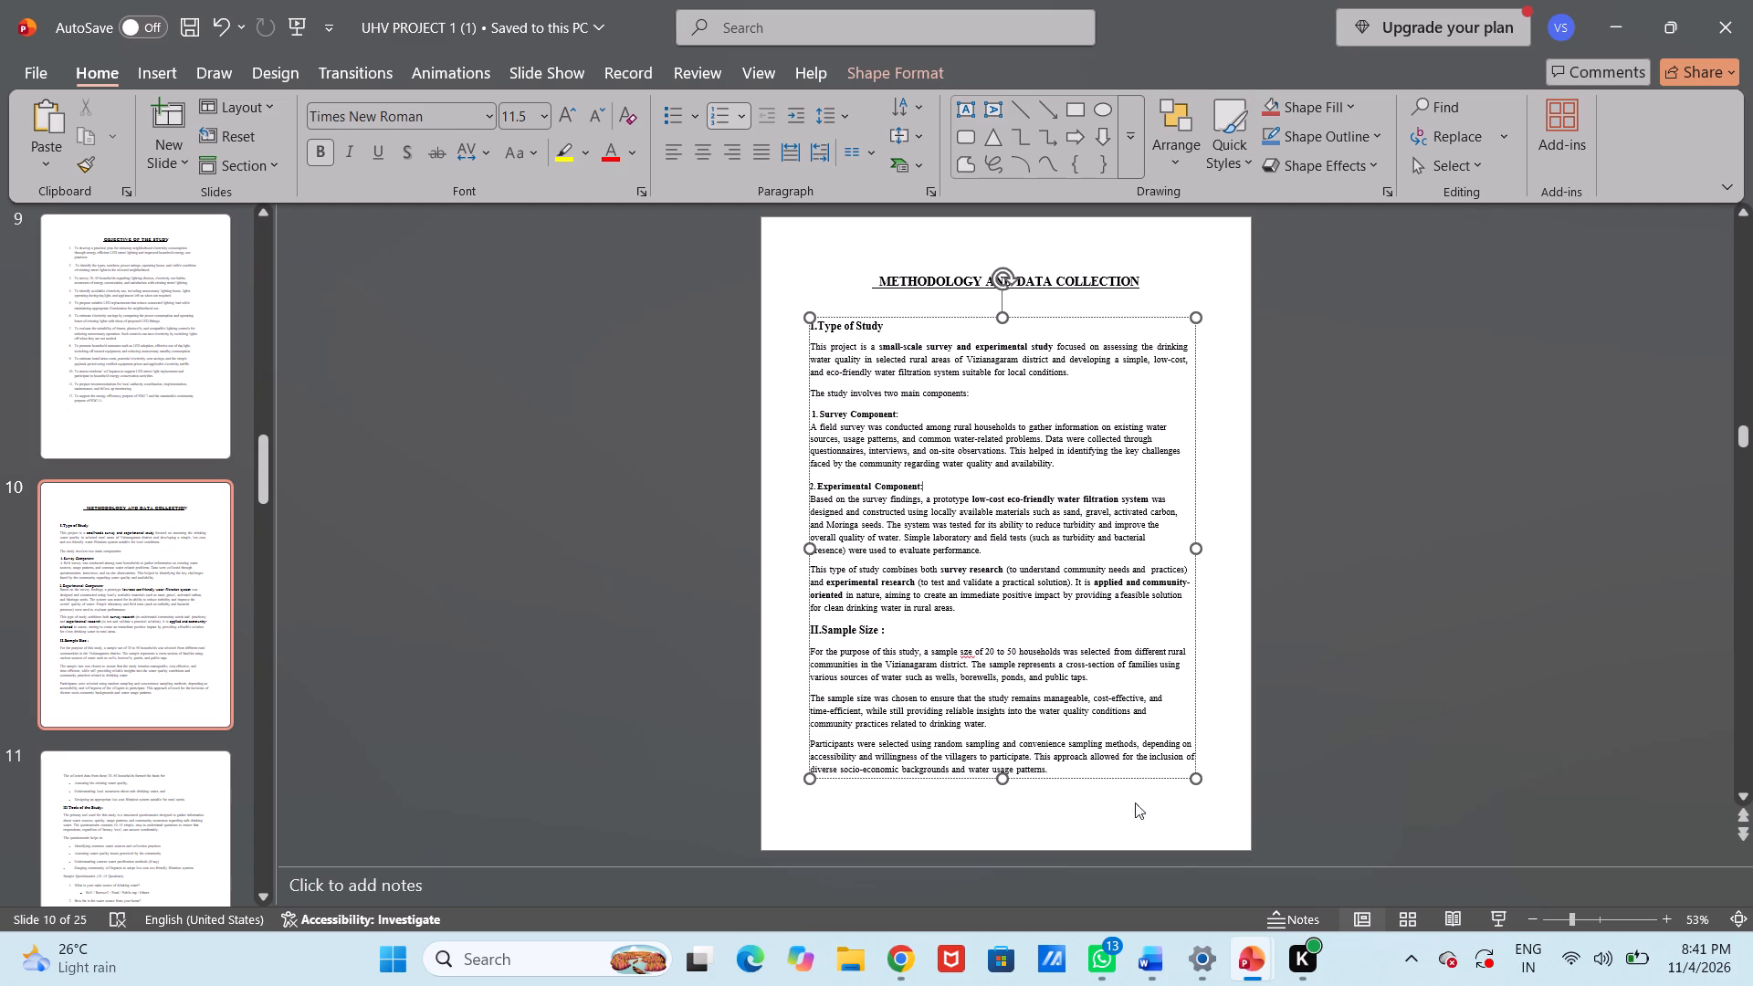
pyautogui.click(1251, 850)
# Delete the methodology and data collection slide, slide 10, from the presentation.
pyautogui.rightClick(1424, 646)
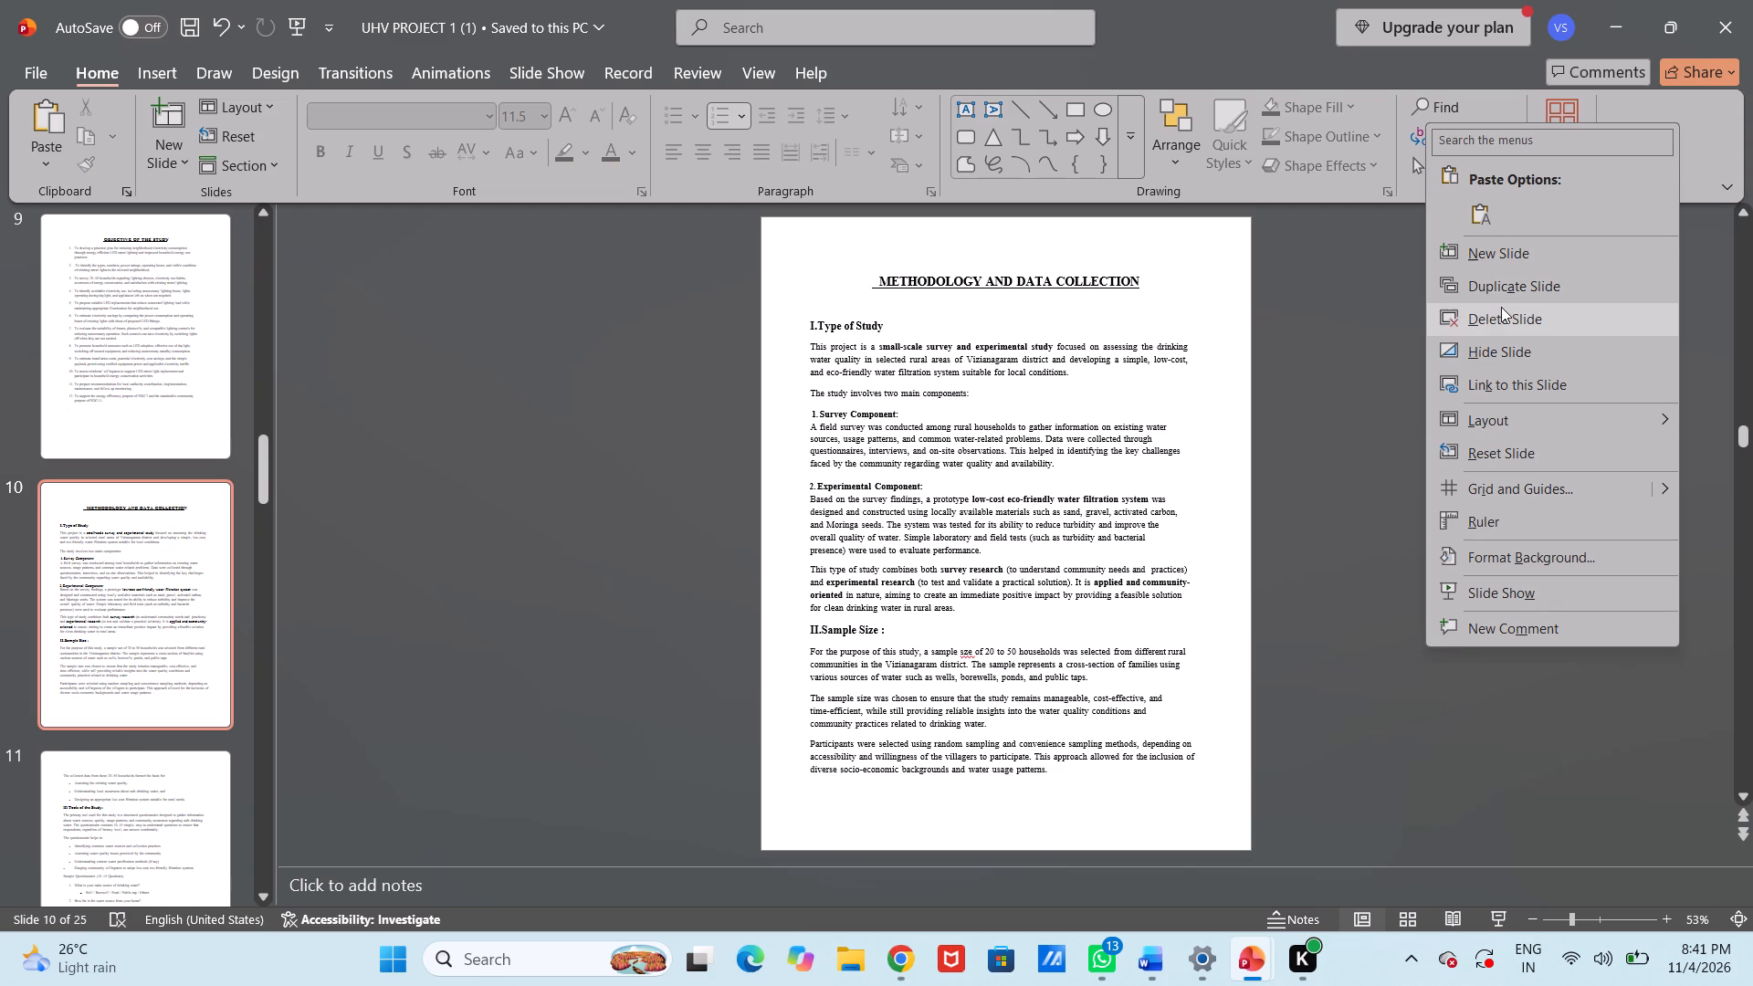
pyautogui.click(1393, 456)
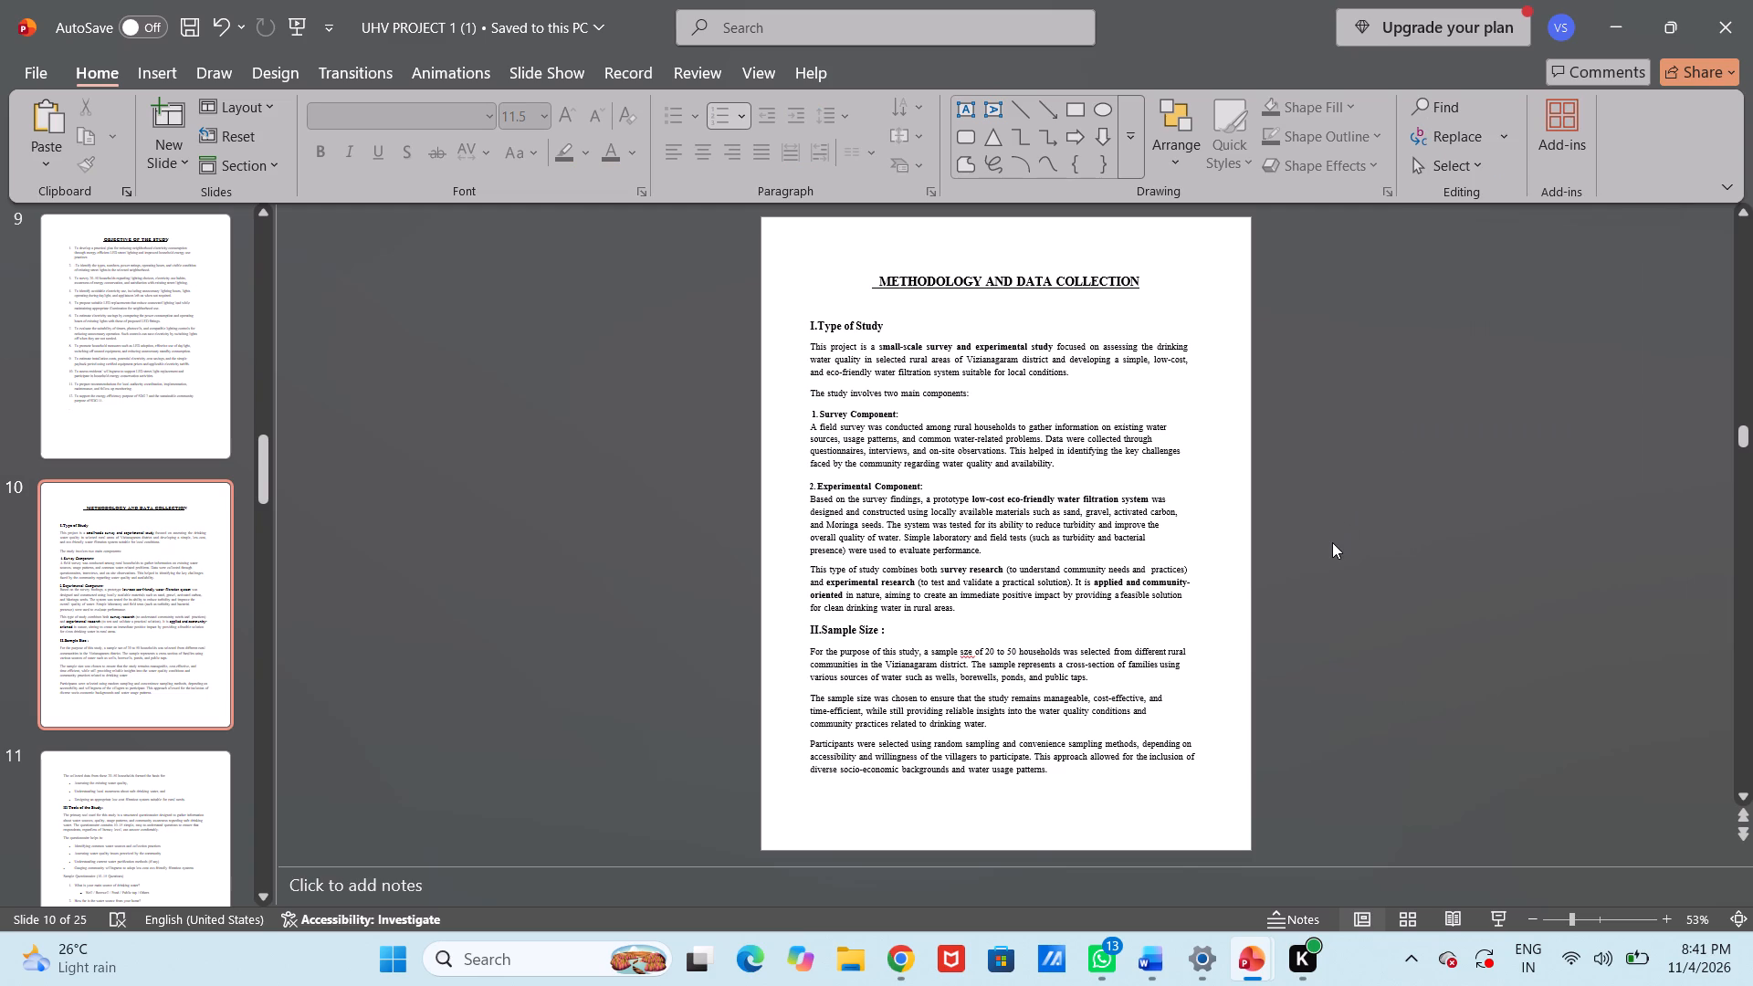
pyautogui.rightClick(1332, 542)
pyautogui.click(1421, 212)
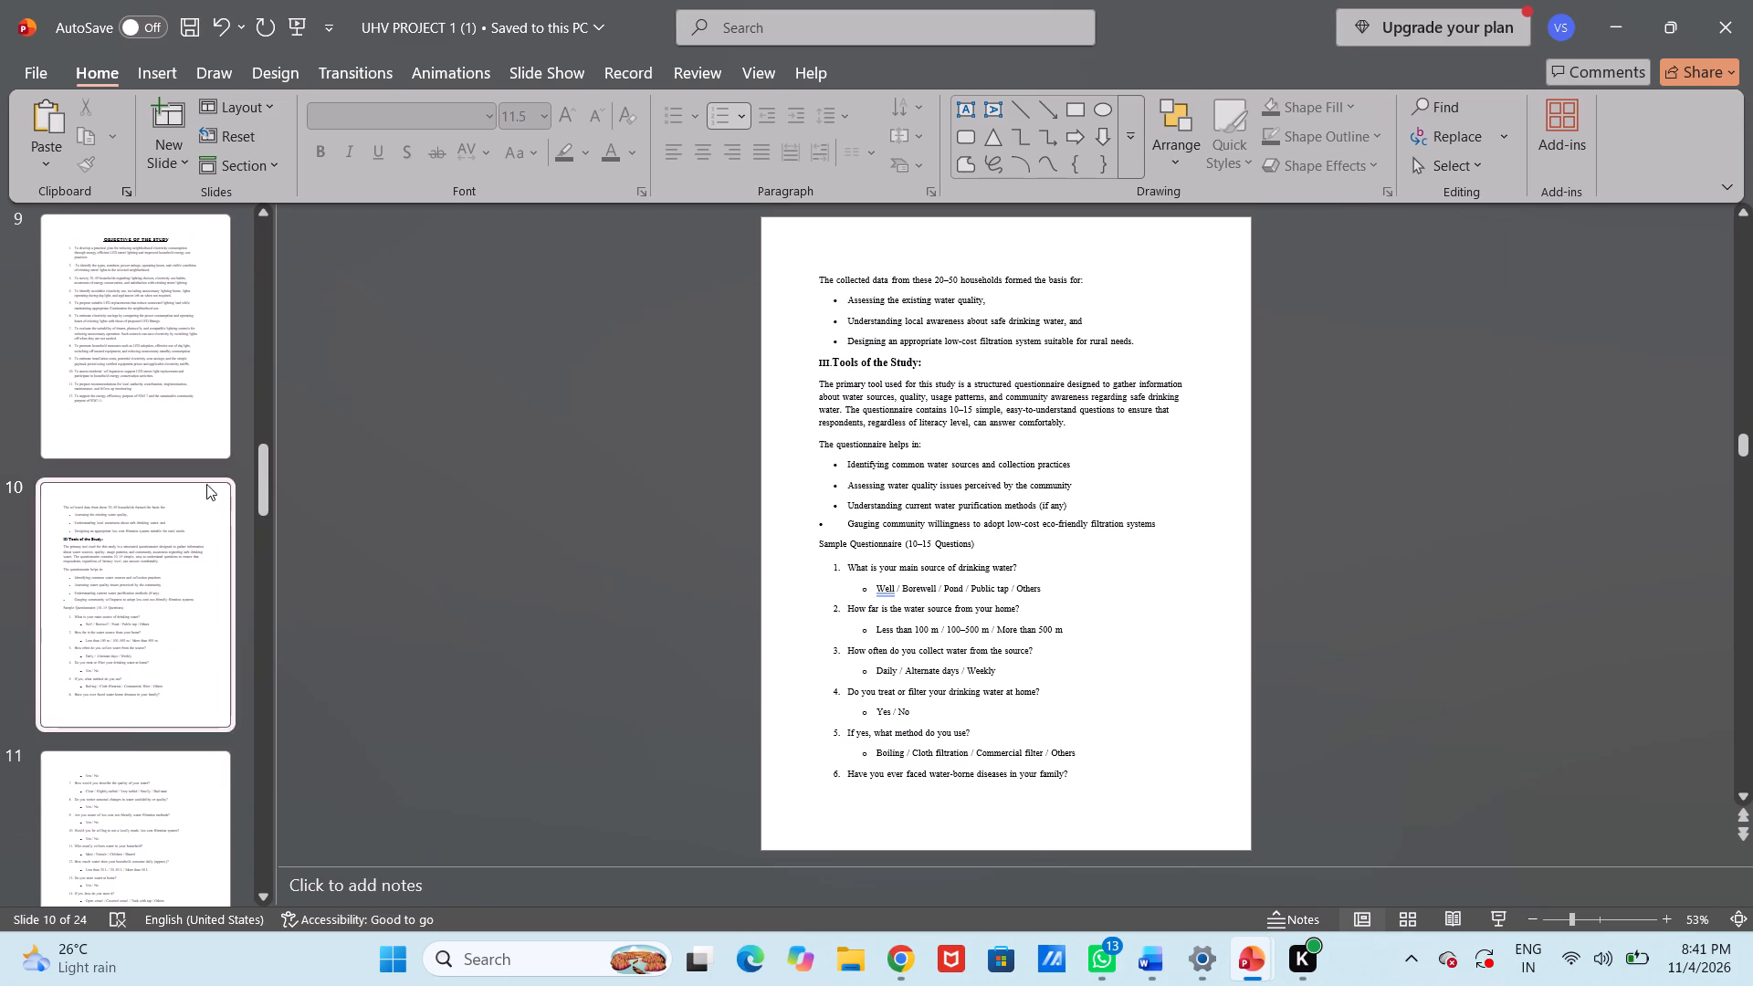
# Check the Objective of the Study slide against the Tools of the Study slide that follows it.
pyautogui.click(99, 342)
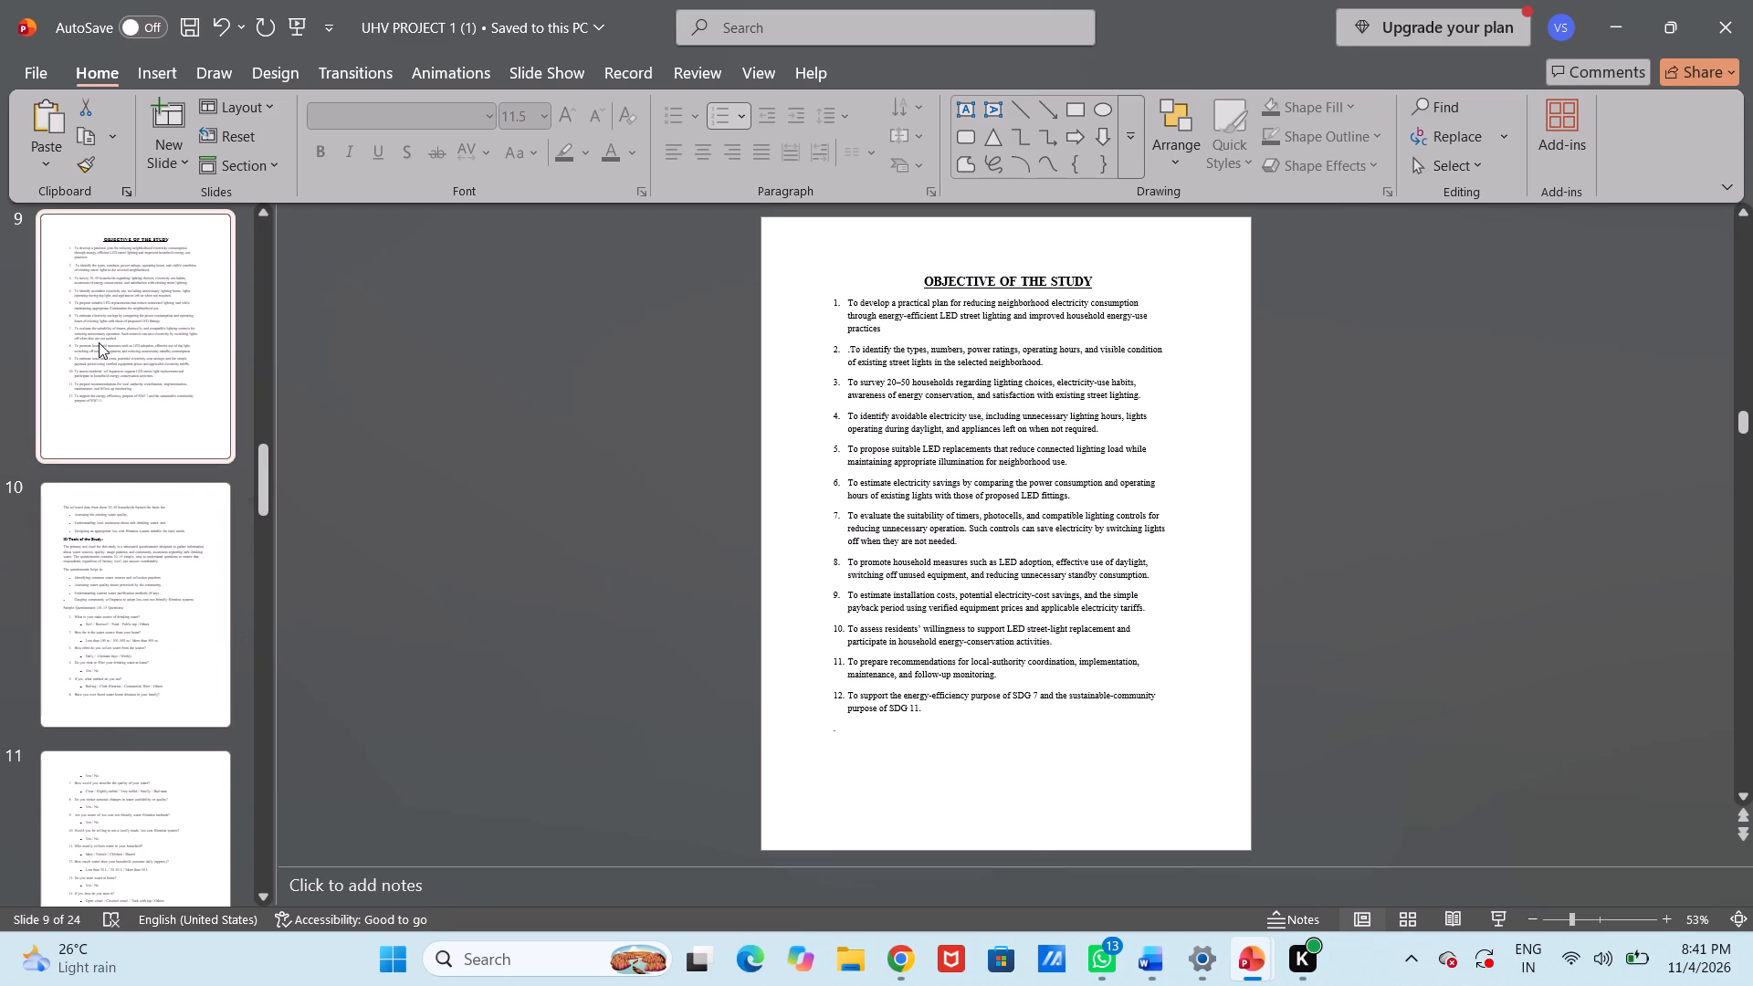
pyautogui.click(118, 569)
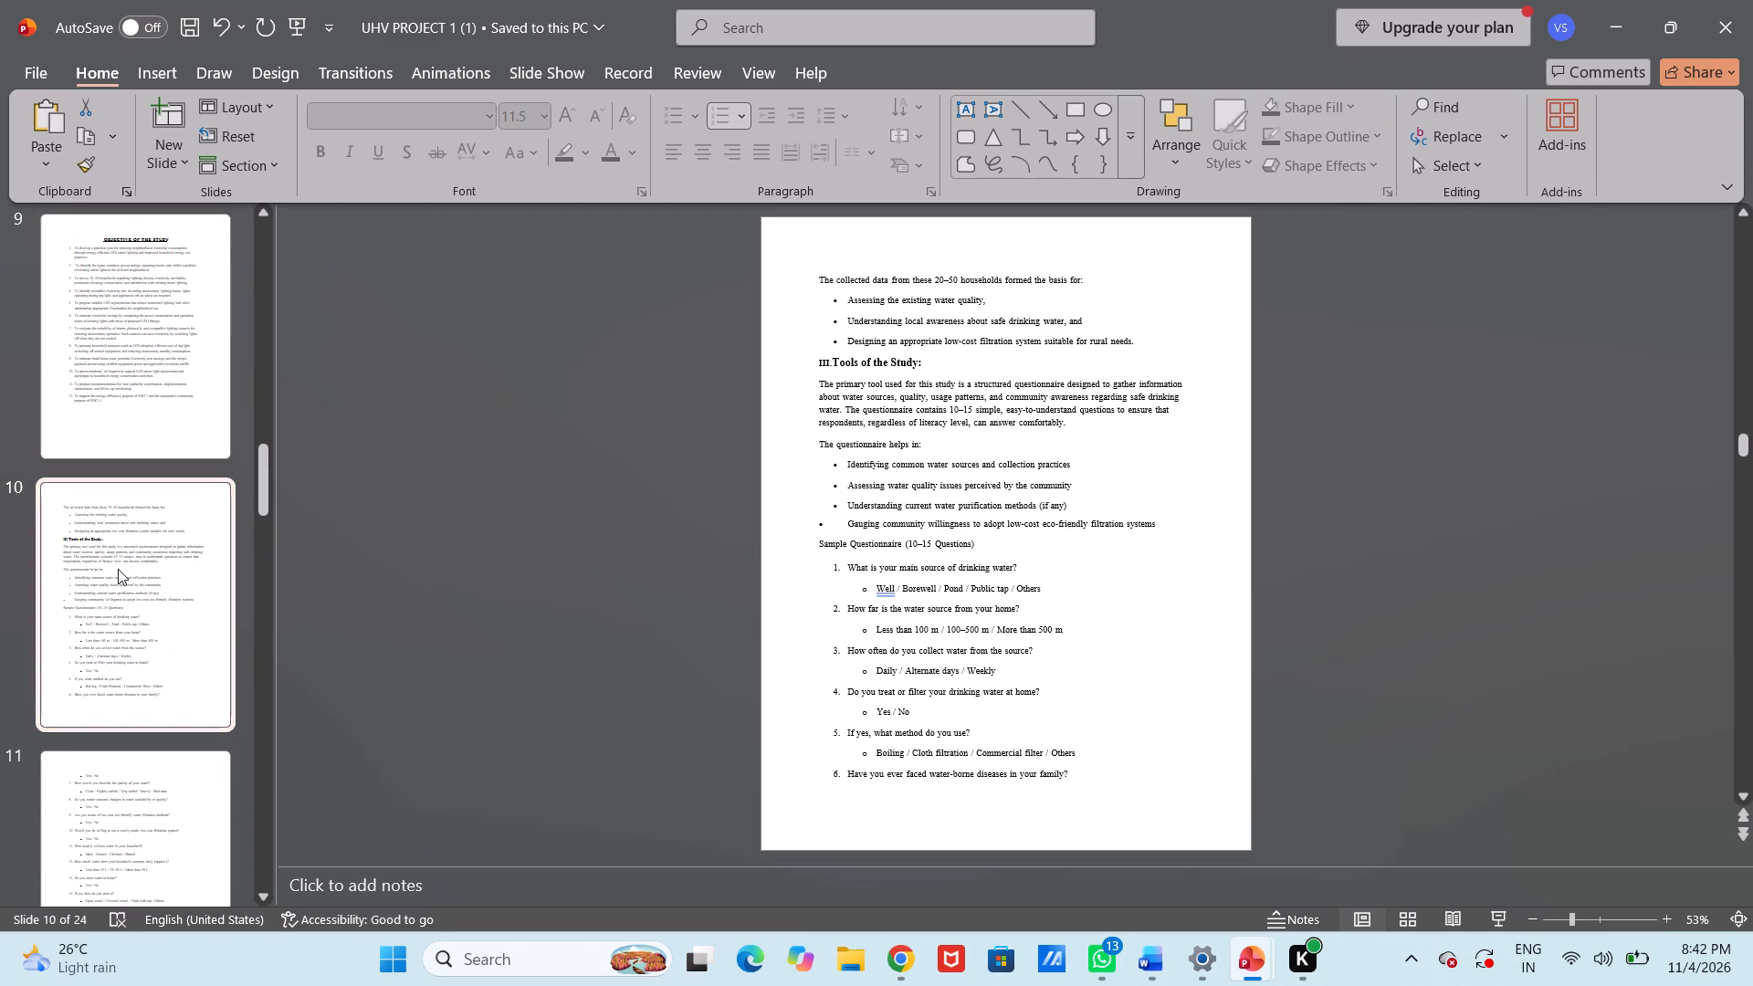
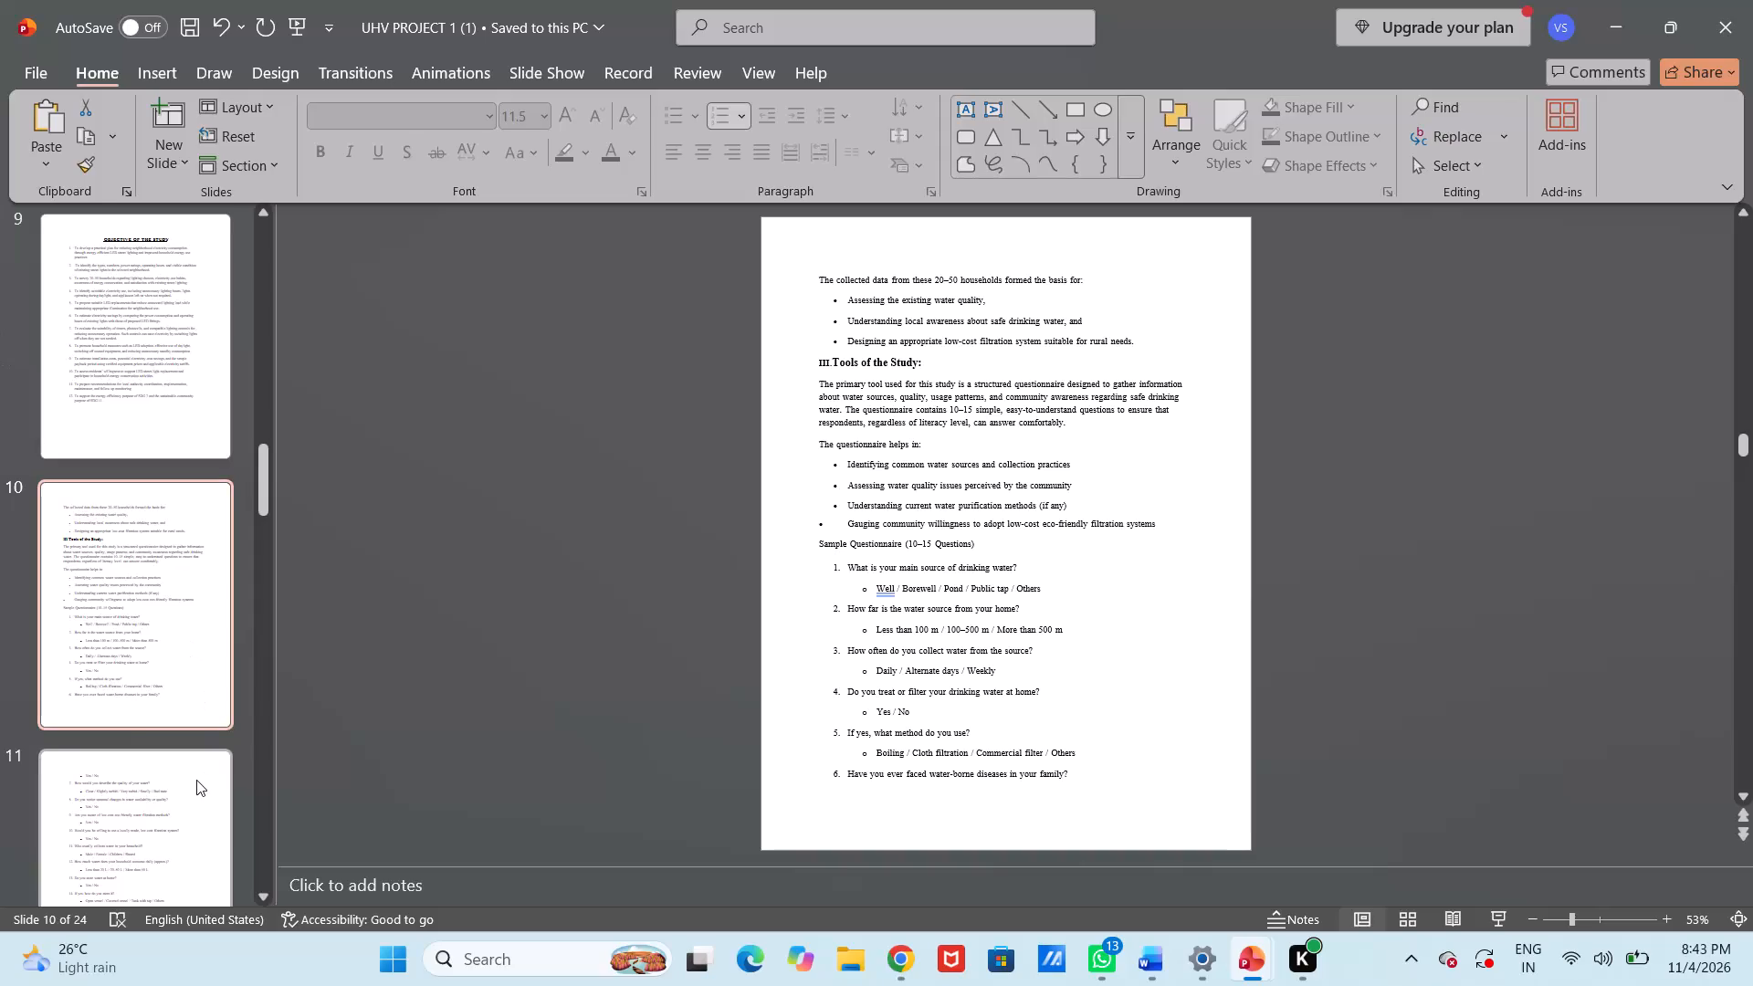
# Review the slides from slide 10 to the end, including Scope for Further Study and Suggestions, for remaining water-filtration content.
pyautogui.scroll(-1, 196, 780)
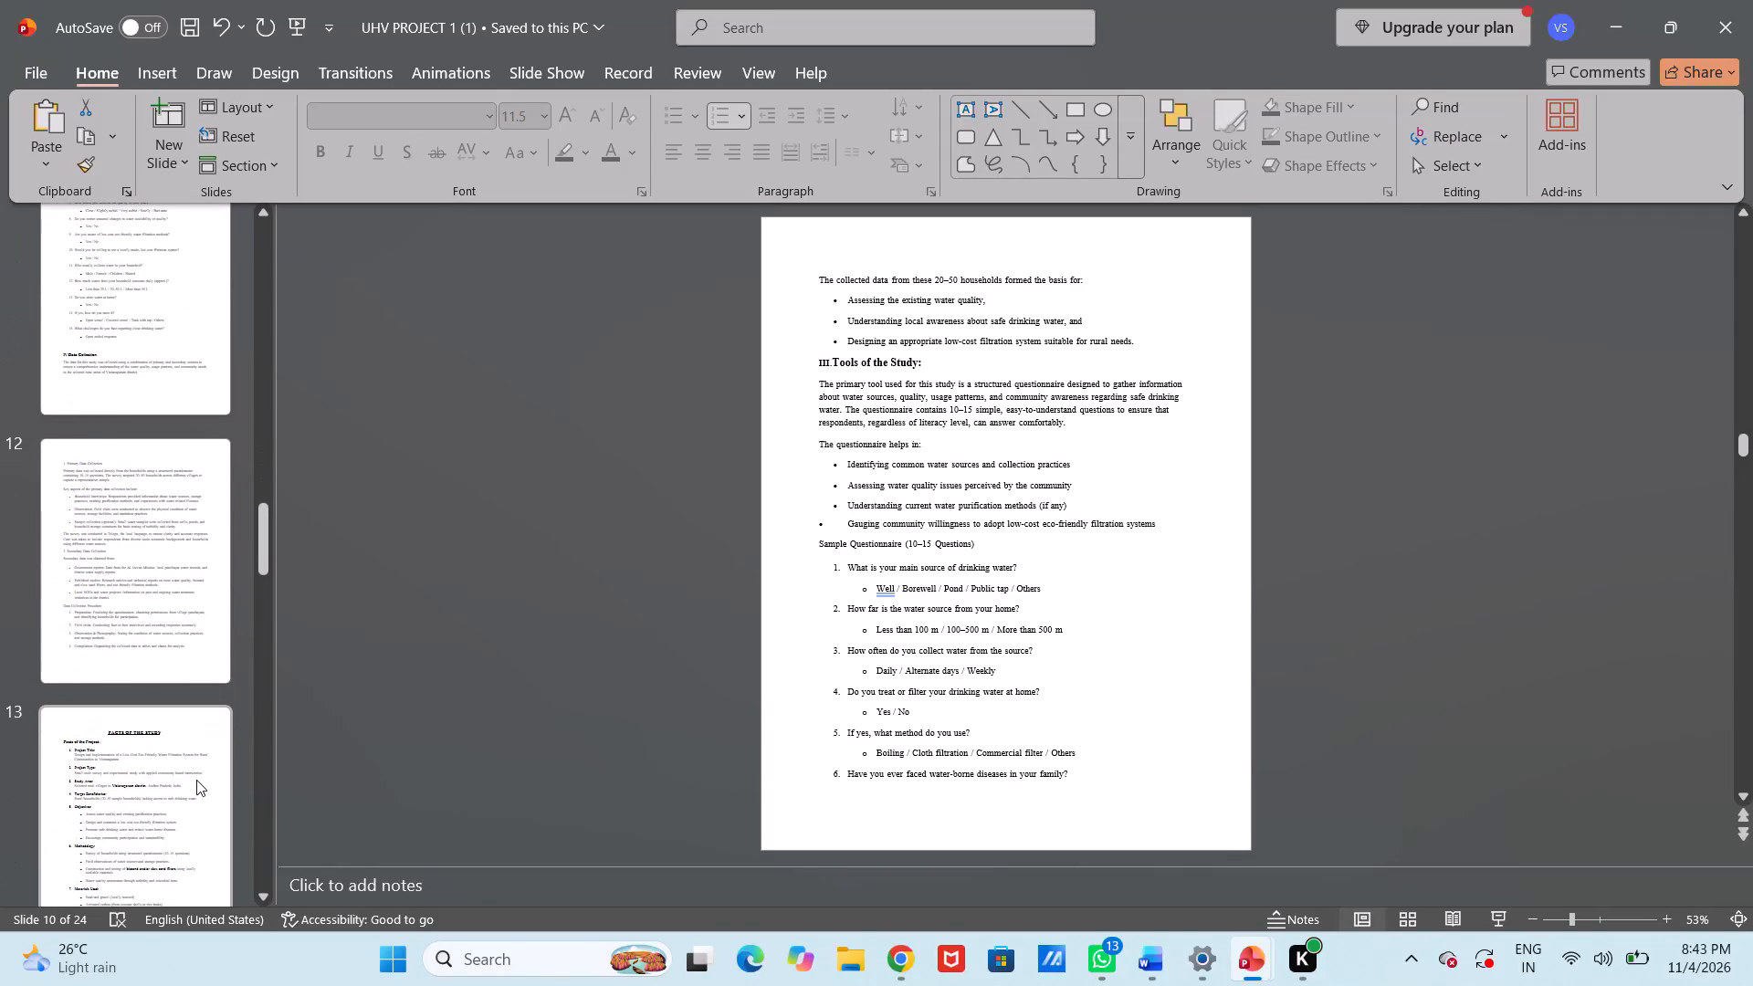
pyautogui.scroll(-4, 196, 780)
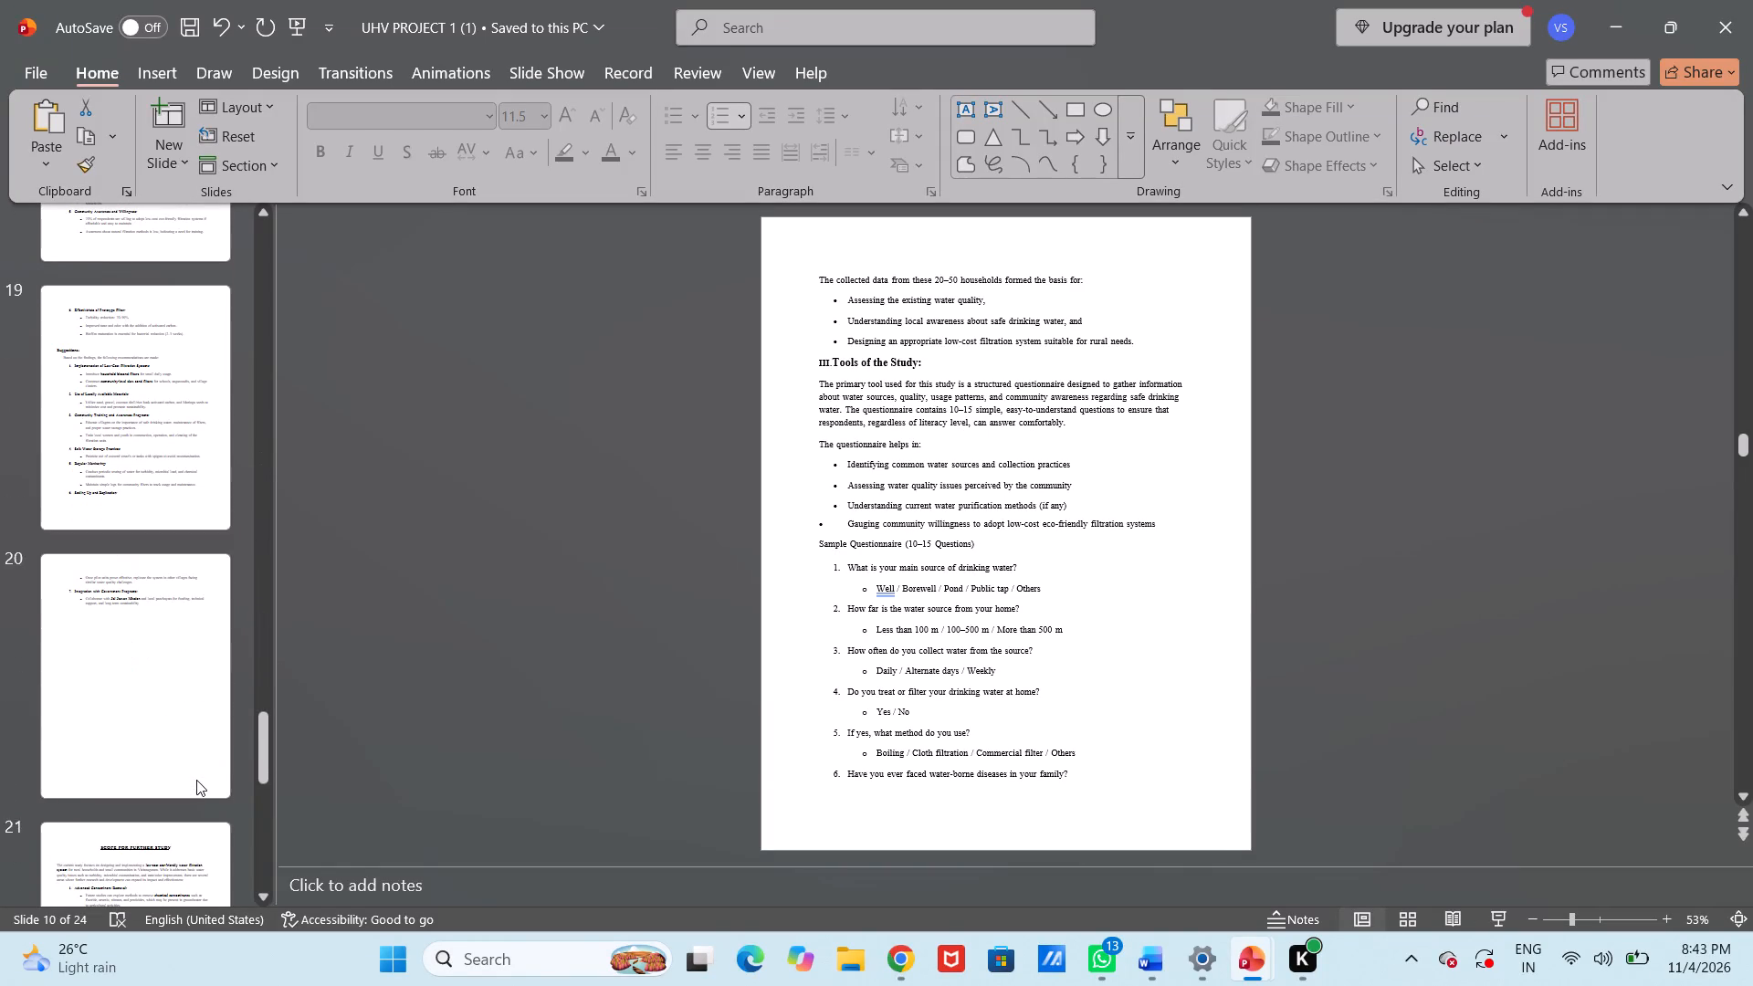
pyautogui.scroll(-4, 196, 780)
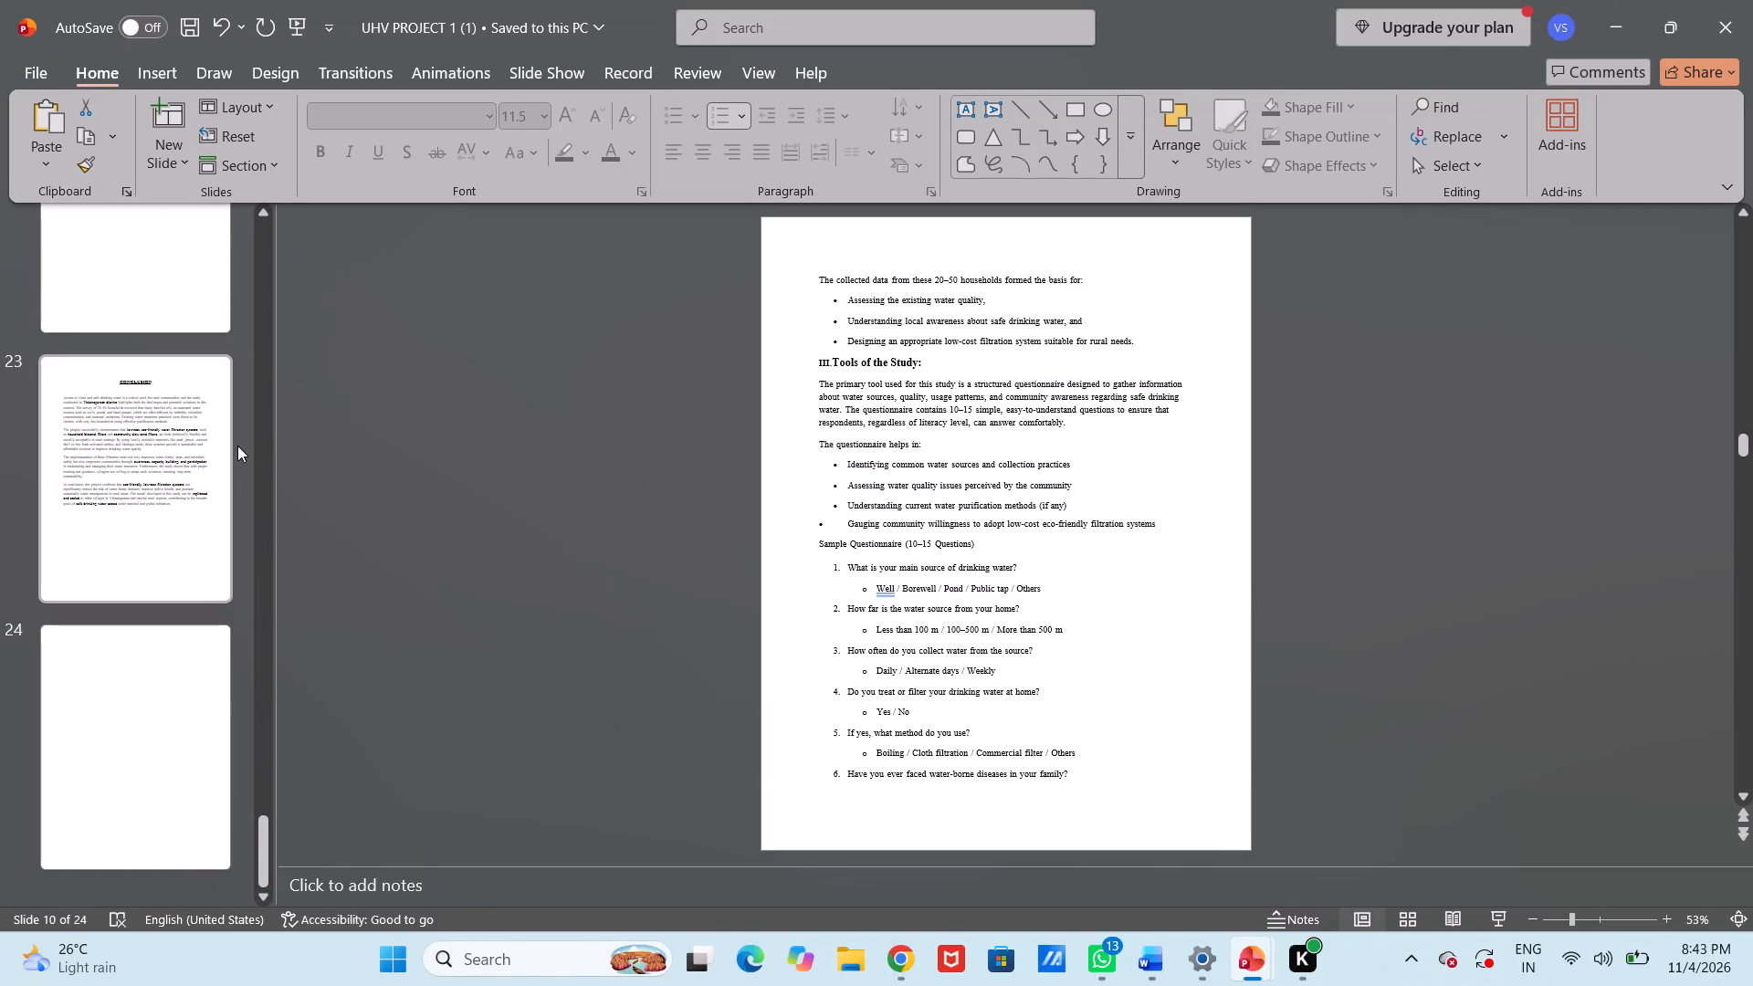
pyautogui.click(158, 469)
pyautogui.click(161, 287)
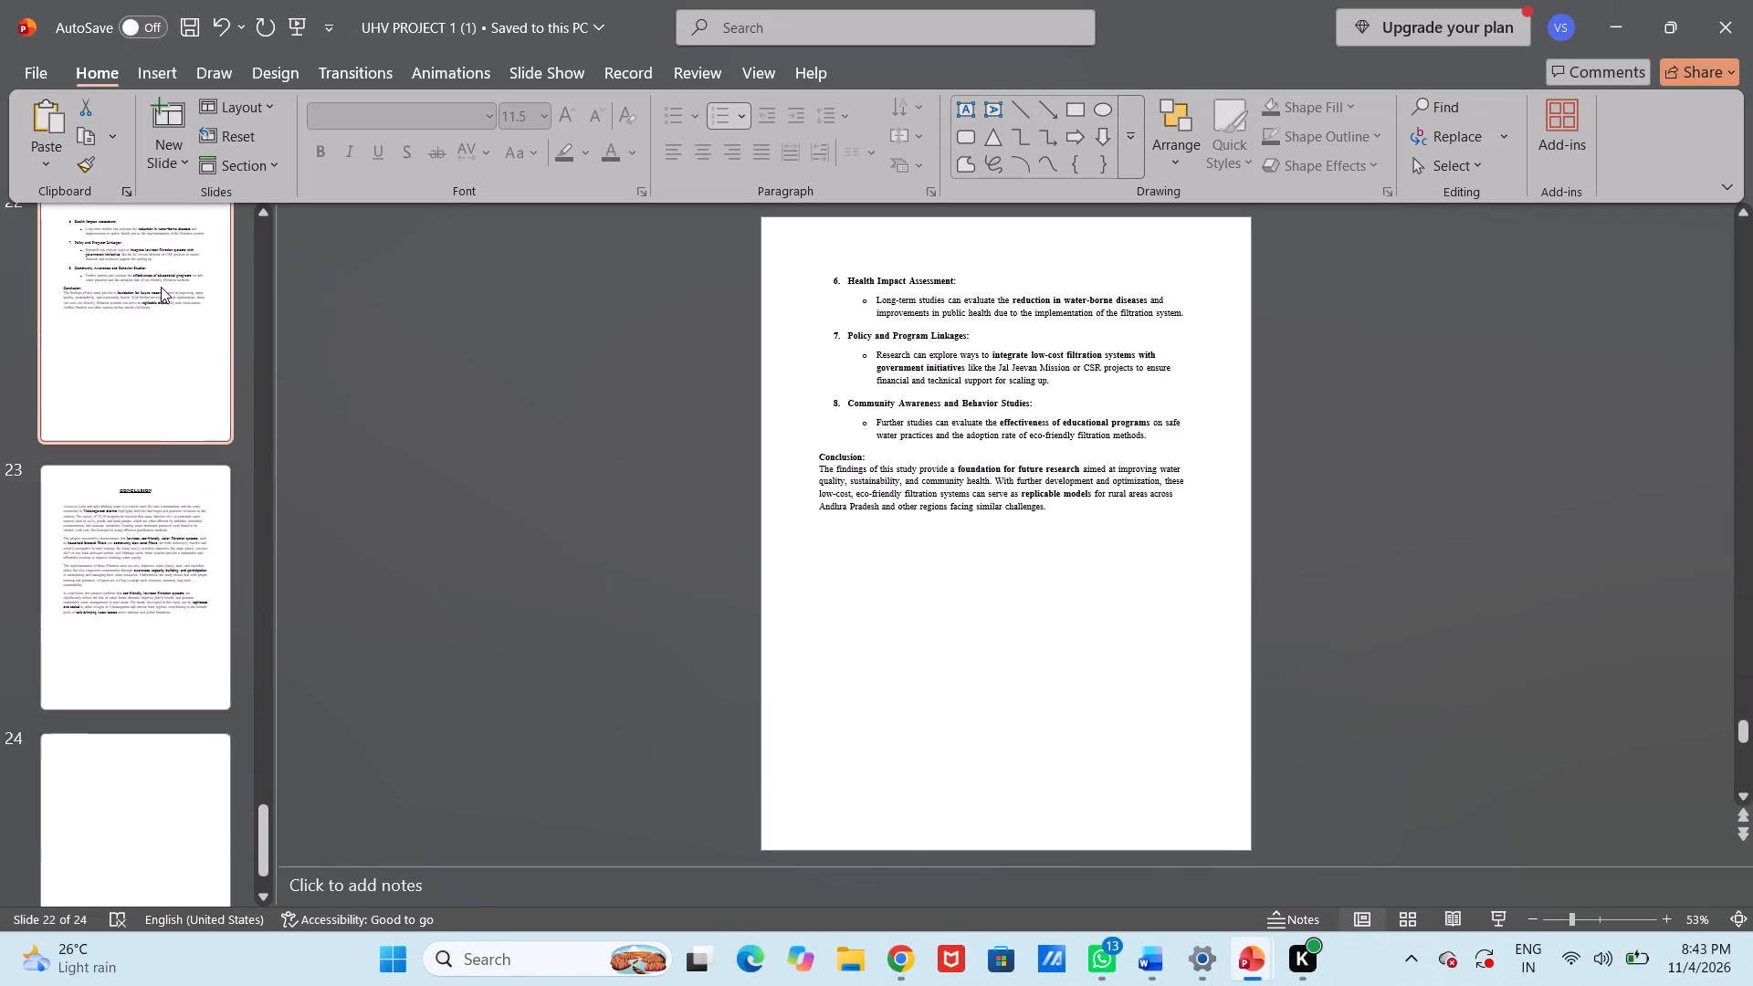
pyautogui.scroll(1, 161, 287)
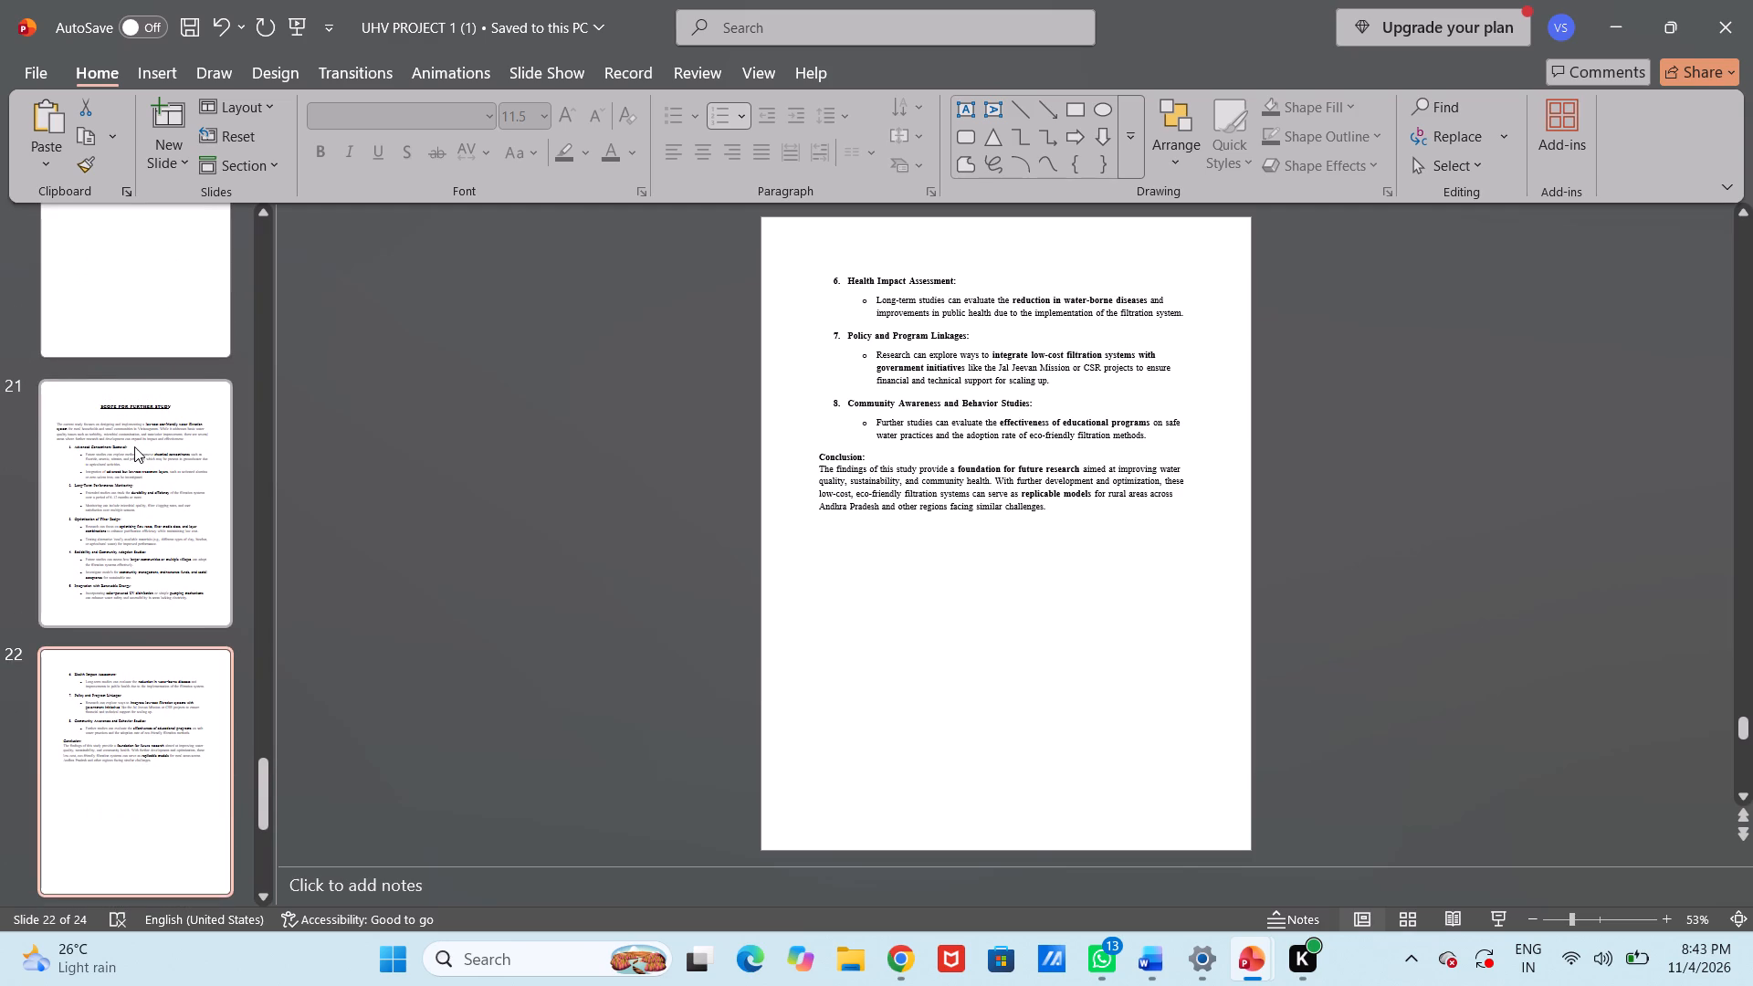
pyautogui.click(134, 446)
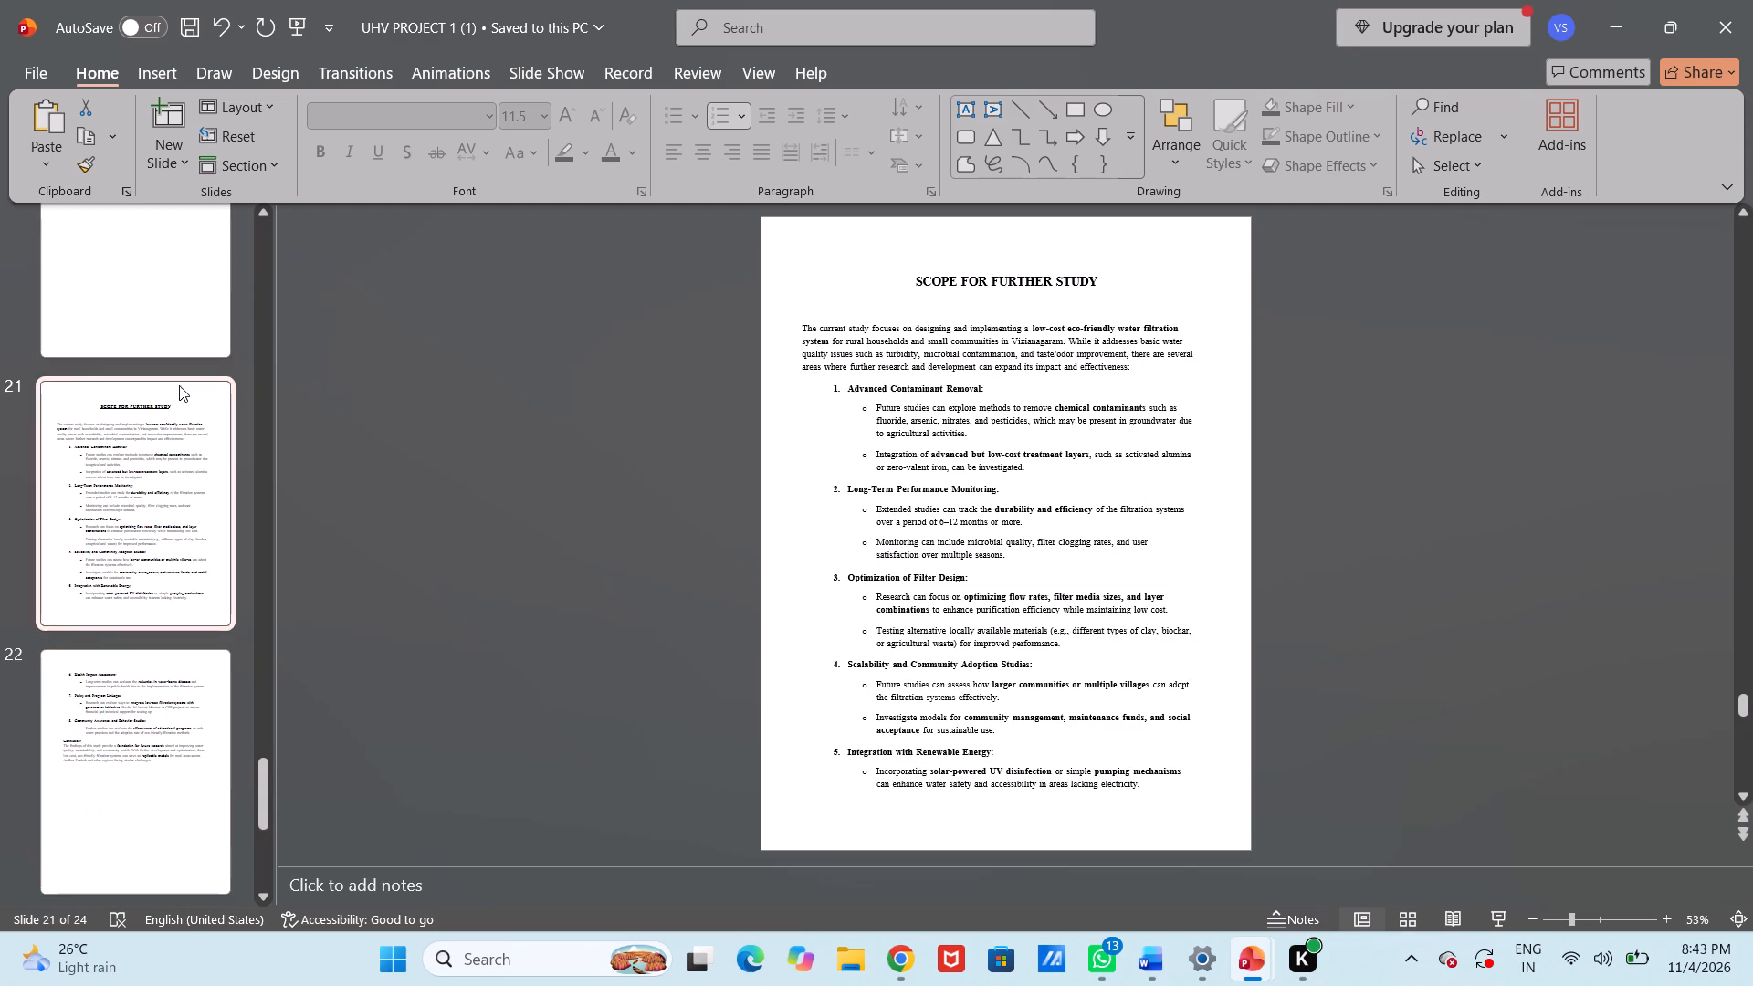
pyautogui.scroll(2, 175, 389)
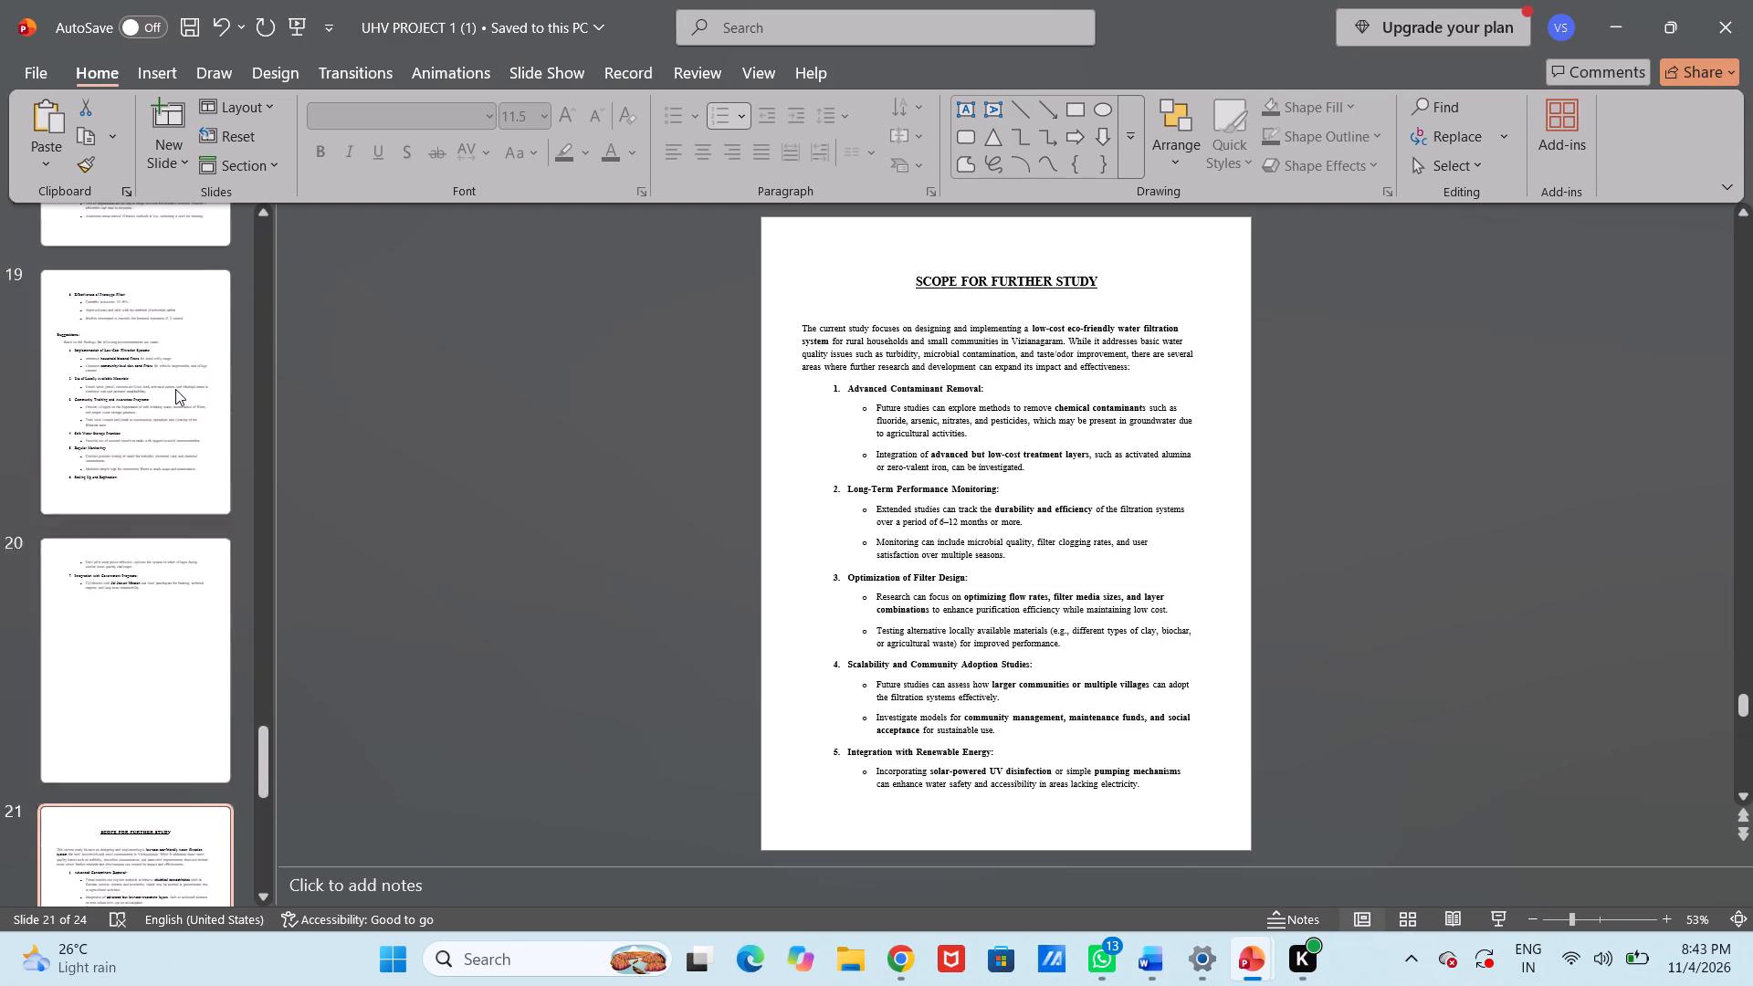
pyautogui.scroll(1, 175, 389)
pyautogui.click(108, 736)
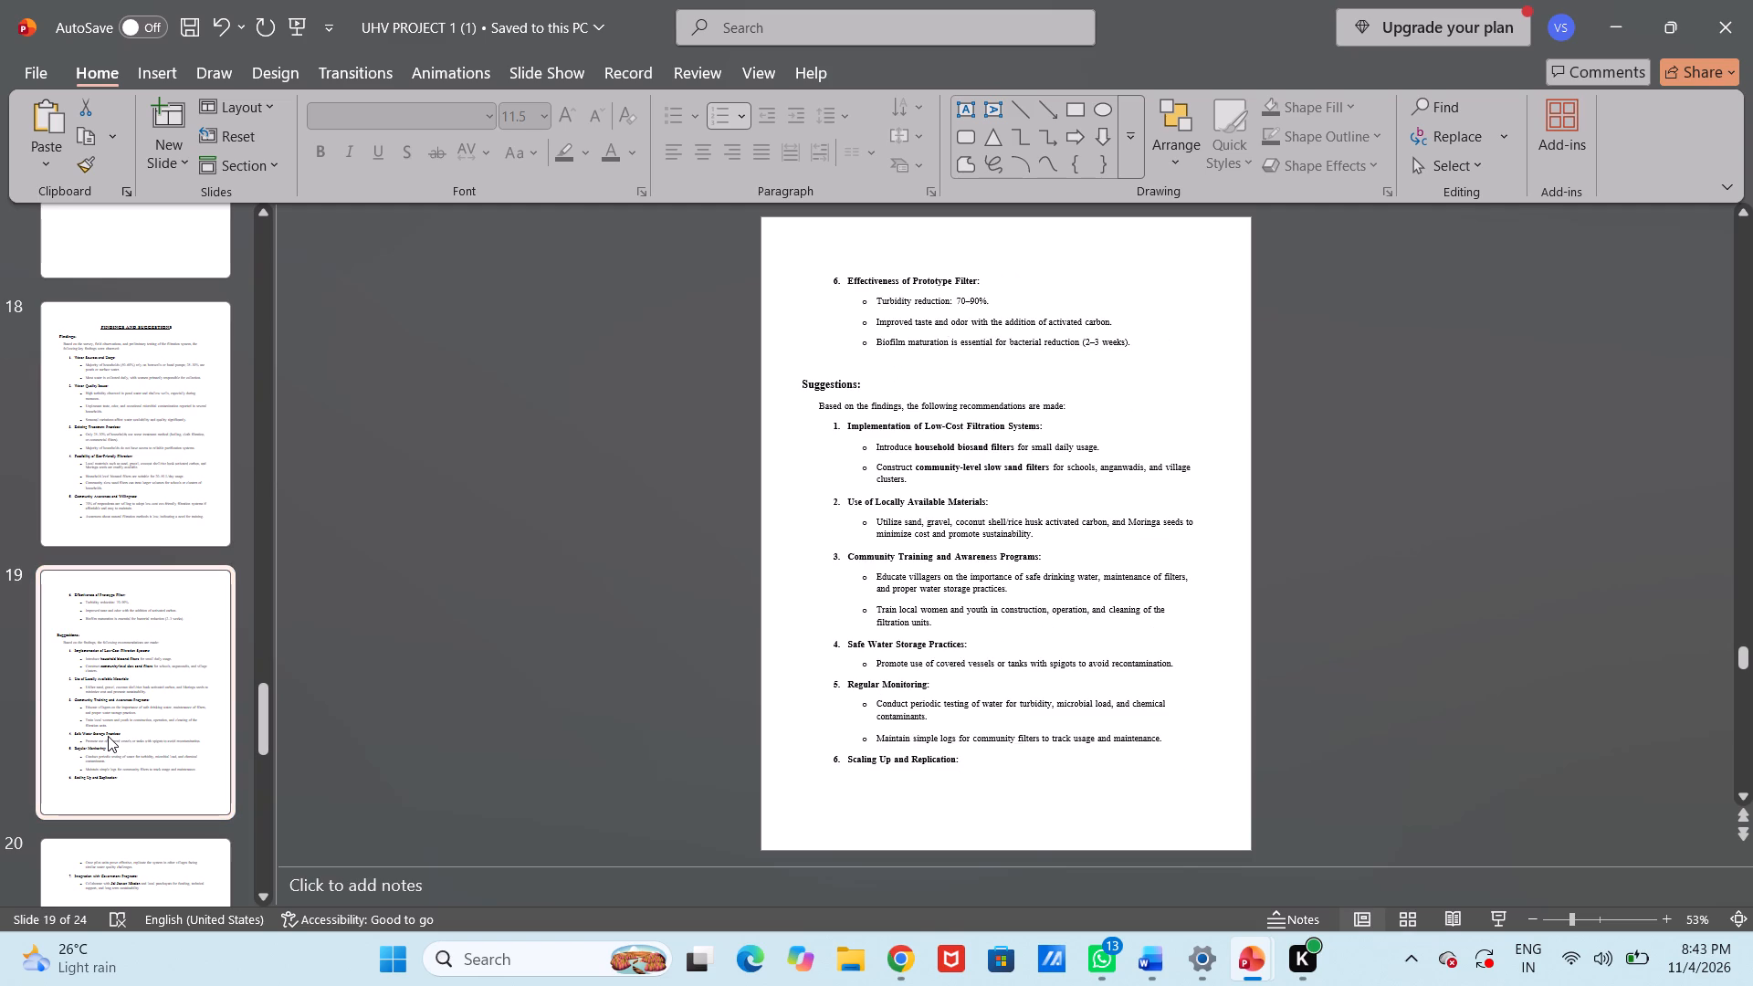
# Delete the Findings and Suggestions slide, slide 18, and the two slides that continue it.
pyautogui.click(120, 421)
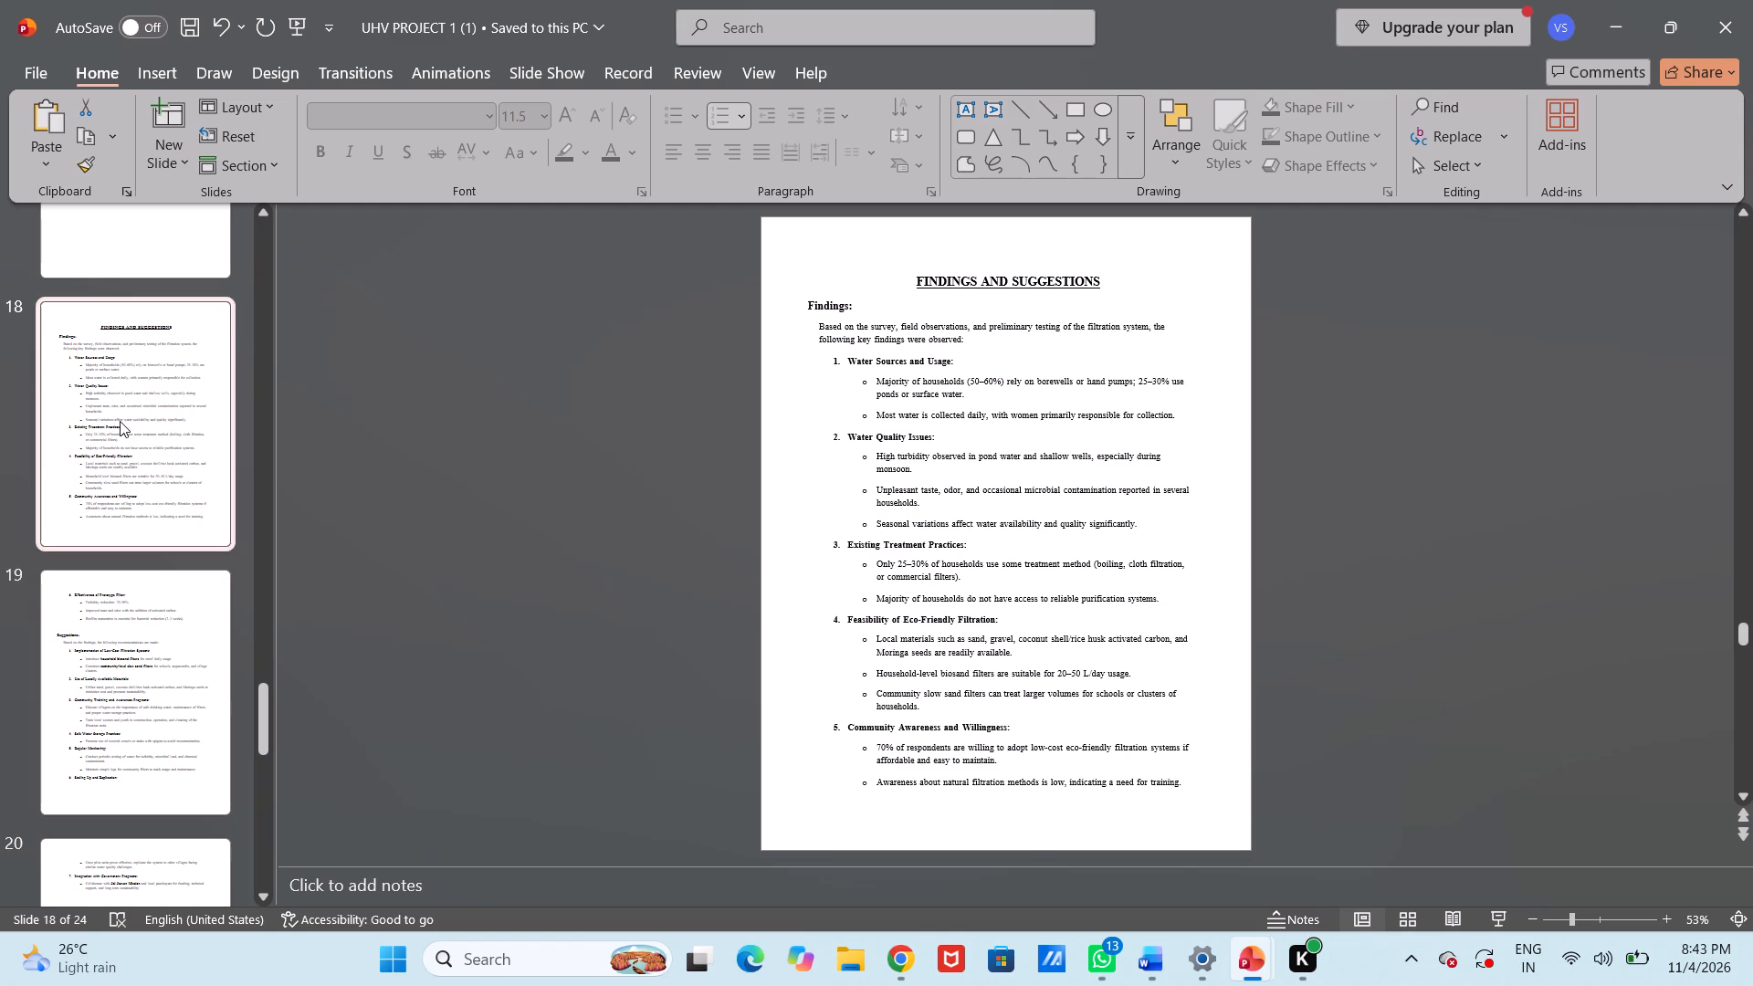
pyautogui.rightClick(1429, 522)
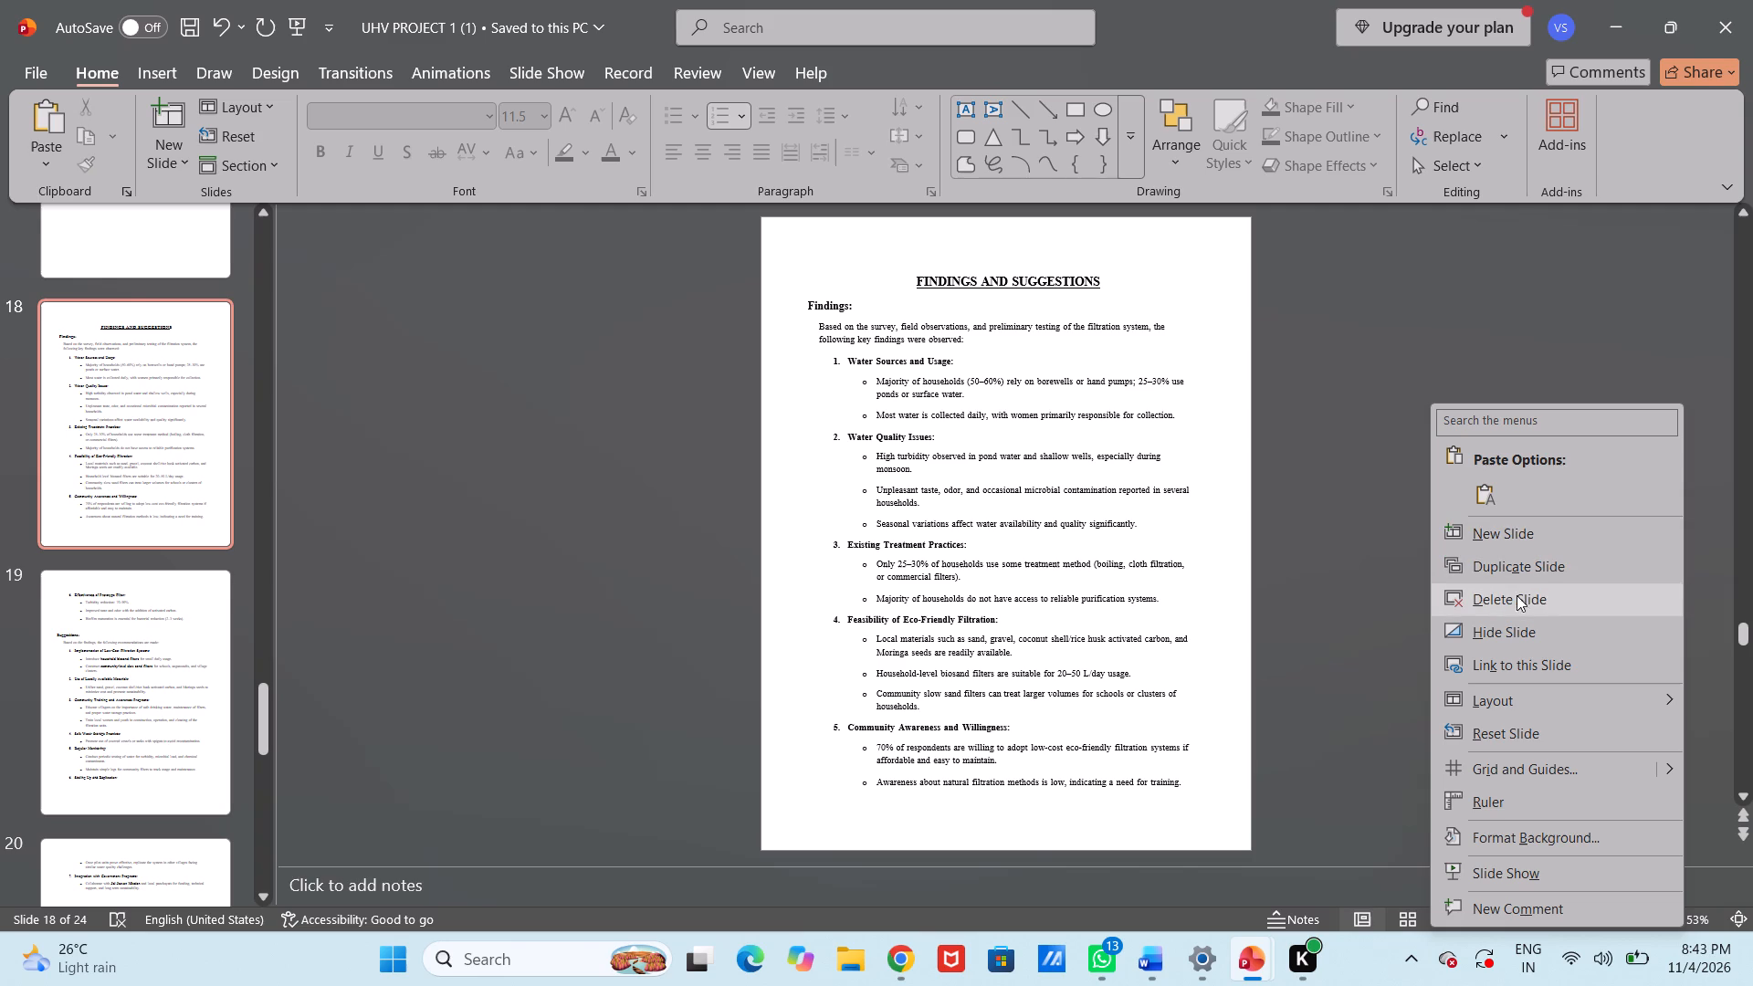
pyautogui.click(1513, 604)
pyautogui.rightClick(1423, 511)
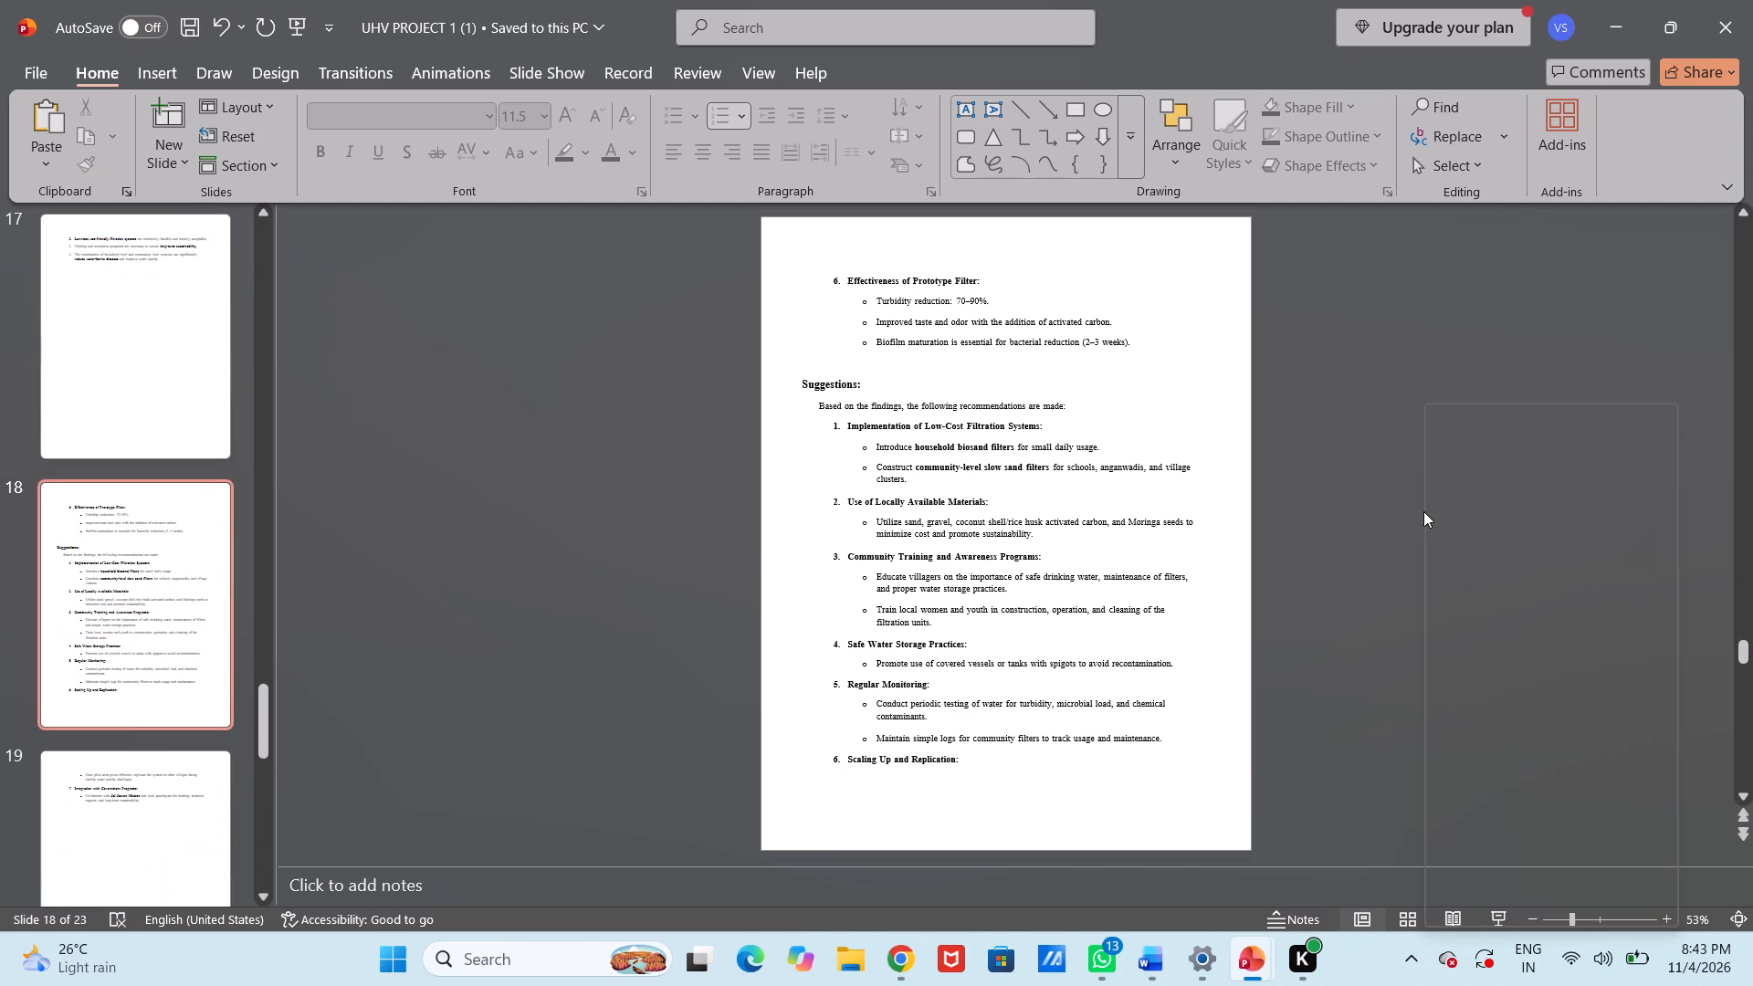
pyautogui.click(1504, 599)
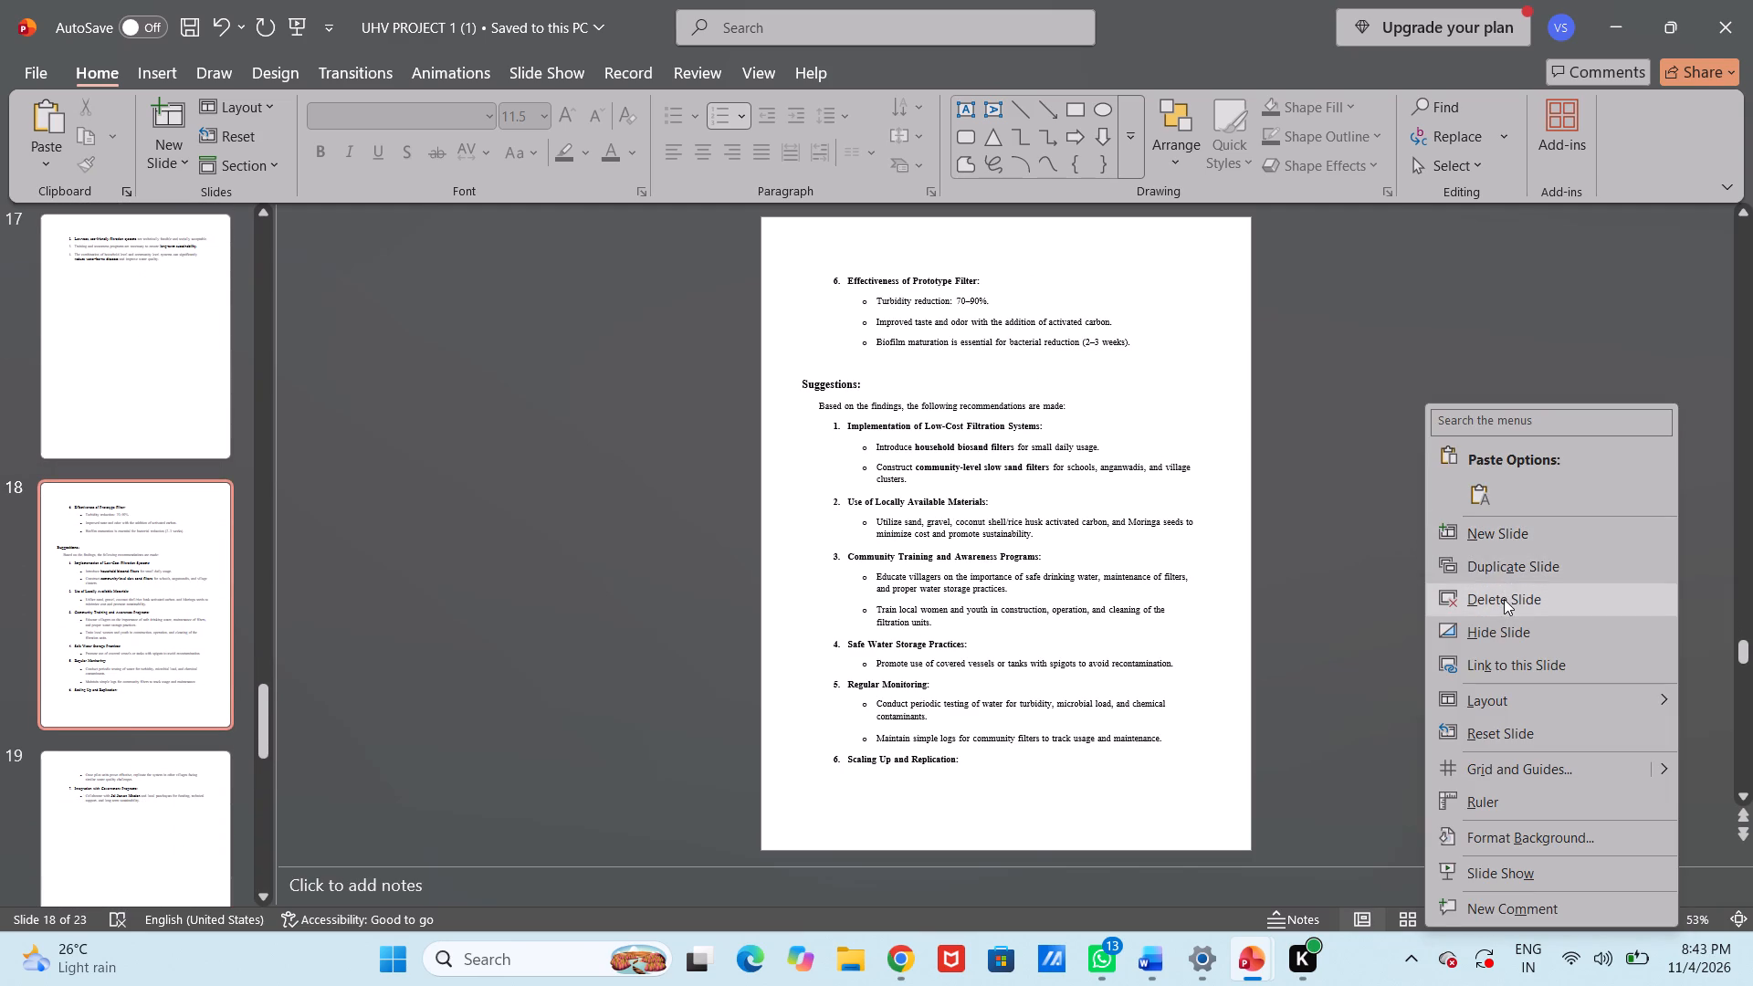
pyautogui.rightClick(1428, 504)
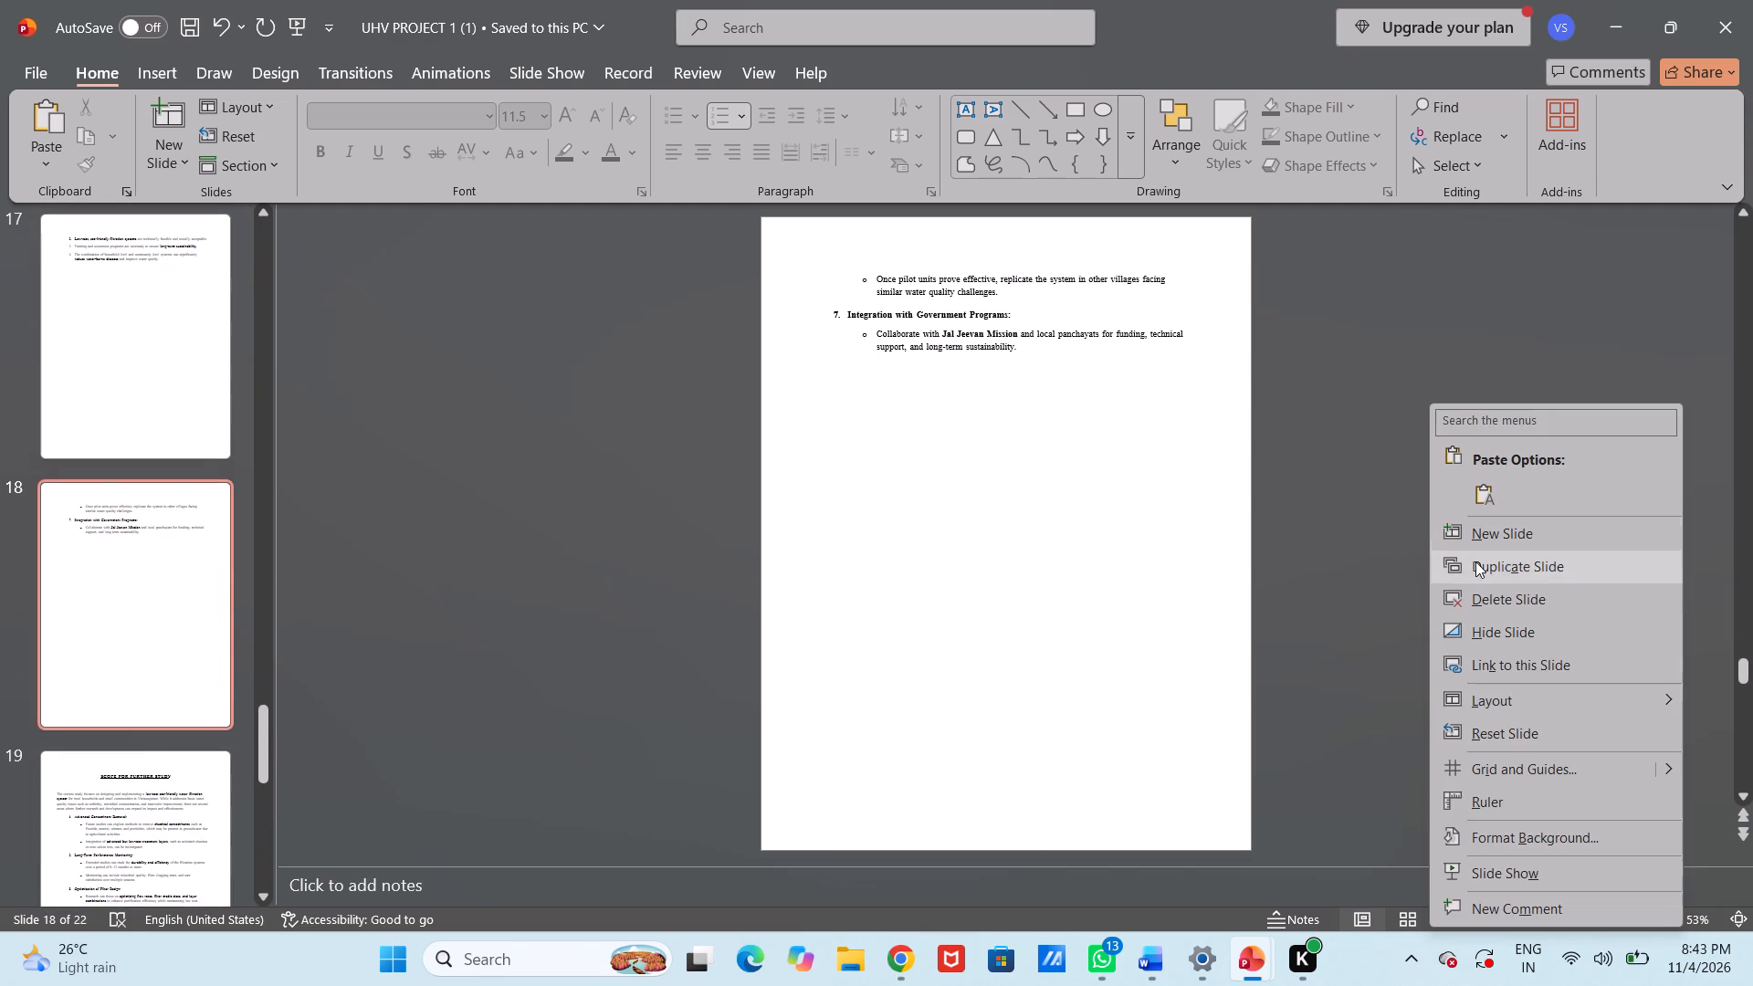
pyautogui.click(1523, 590)
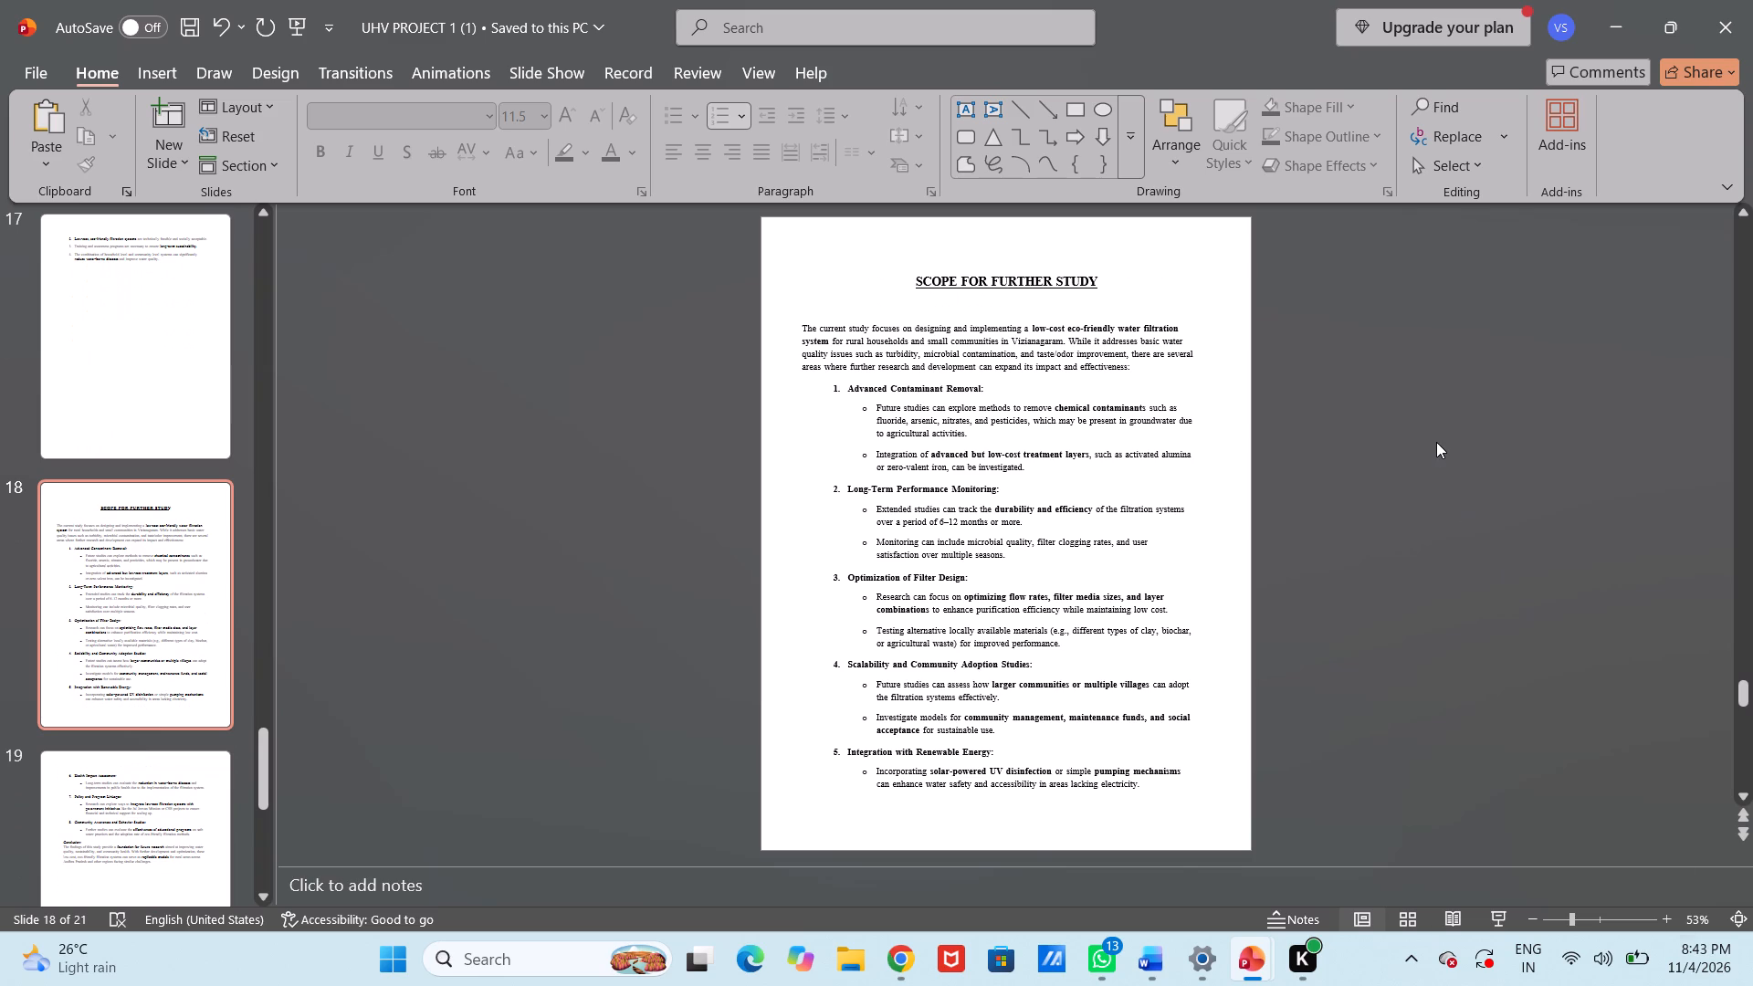
# Delete the Scope for Further Study slide and its continuation slide with the health impact assessment points.
pyautogui.rightClick(1436, 442)
pyautogui.click(1521, 589)
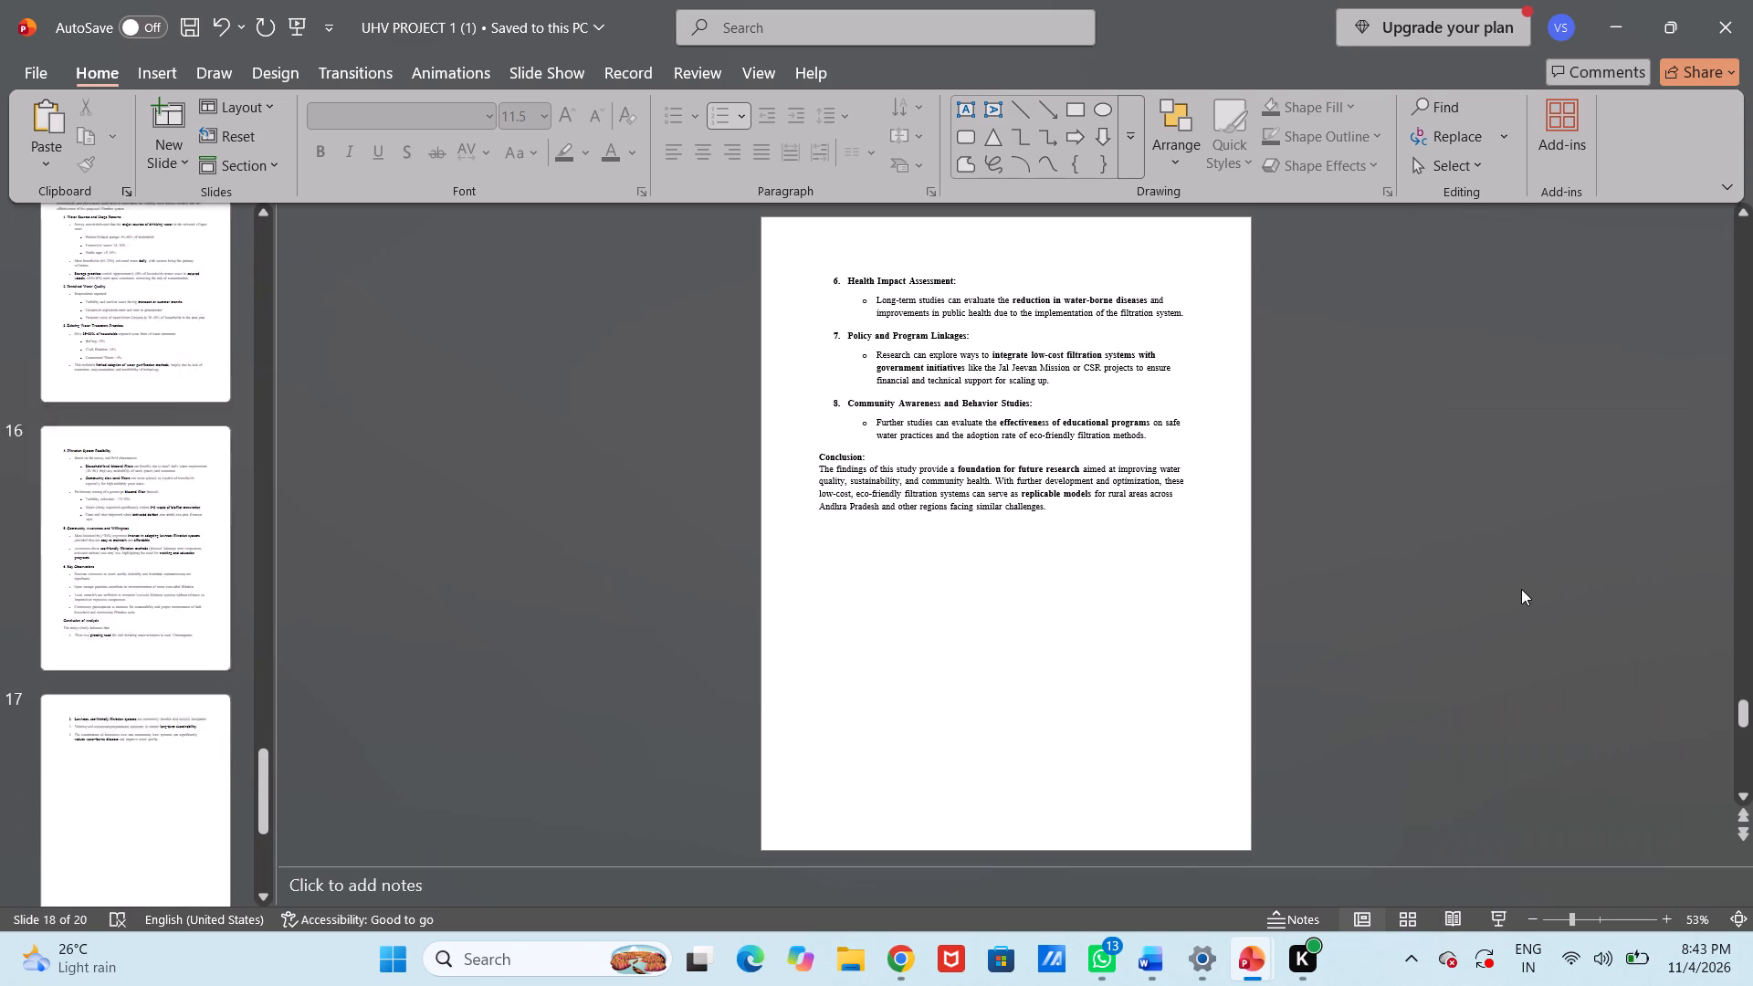
pyautogui.rightClick(1391, 414)
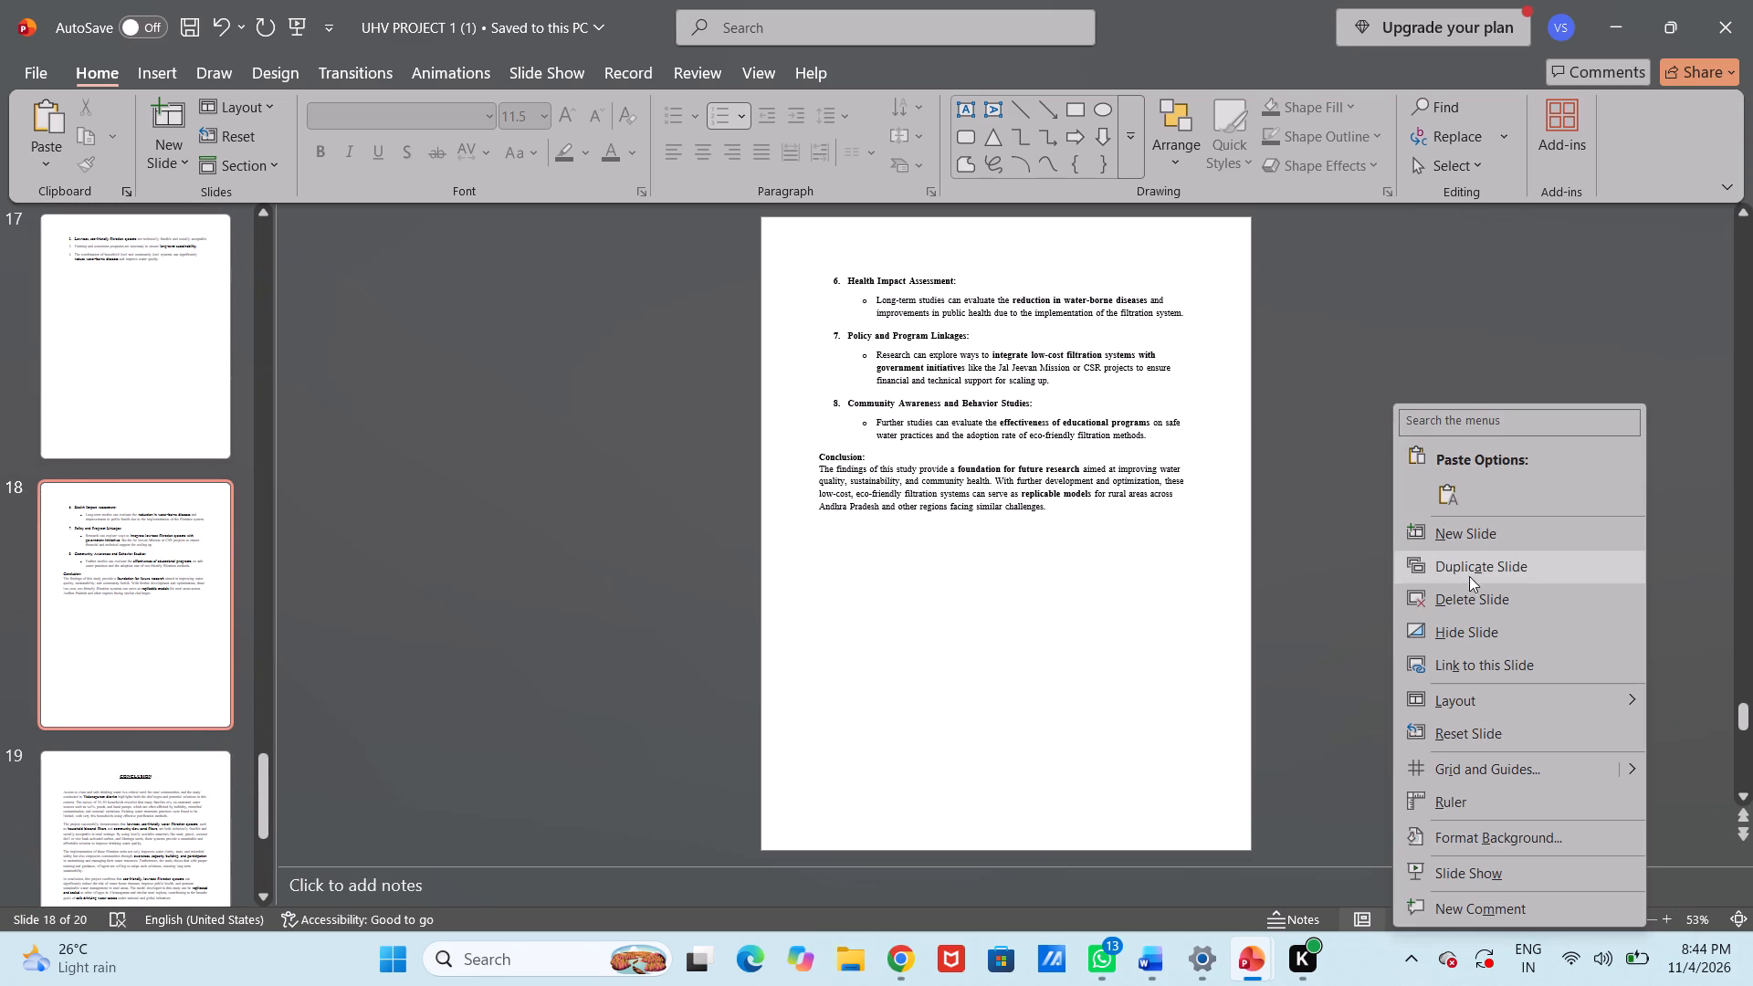
pyautogui.click(1476, 599)
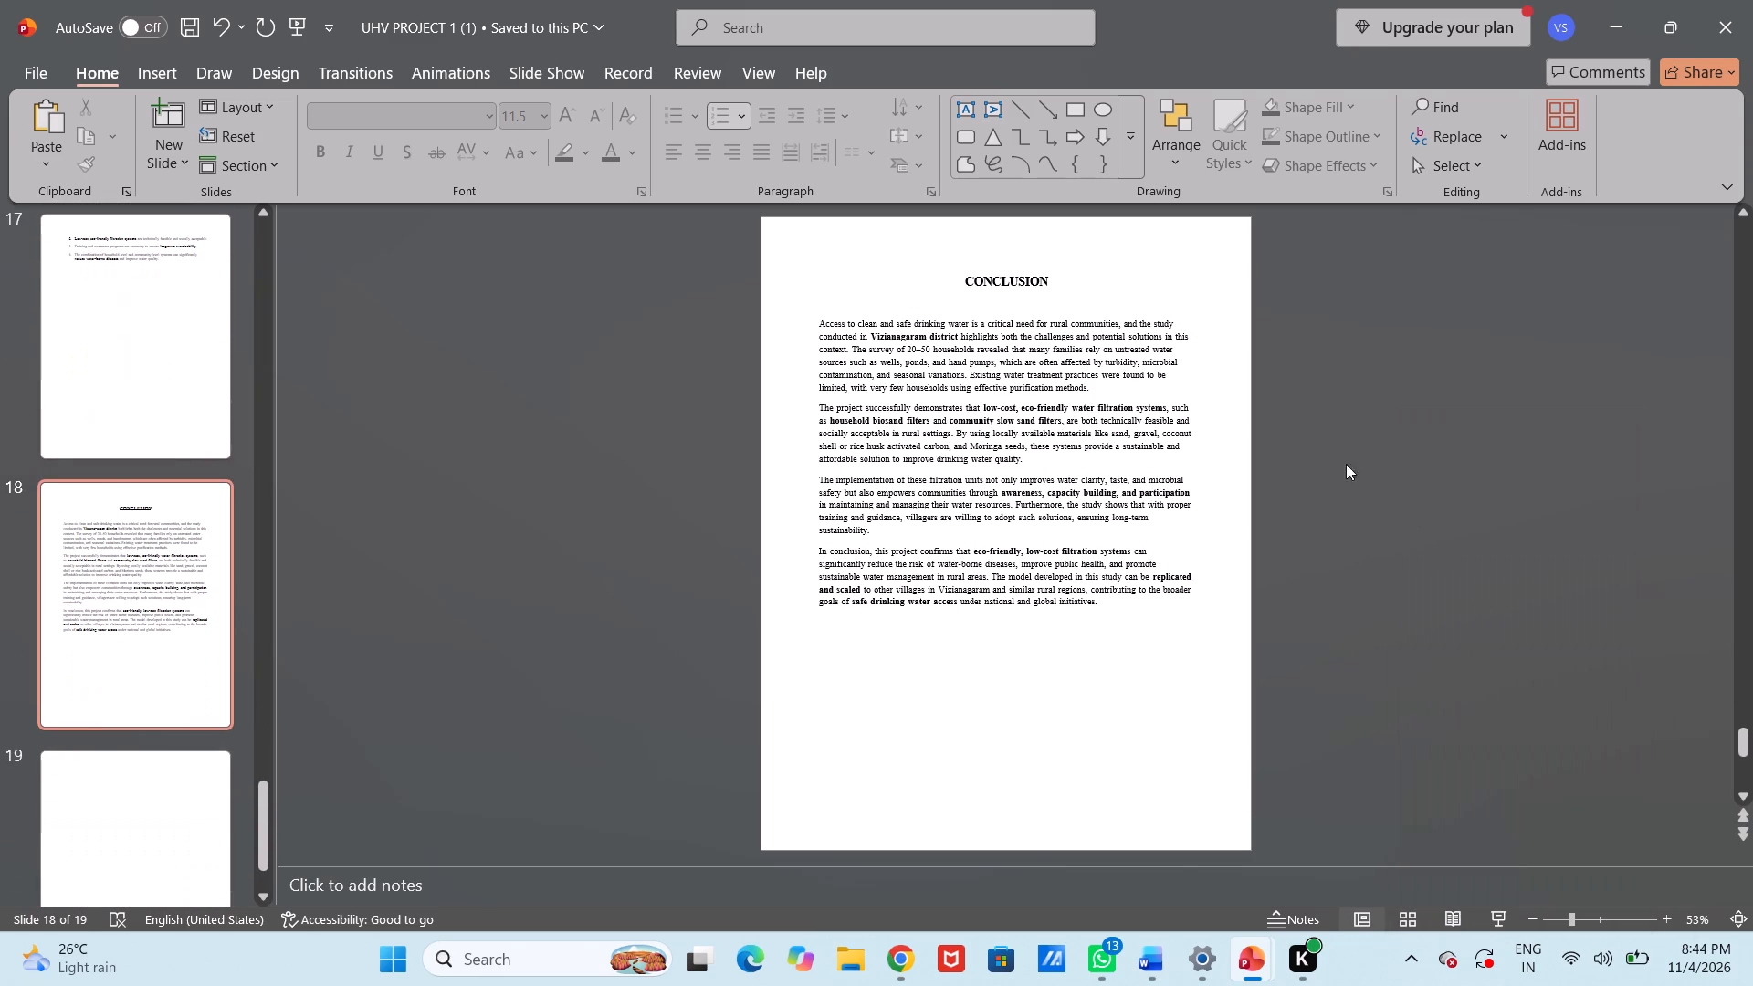
# Delete the Analysis of the Study slide, slide 15.
pyautogui.scroll(1, 1279, 468)
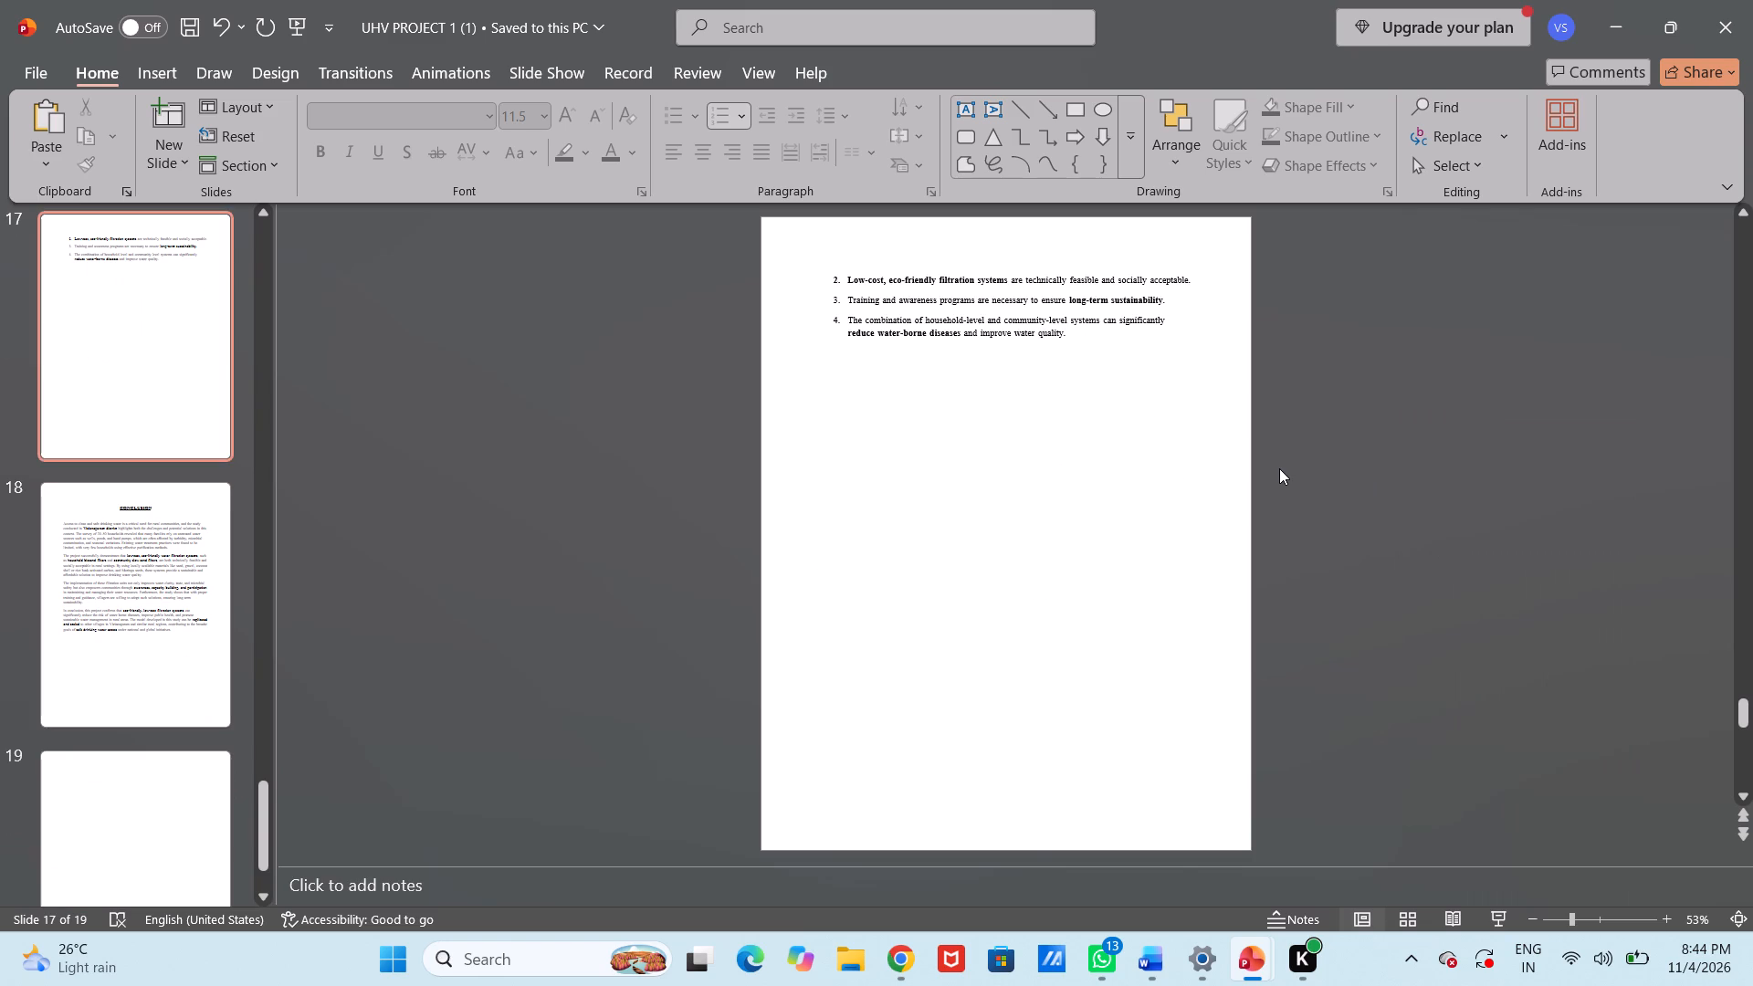
pyautogui.scroll(1, 1279, 468)
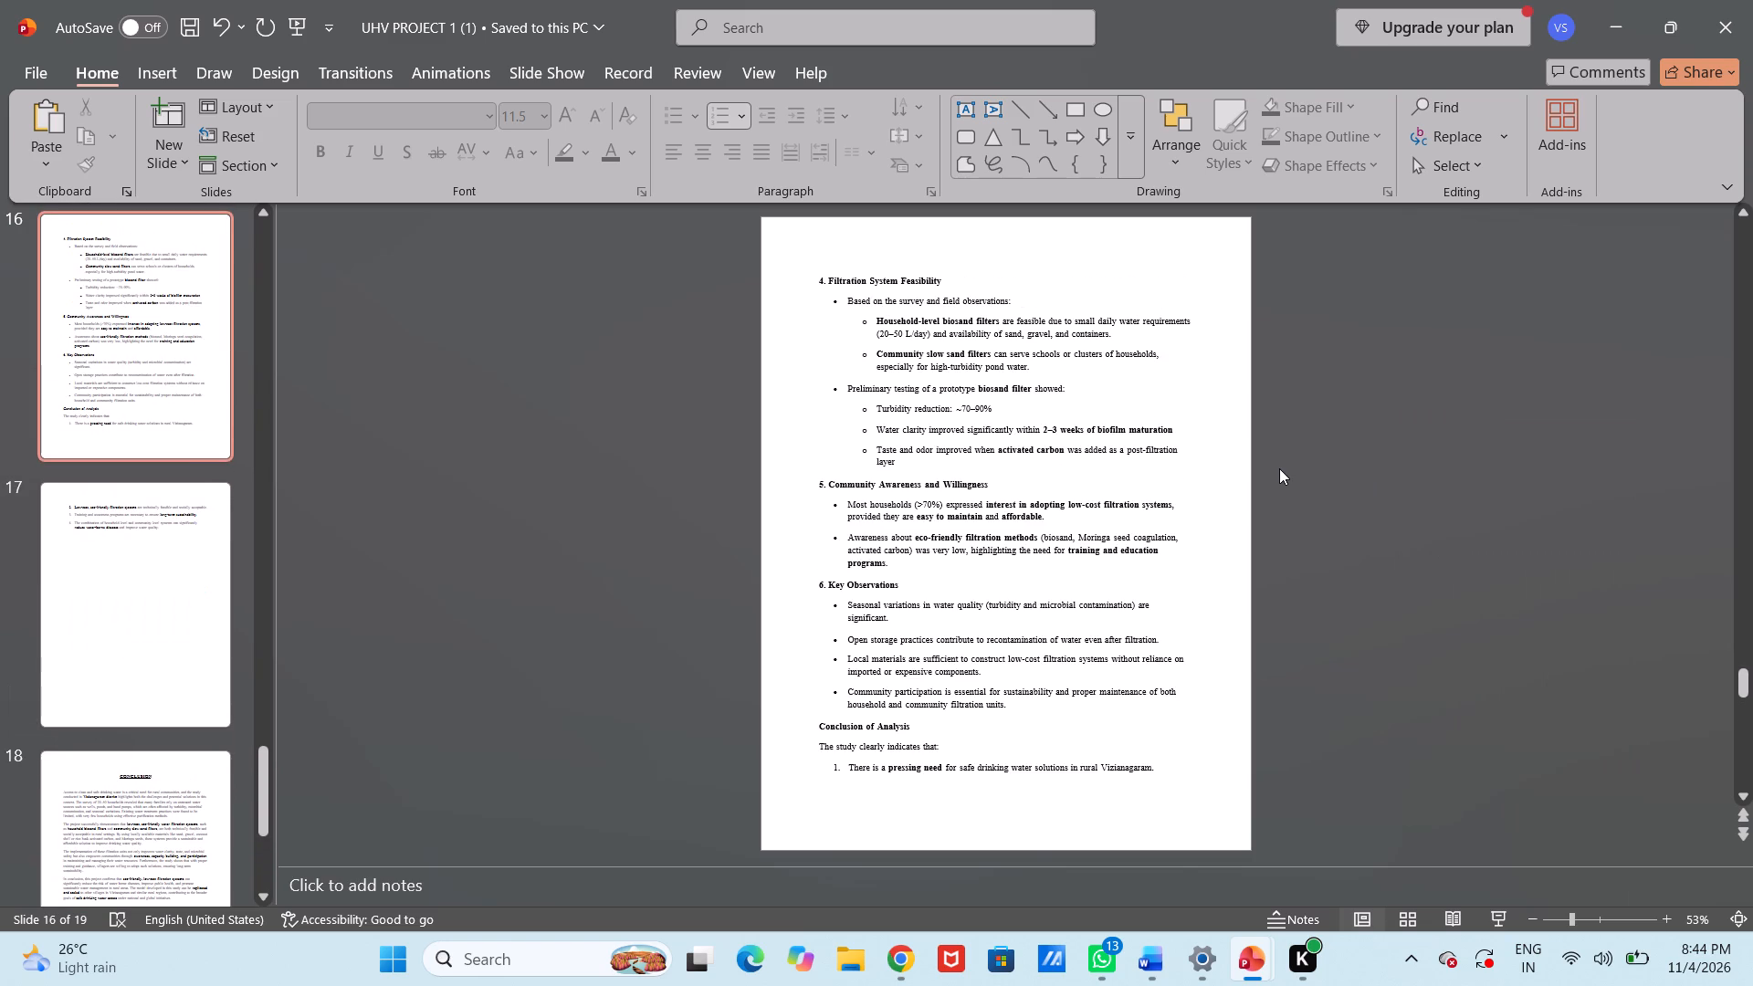
pyautogui.scroll(1, 1279, 468)
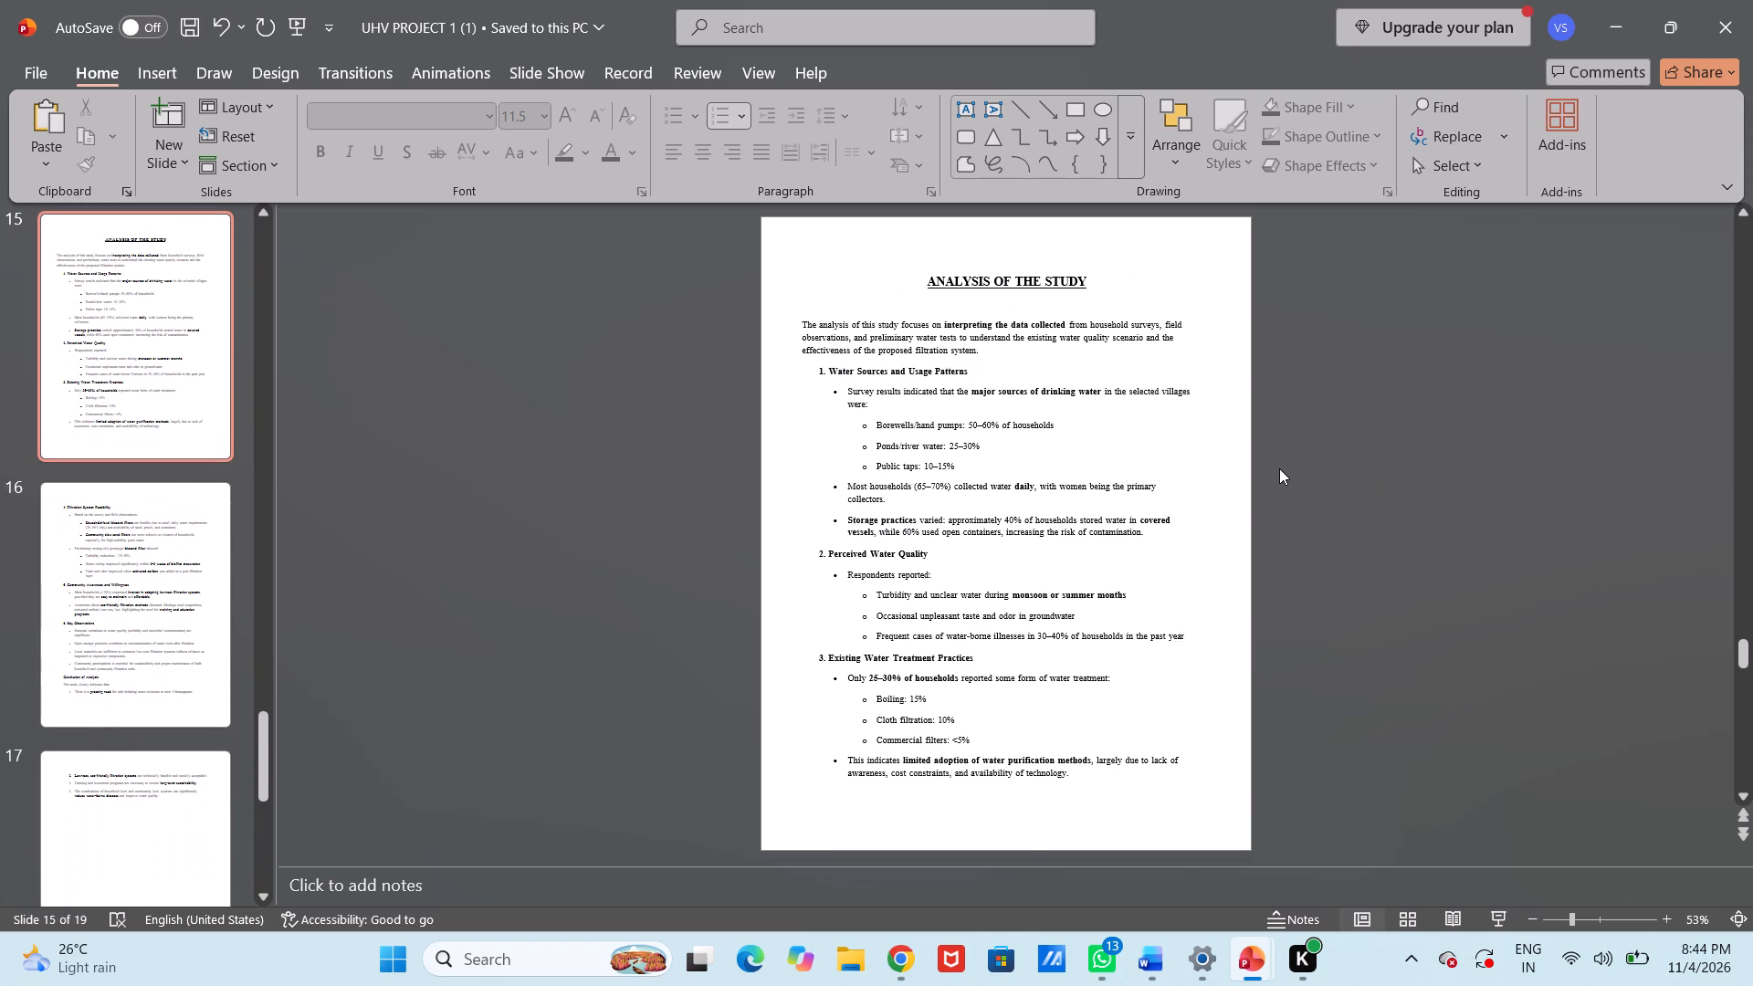
pyautogui.rightClick(1320, 498)
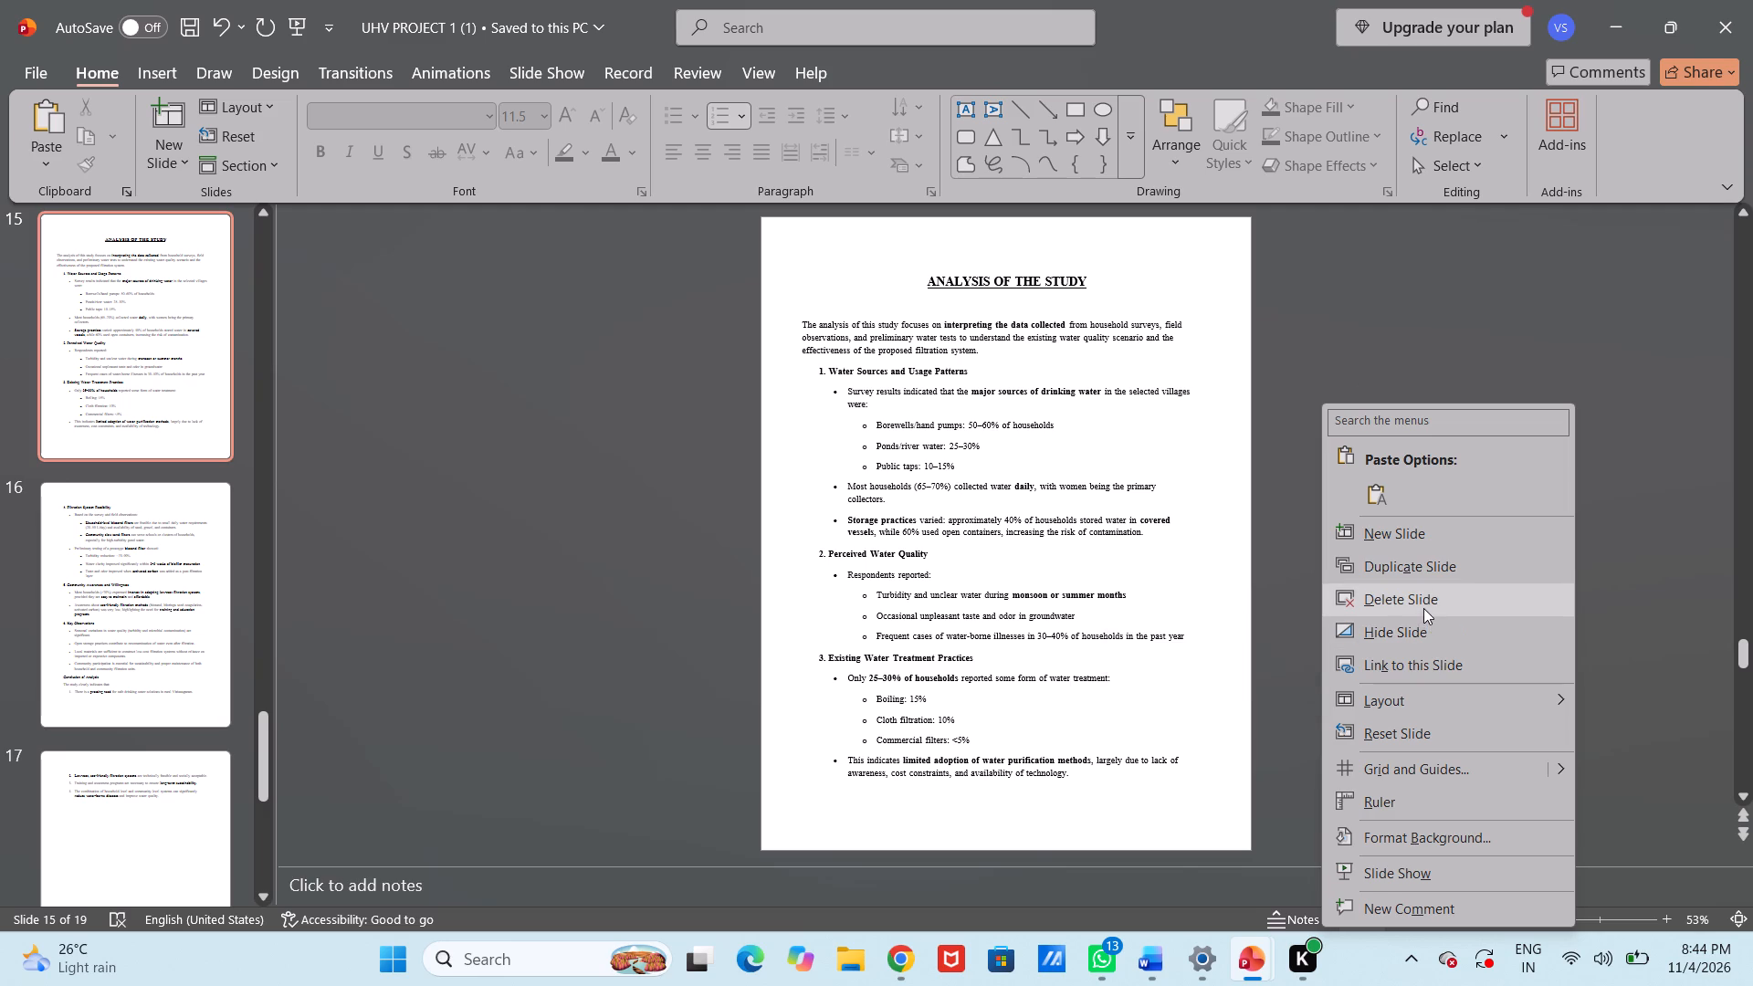
pyautogui.click(1423, 608)
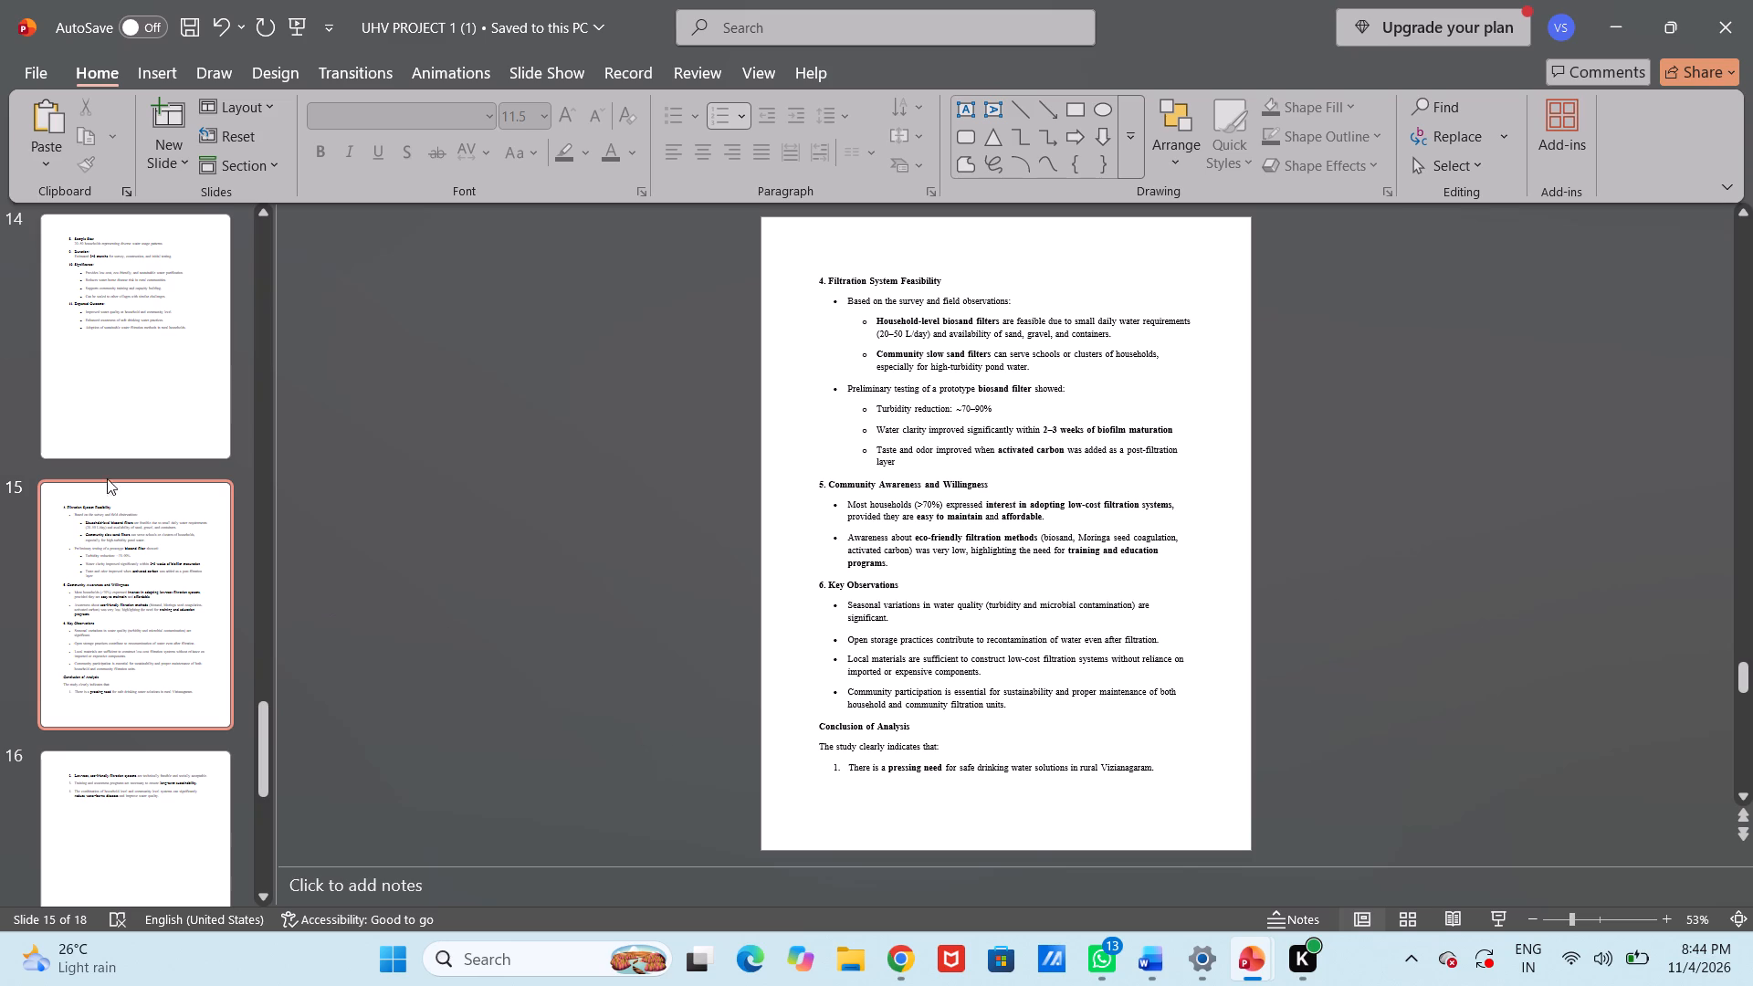
# Delete the Facts of the Study slide, slide 13, and its continuation slide with the expected outcomes.
pyautogui.scroll(1, 62, 330)
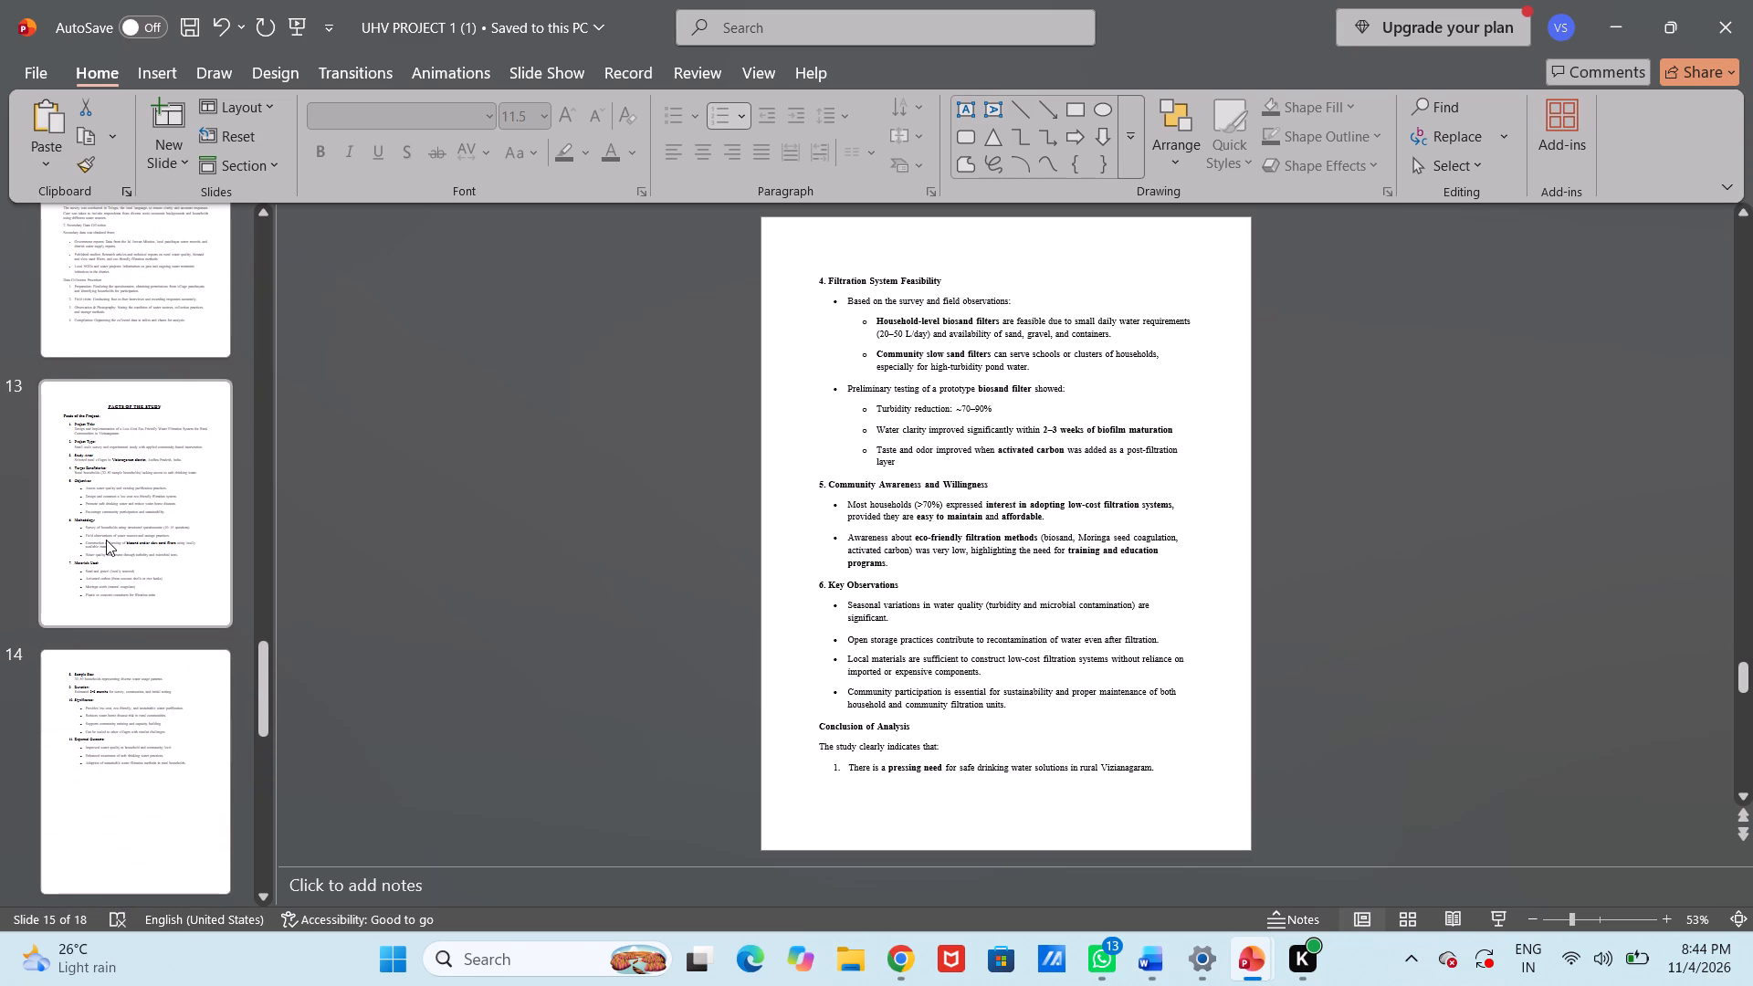
pyautogui.click(106, 540)
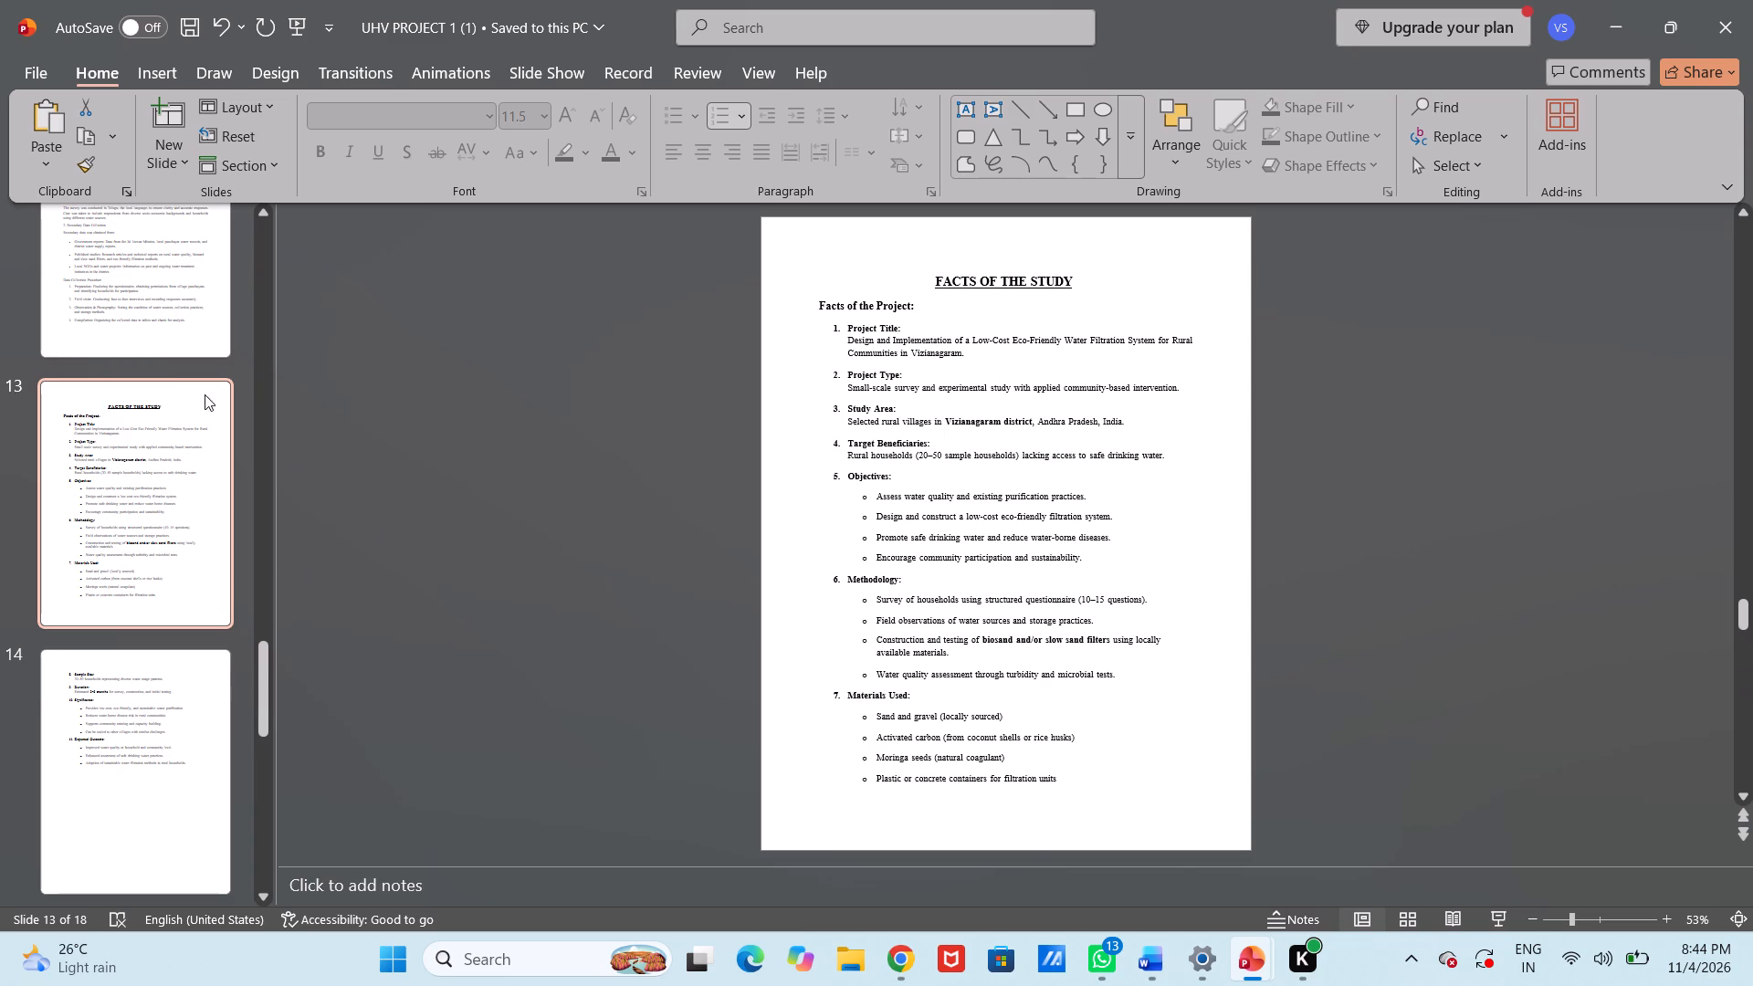
pyautogui.scroll(1, 158, 365)
pyautogui.scroll(-1, 111, 755)
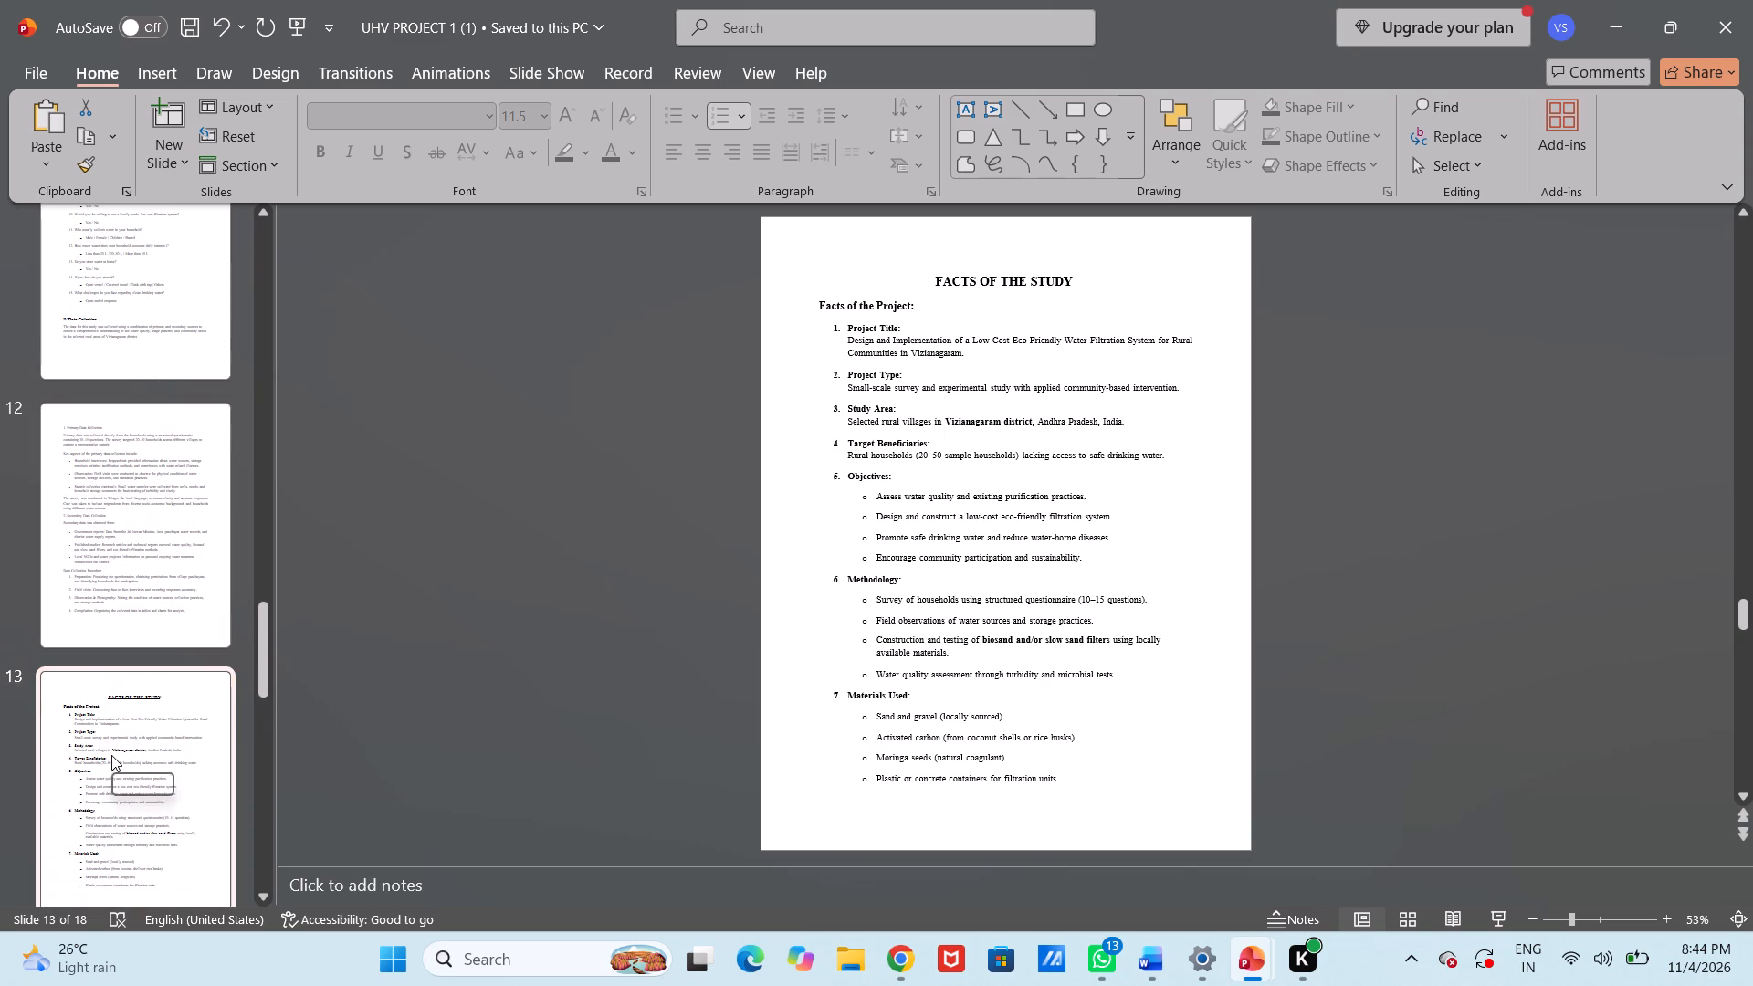
pyautogui.scroll(-1, 111, 755)
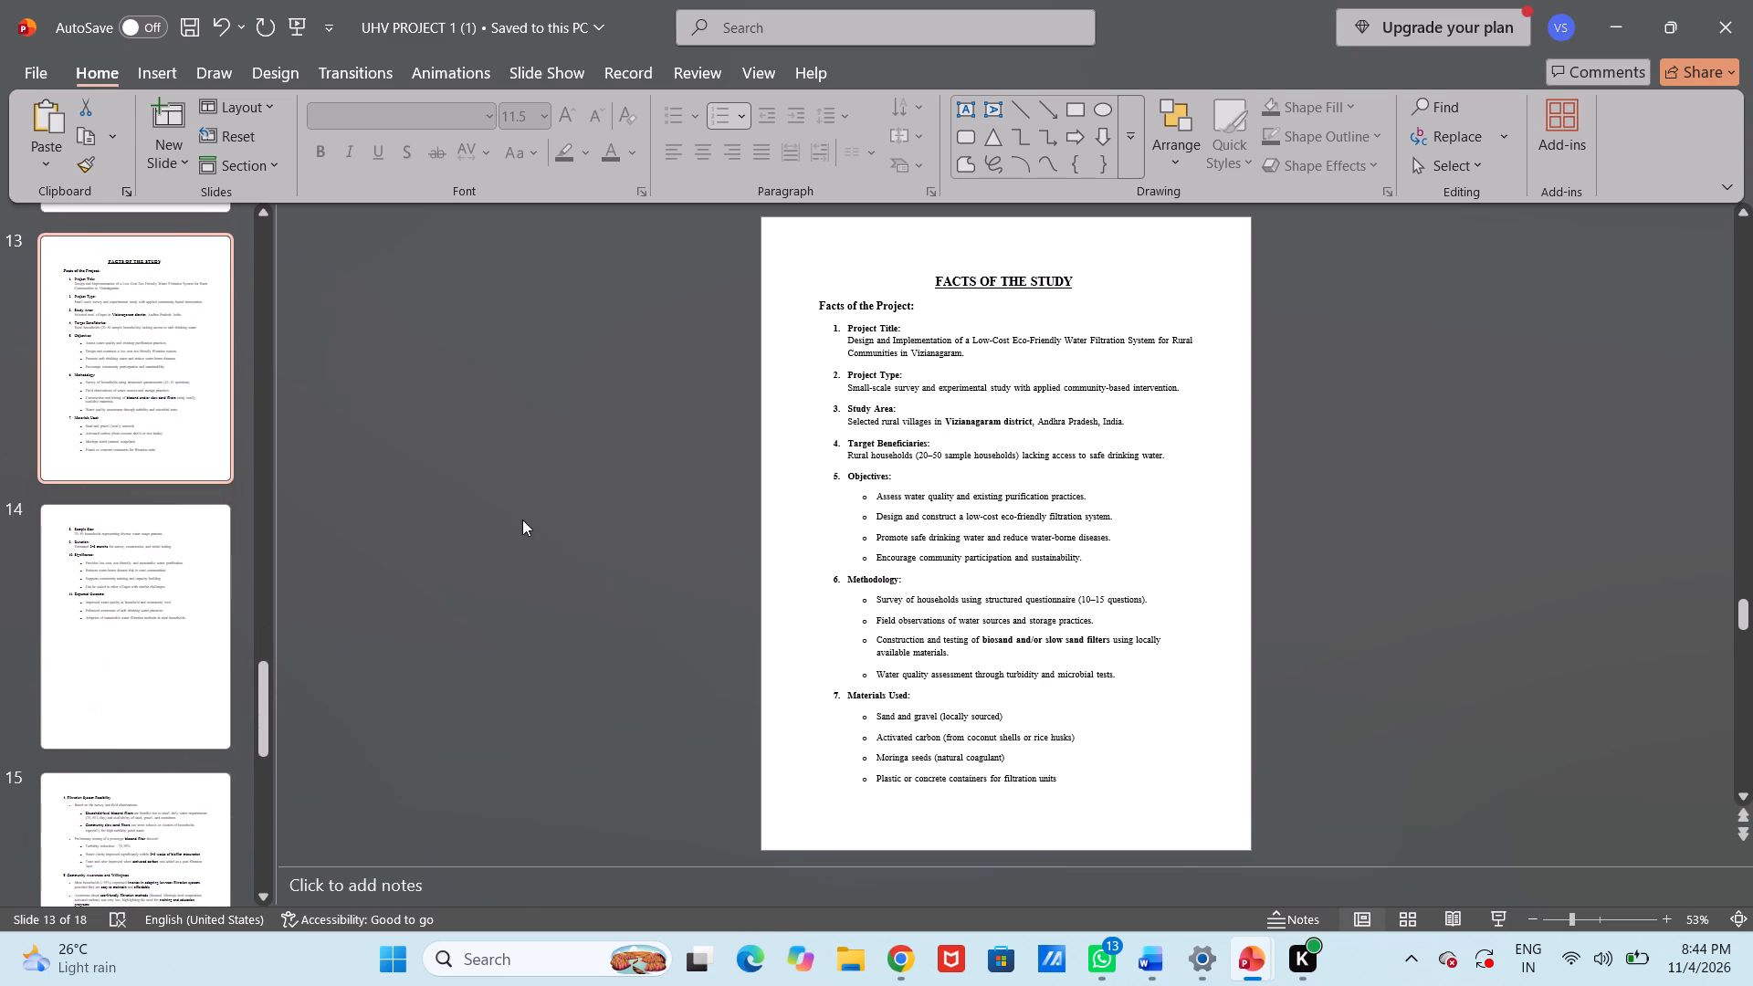
pyautogui.rightClick(522, 519)
pyautogui.click(613, 587)
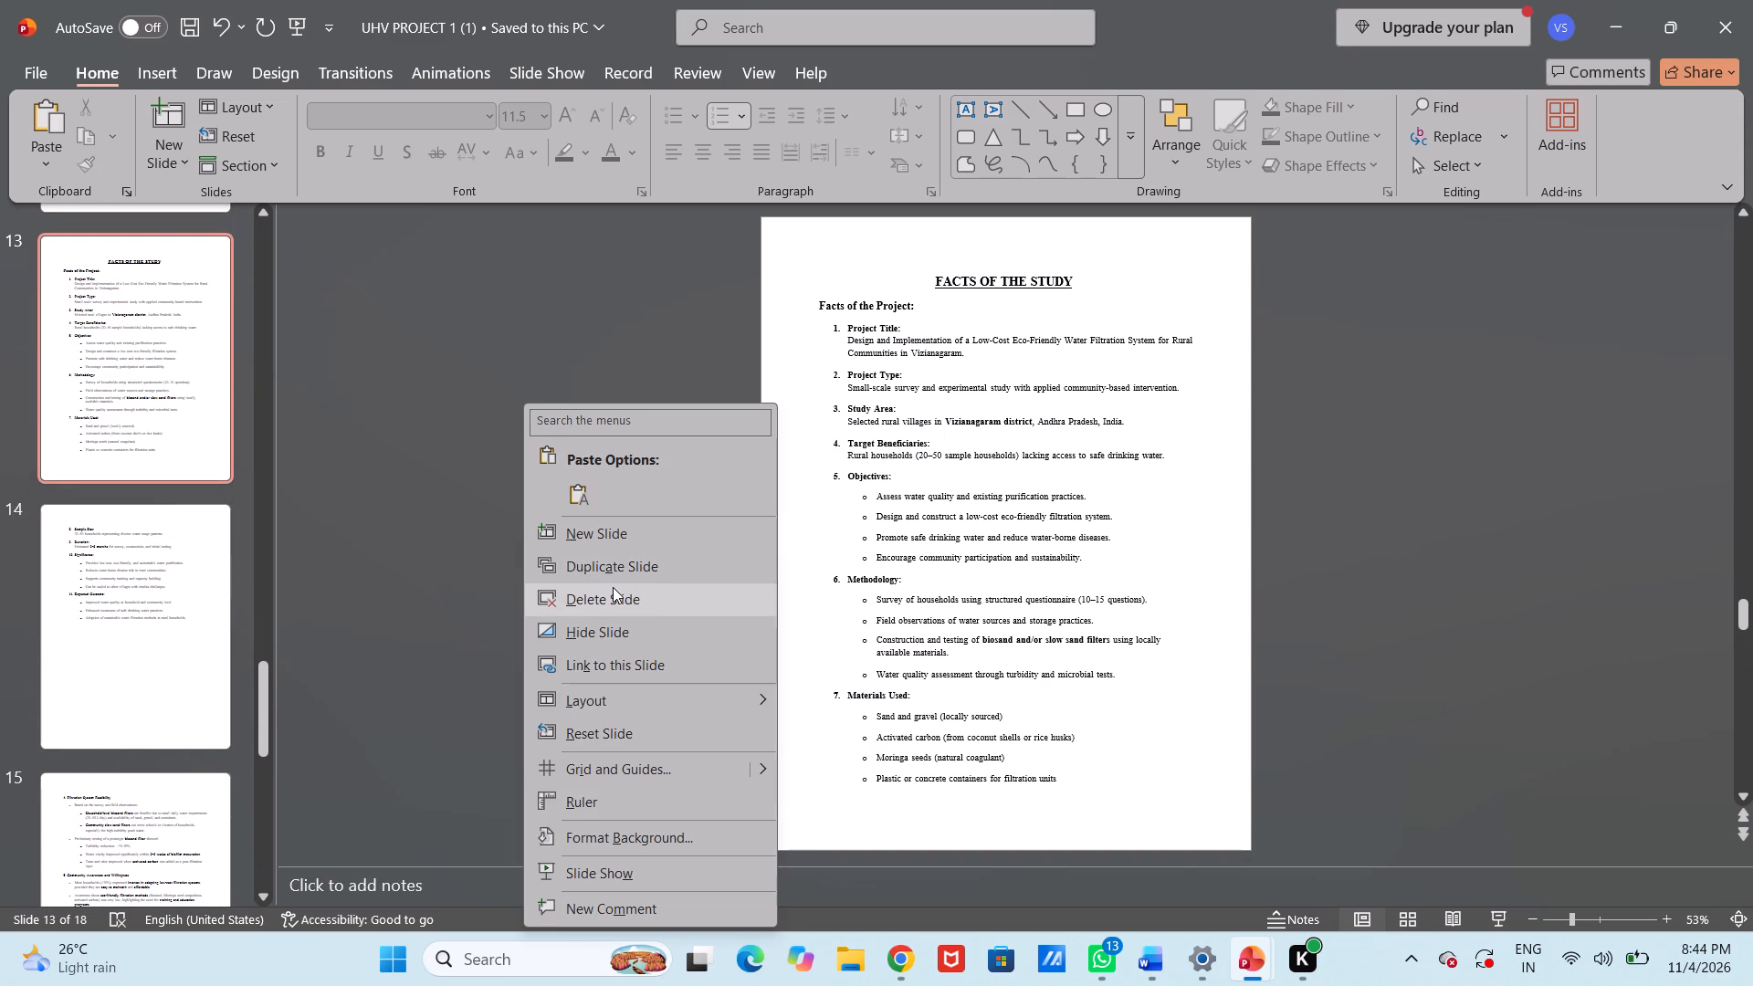
pyautogui.rightClick(613, 587)
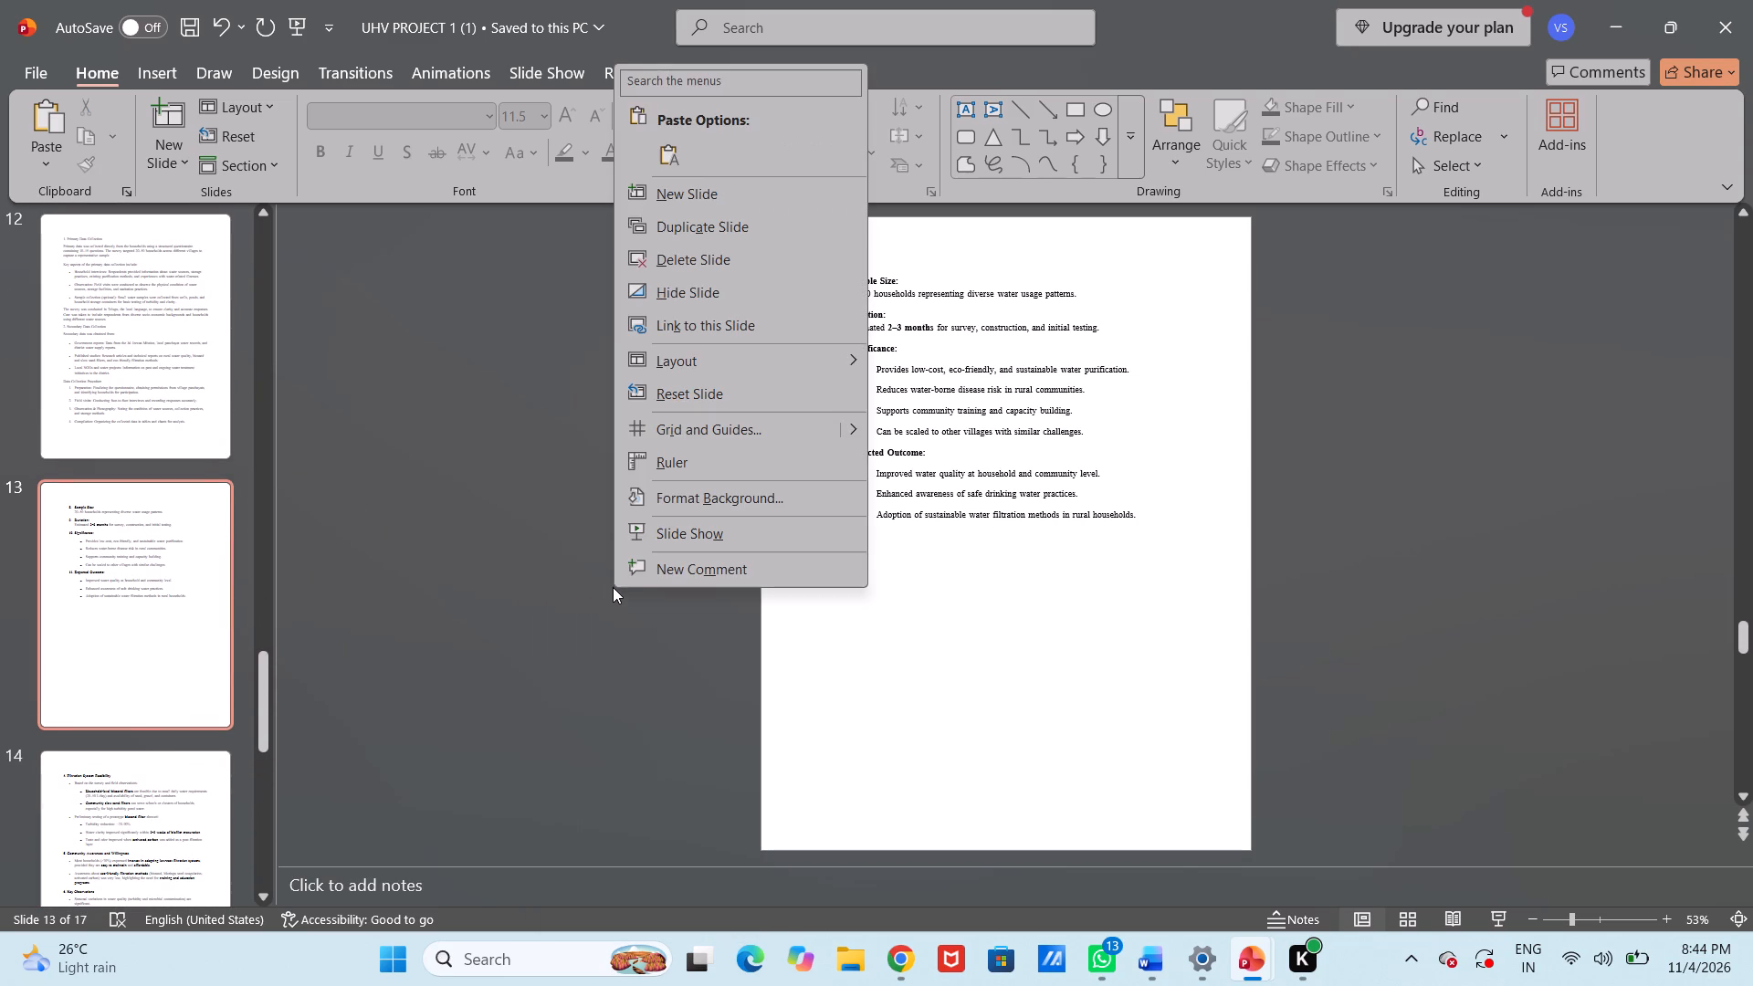
pyautogui.click(685, 265)
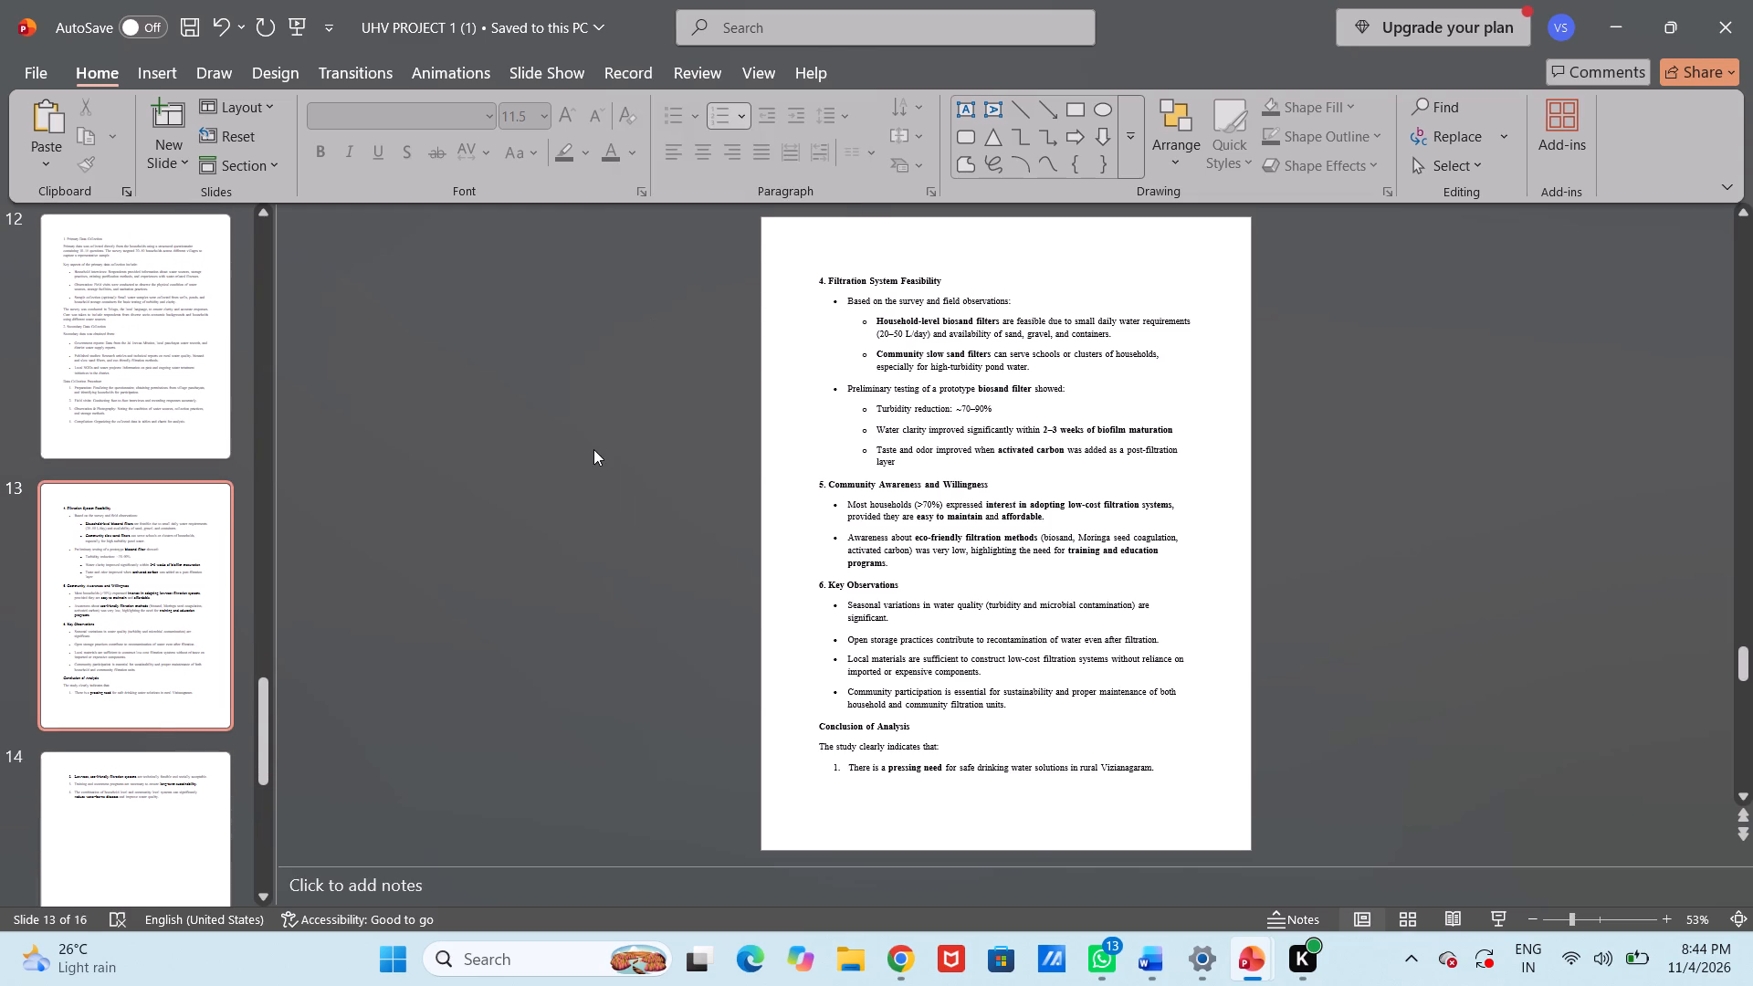
# Delete the two leftover analysis slides, starting with Filtration System Feasibility, just before the Conclusion slide.
pyautogui.rightClick(593, 449)
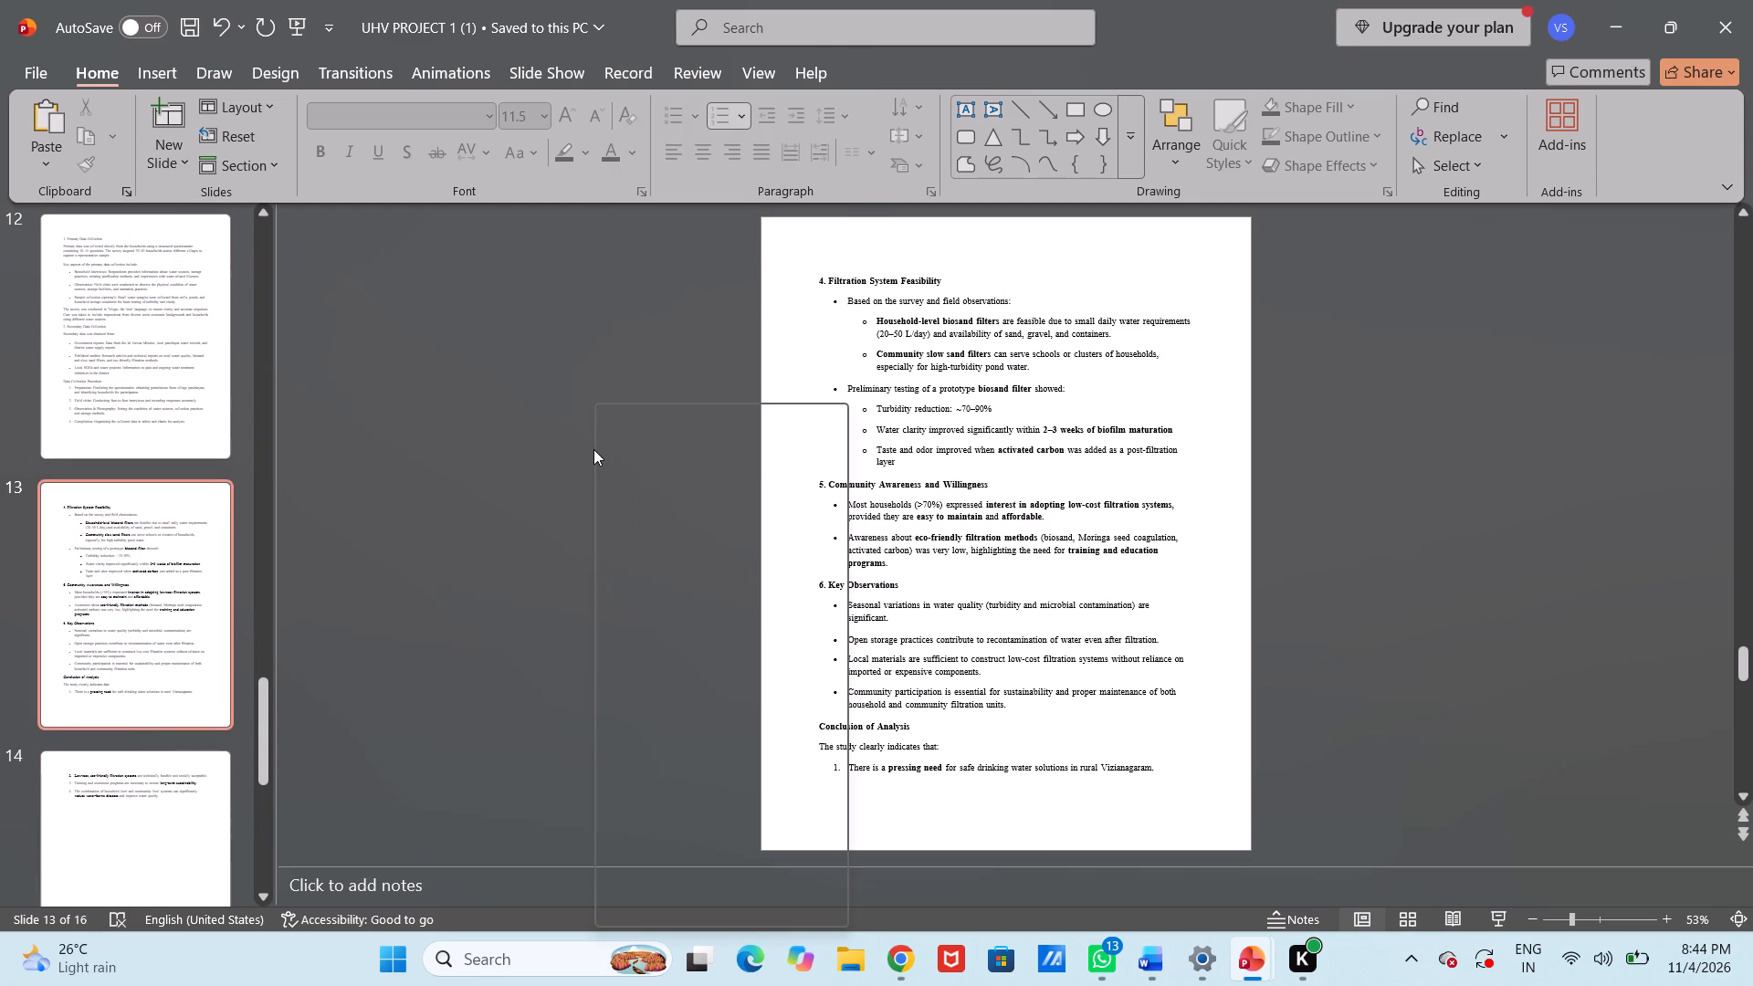
pyautogui.click(643, 609)
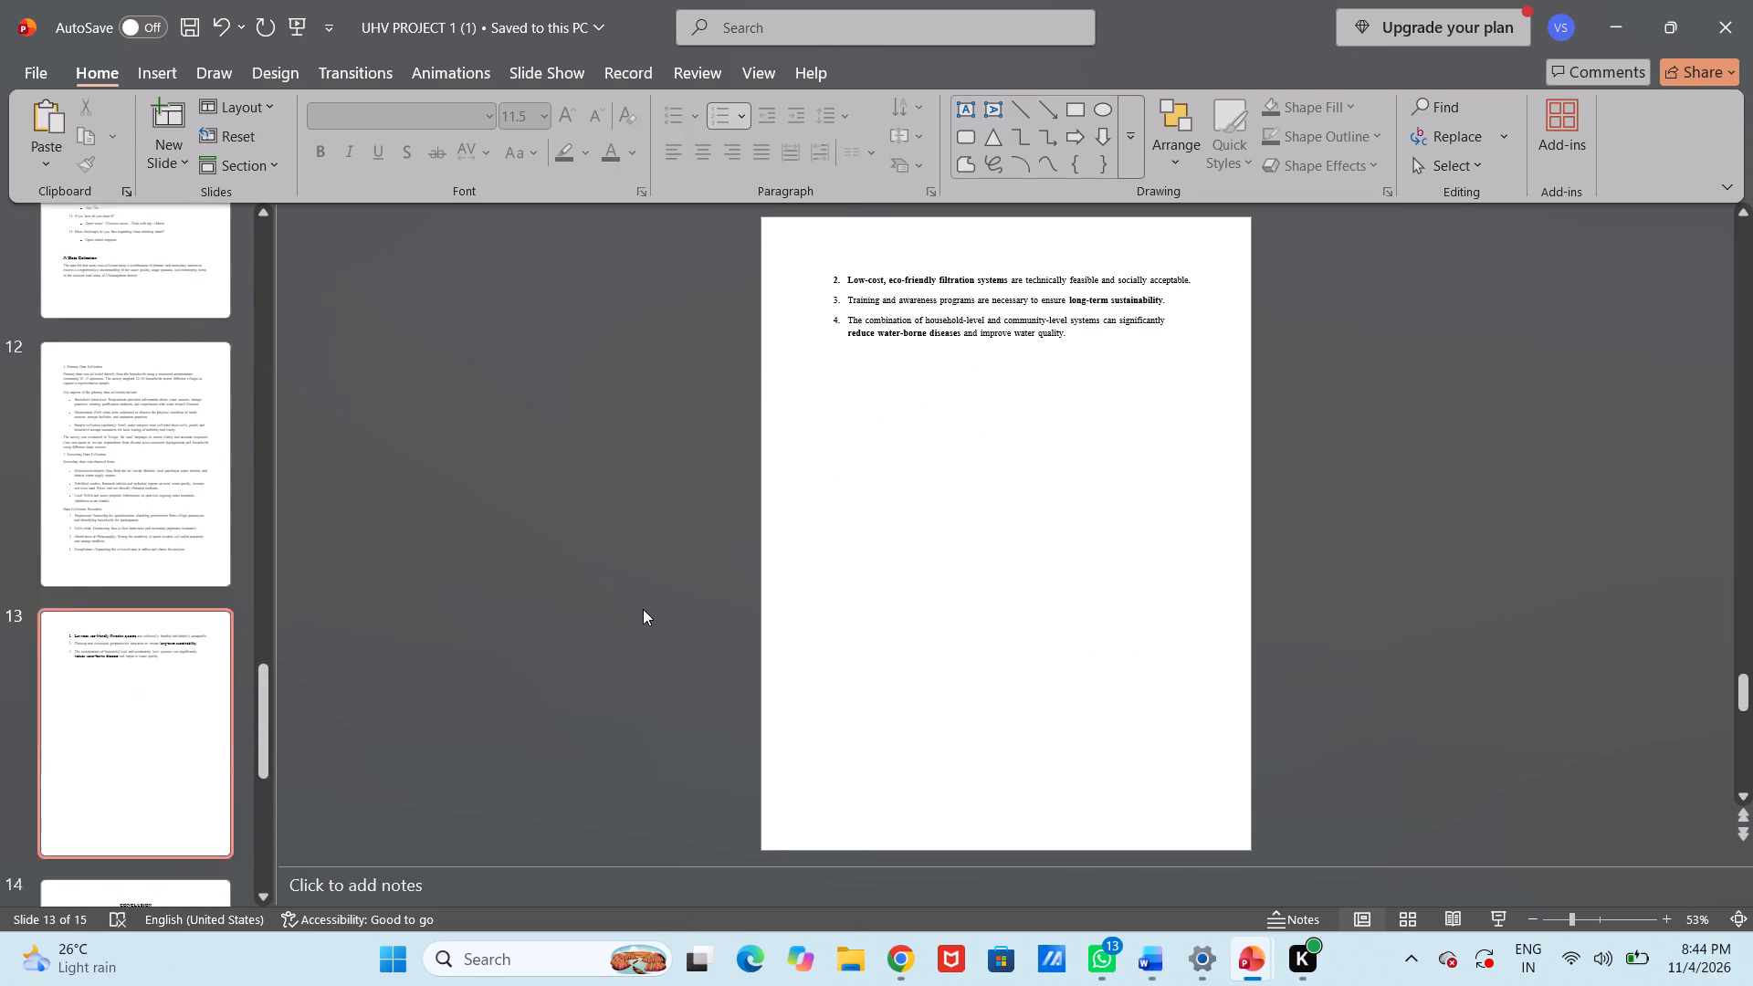
pyautogui.rightClick(643, 609)
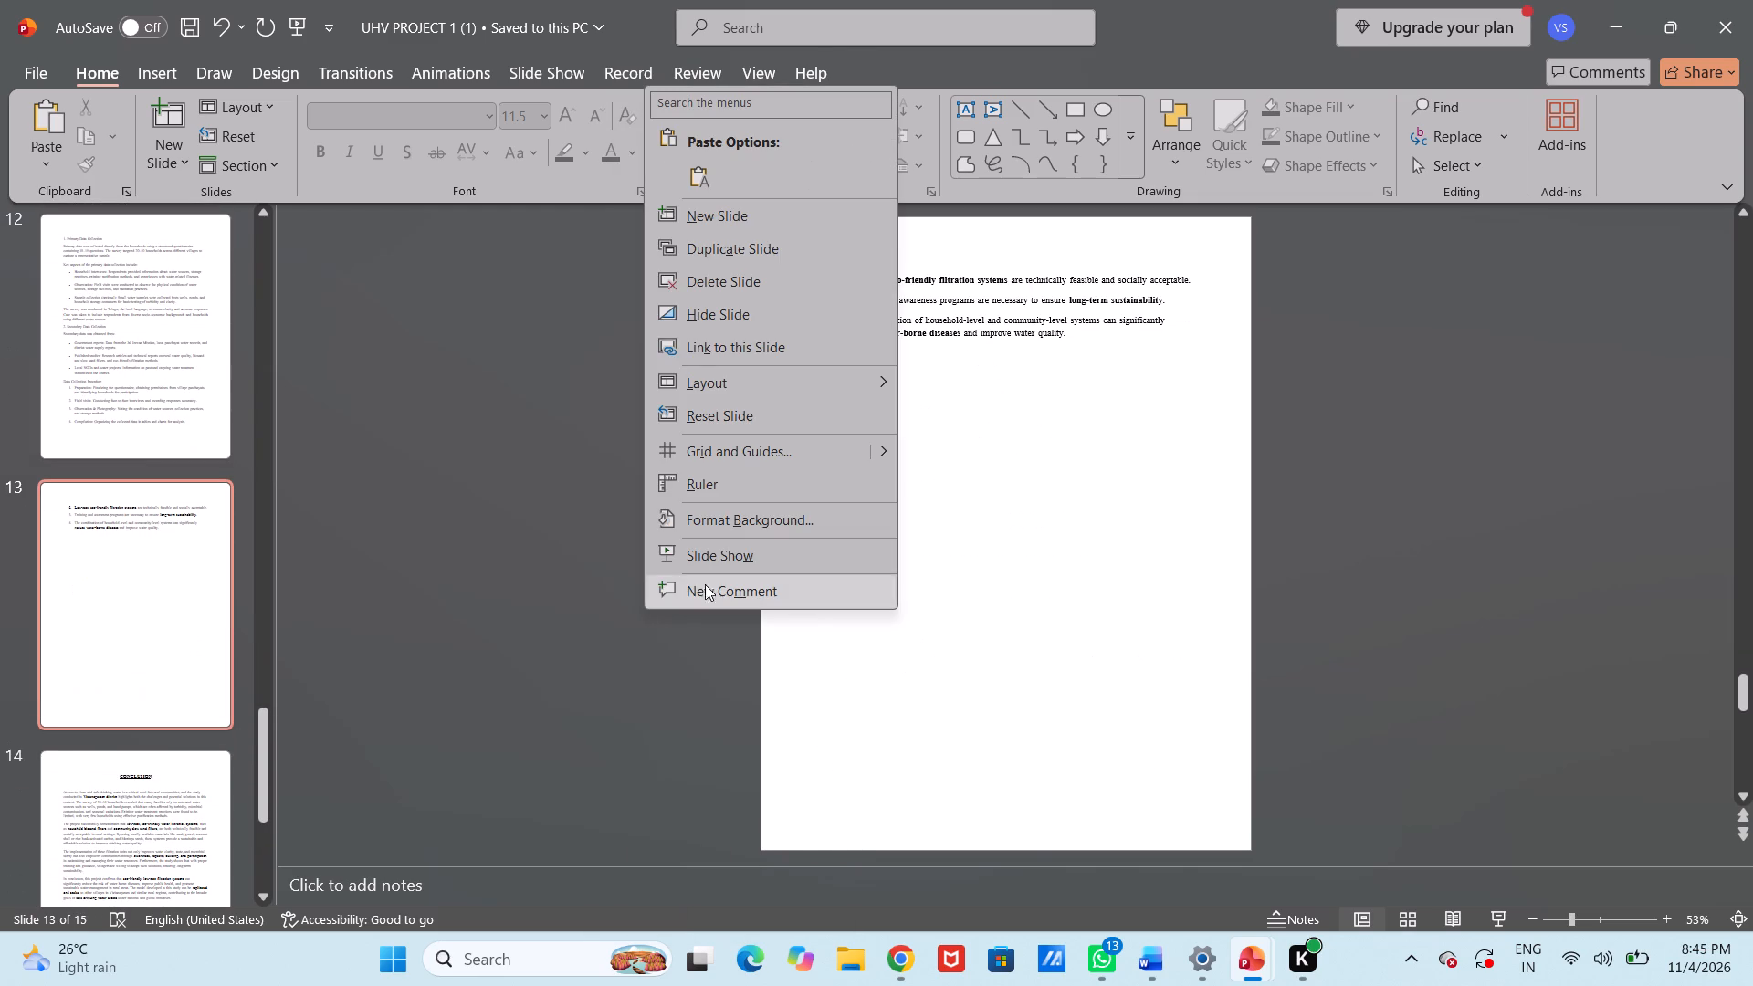
pyautogui.click(735, 274)
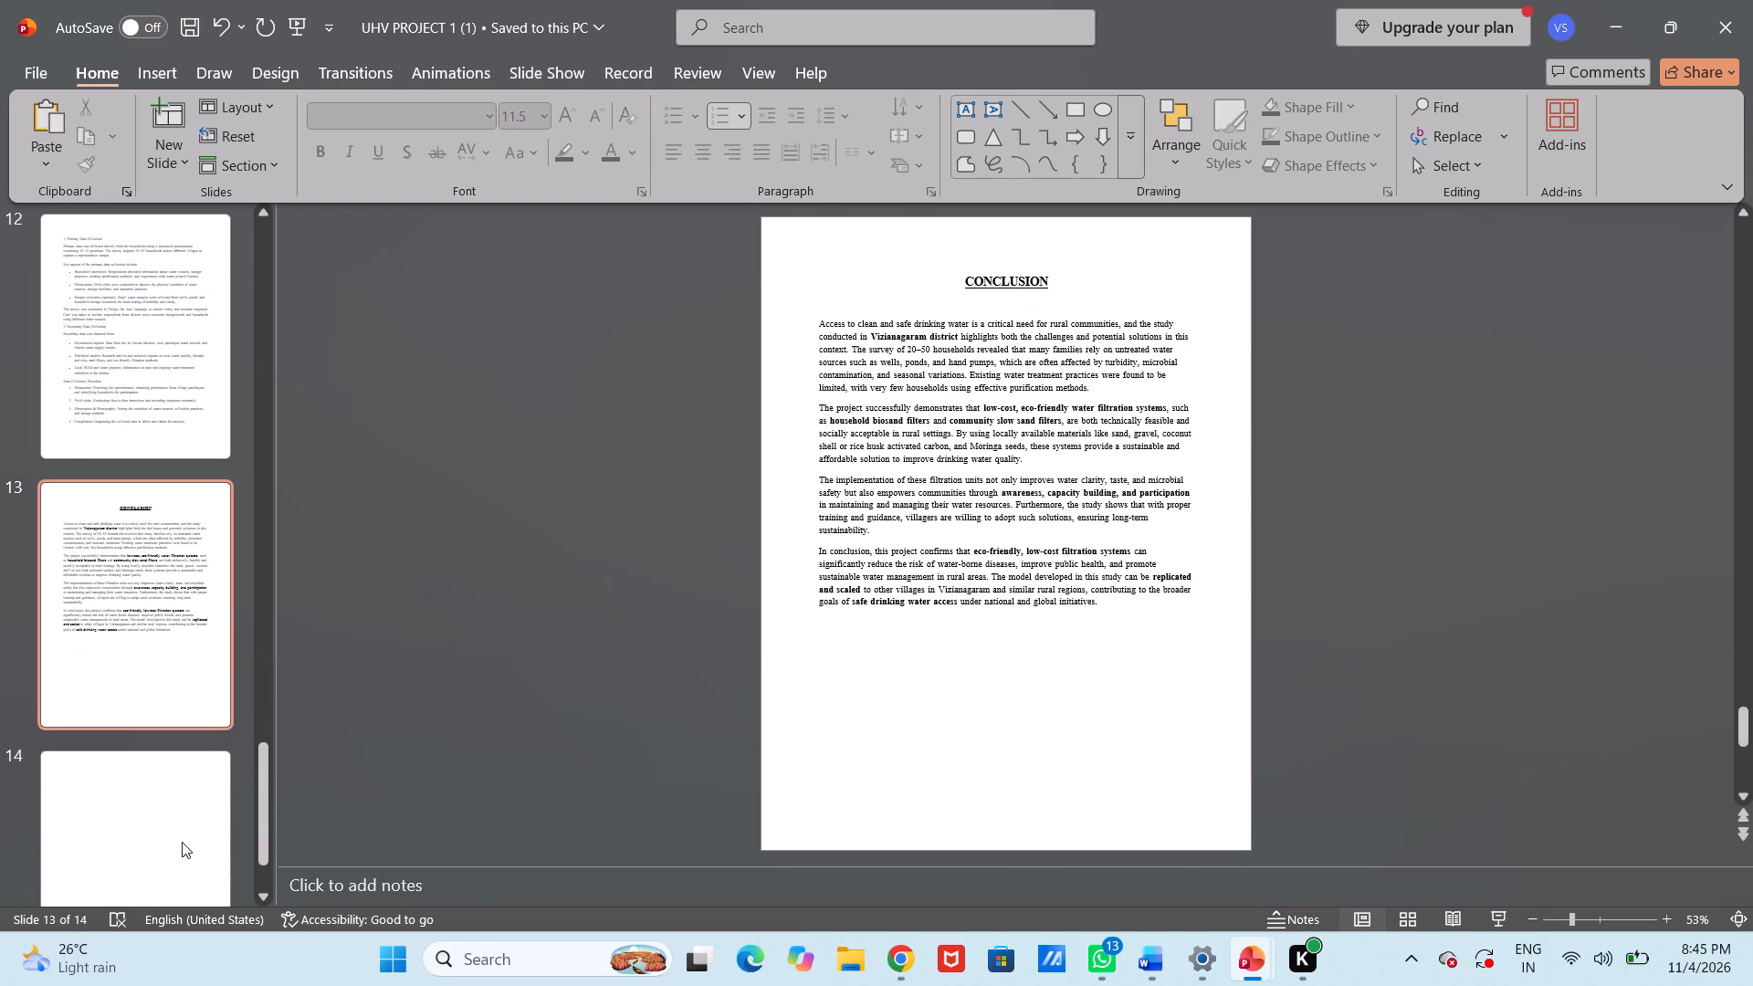
# Review slides 8 to 12, from Significance of the Study to the data collection pages, for remaining water-filtration content.
pyautogui.scroll(1, 130, 510)
pyautogui.click(126, 603)
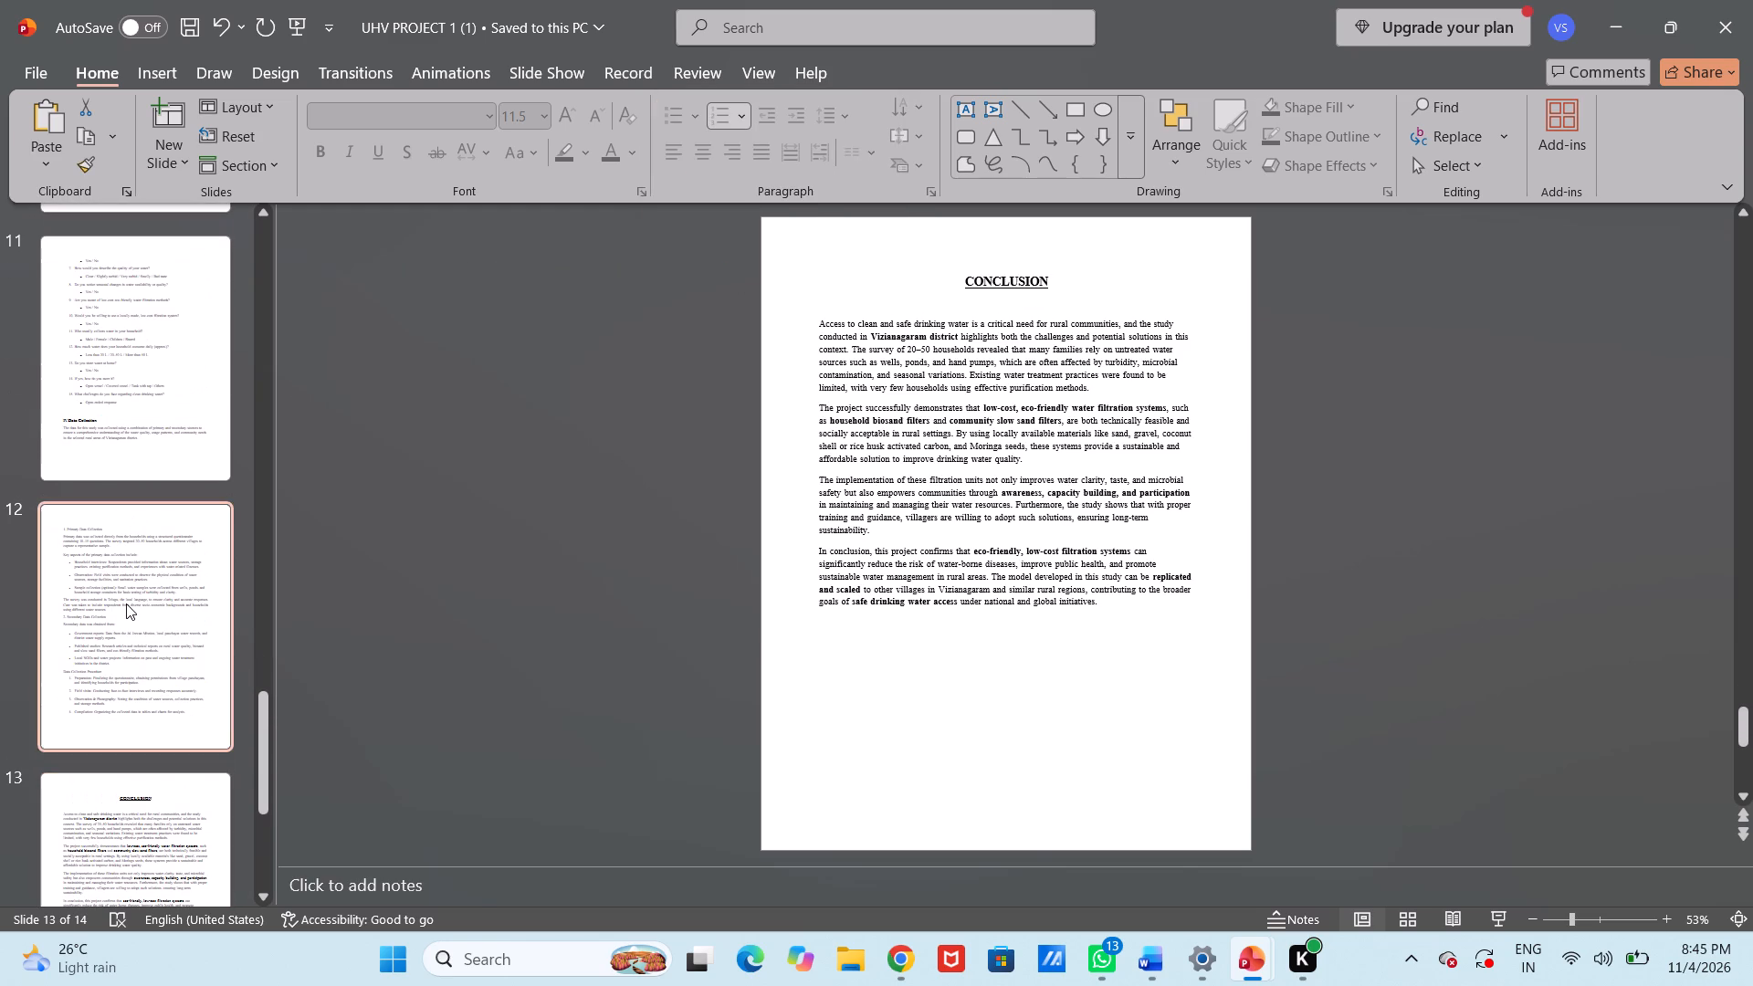
pyautogui.click(100, 405)
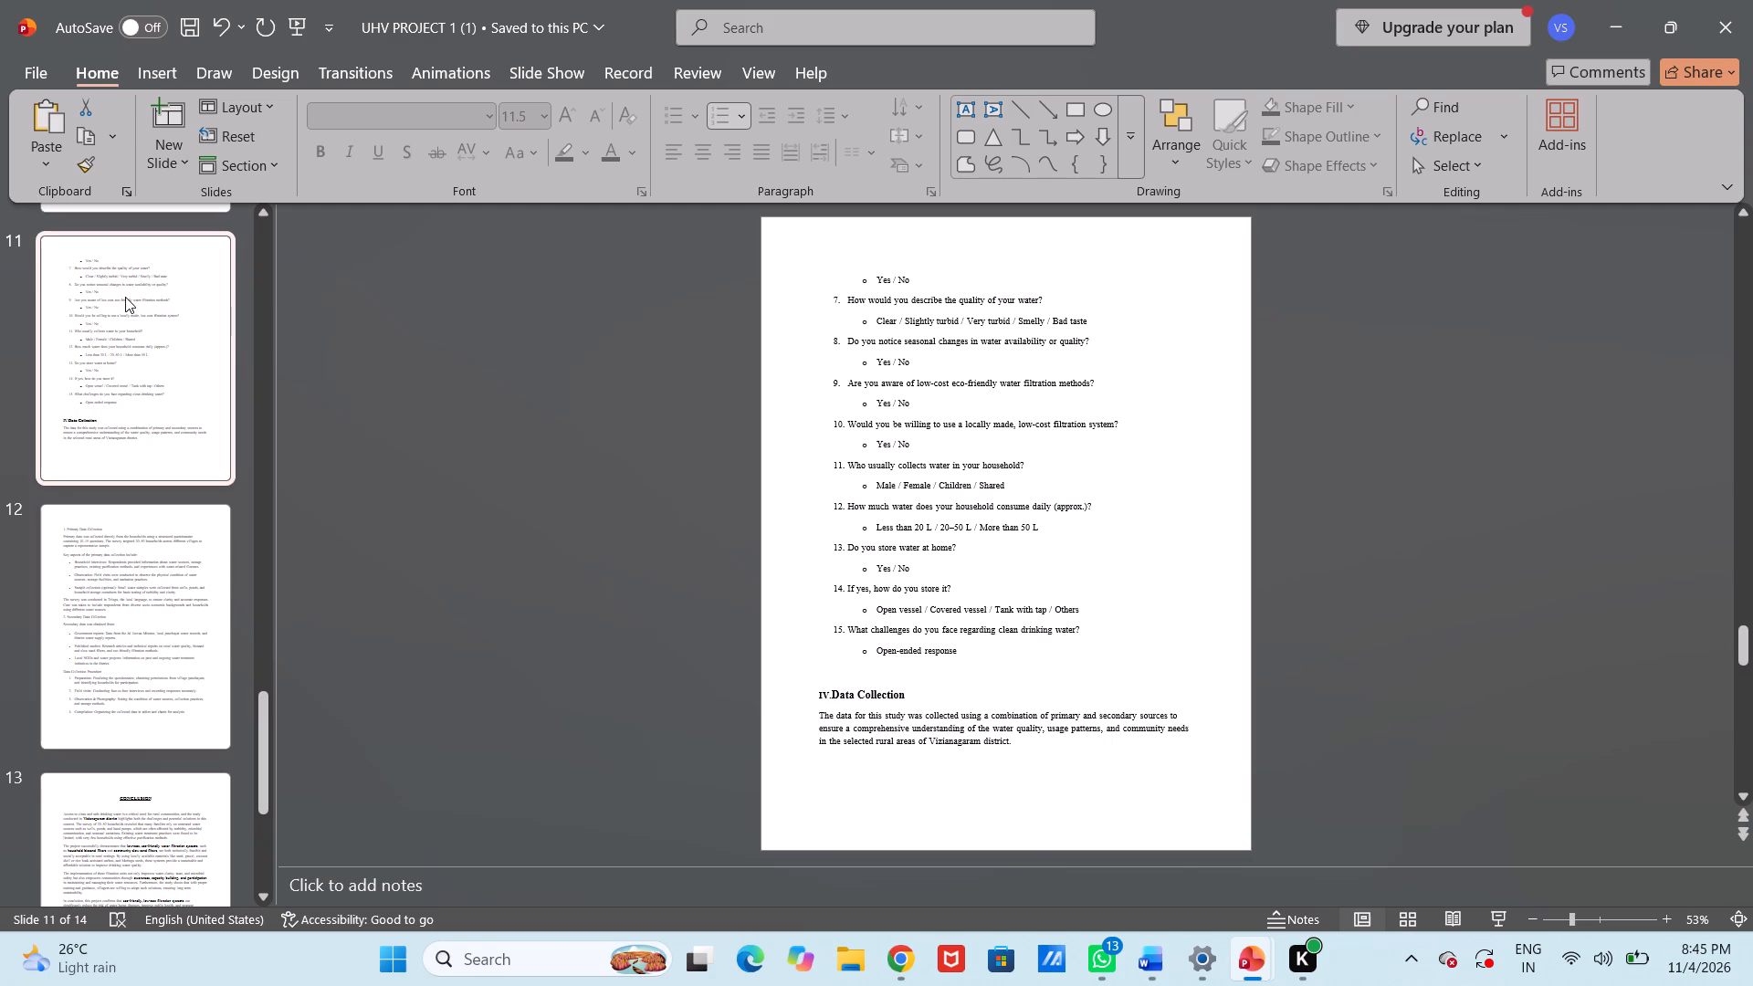
pyautogui.scroll(1, 125, 297)
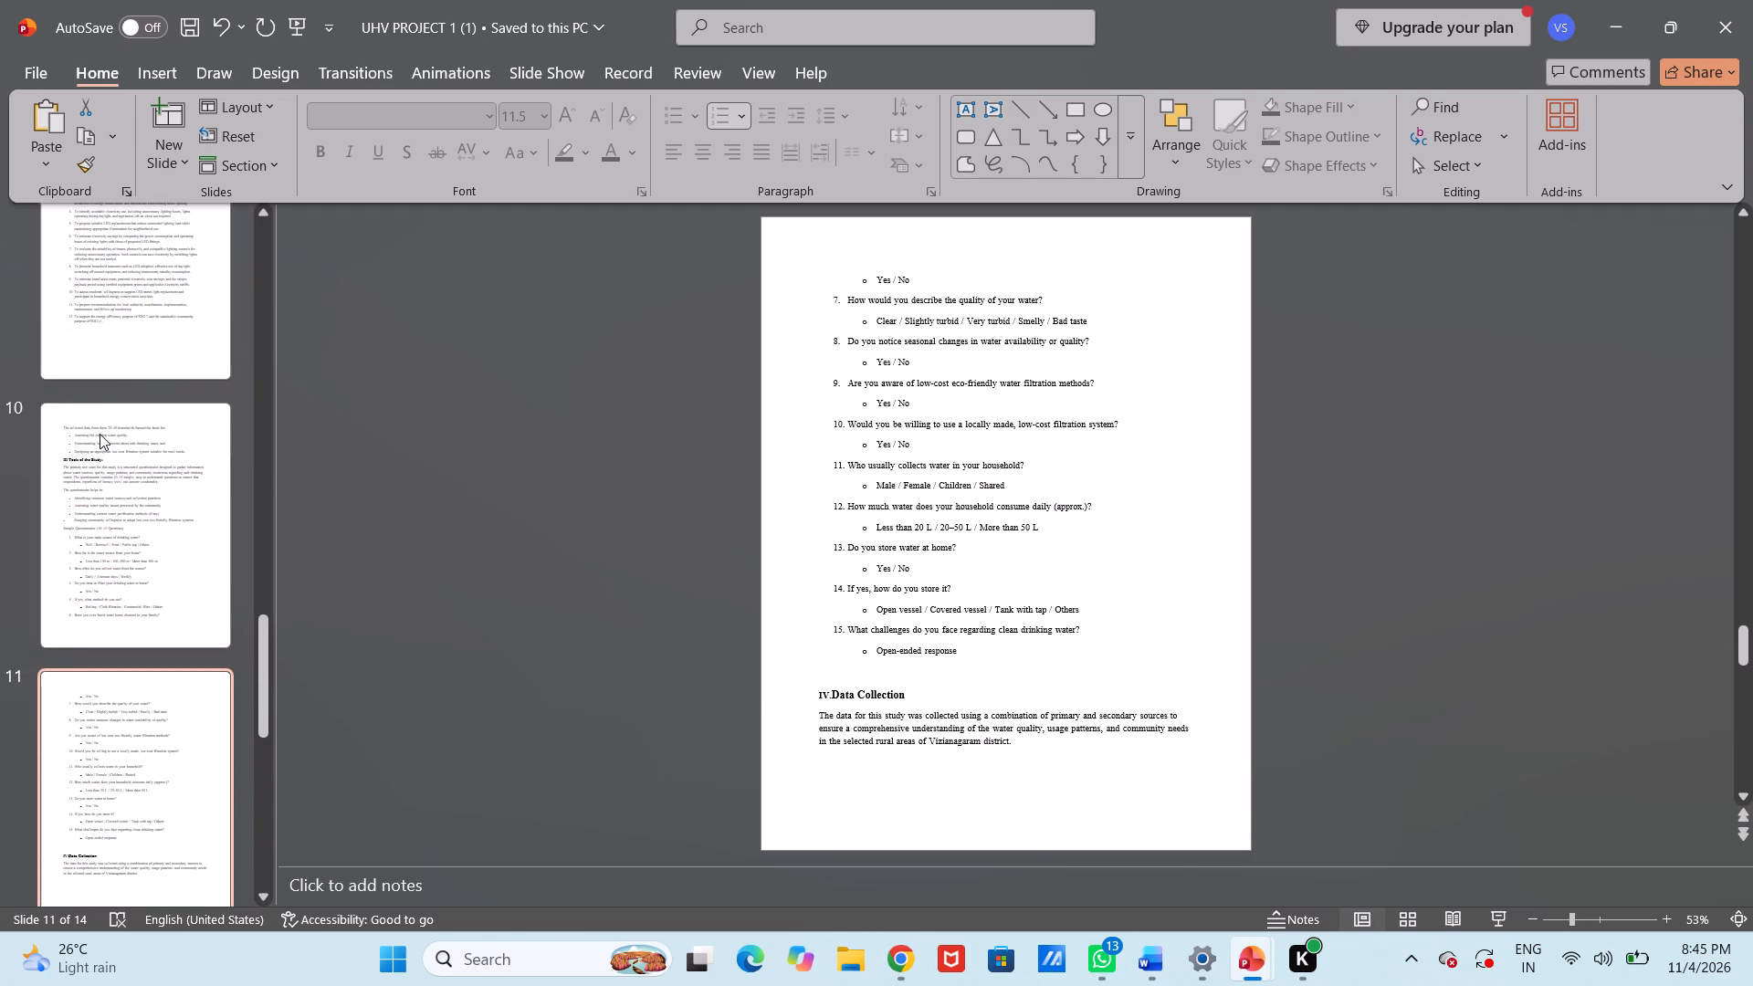
pyautogui.scroll(5, 97, 442)
pyautogui.scroll(-2, 97, 442)
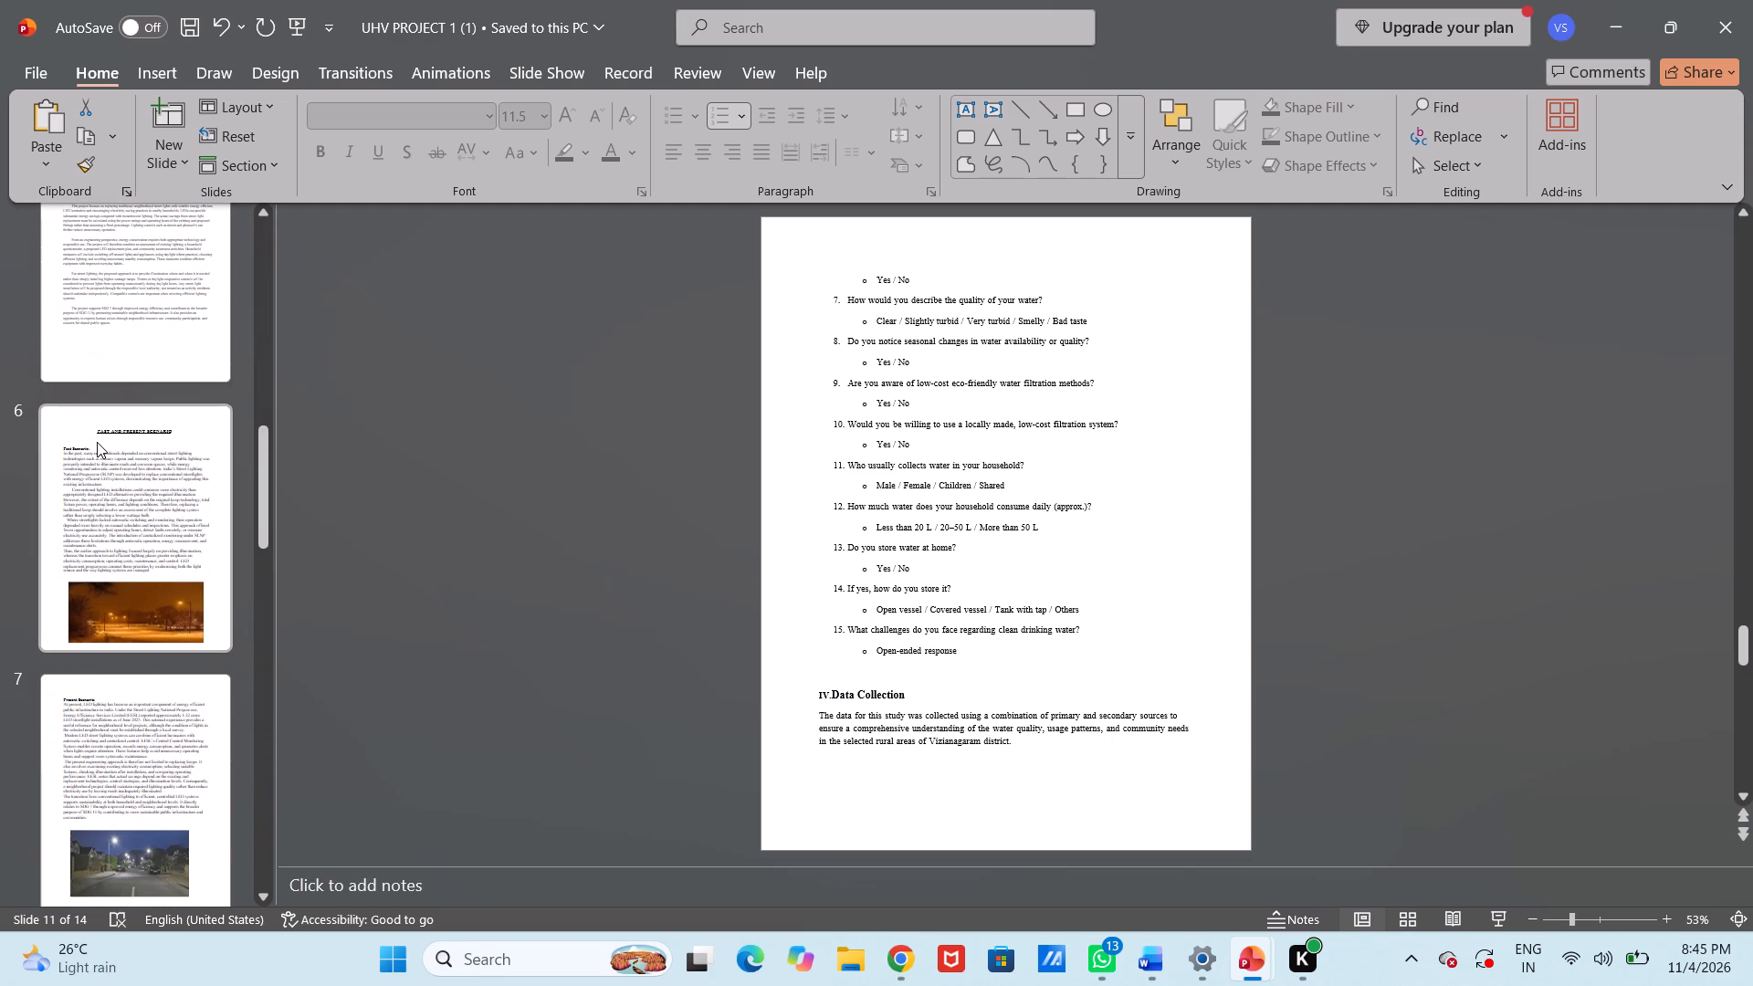
pyautogui.scroll(-3, 97, 442)
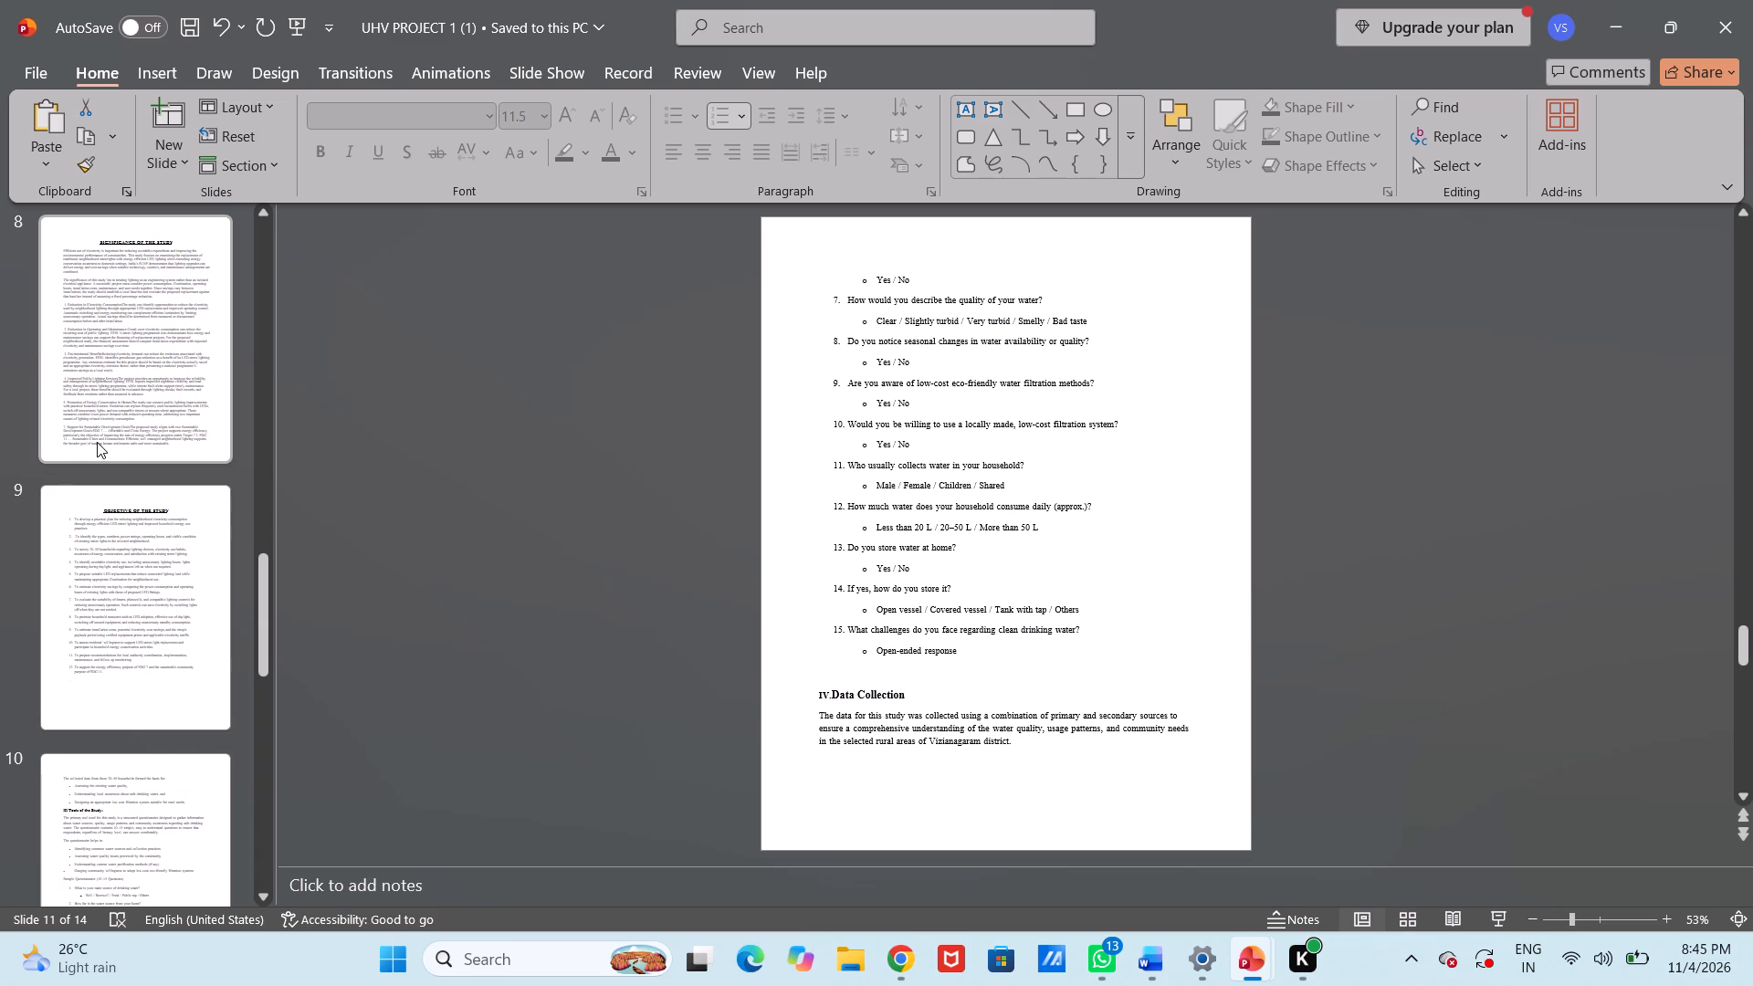
pyautogui.click(107, 336)
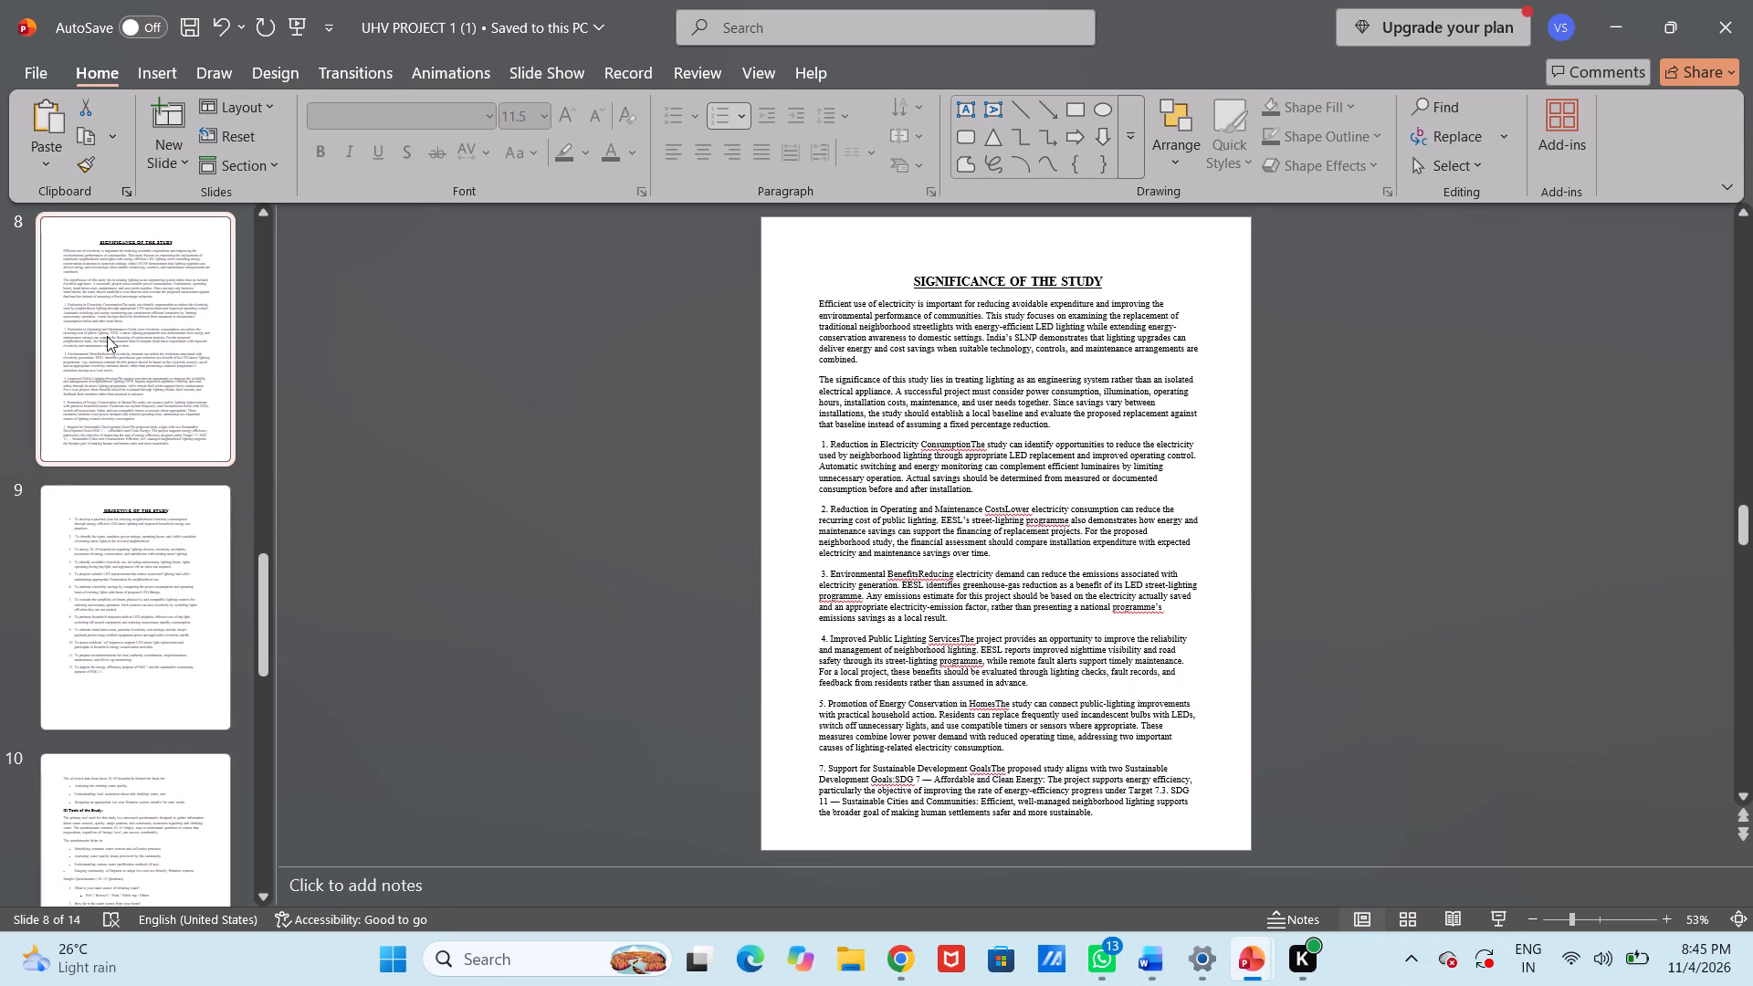
pyautogui.click(118, 583)
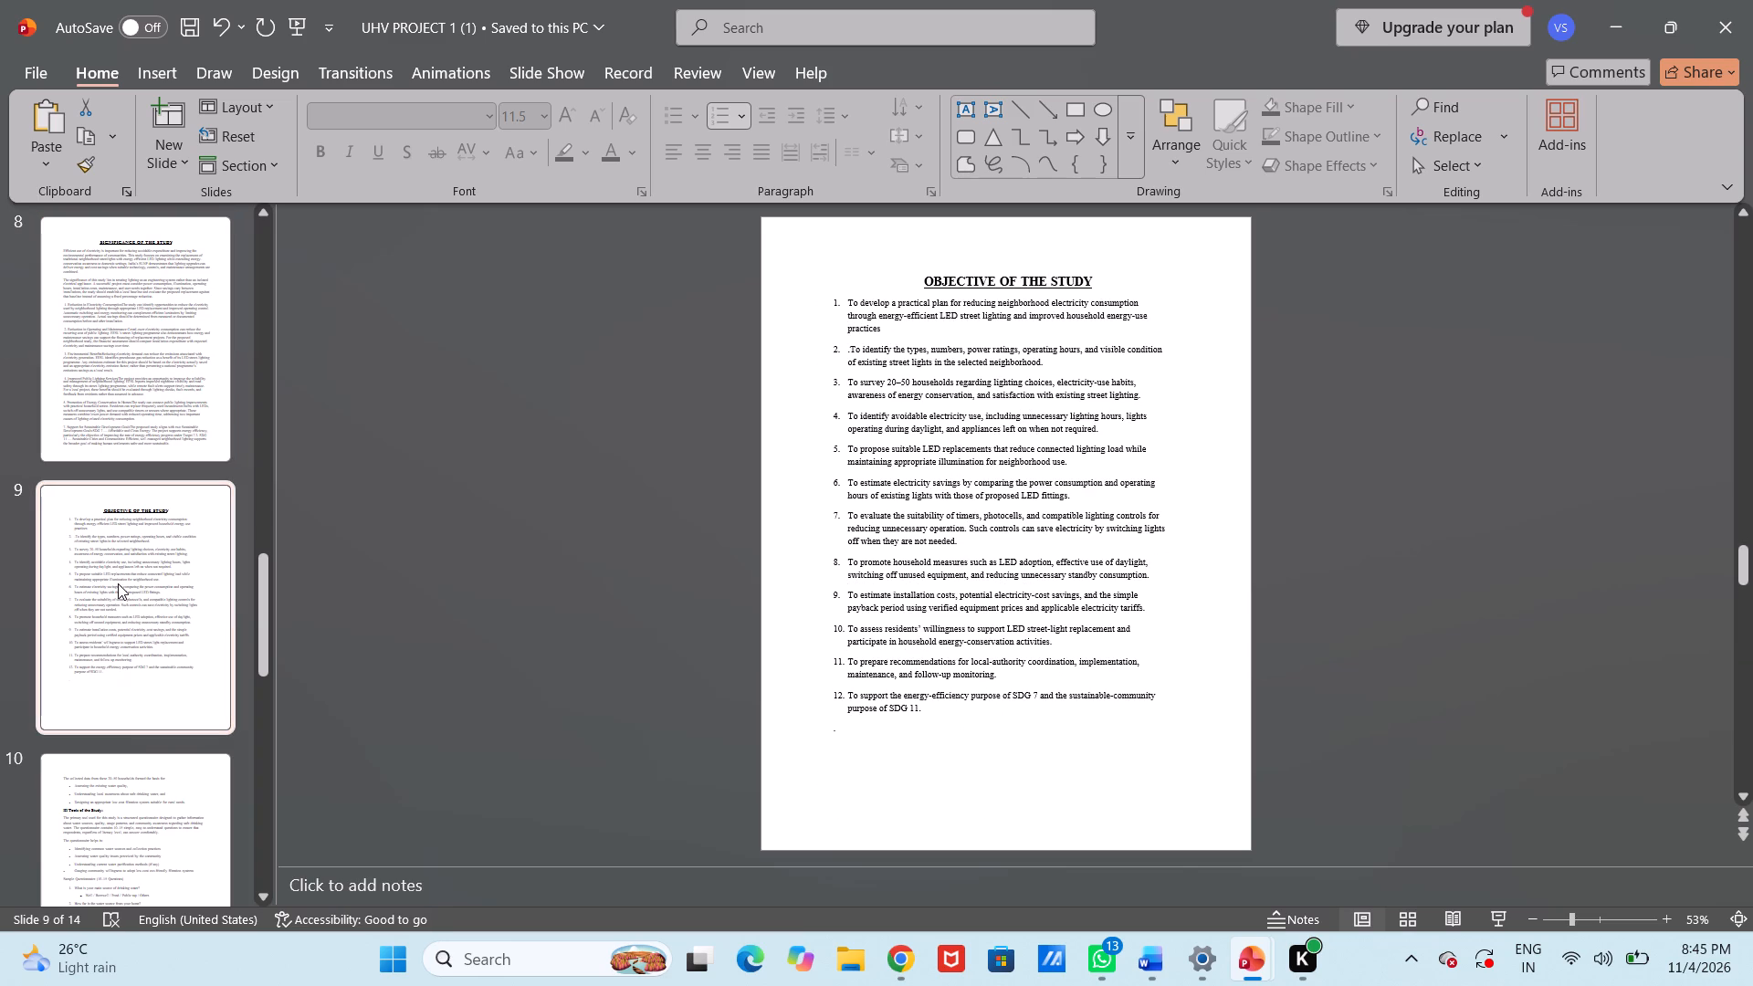
pyautogui.scroll(-2, 118, 583)
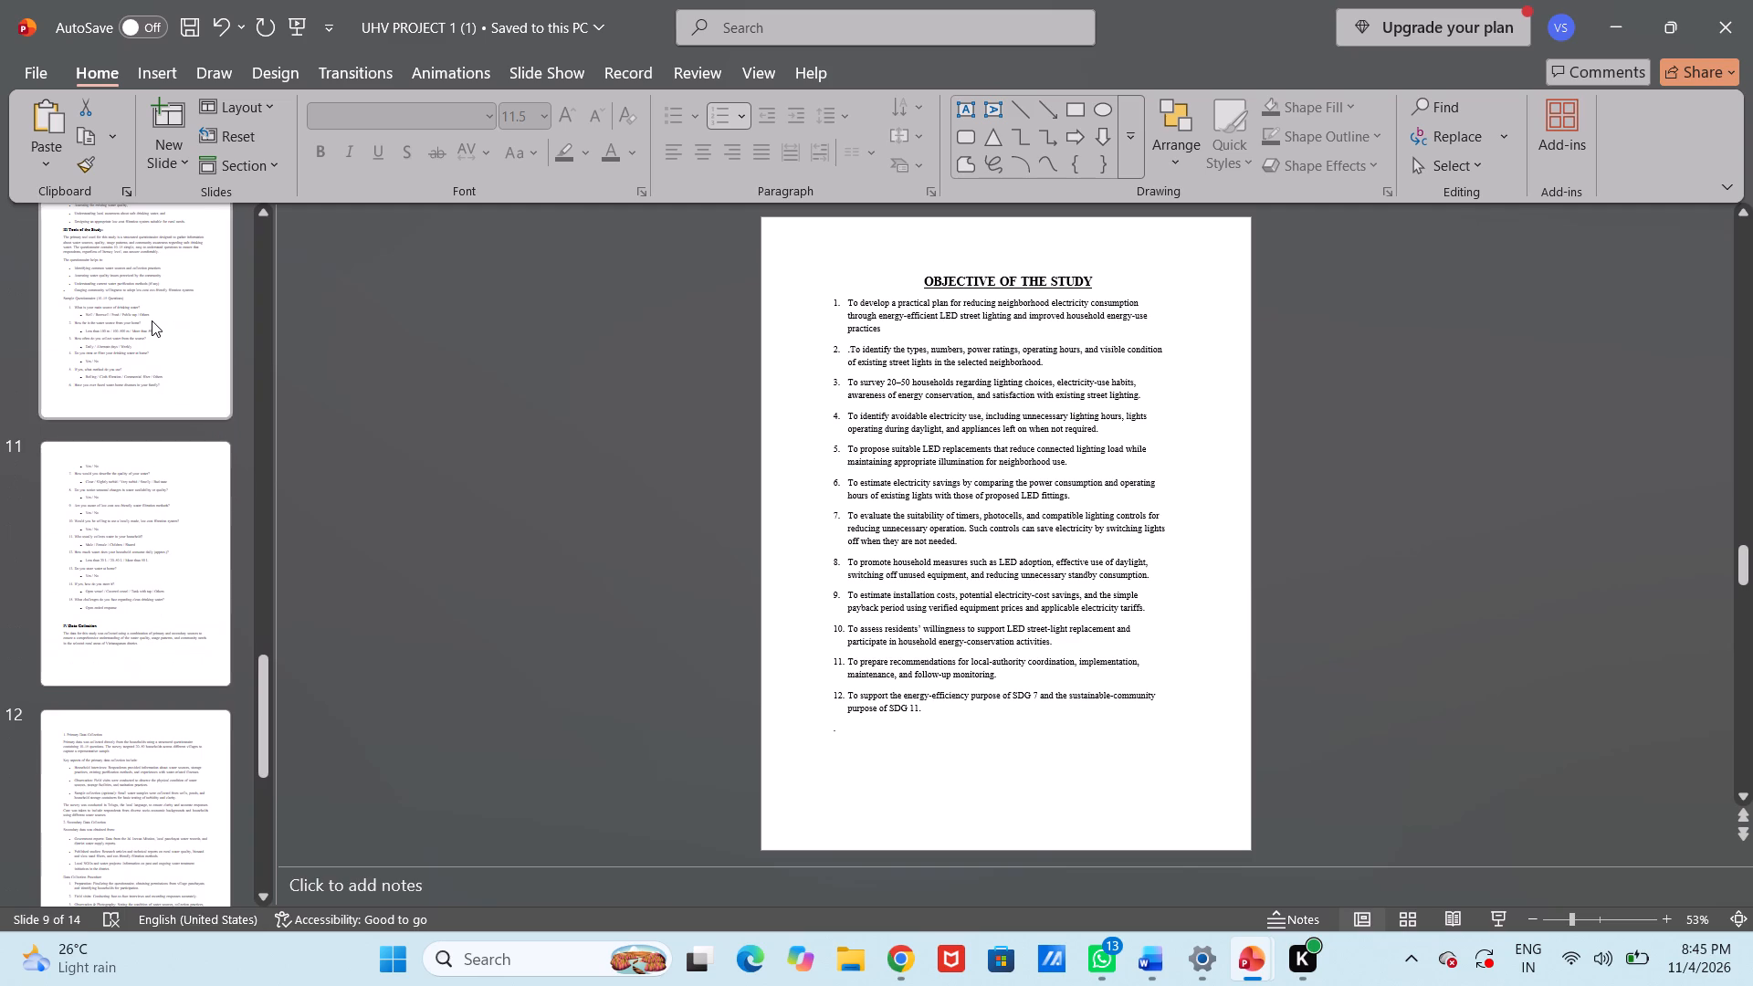
pyautogui.click(152, 320)
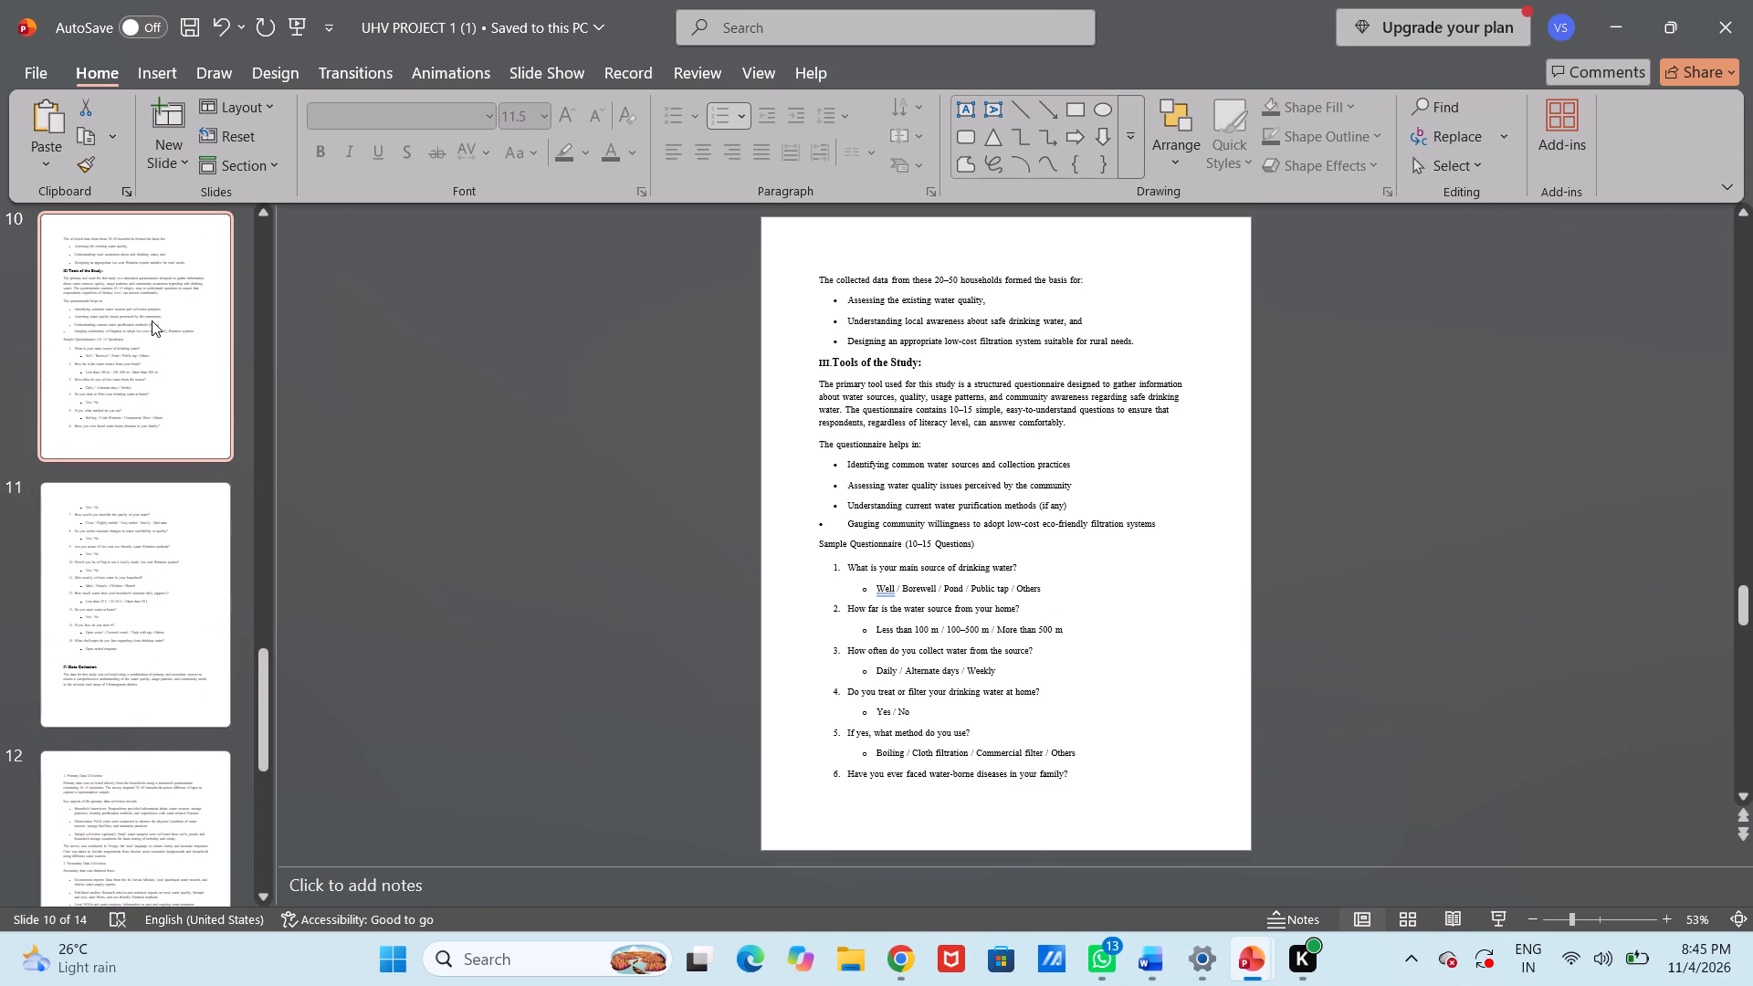
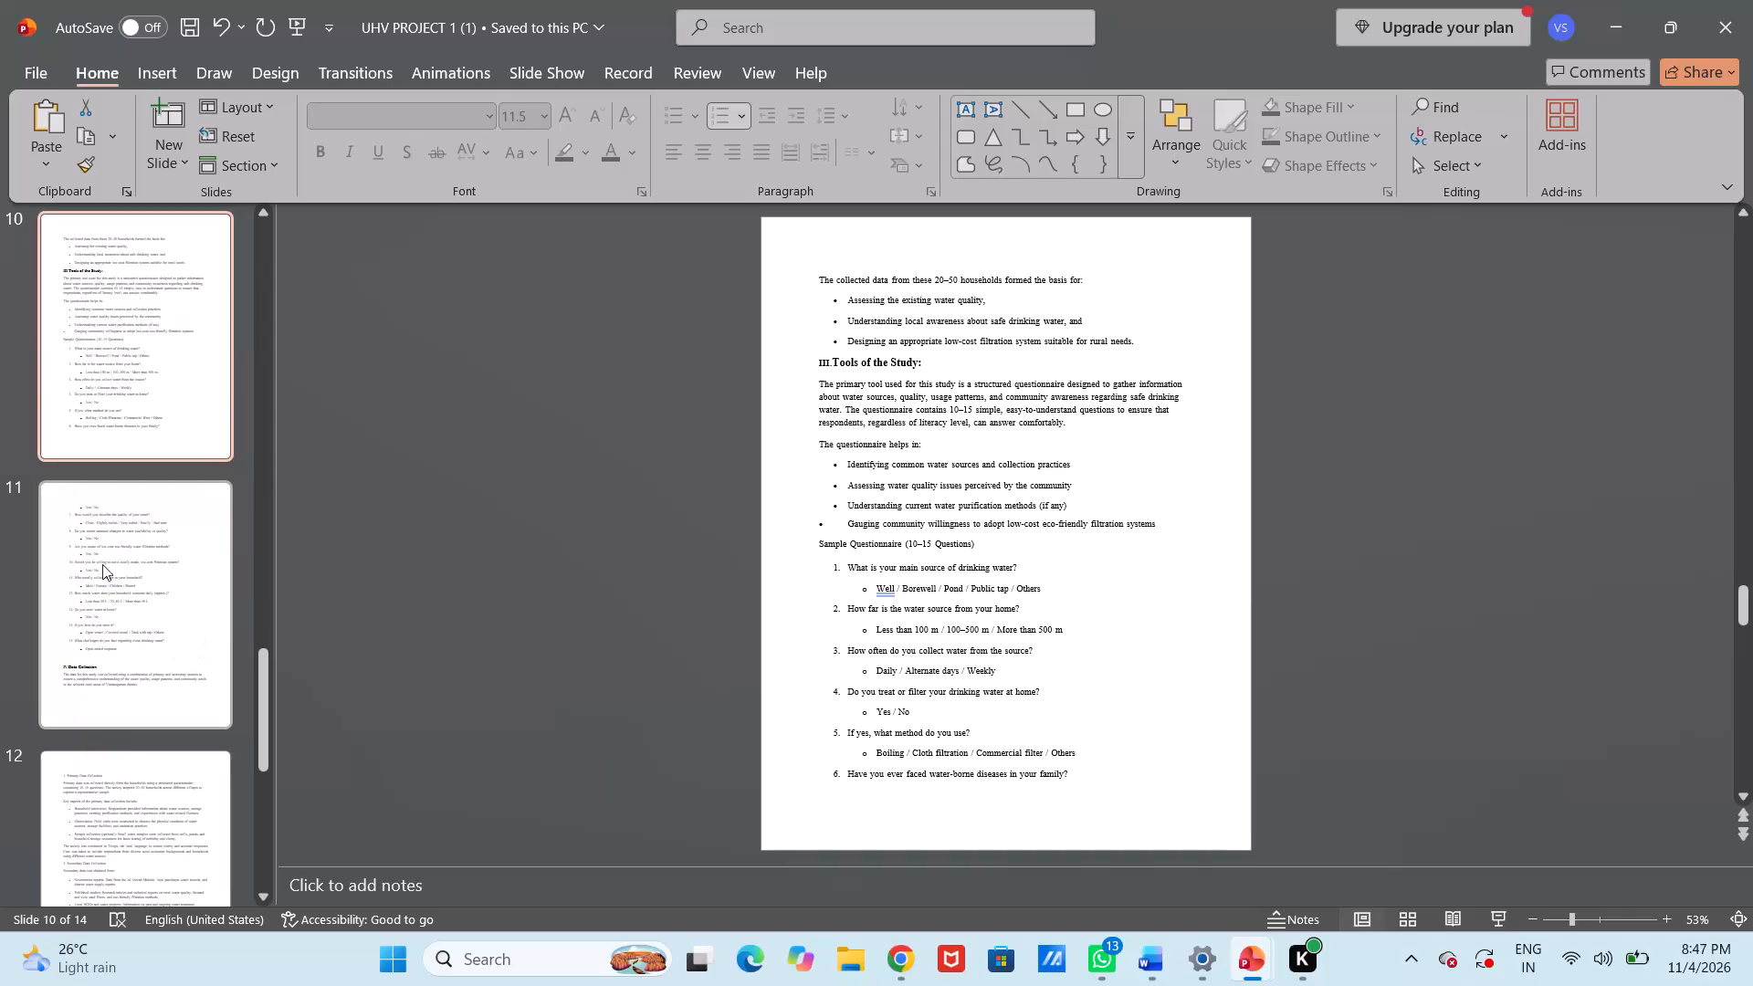
# Review slides 9 to 13, from Objective of the Study to the Conclusion, for water-filtration text that still needs replacing.
pyautogui.scroll(1, 153, 448)
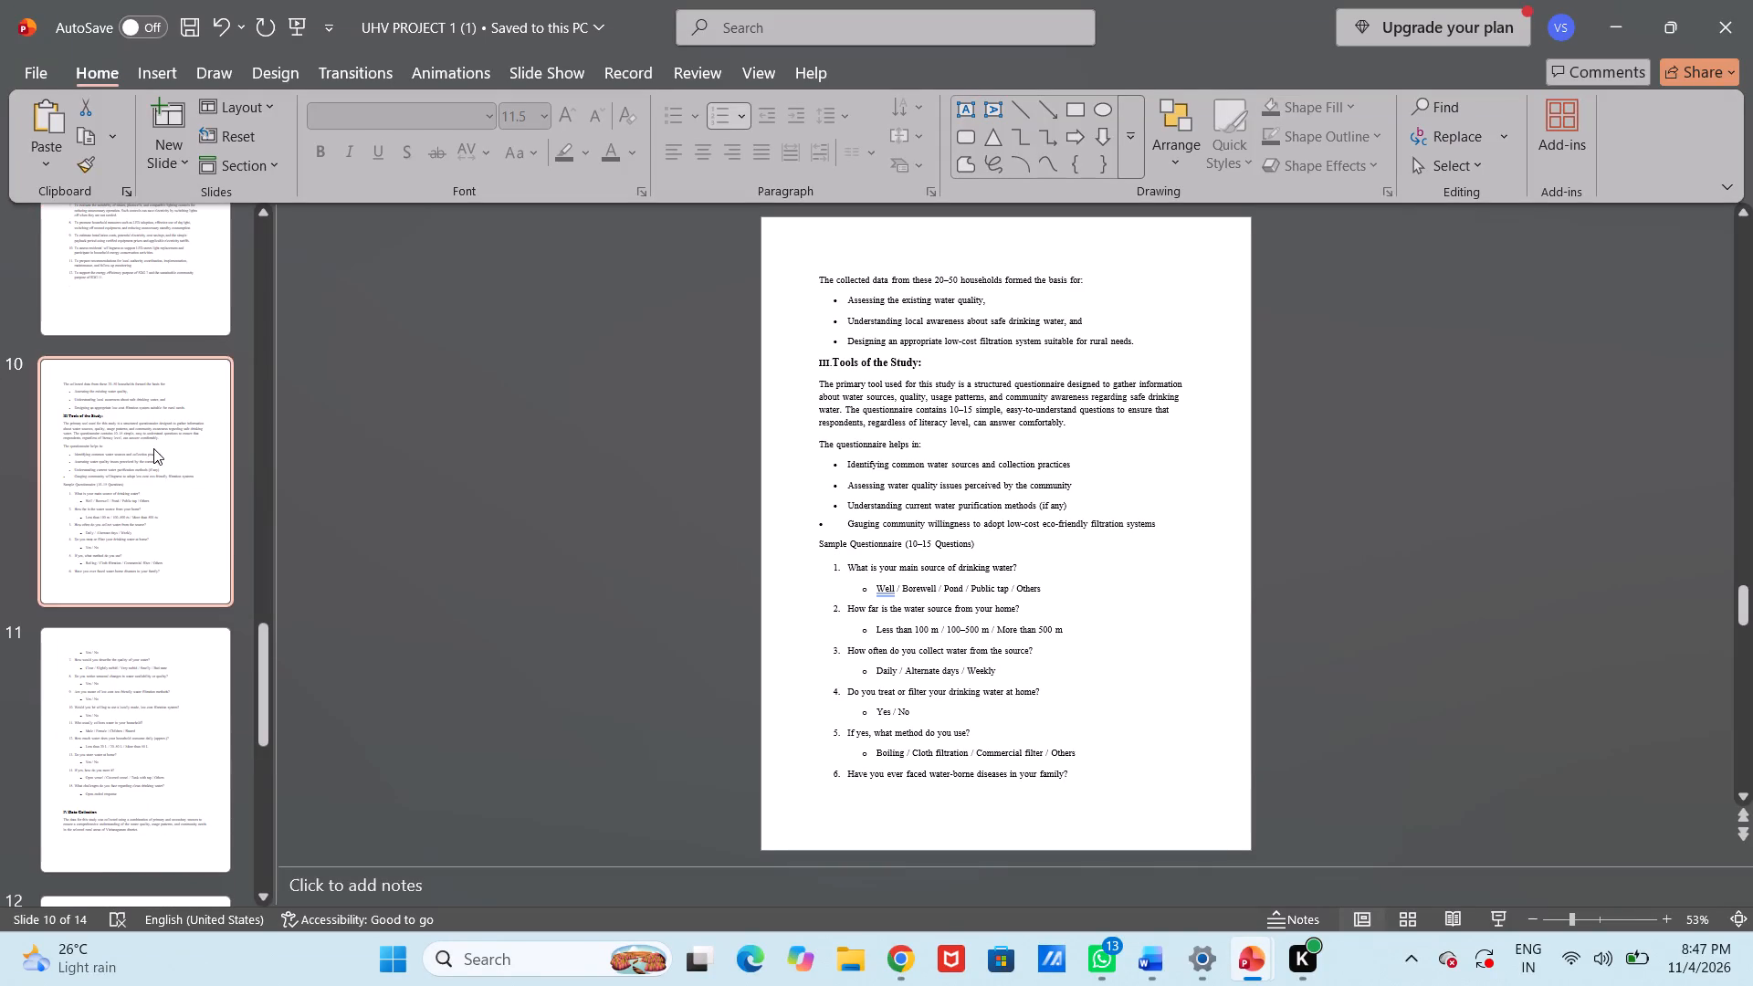
pyautogui.scroll(1, 153, 448)
pyautogui.click(153, 448)
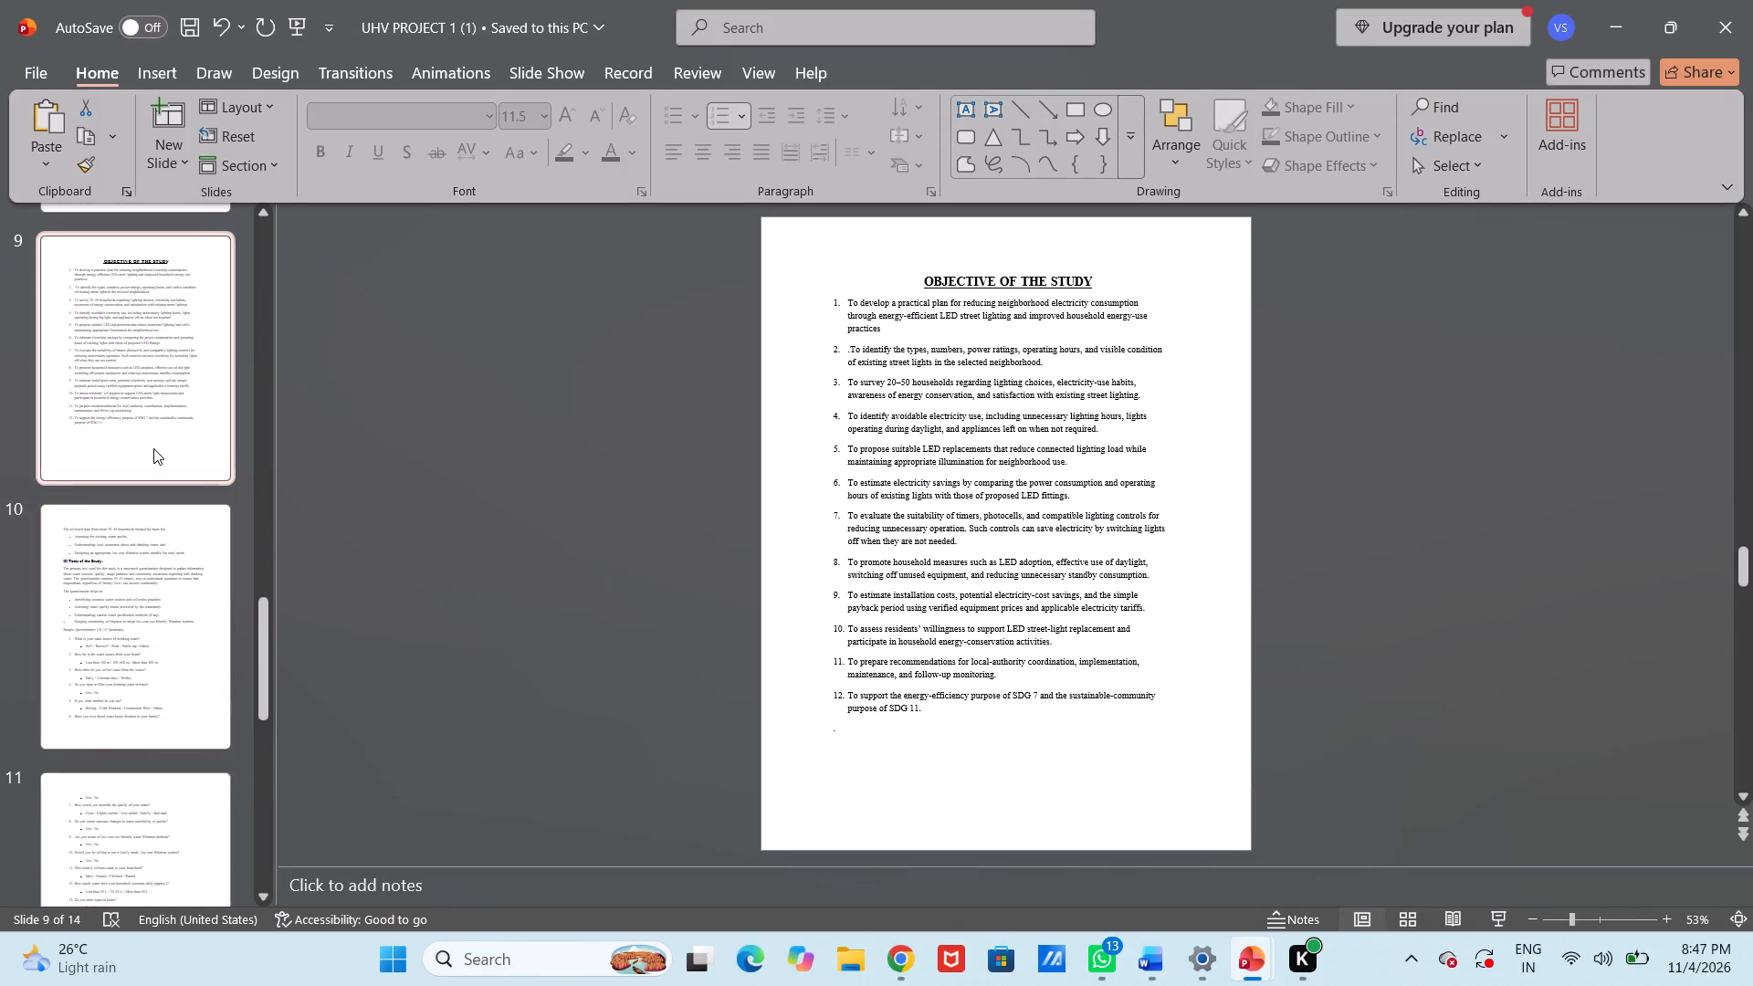
pyautogui.click(173, 635)
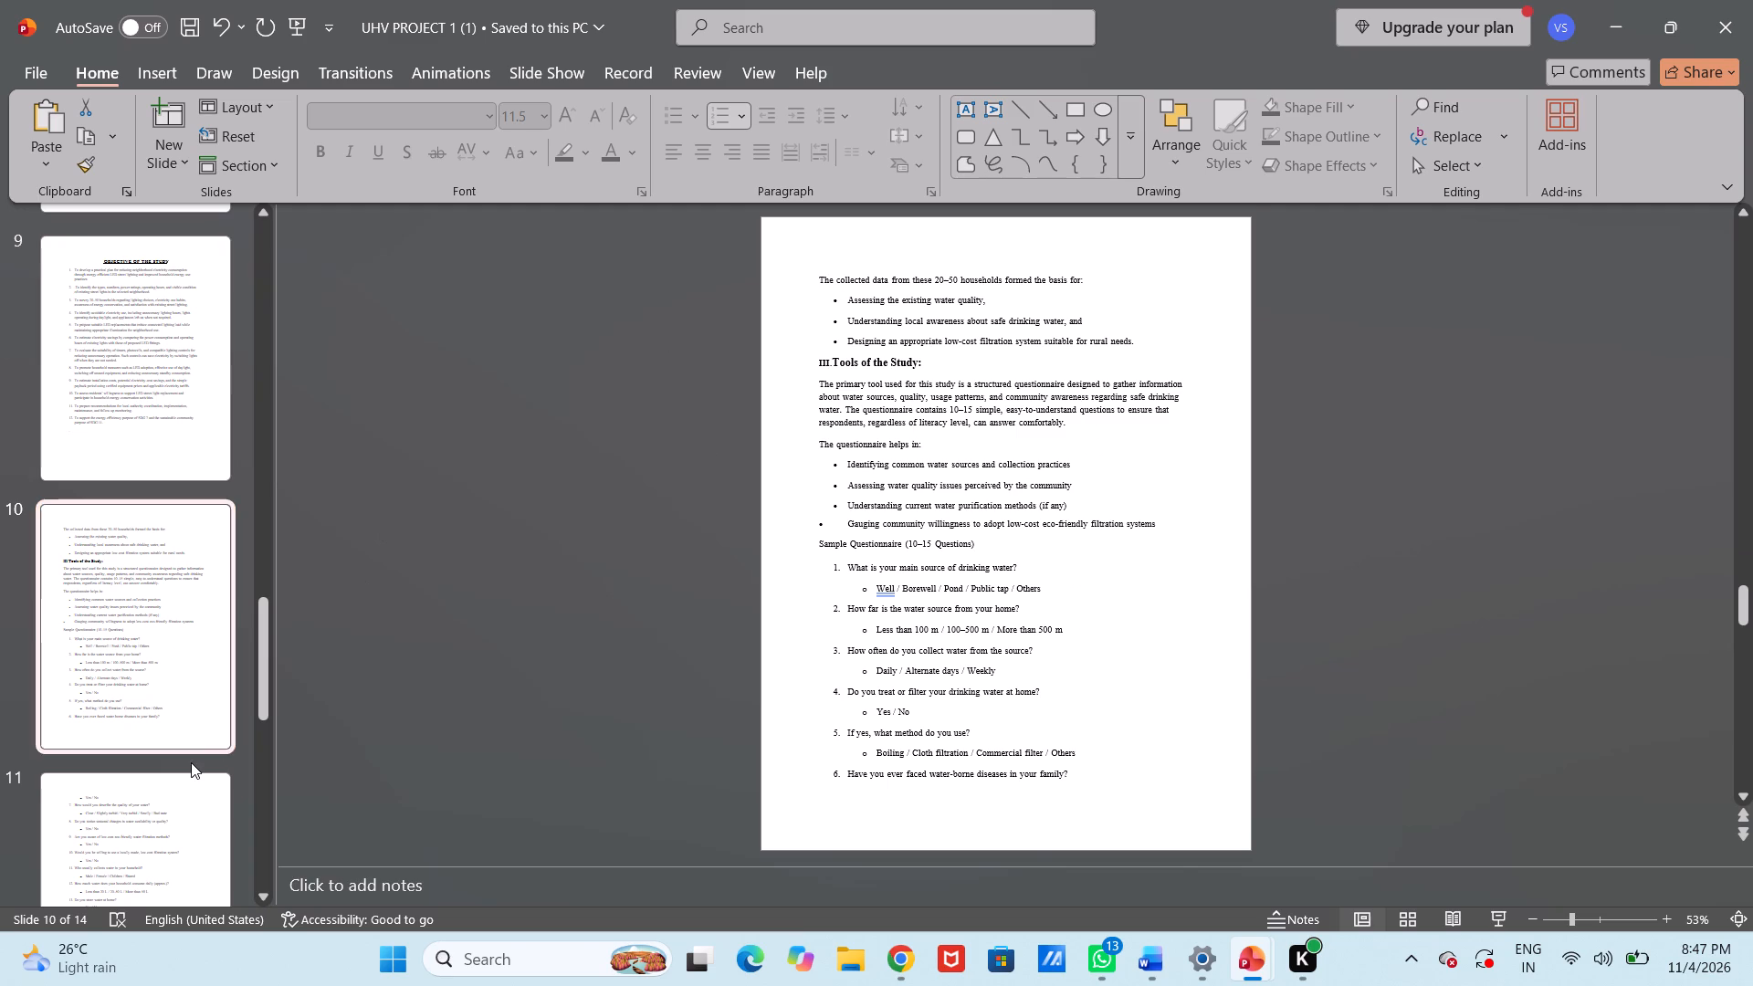
pyautogui.scroll(-2, 191, 762)
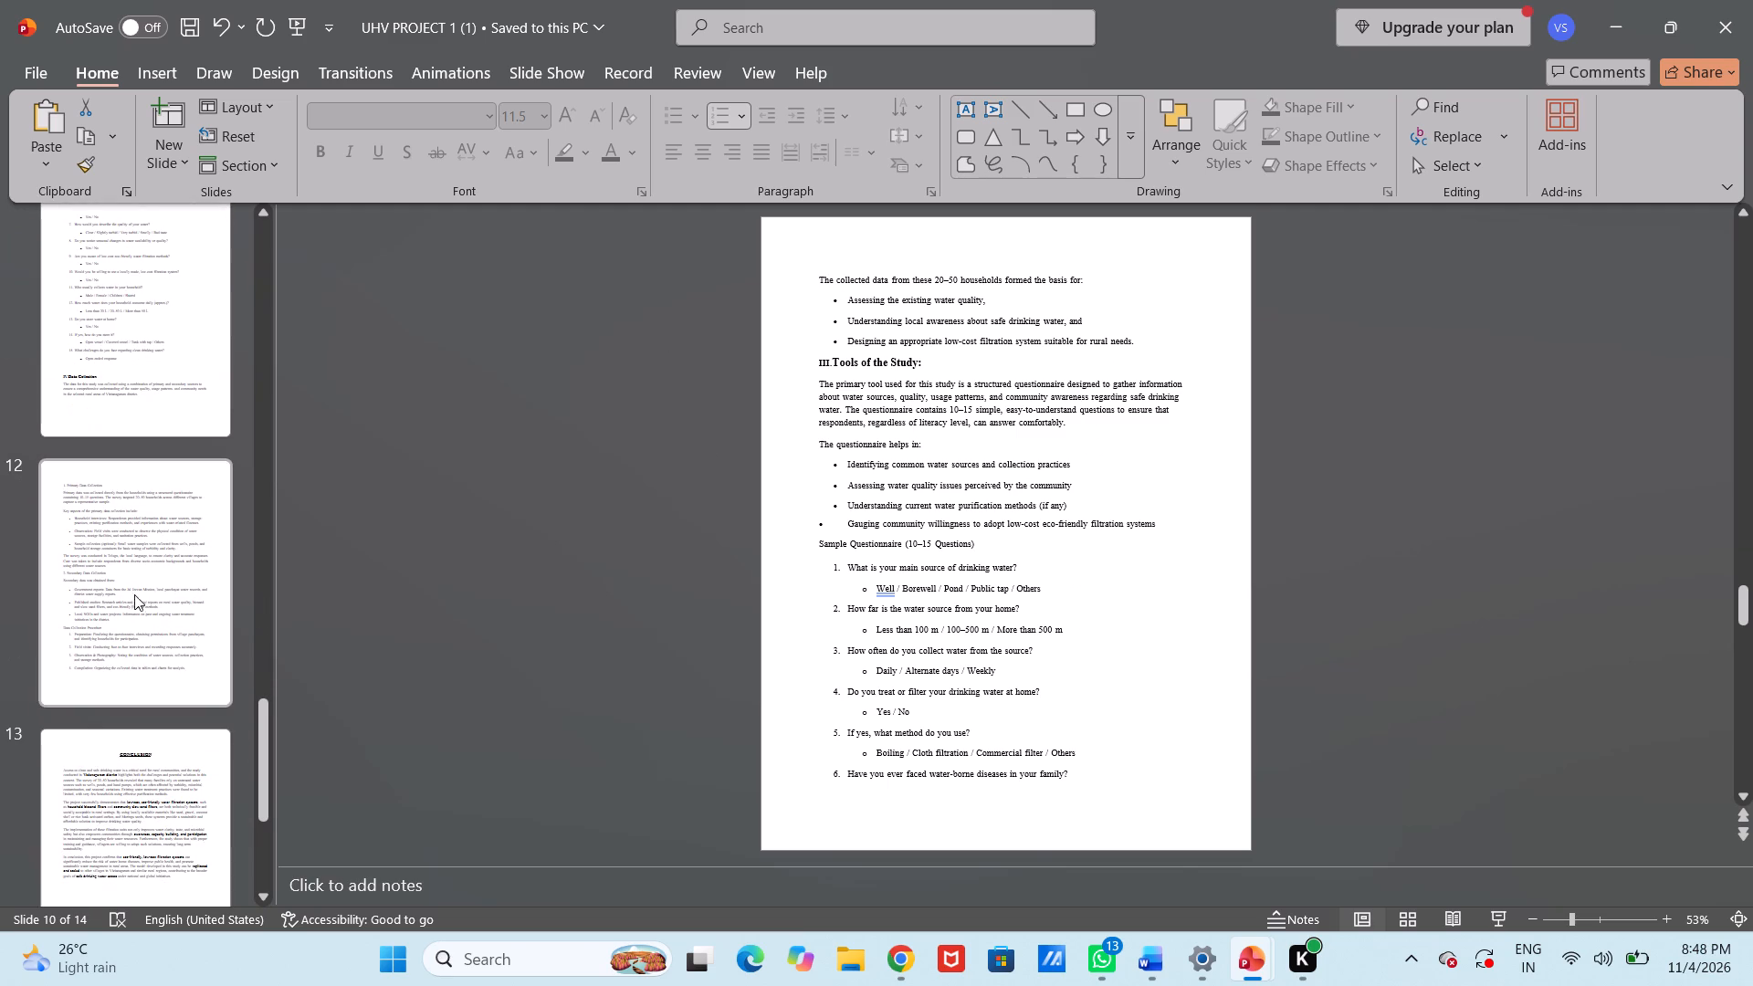
pyautogui.click(127, 587)
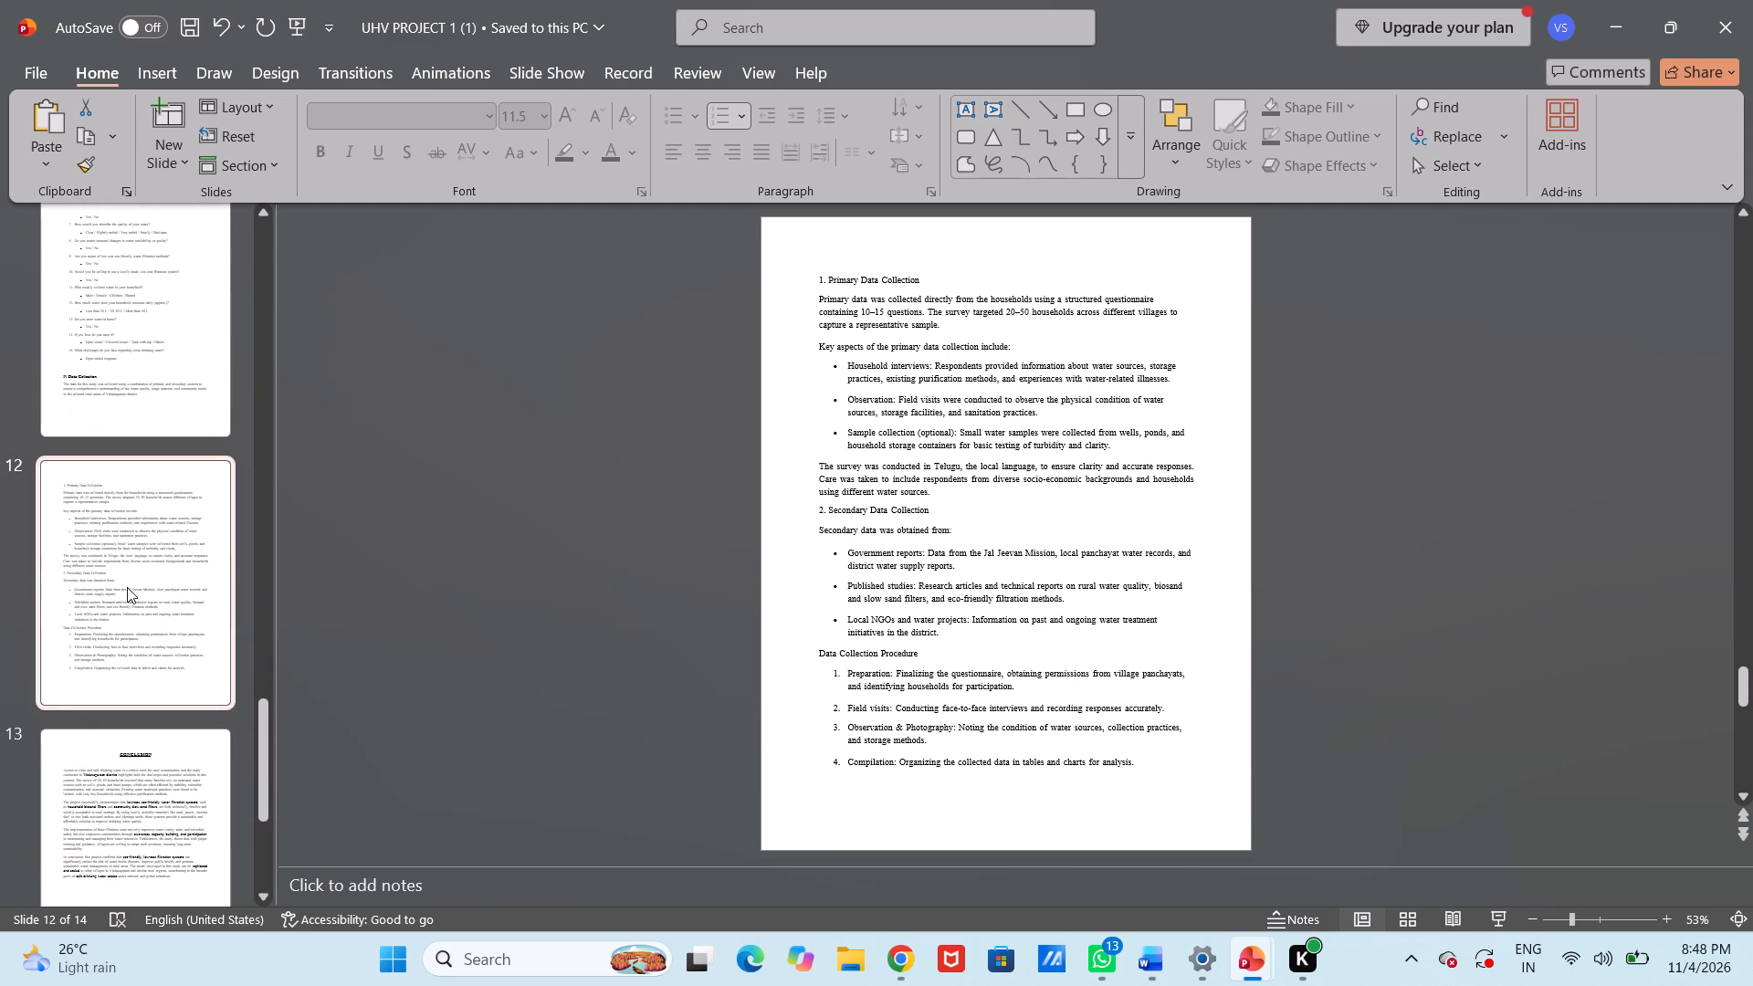
pyautogui.scroll(-1, 127, 587)
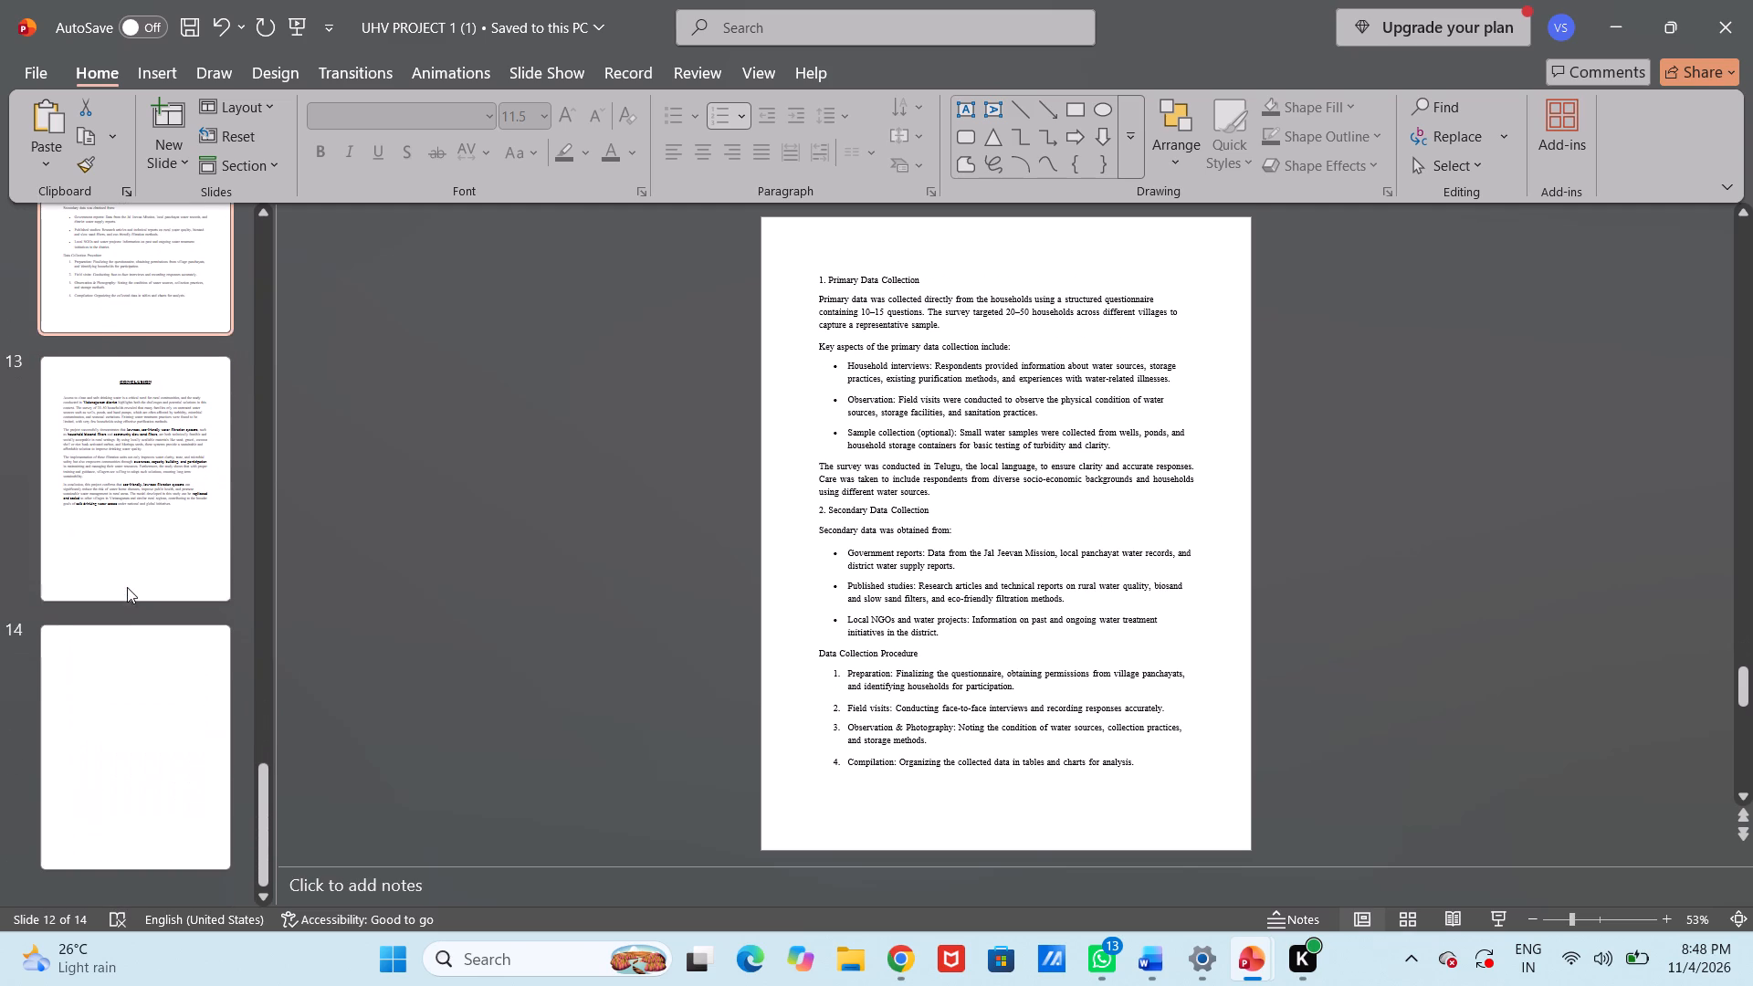
pyautogui.scroll(-1, 127, 587)
pyautogui.click(154, 496)
pyautogui.scroll(2, 154, 496)
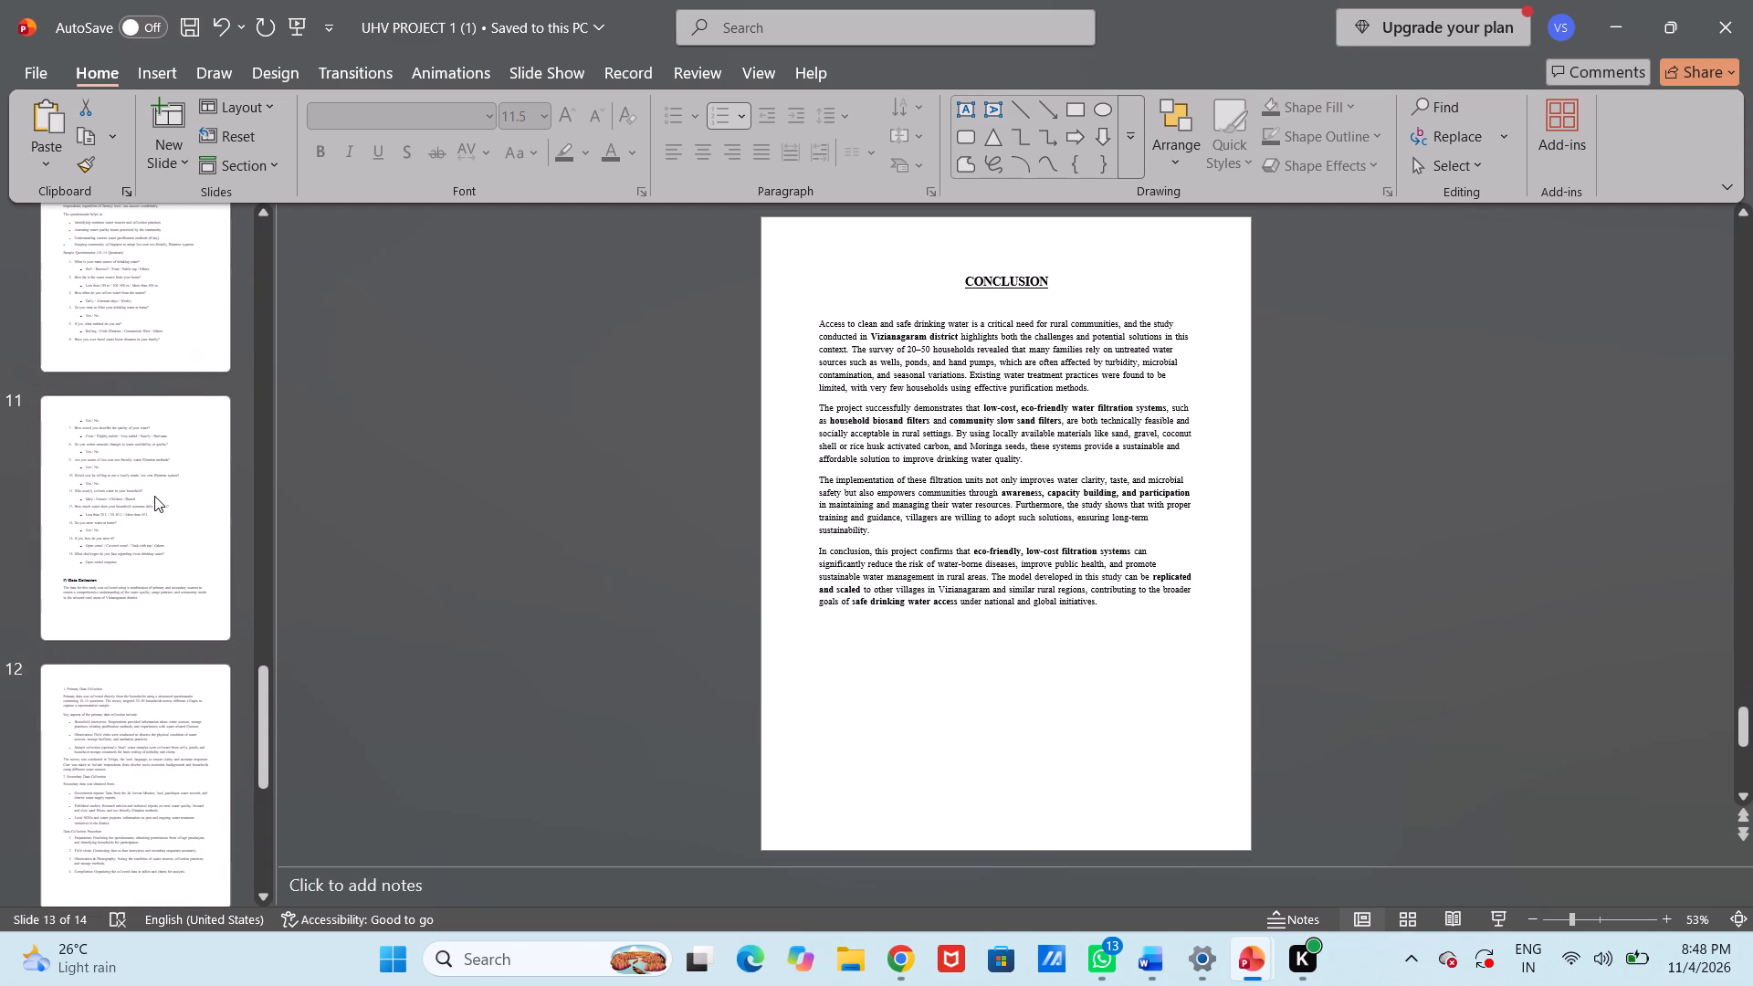
pyautogui.scroll(1, 154, 496)
pyautogui.click(154, 496)
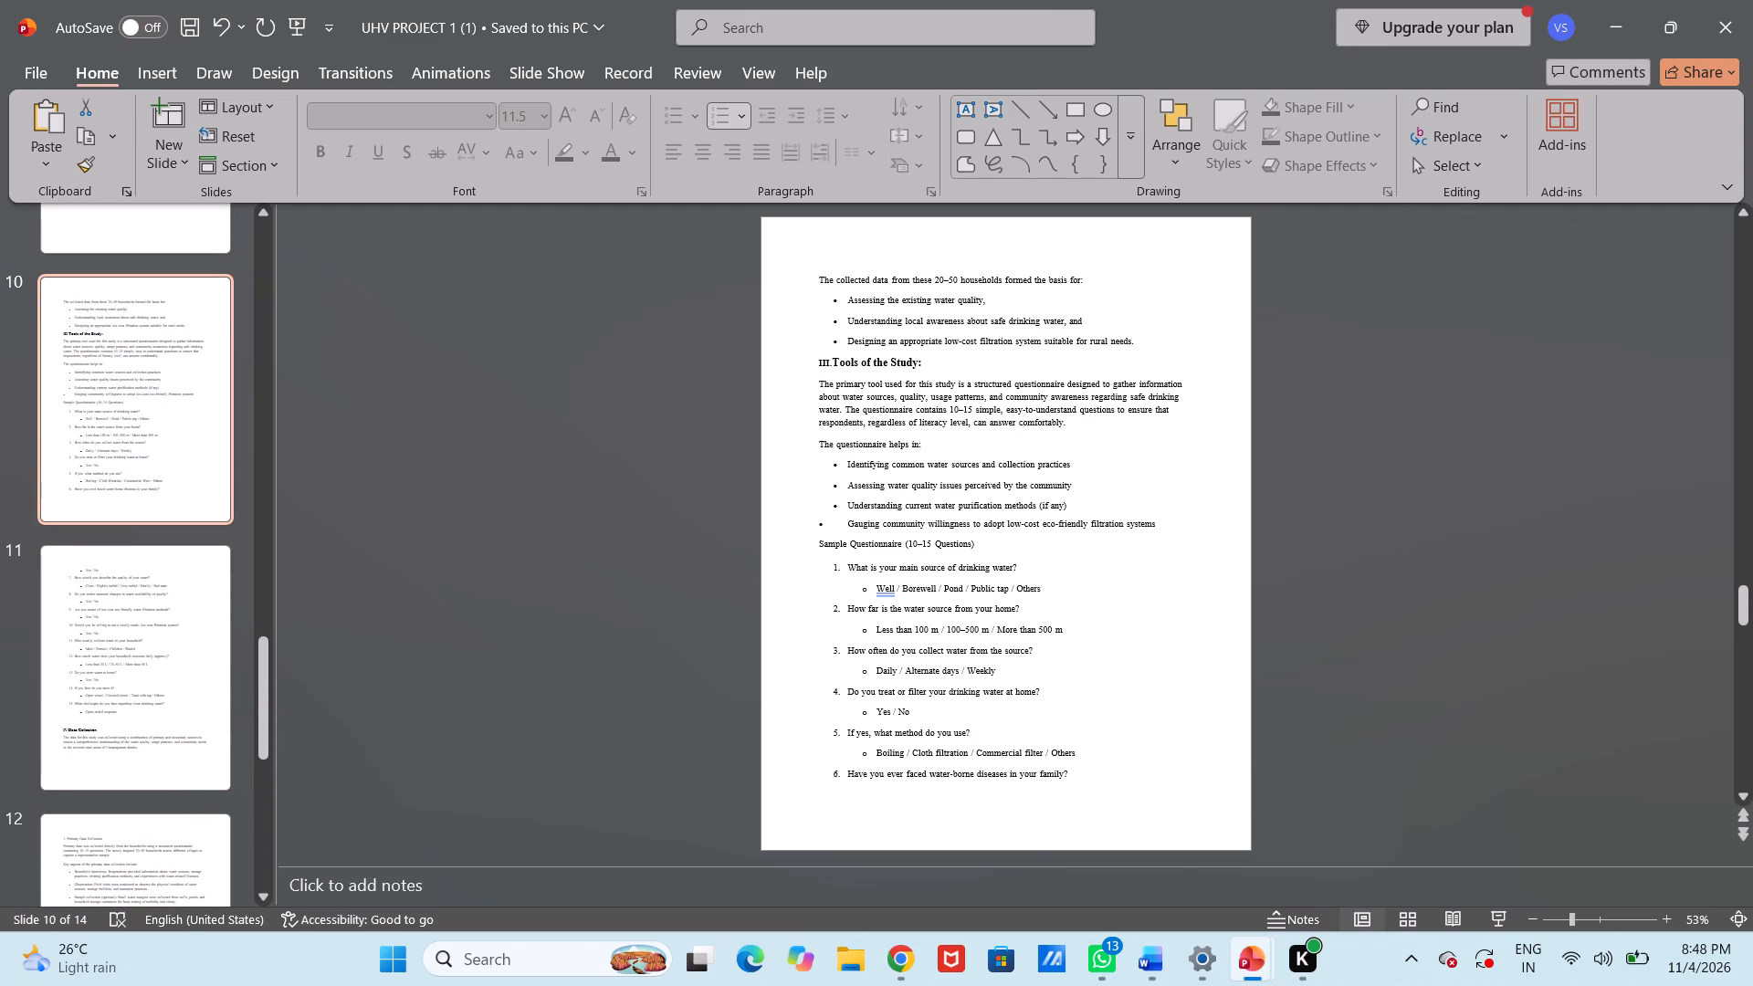
pyautogui.click(821, 279)
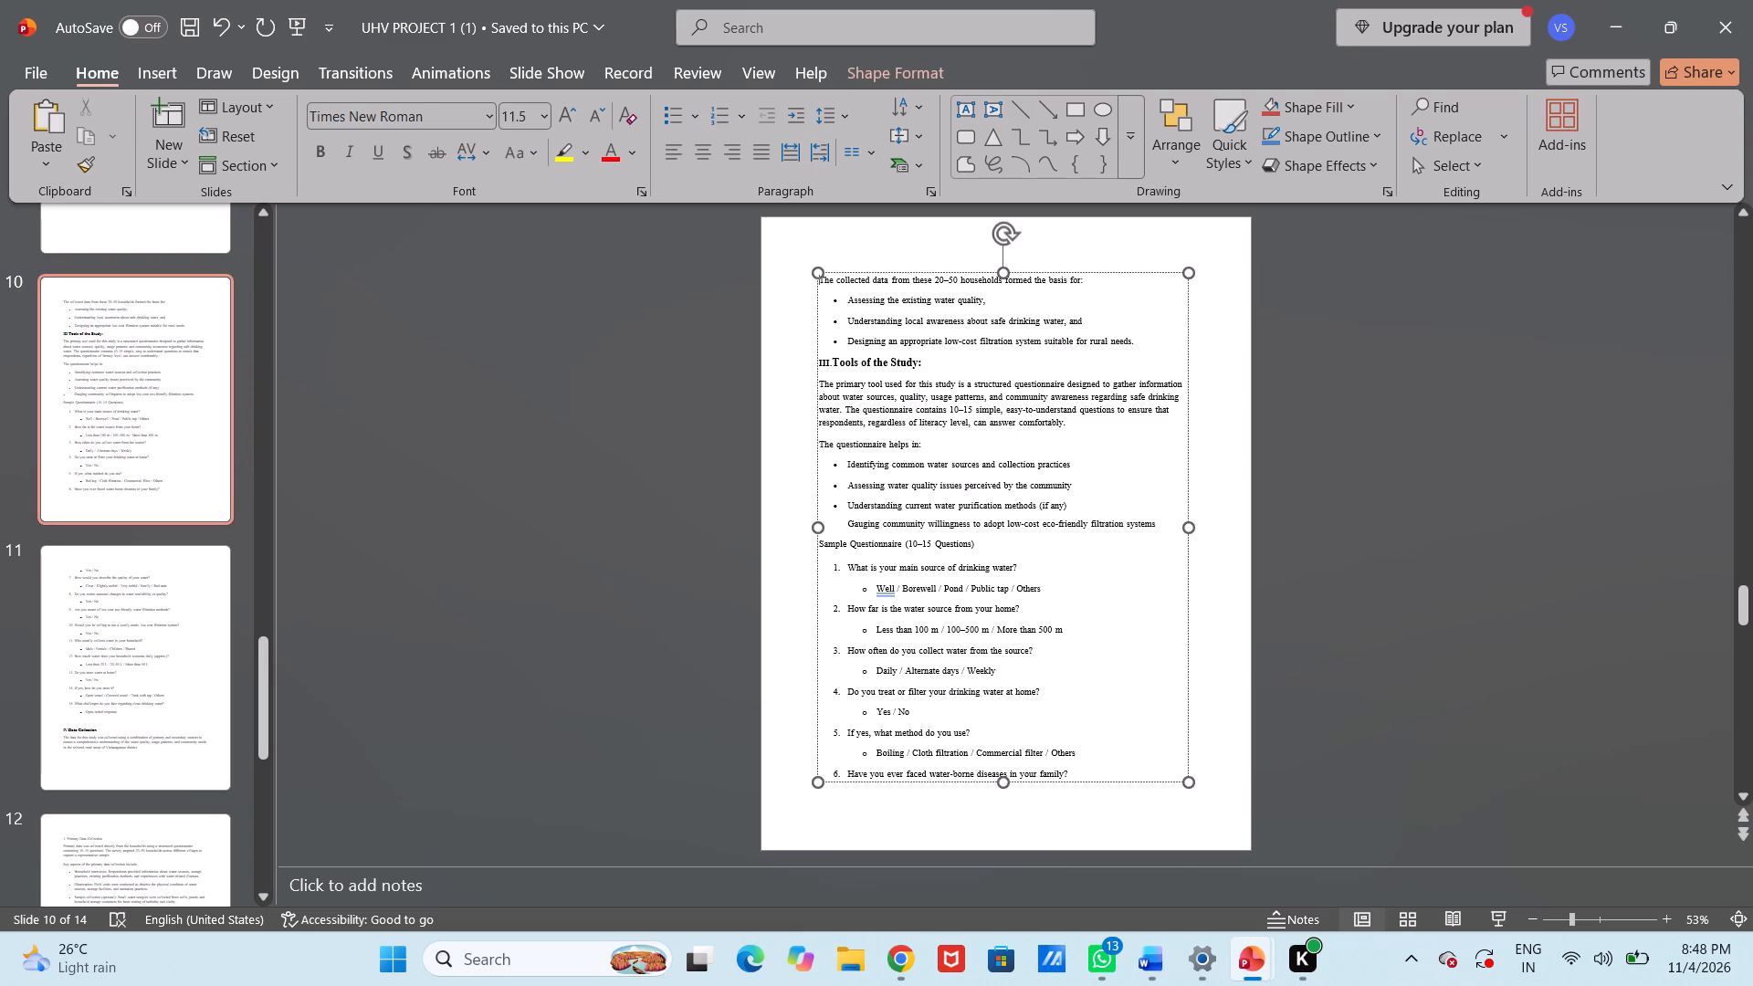
pyautogui.scroll(1, 194, 362)
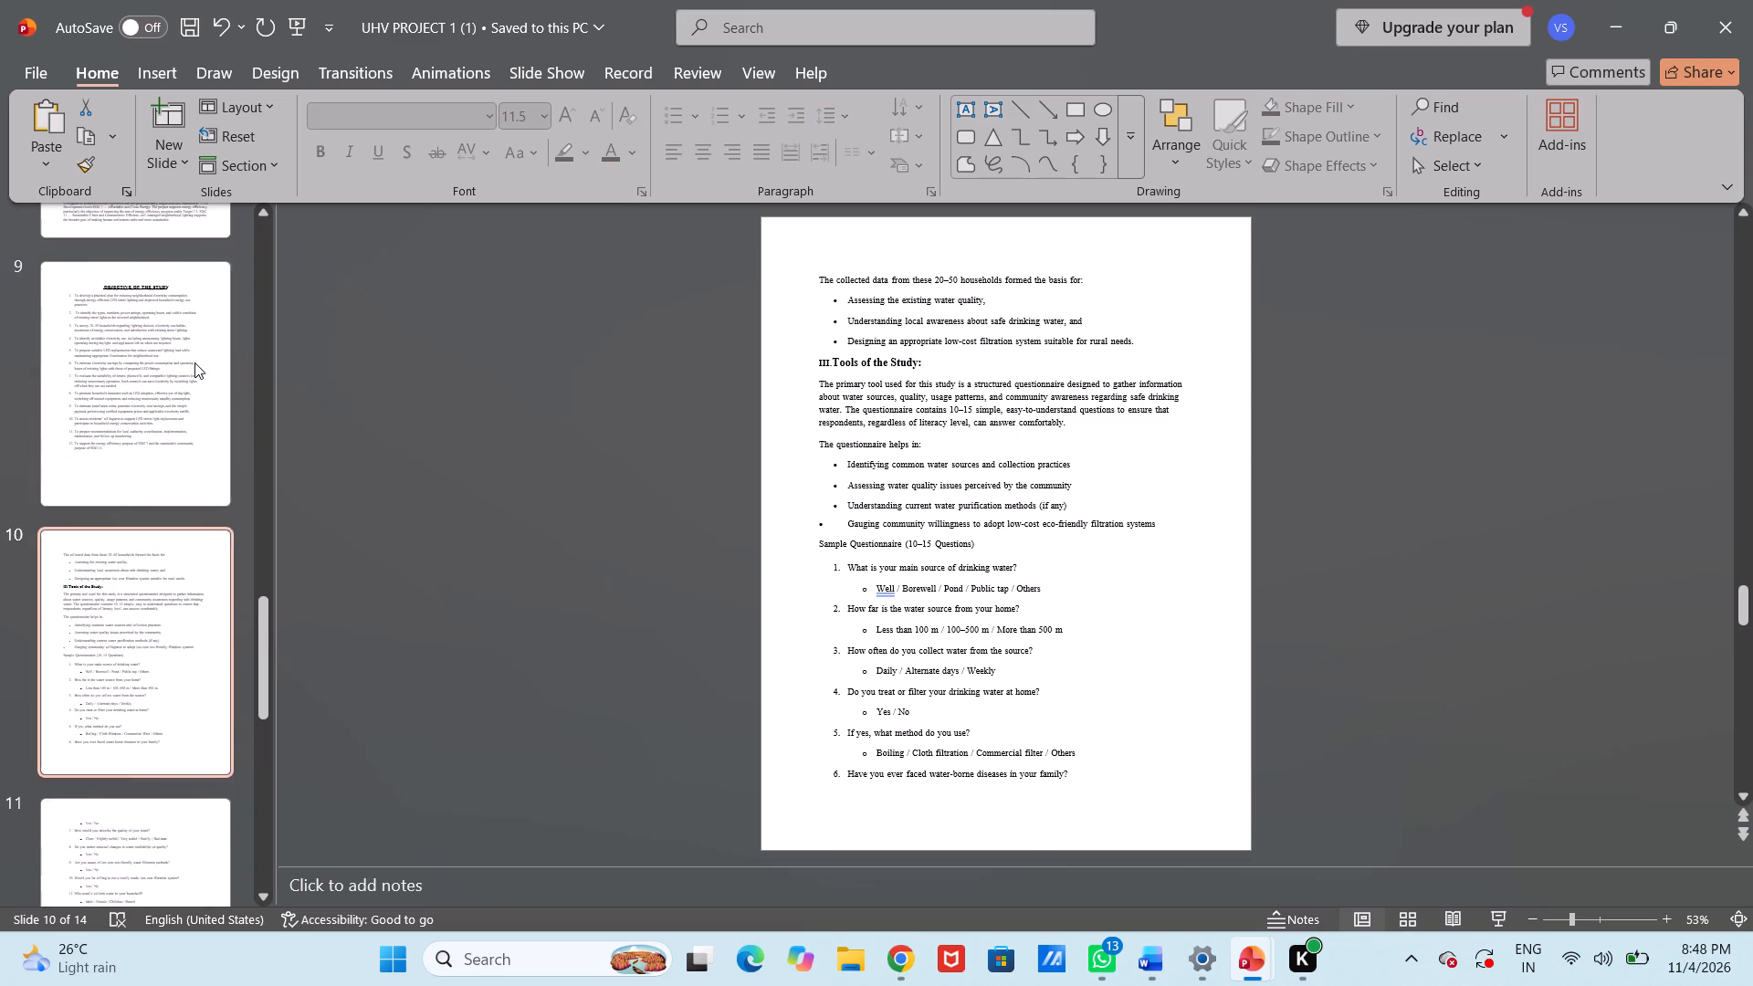
pyautogui.scroll(1, 194, 362)
pyautogui.click(170, 414)
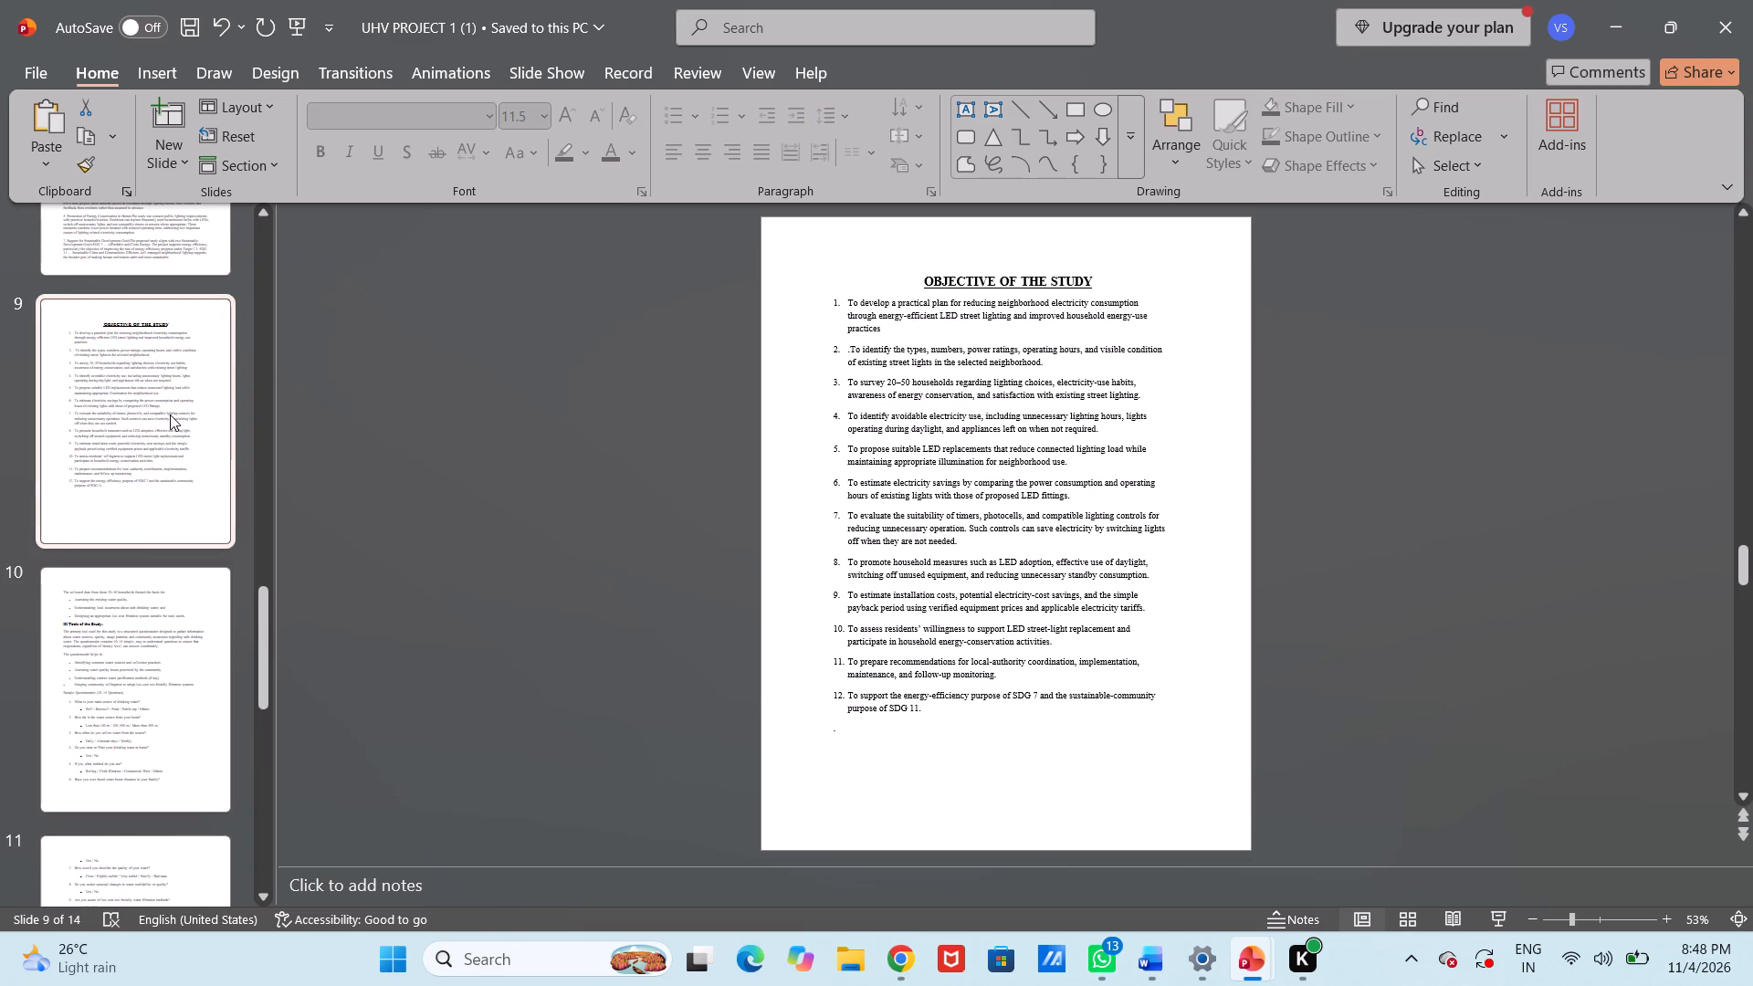
pyautogui.click(152, 647)
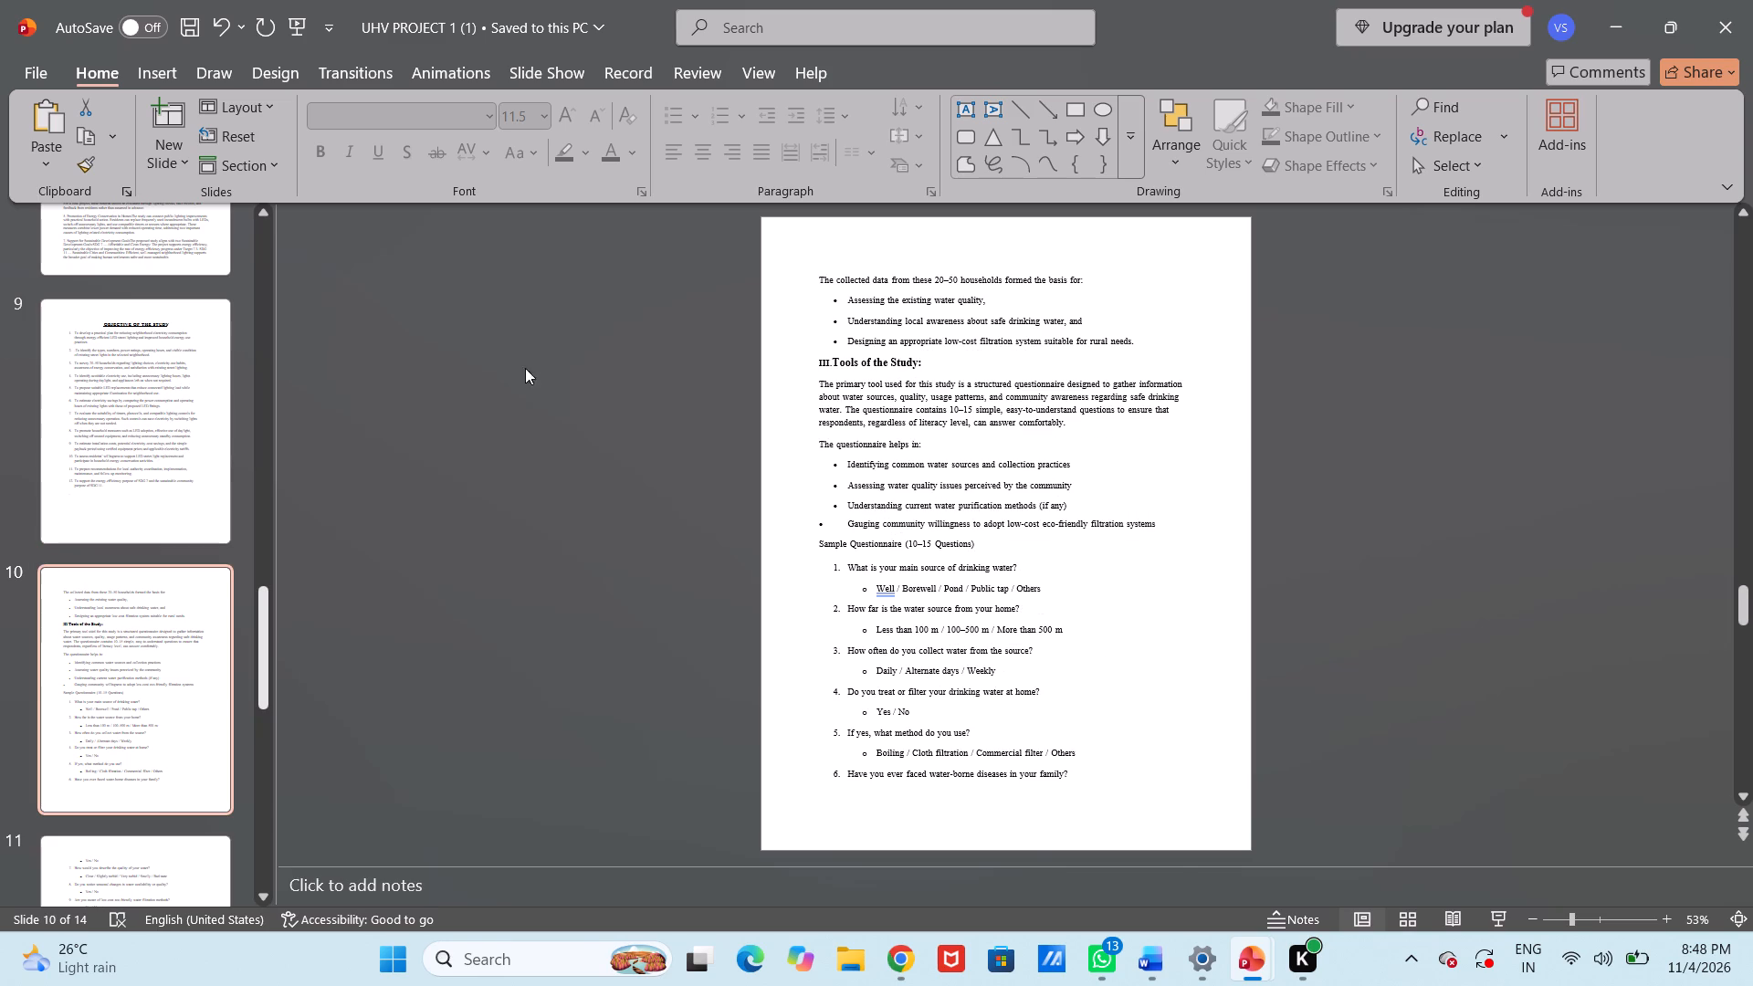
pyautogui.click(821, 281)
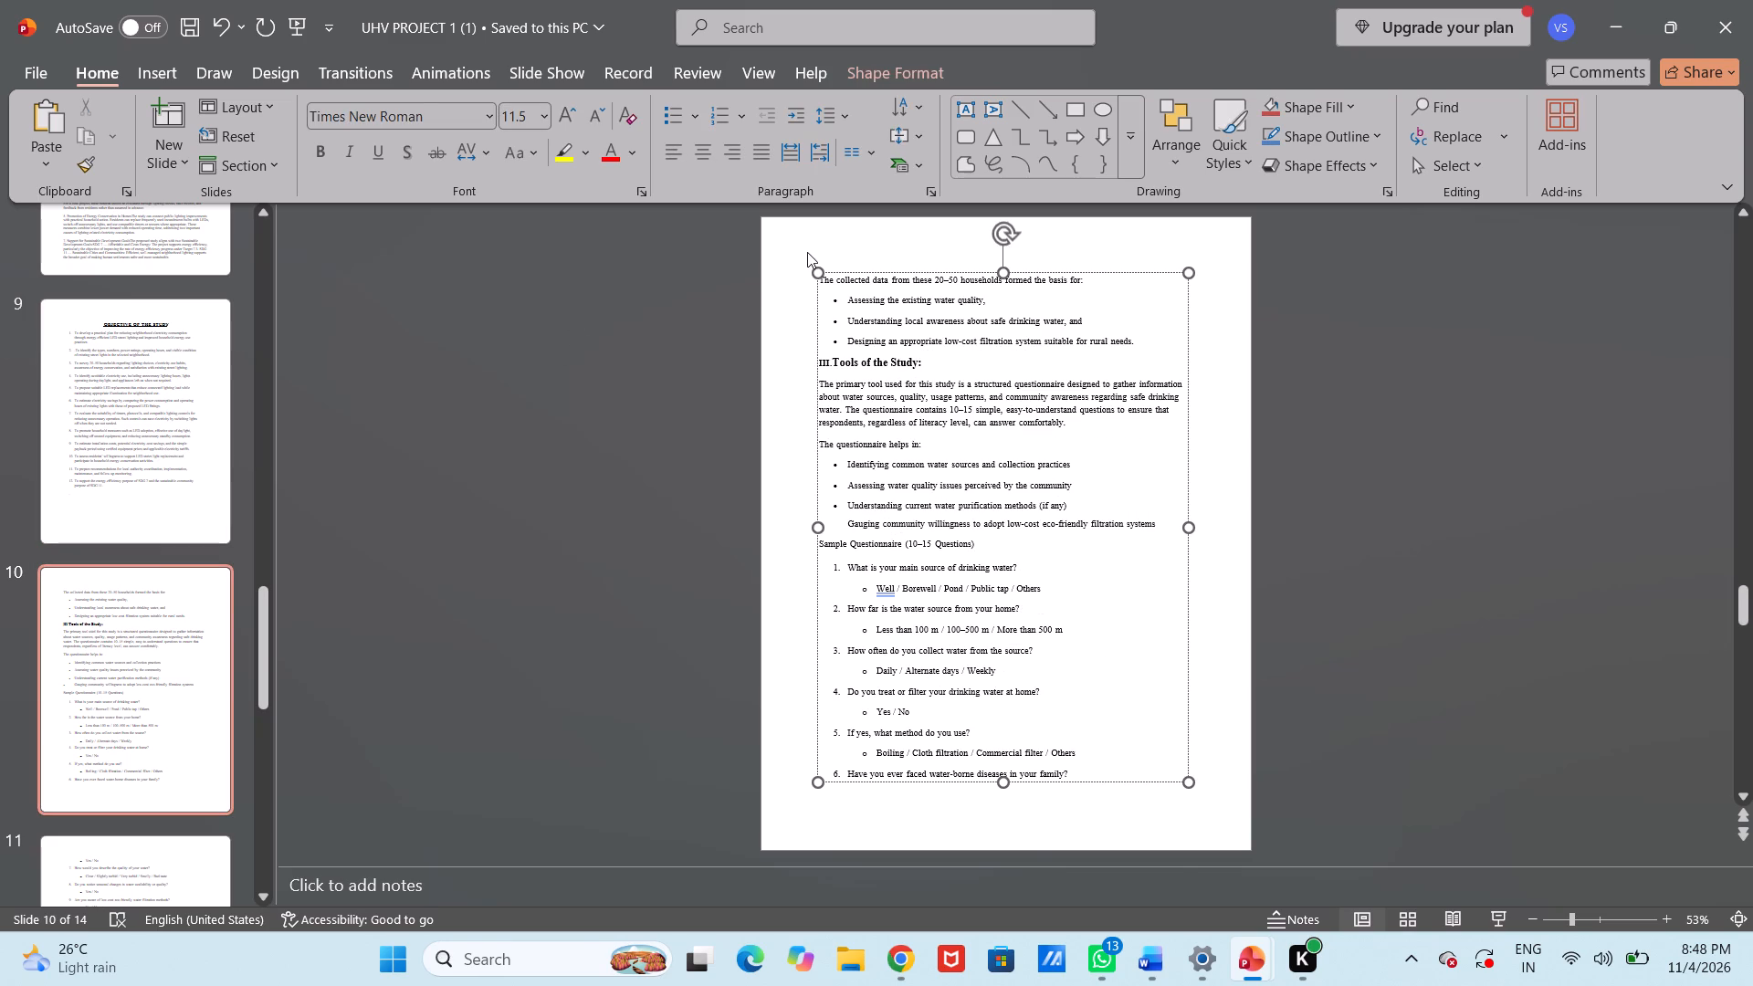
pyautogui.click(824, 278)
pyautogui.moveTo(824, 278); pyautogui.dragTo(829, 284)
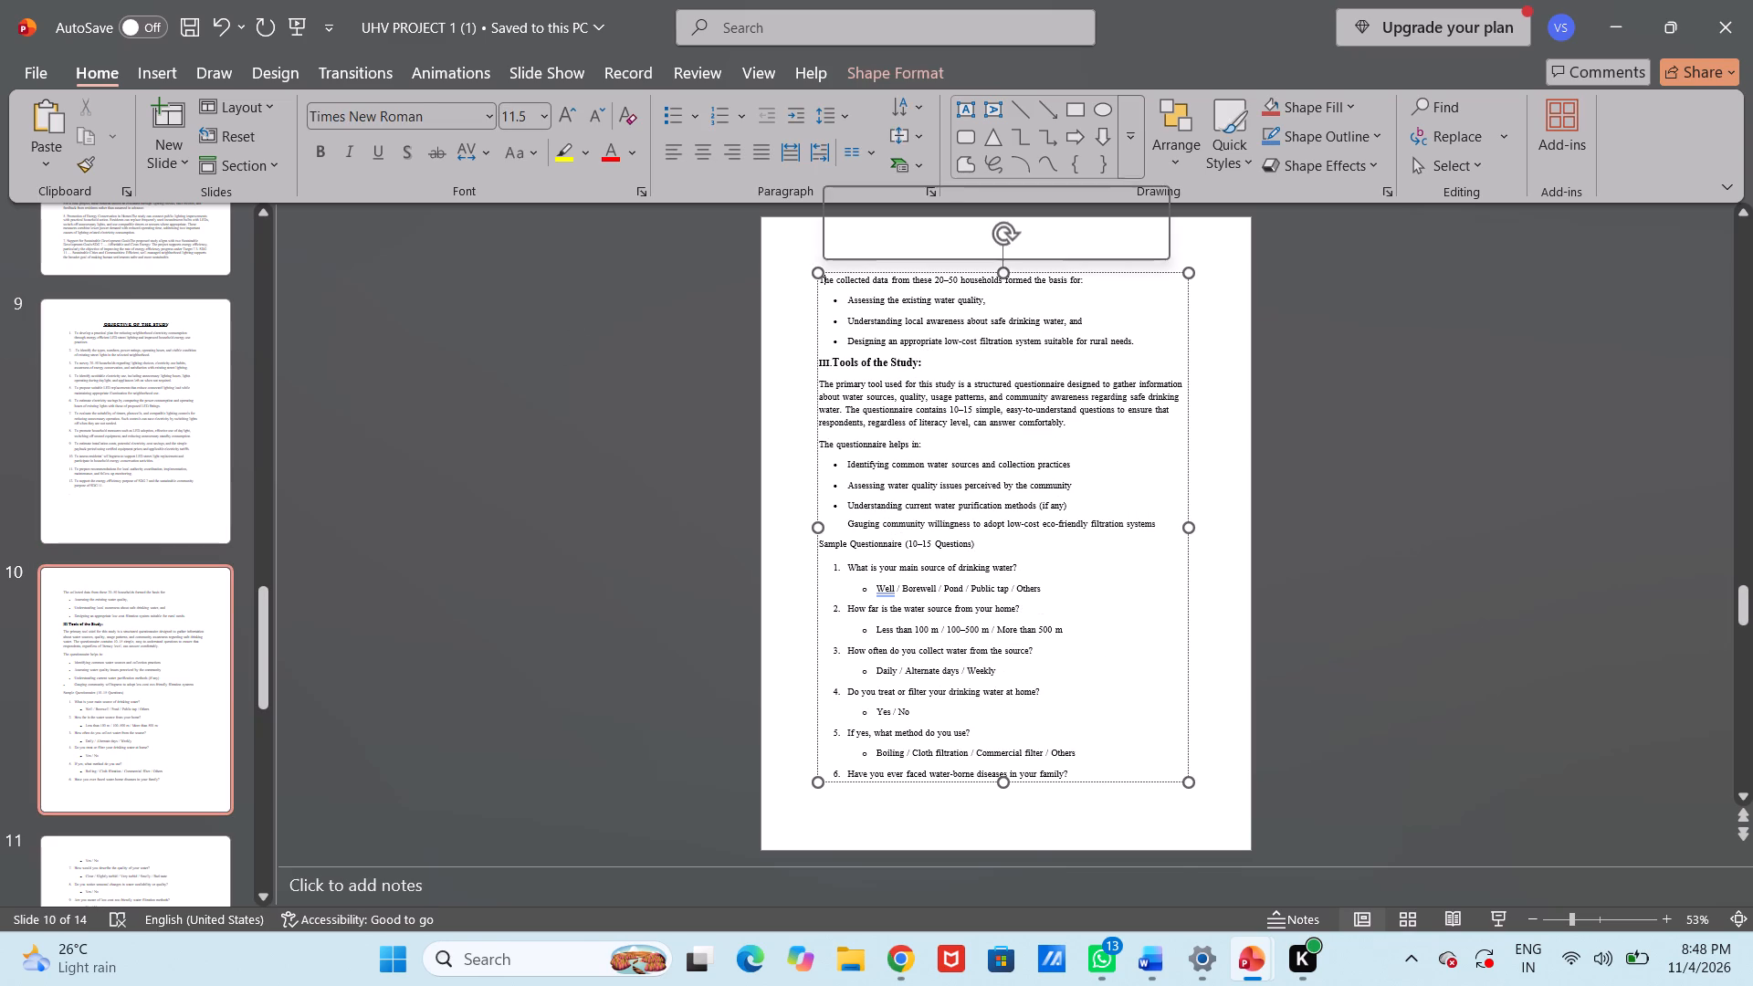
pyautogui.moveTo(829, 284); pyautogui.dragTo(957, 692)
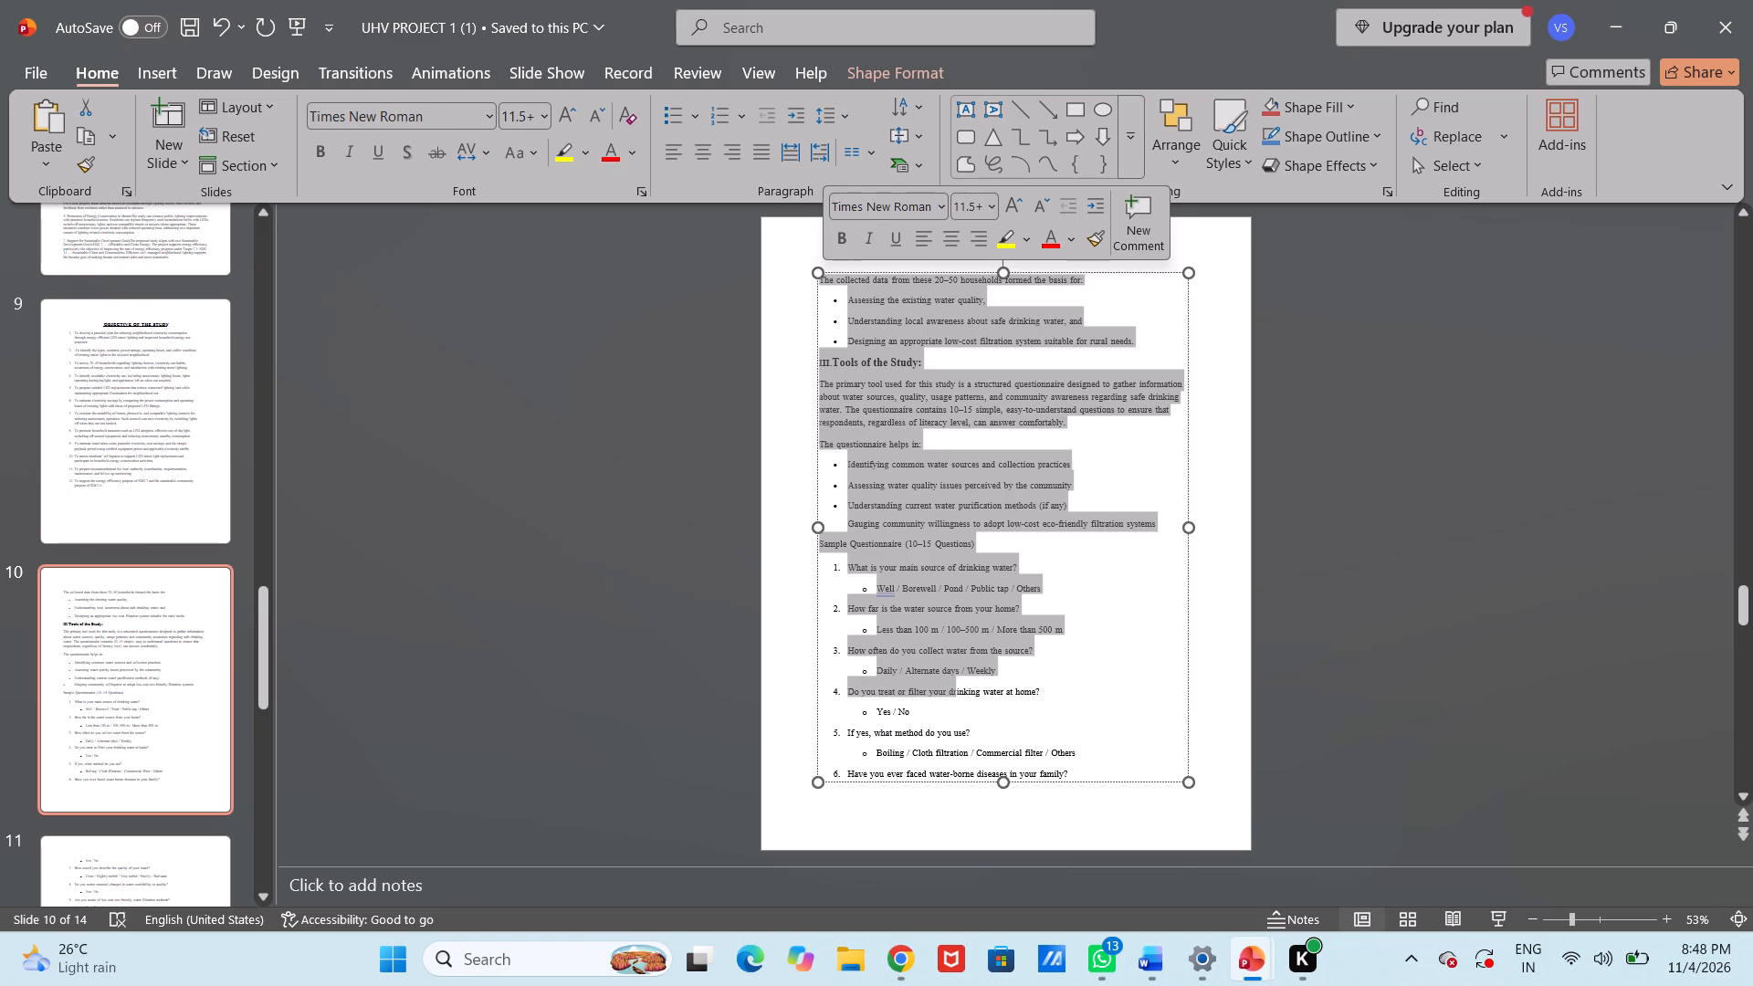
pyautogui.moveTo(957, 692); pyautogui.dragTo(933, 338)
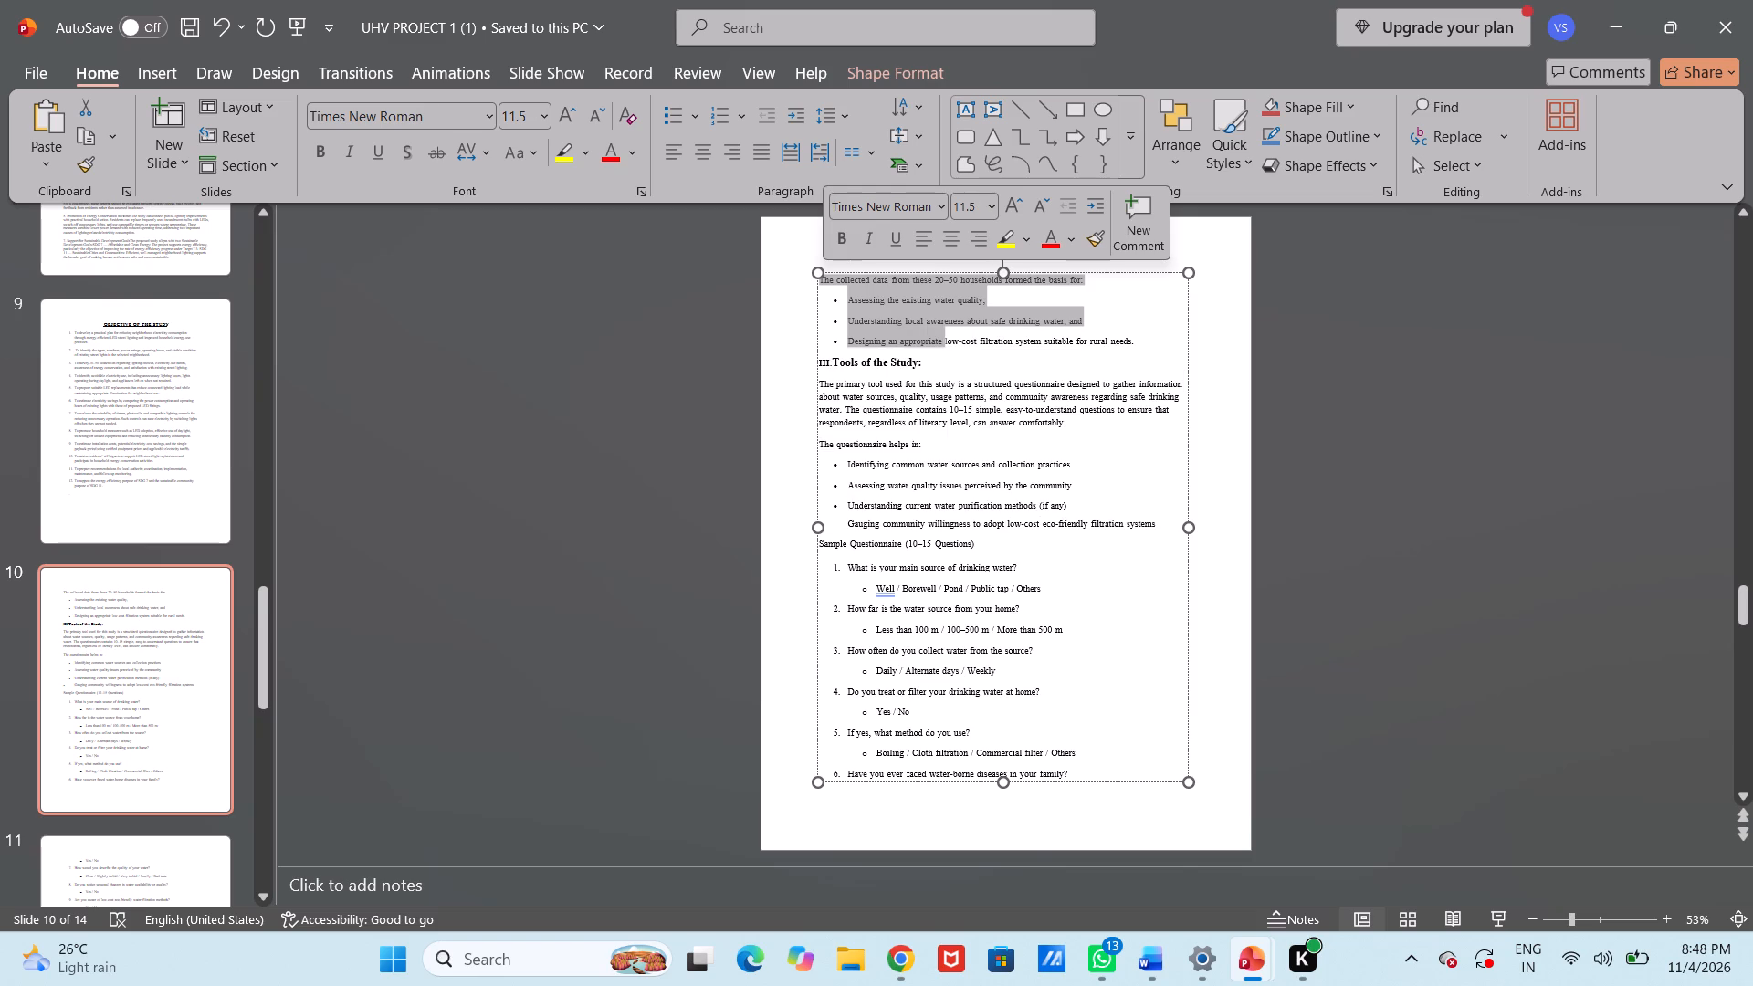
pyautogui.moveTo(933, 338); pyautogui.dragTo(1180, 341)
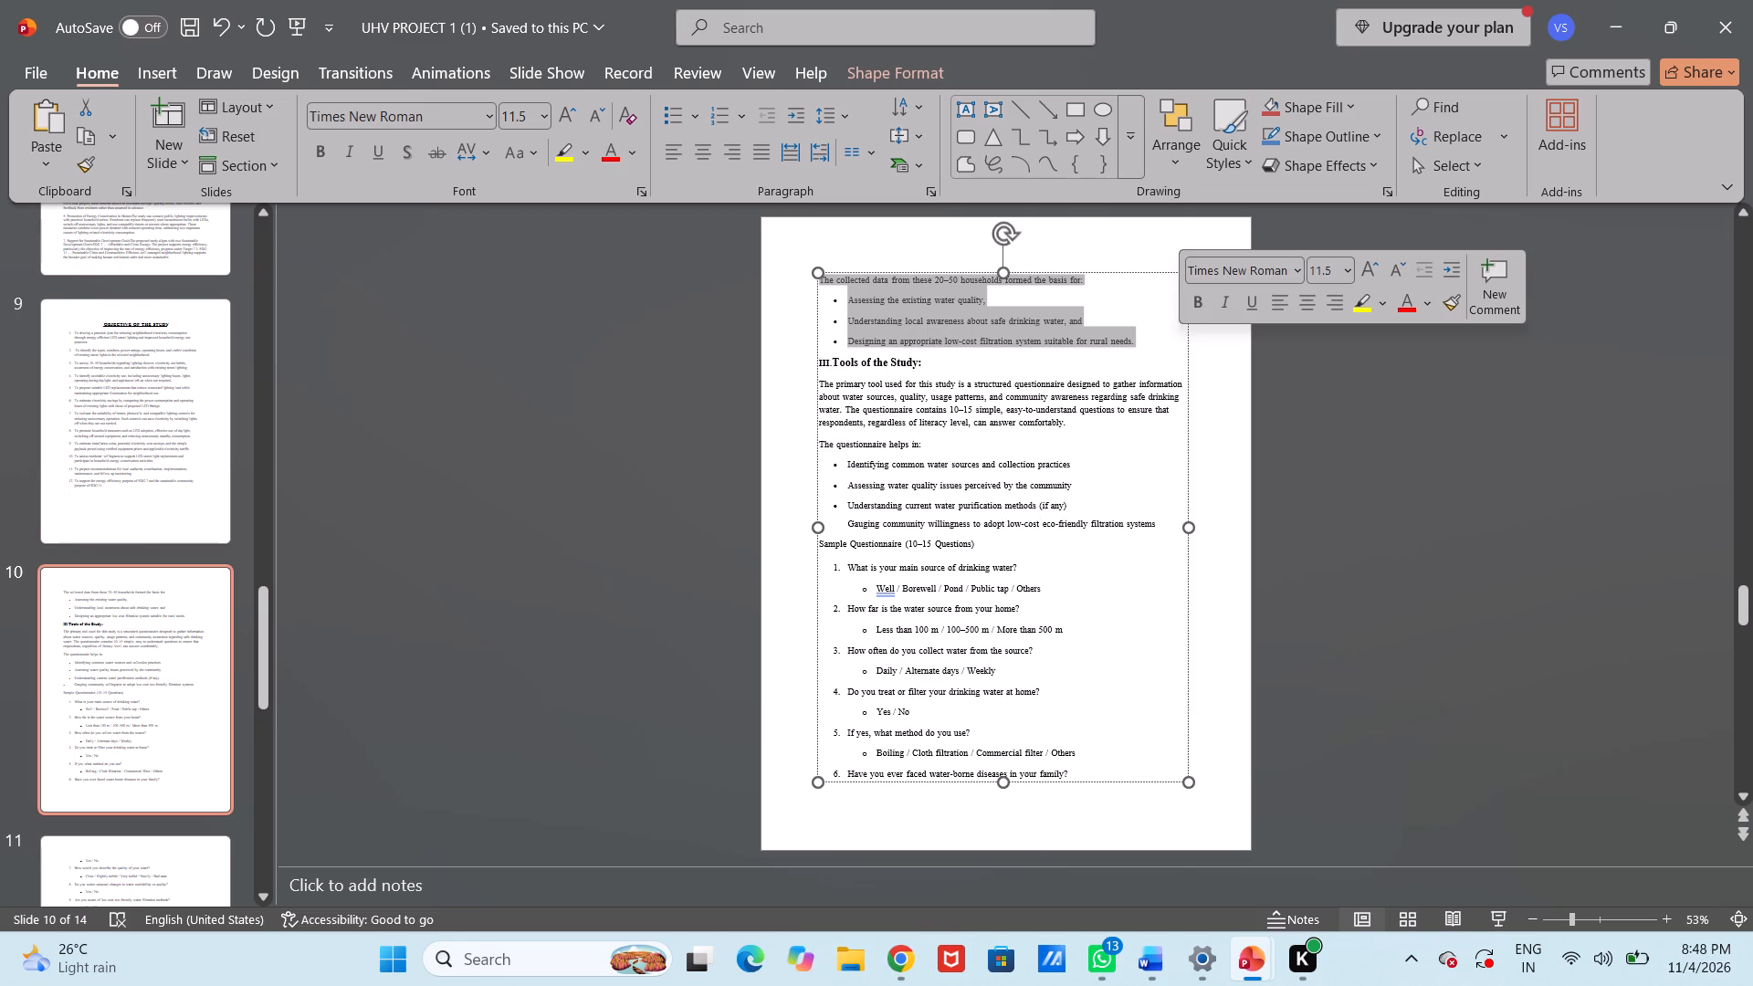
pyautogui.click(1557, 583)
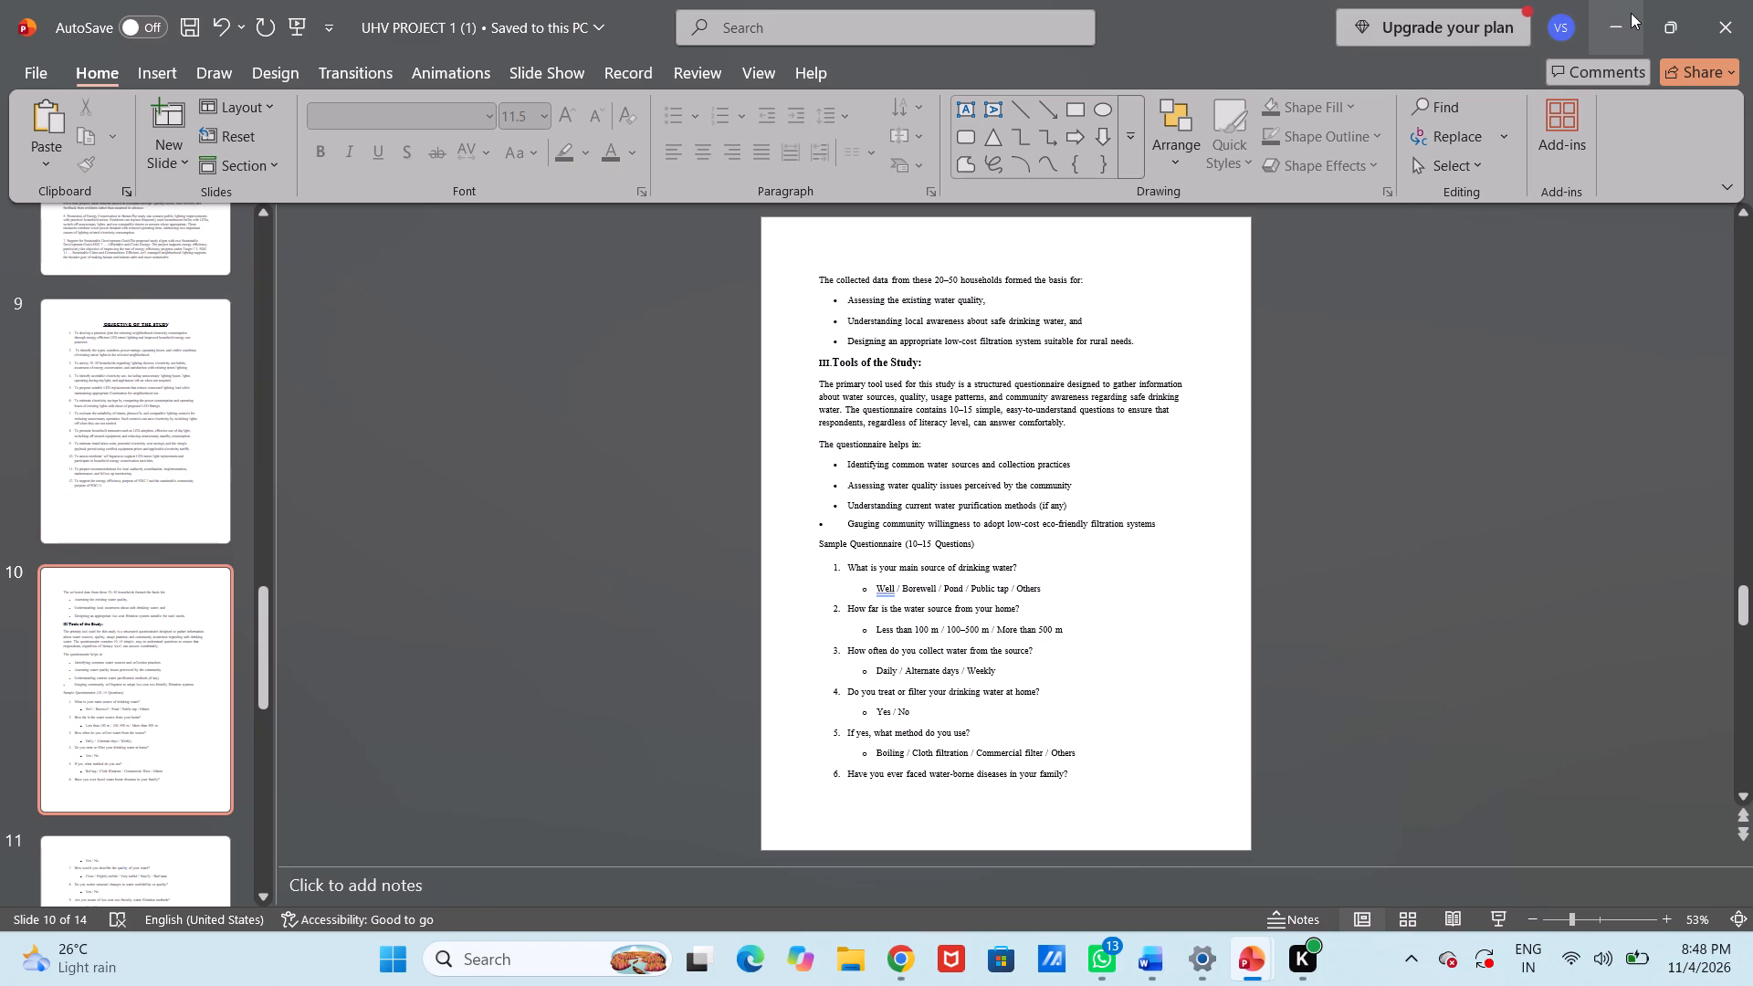
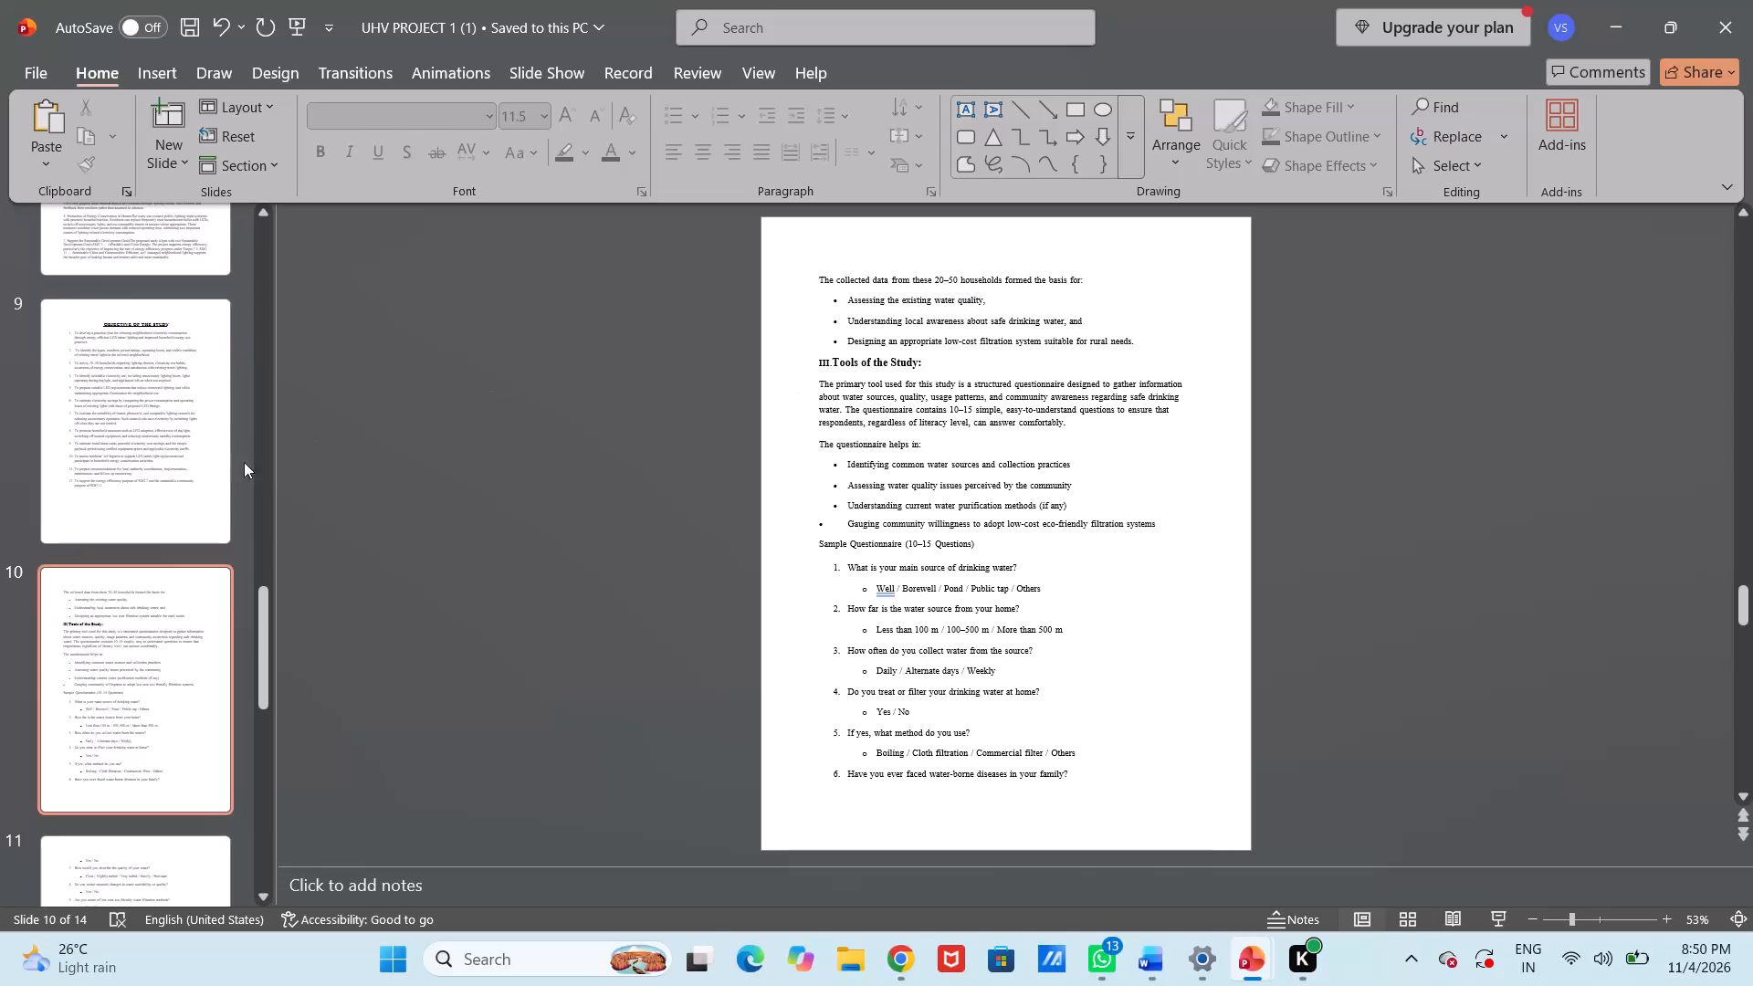
# Check slides 8 to 14 around Tools of the Study for remaining water-filtration text, returning to slide 10.
pyautogui.click(123, 714)
pyautogui.scroll(-2, 123, 714)
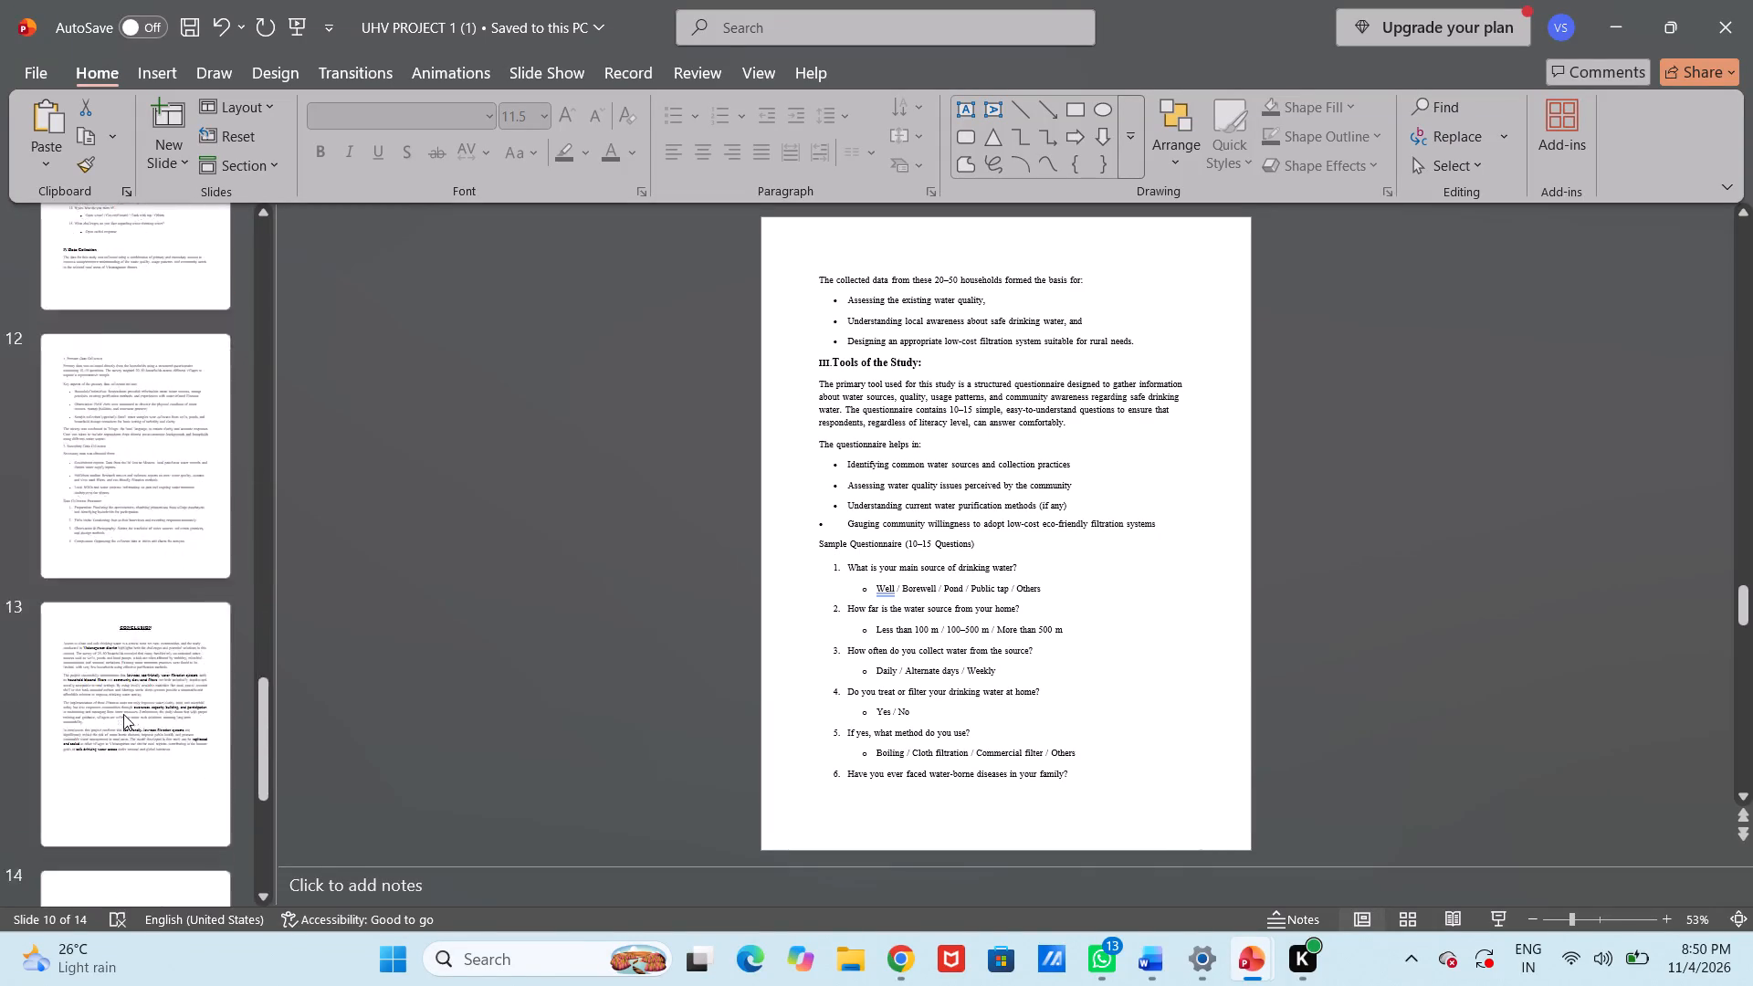
pyautogui.scroll(-1, 123, 714)
pyautogui.scroll(2, 123, 714)
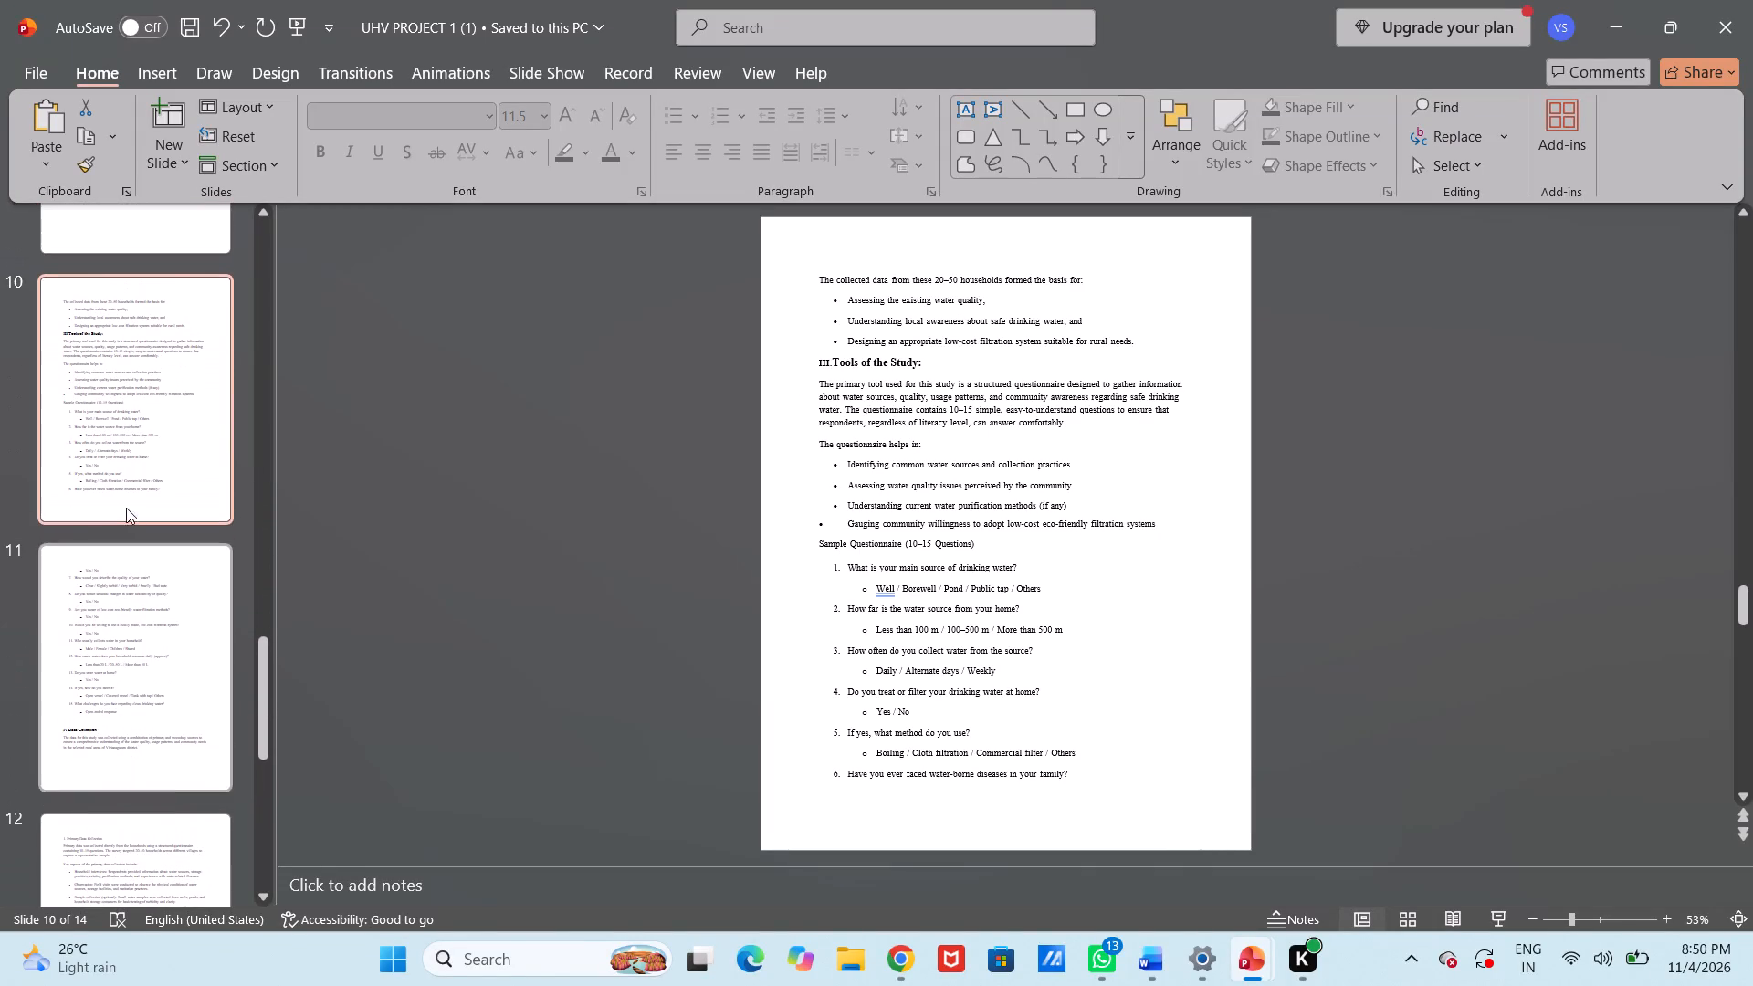
pyautogui.scroll(1, 122, 370)
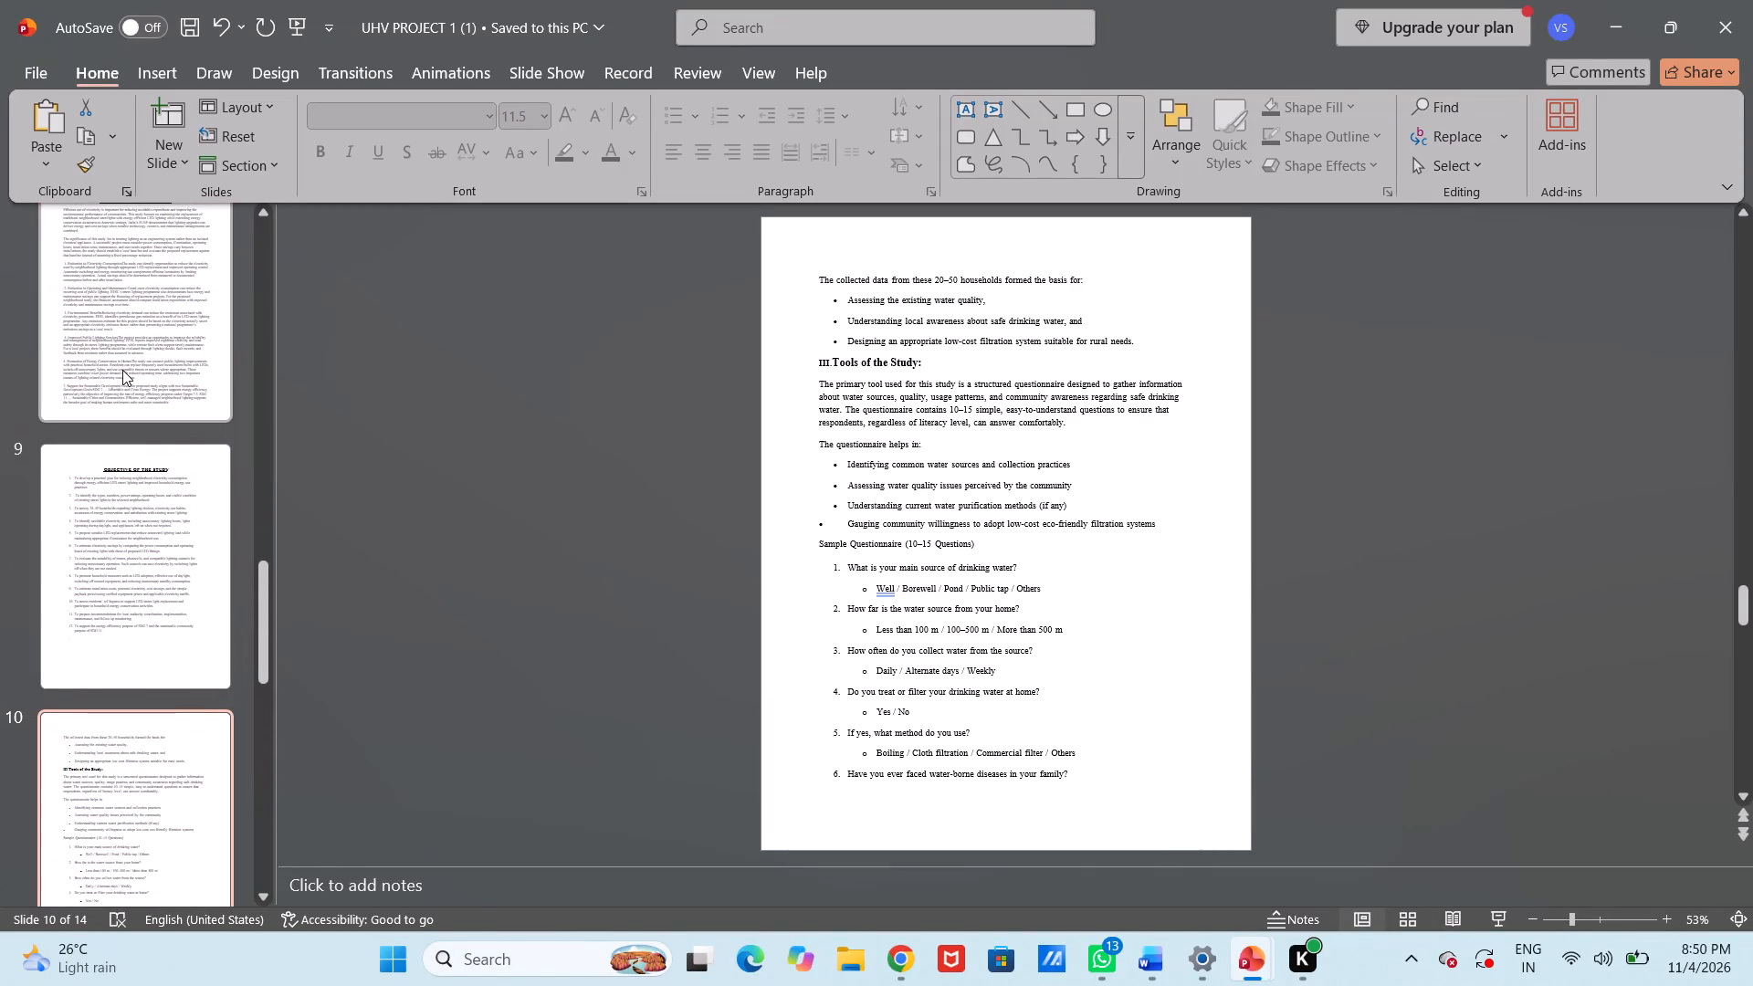
pyautogui.scroll(-1, 122, 370)
pyautogui.click(122, 370)
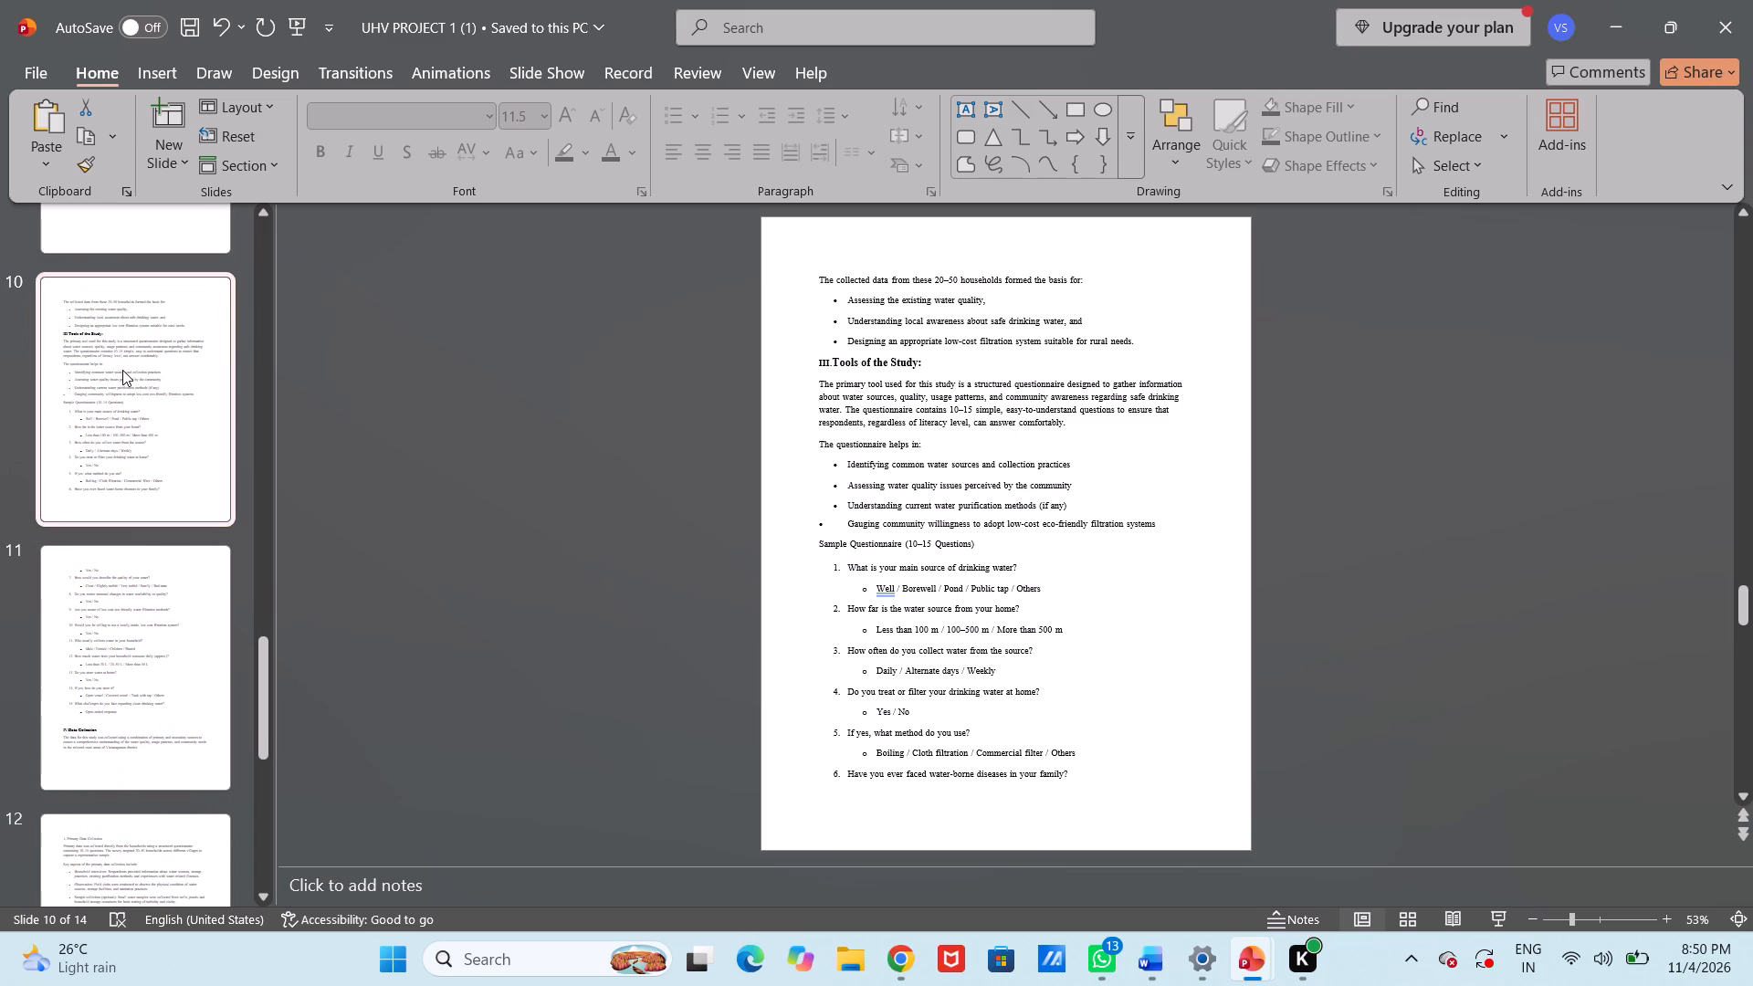
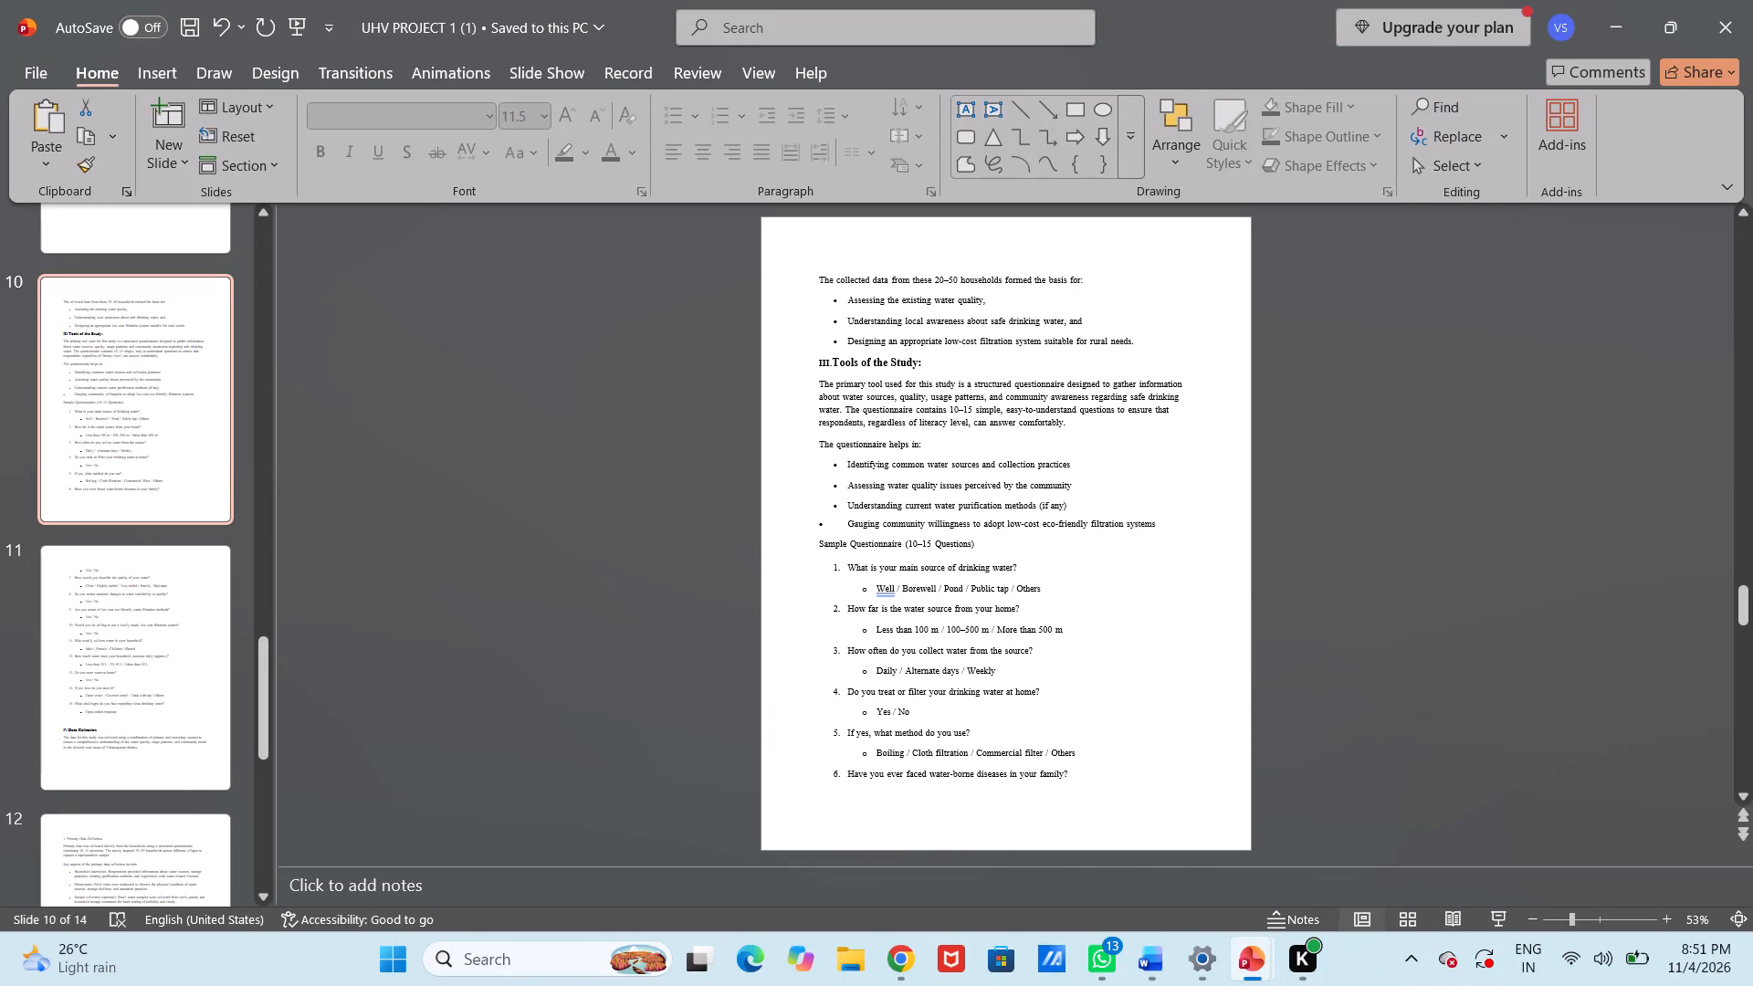
# Review slide 10's collected-data bullets, Tools of the Study paragraph and questionnaire purpose list for water-related passages that need replacing.
pyautogui.moveTo(822, 280); pyautogui.dragTo(1171, 538)
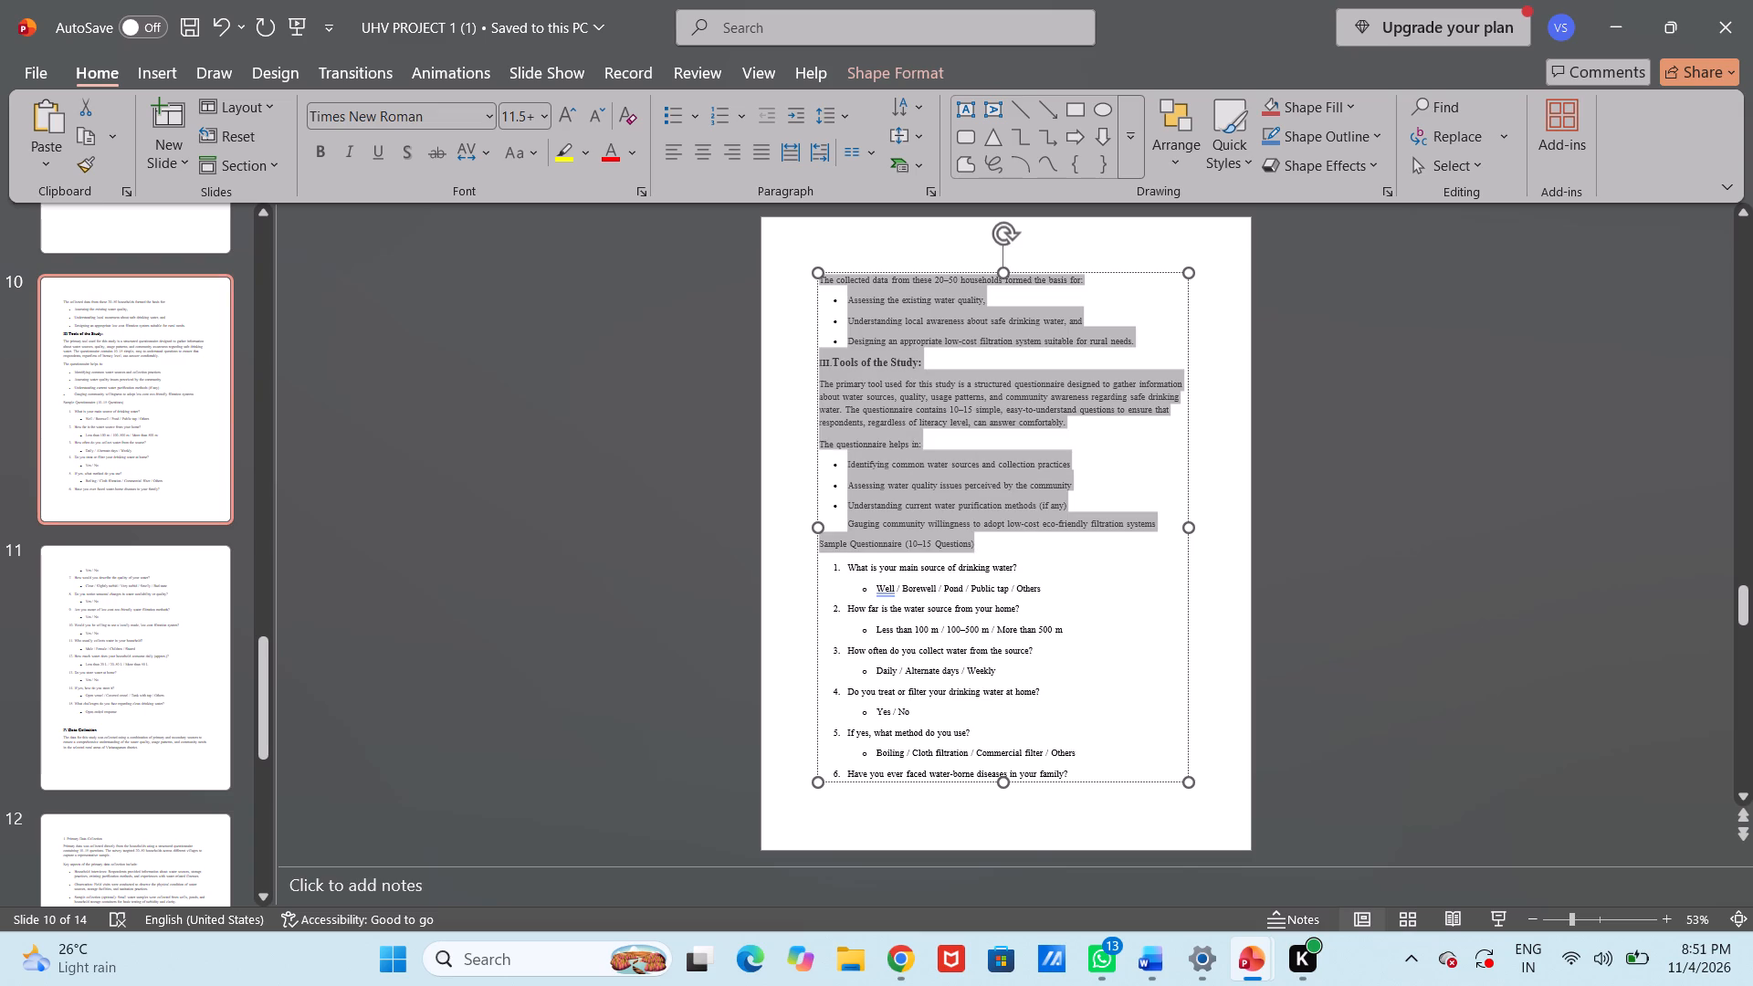
pyautogui.moveTo(1171, 538); pyautogui.dragTo(1186, 519)
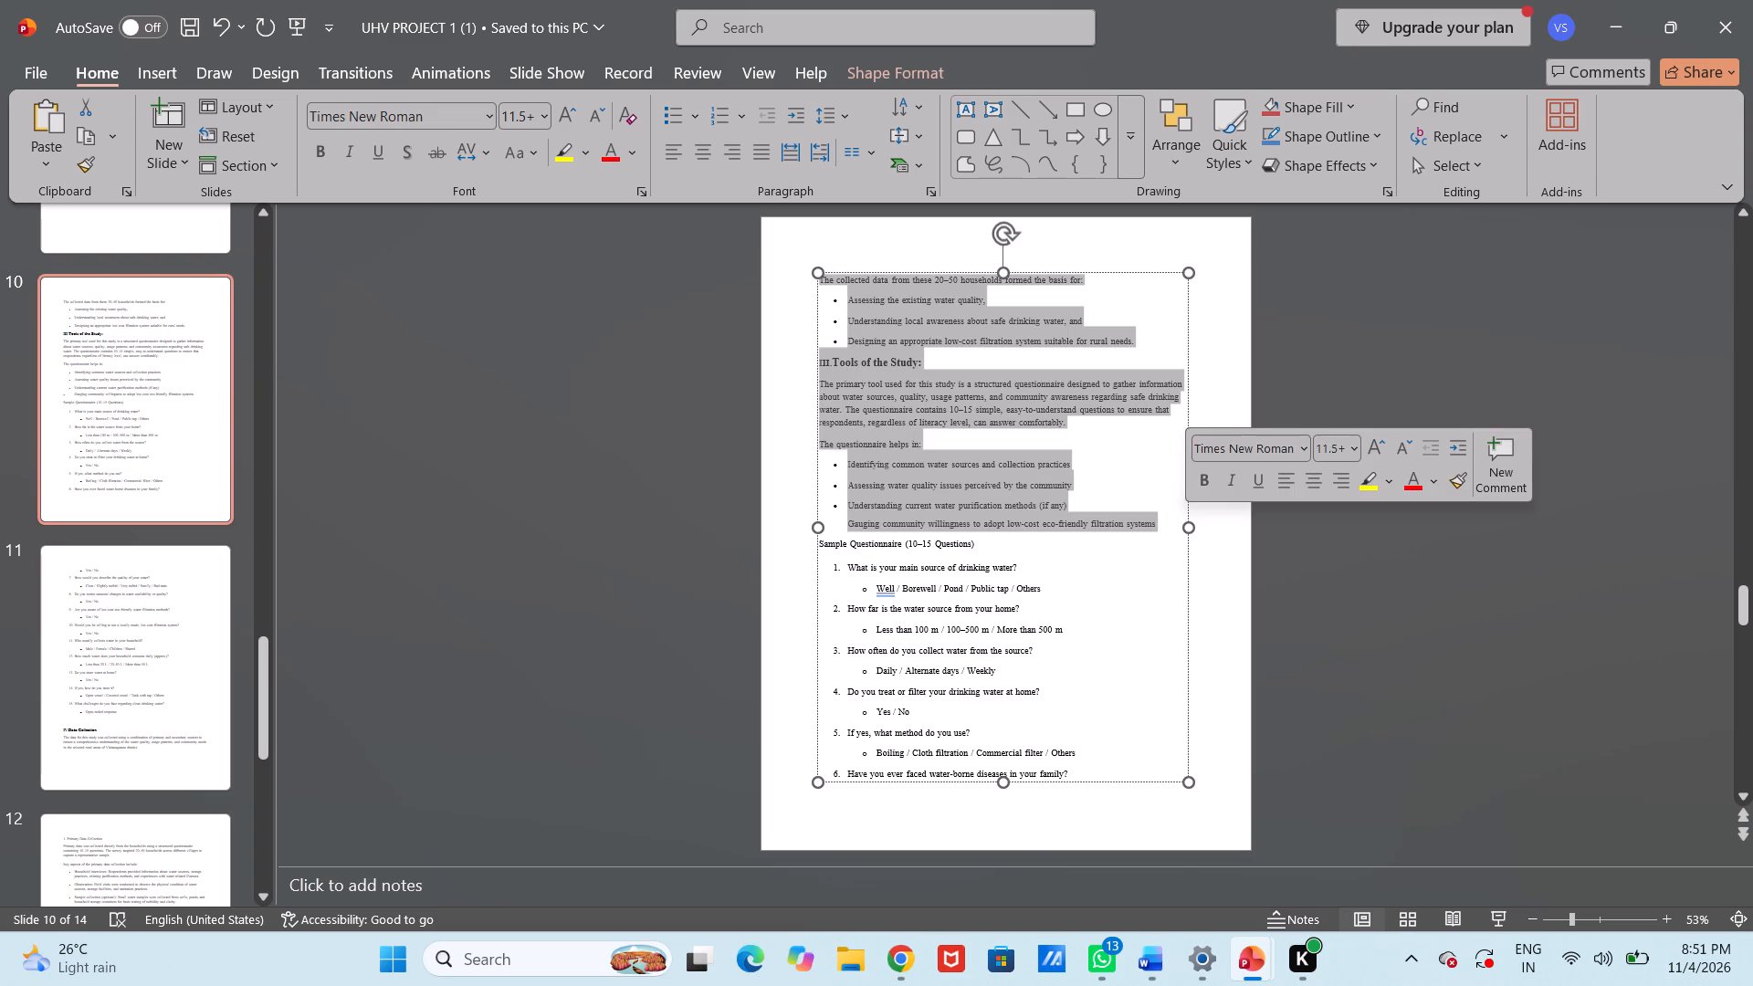
pyautogui.click(1112, 615)
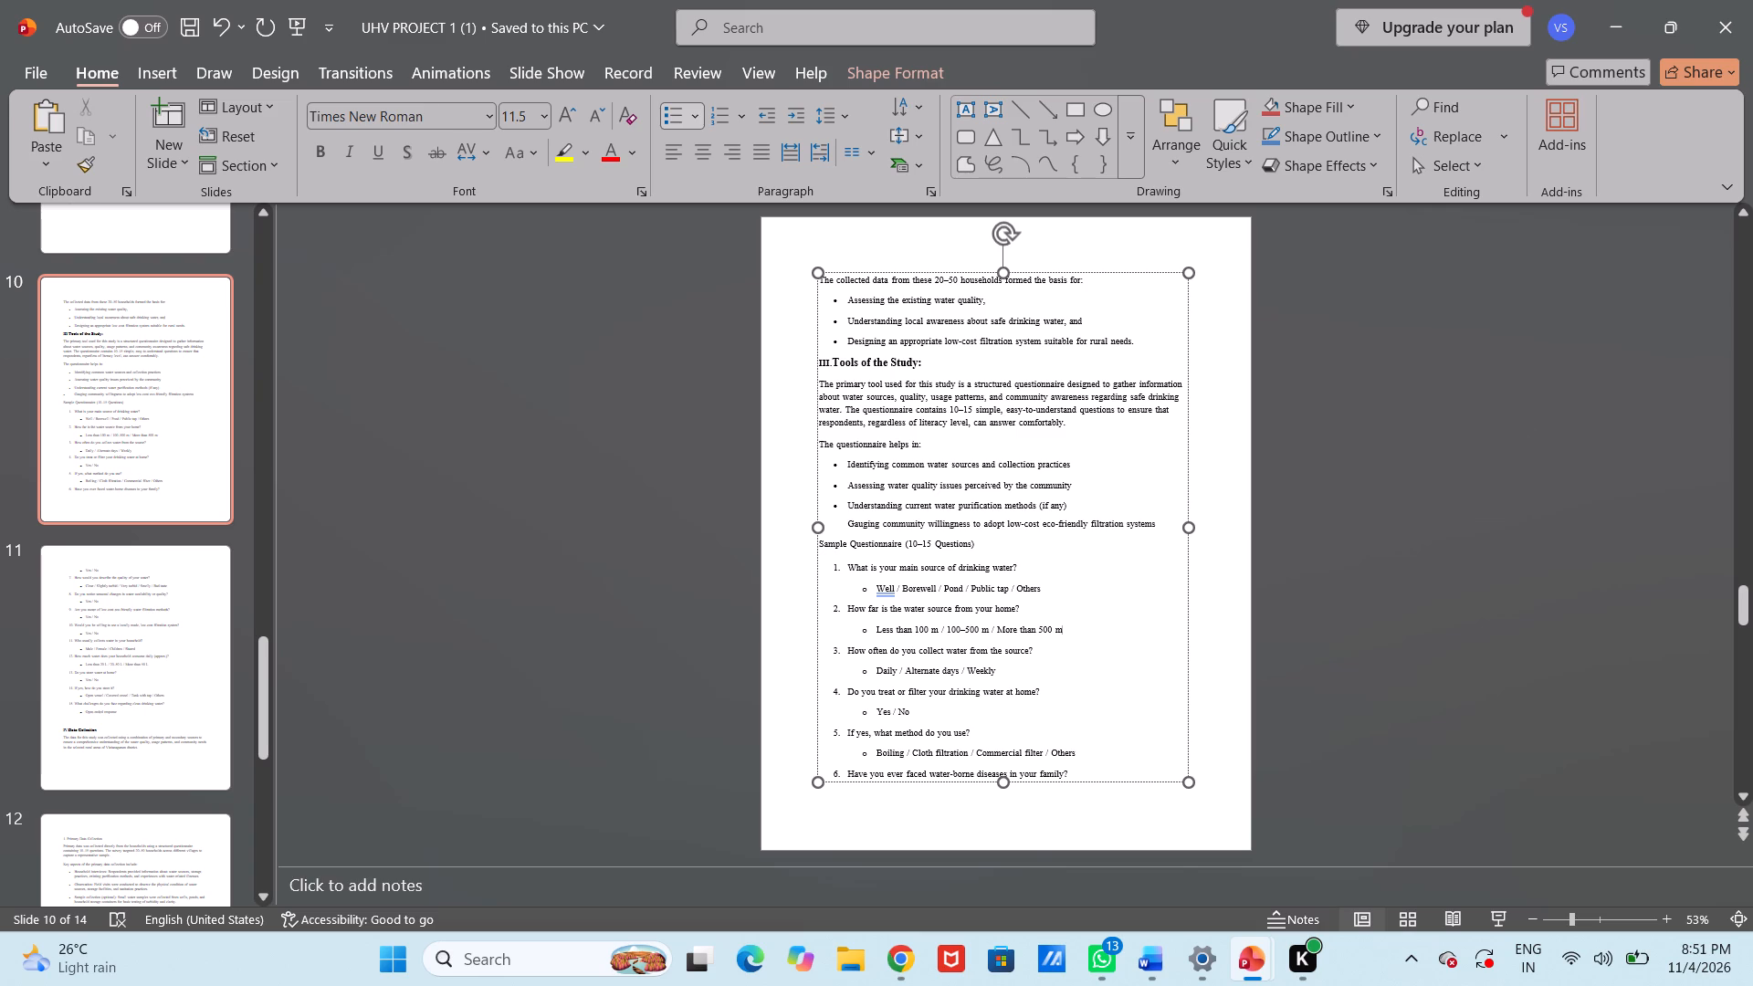
pyautogui.click(1037, 291)
pyautogui.click(1234, 354)
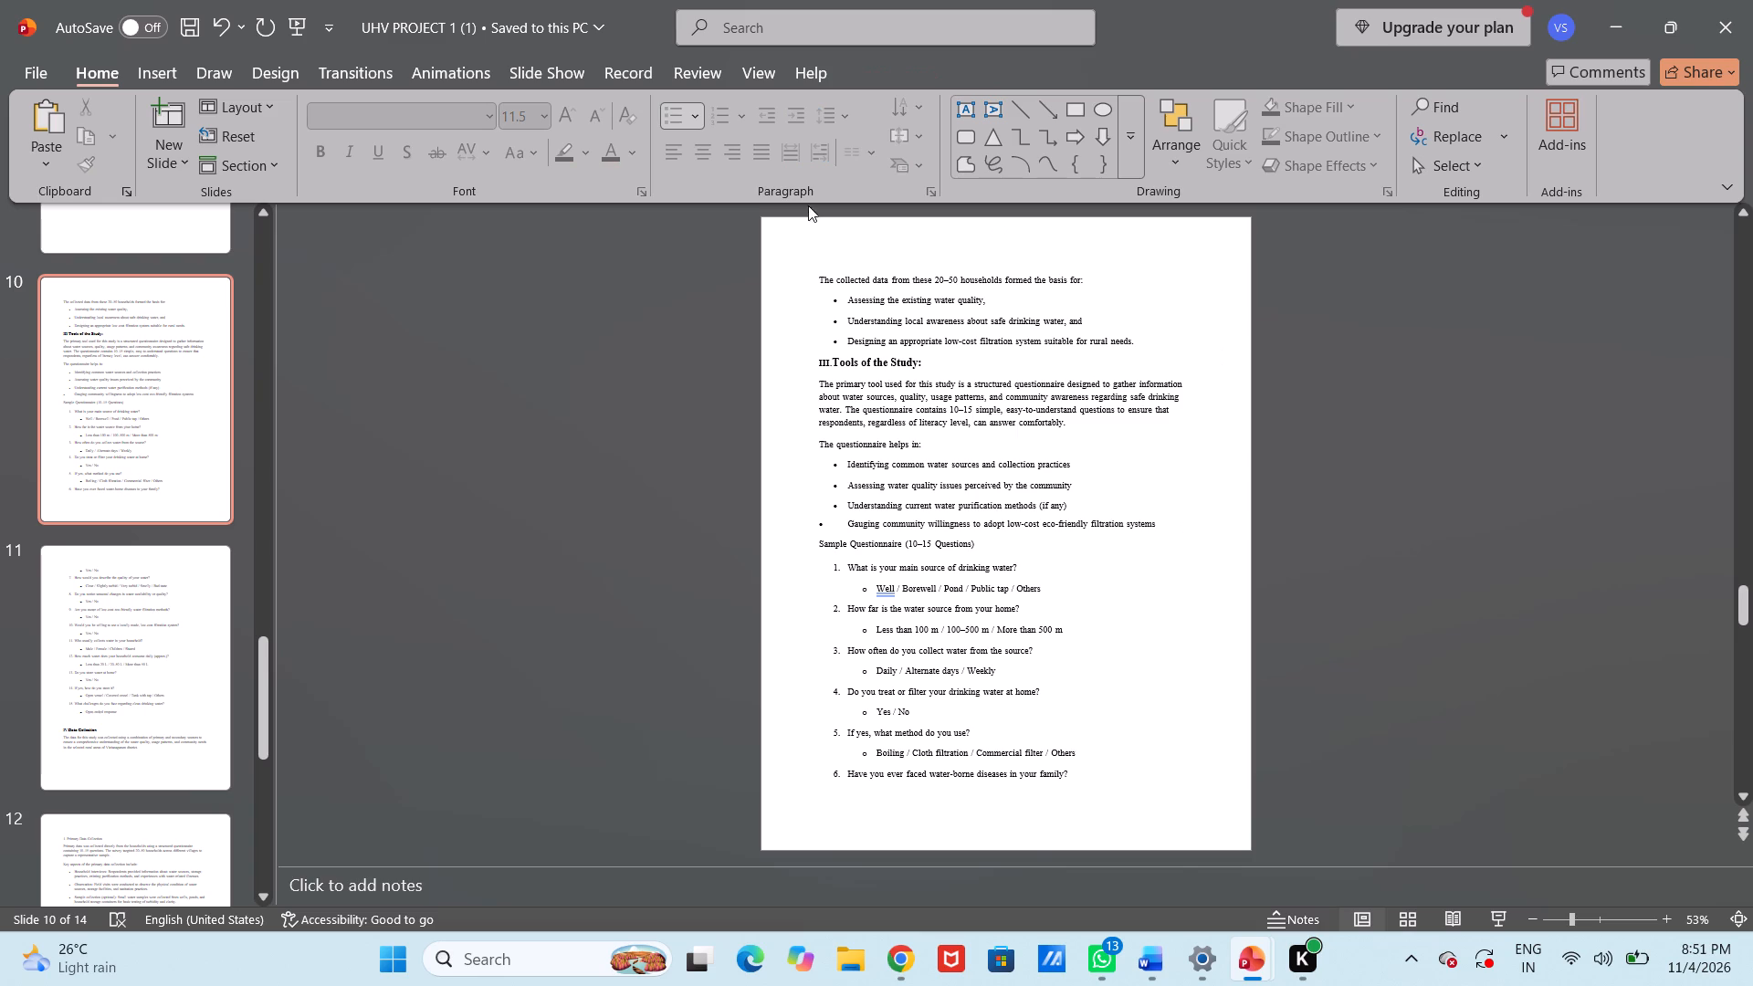
pyautogui.moveTo(848, 297); pyautogui.dragTo(924, 324)
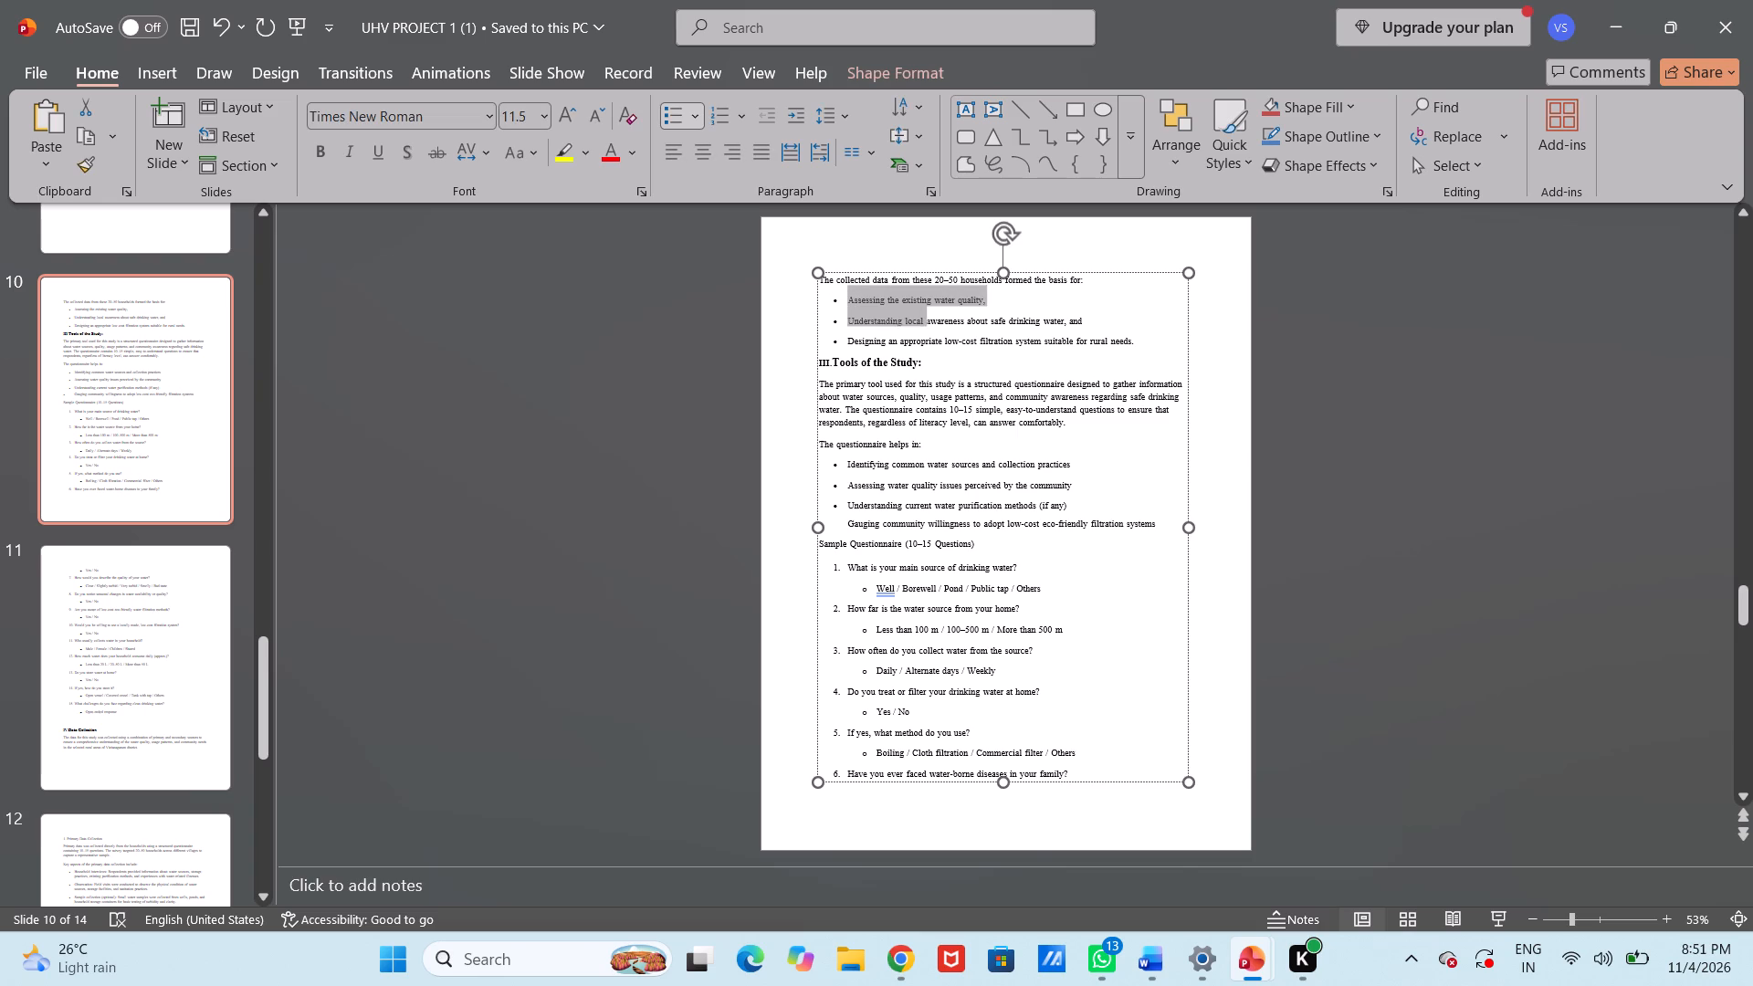
pyautogui.moveTo(924, 324); pyautogui.dragTo(1155, 339)
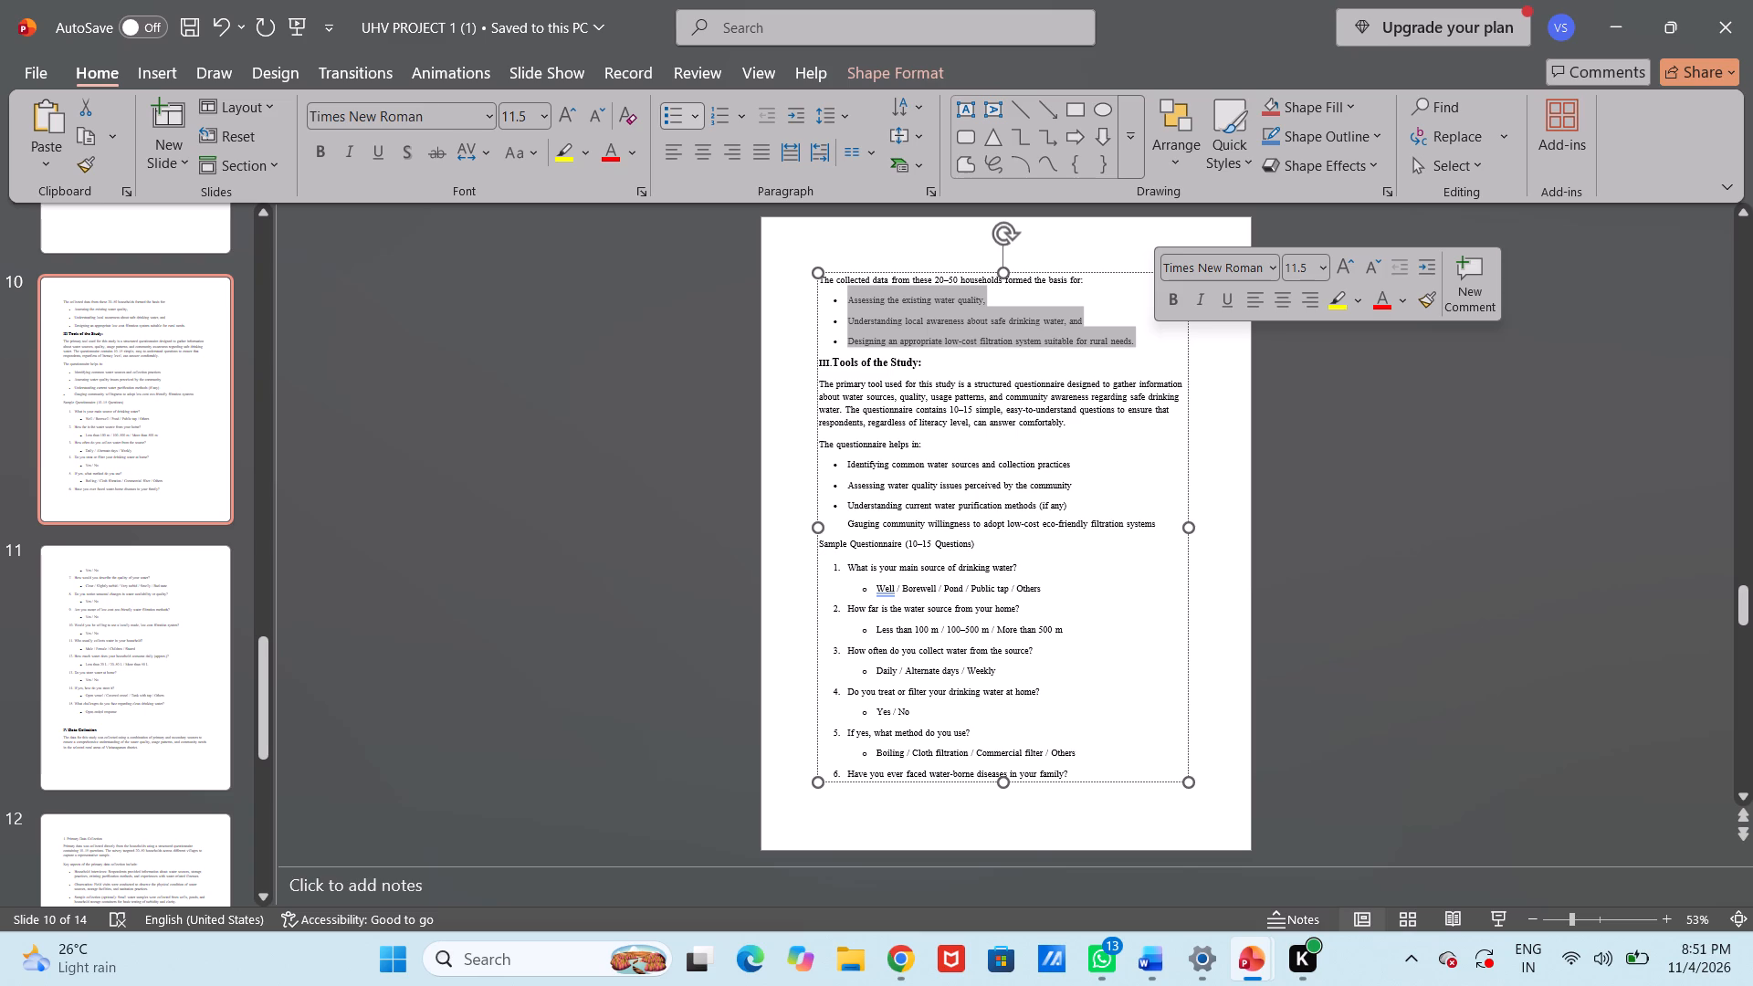
pyautogui.click(1027, 431)
pyautogui.click(1072, 422)
pyautogui.moveTo(1072, 422); pyautogui.dragTo(993, 415)
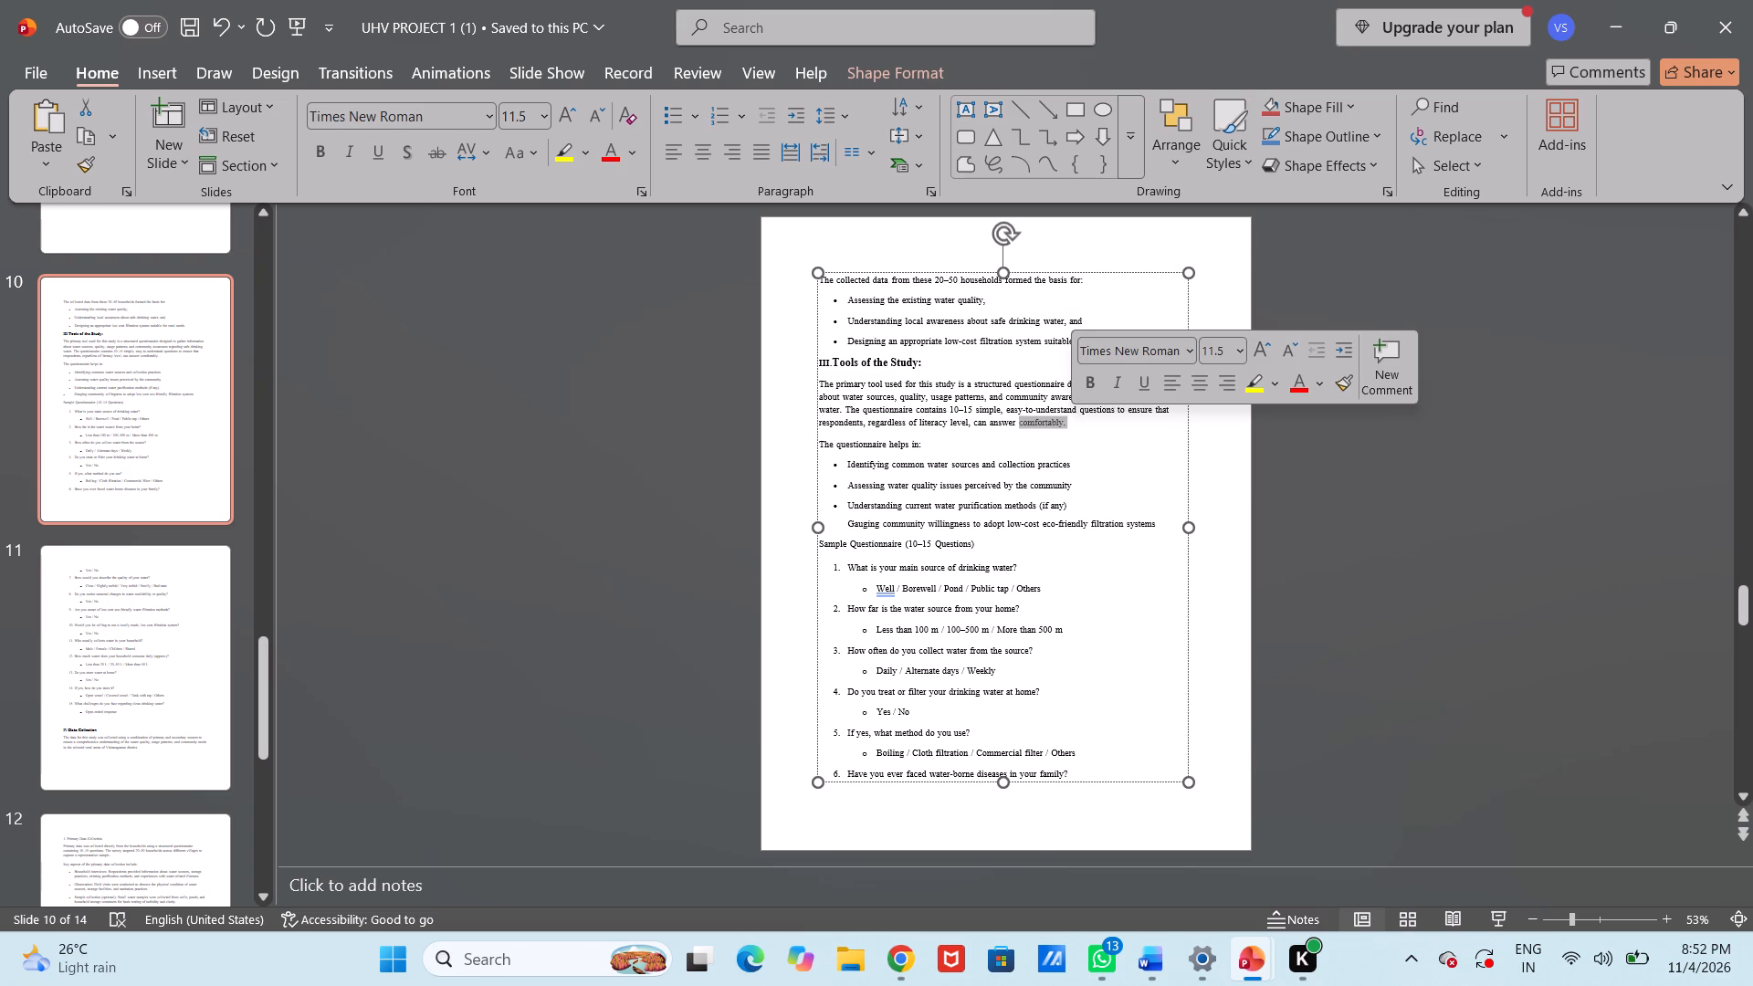
pyautogui.moveTo(993, 415); pyautogui.dragTo(814, 297)
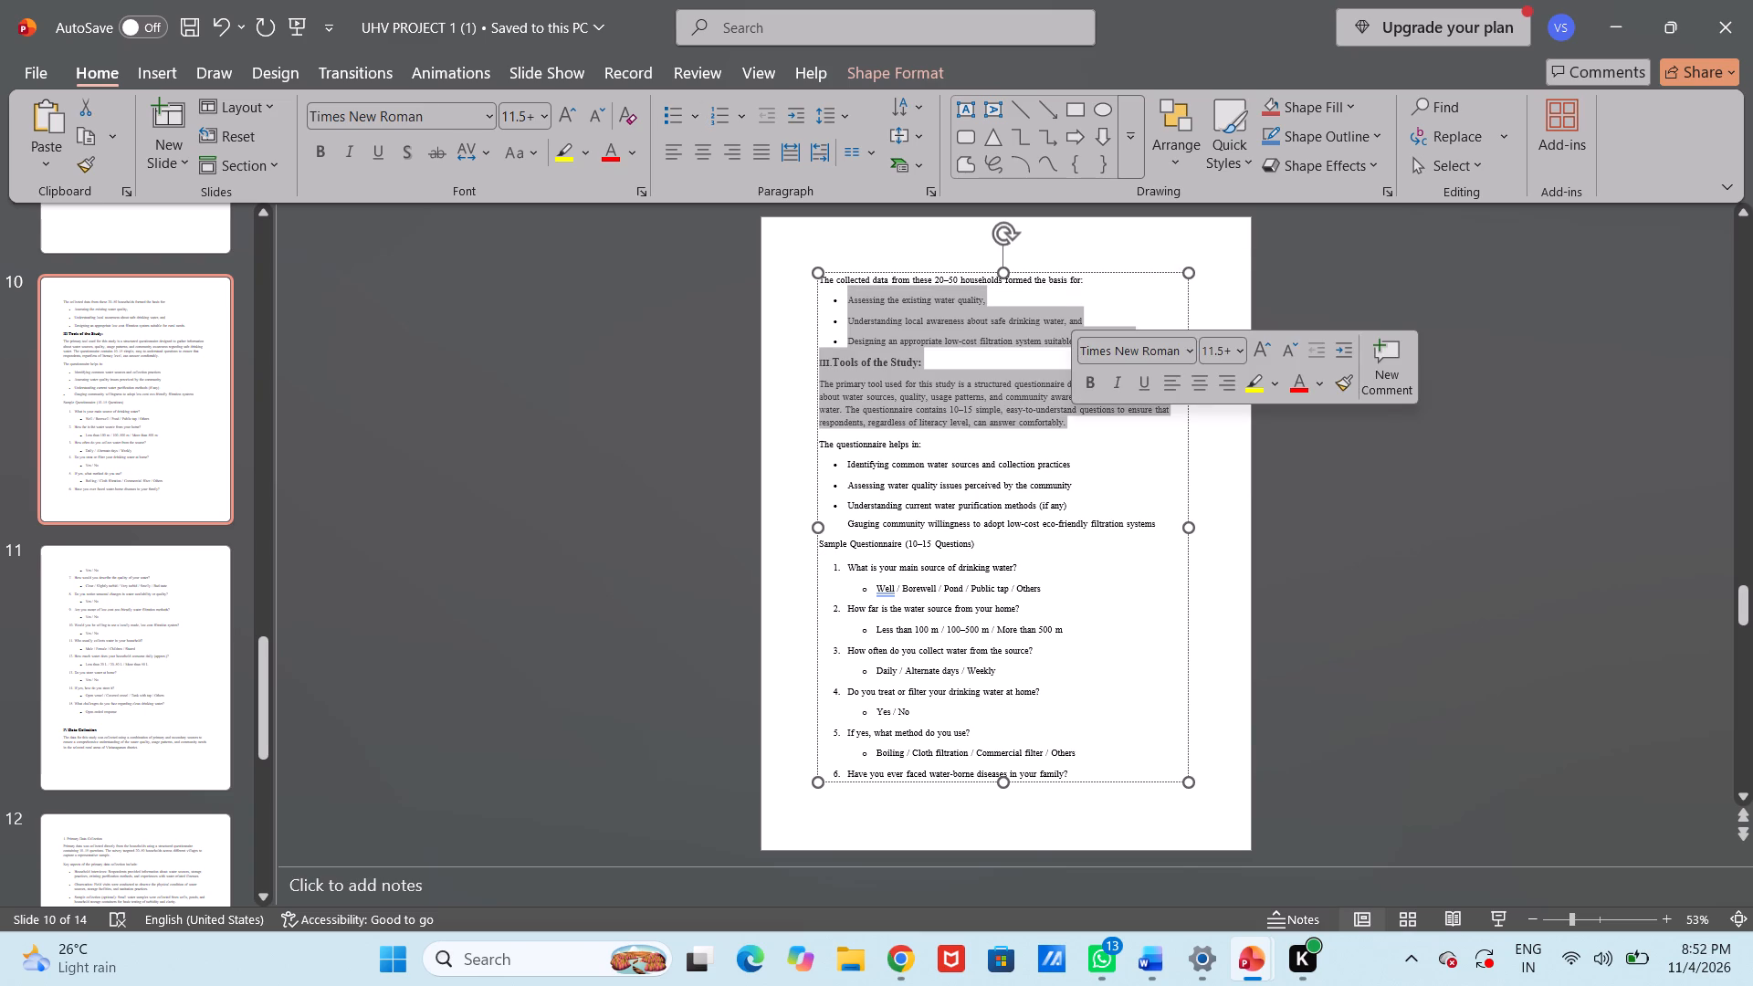
pyautogui.moveTo(814, 297); pyautogui.dragTo(808, 271)
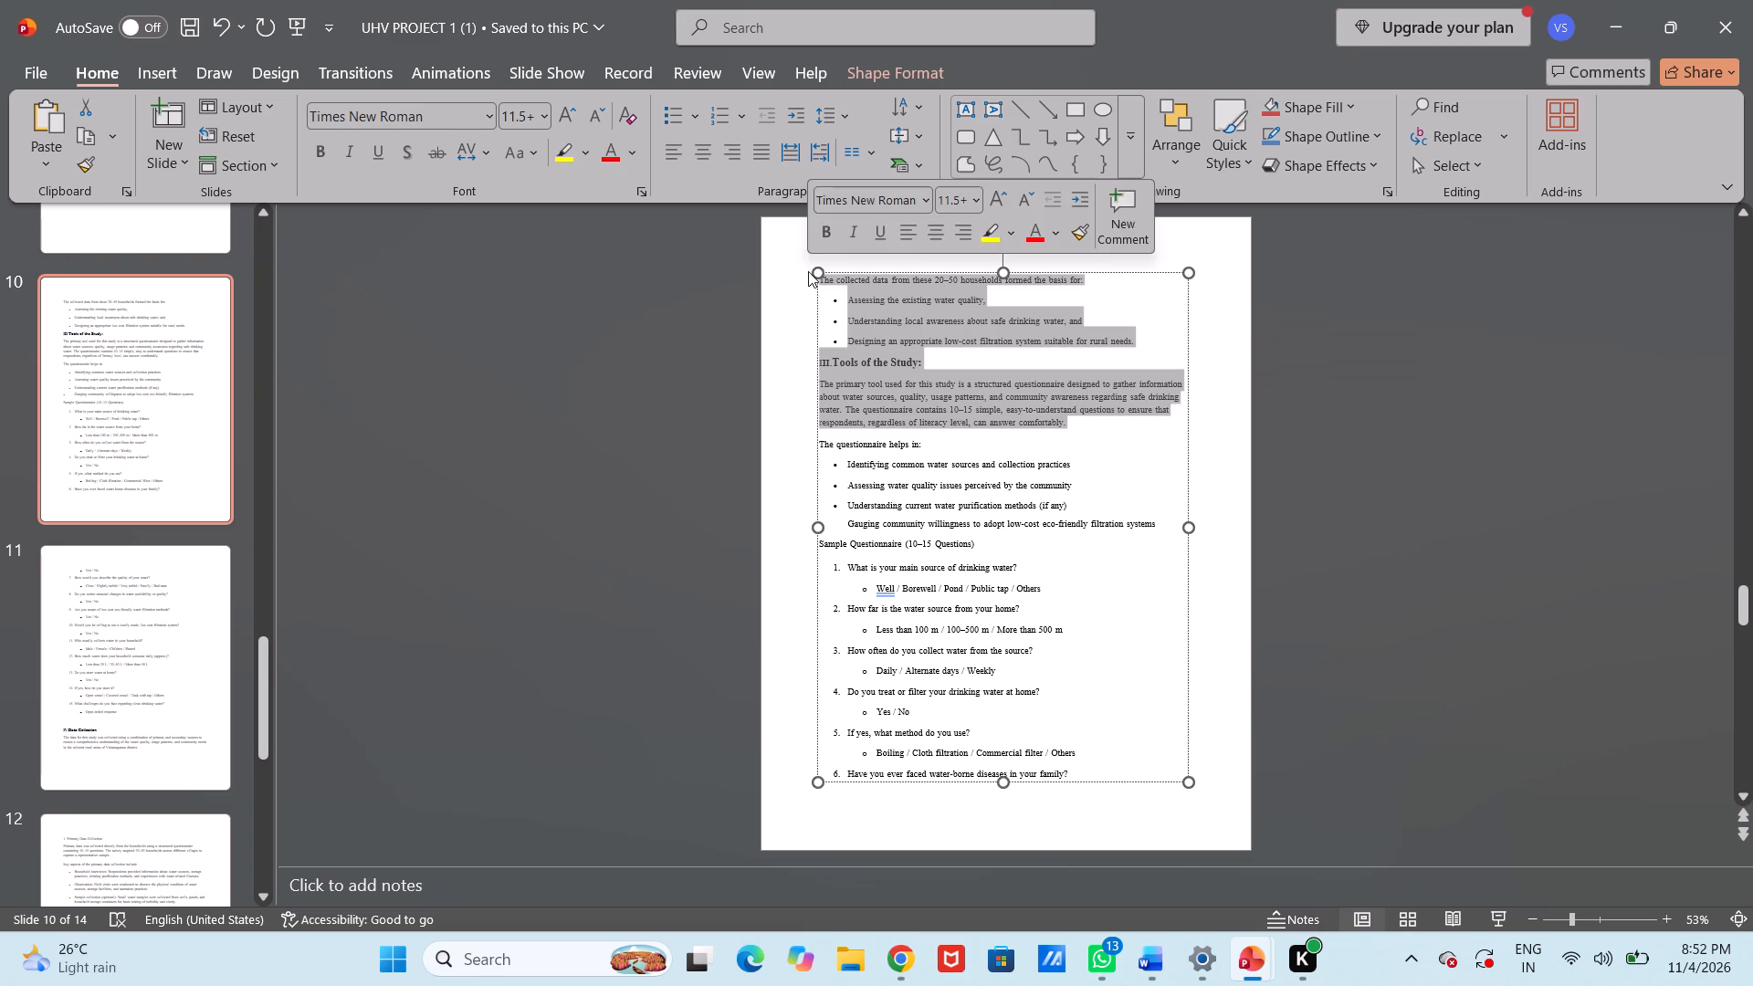
pyautogui.click(974, 523)
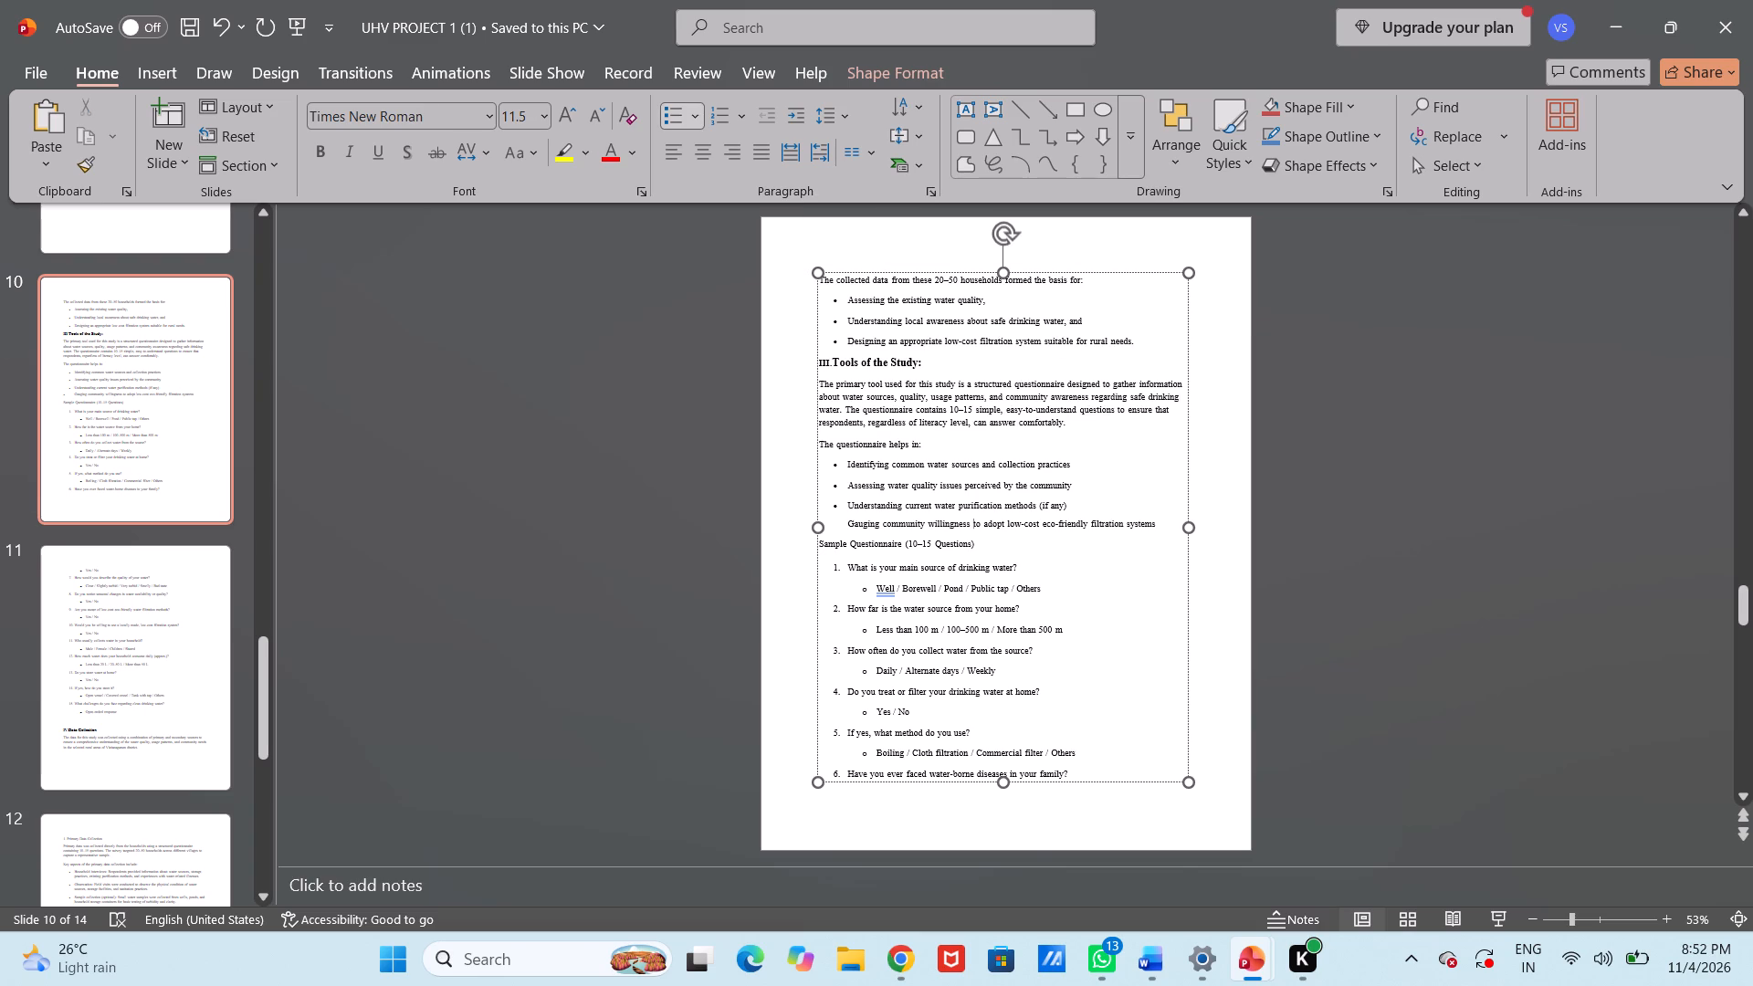
pyautogui.moveTo(824, 446); pyautogui.dragTo(1023, 530)
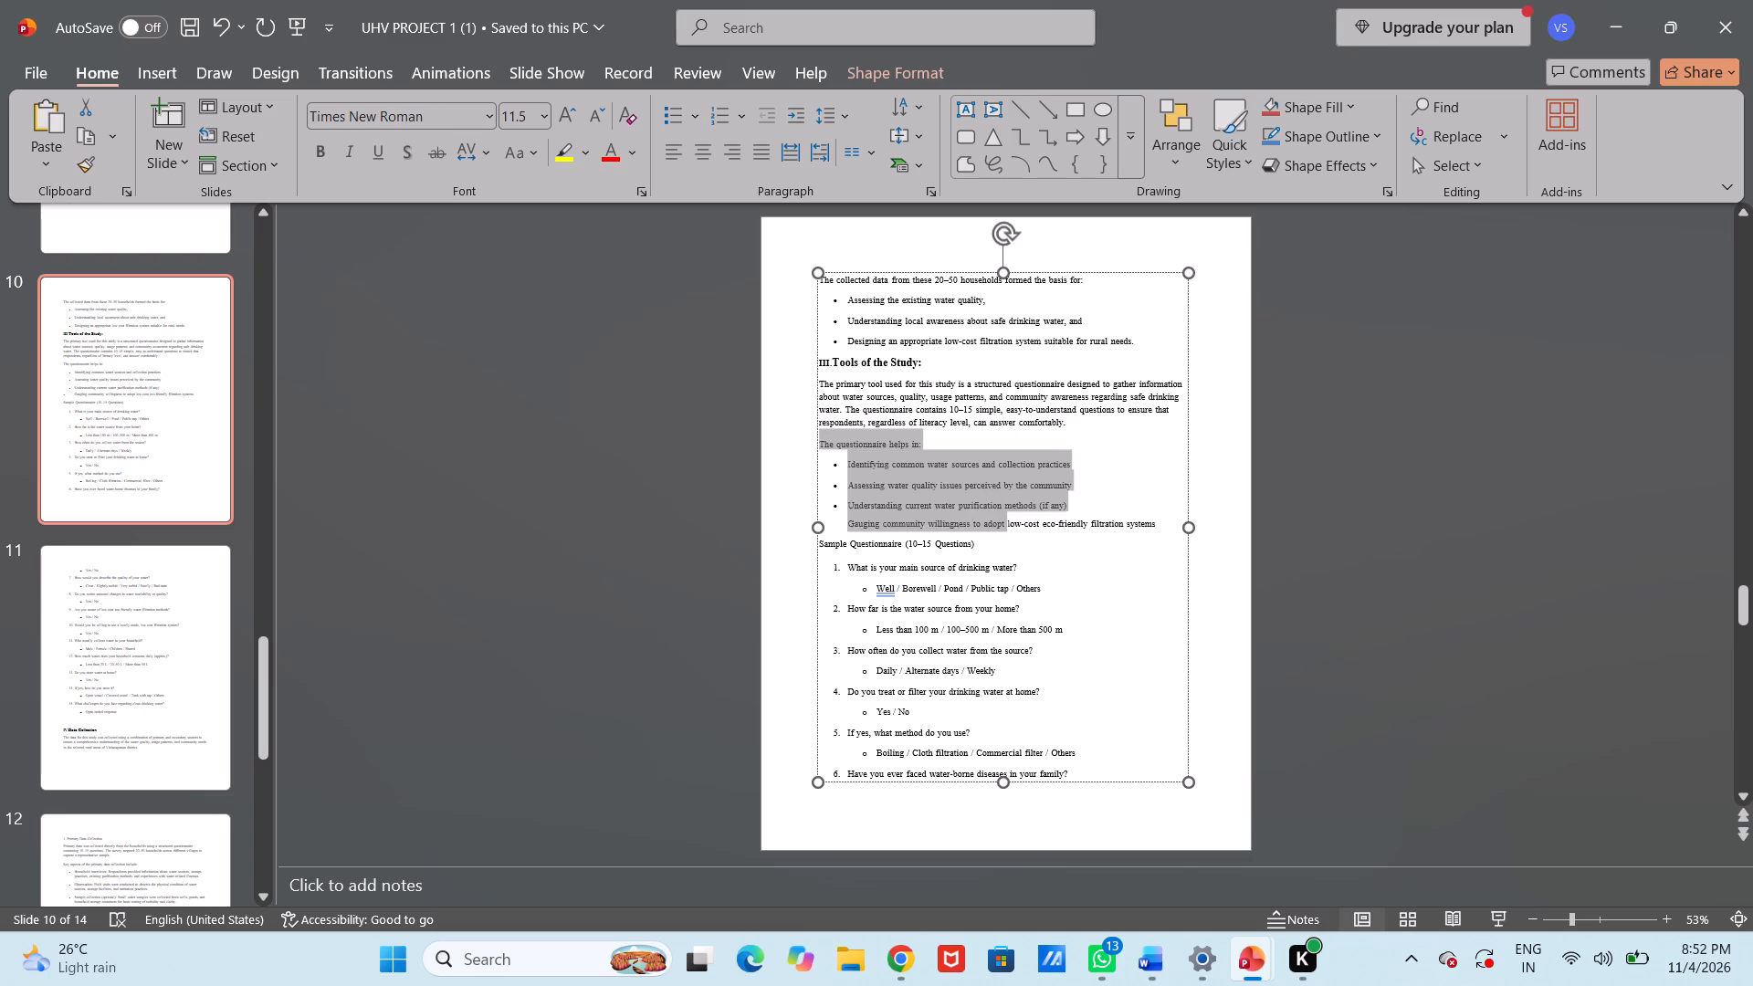
pyautogui.moveTo(1023, 530); pyautogui.dragTo(1107, 572)
pyautogui.click(1209, 656)
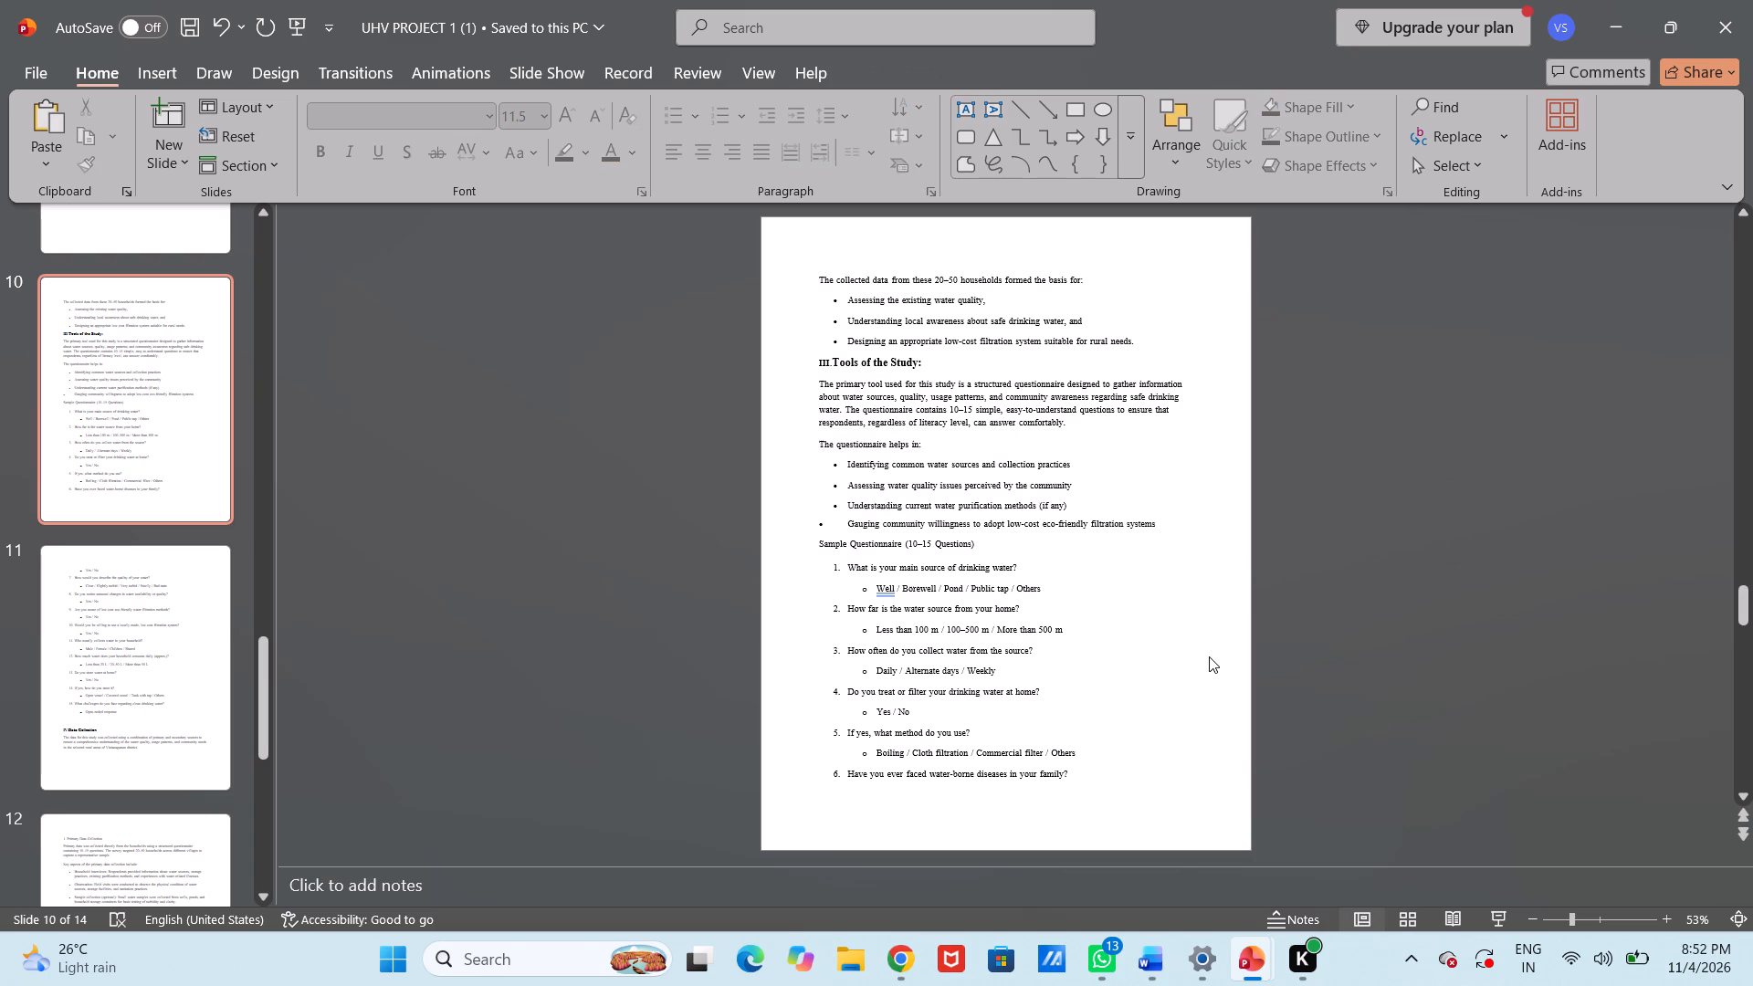